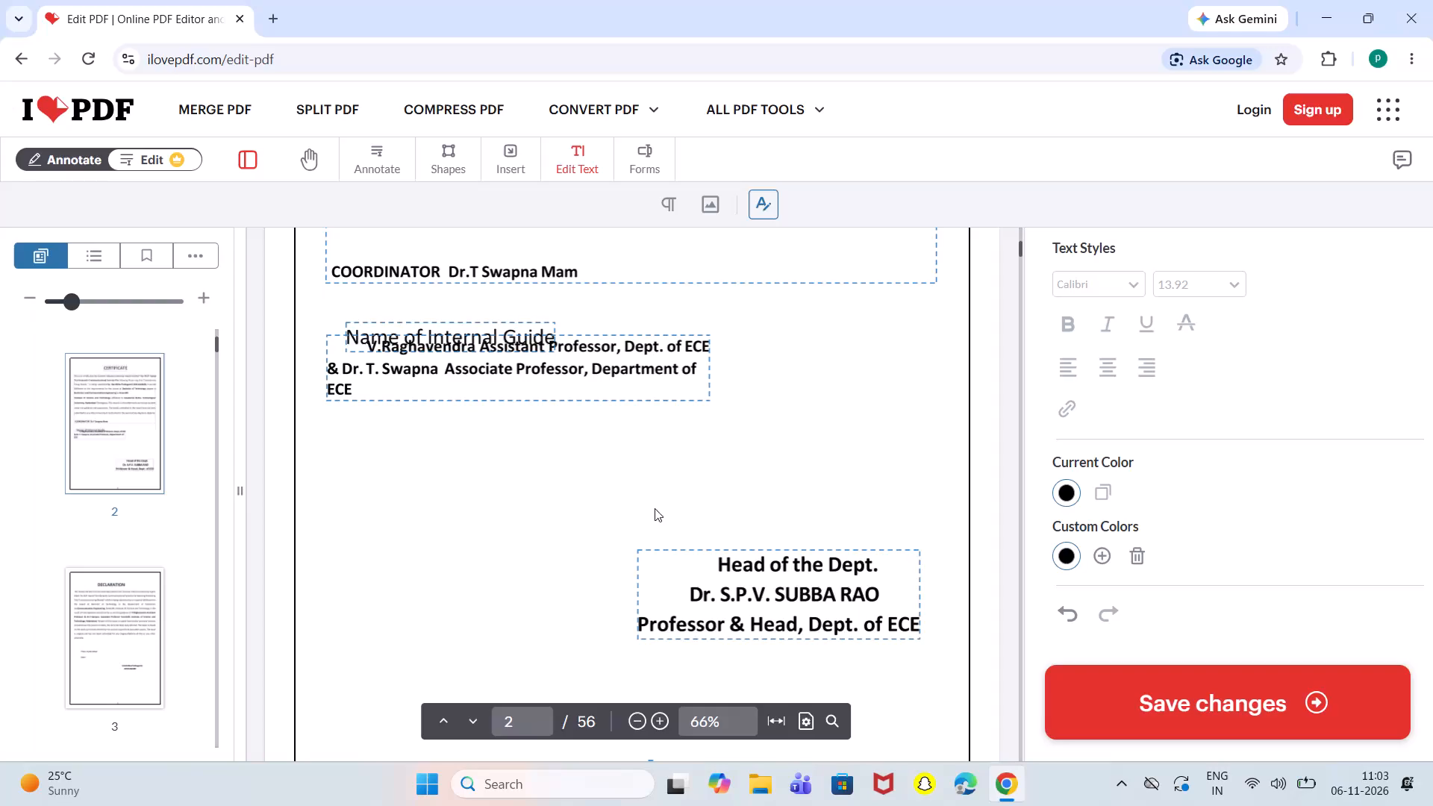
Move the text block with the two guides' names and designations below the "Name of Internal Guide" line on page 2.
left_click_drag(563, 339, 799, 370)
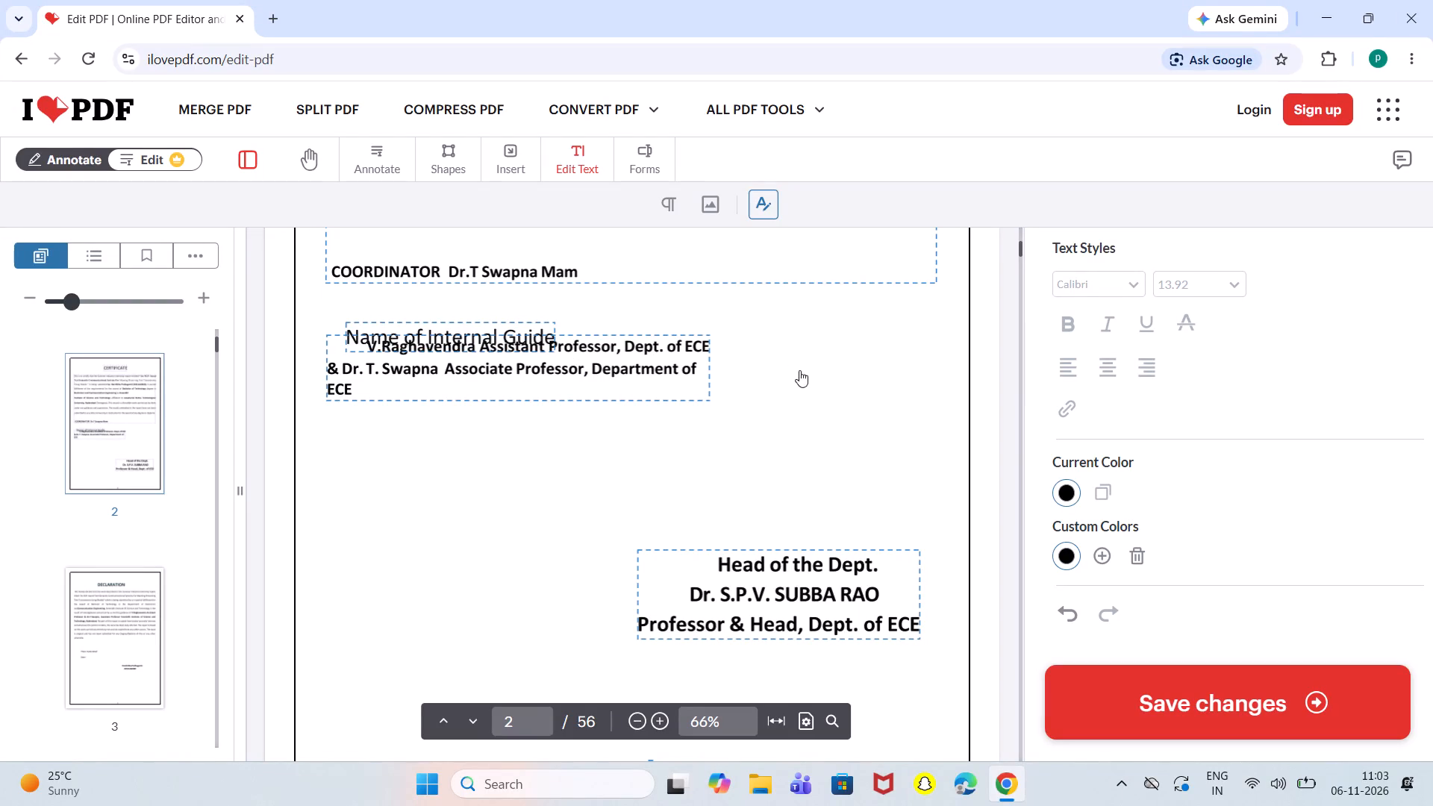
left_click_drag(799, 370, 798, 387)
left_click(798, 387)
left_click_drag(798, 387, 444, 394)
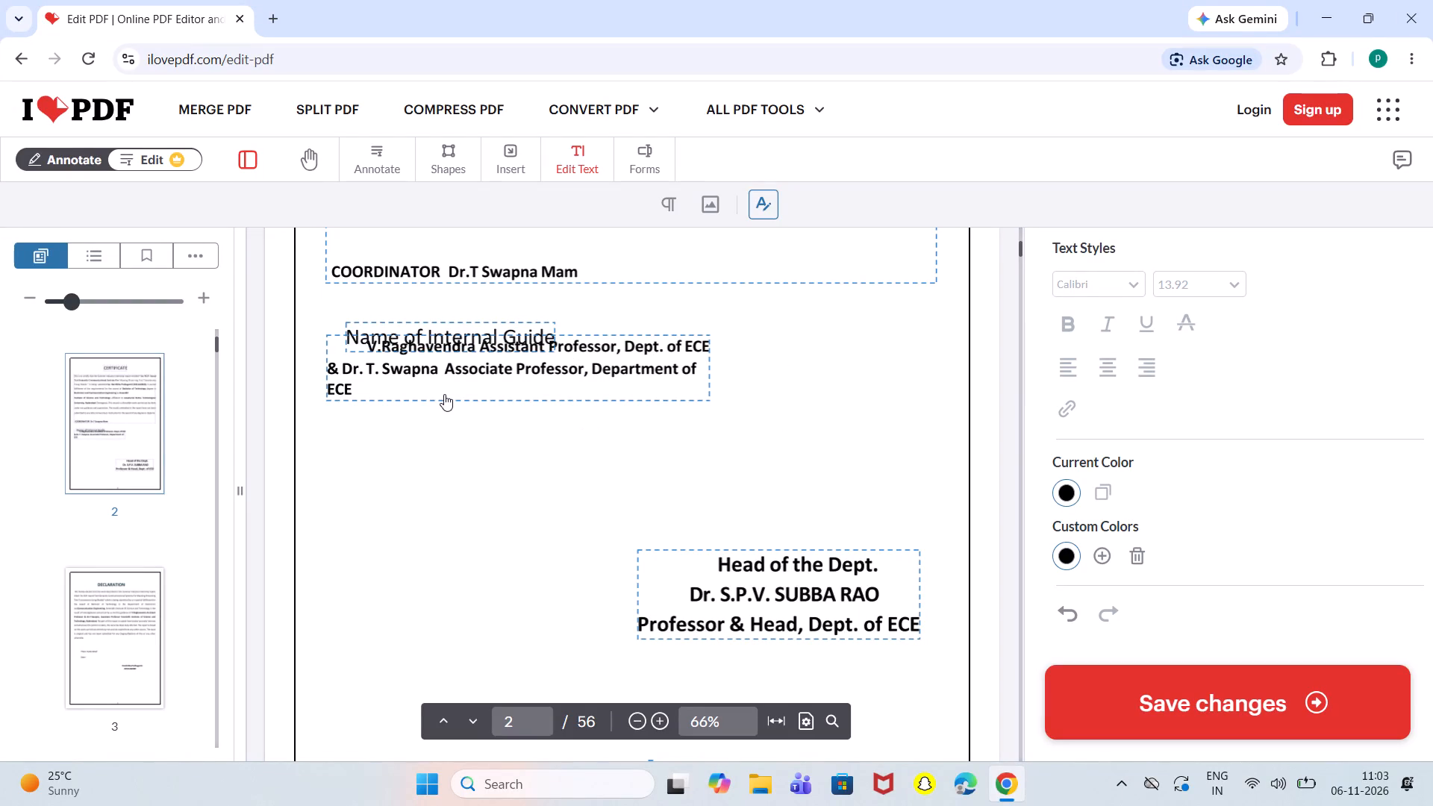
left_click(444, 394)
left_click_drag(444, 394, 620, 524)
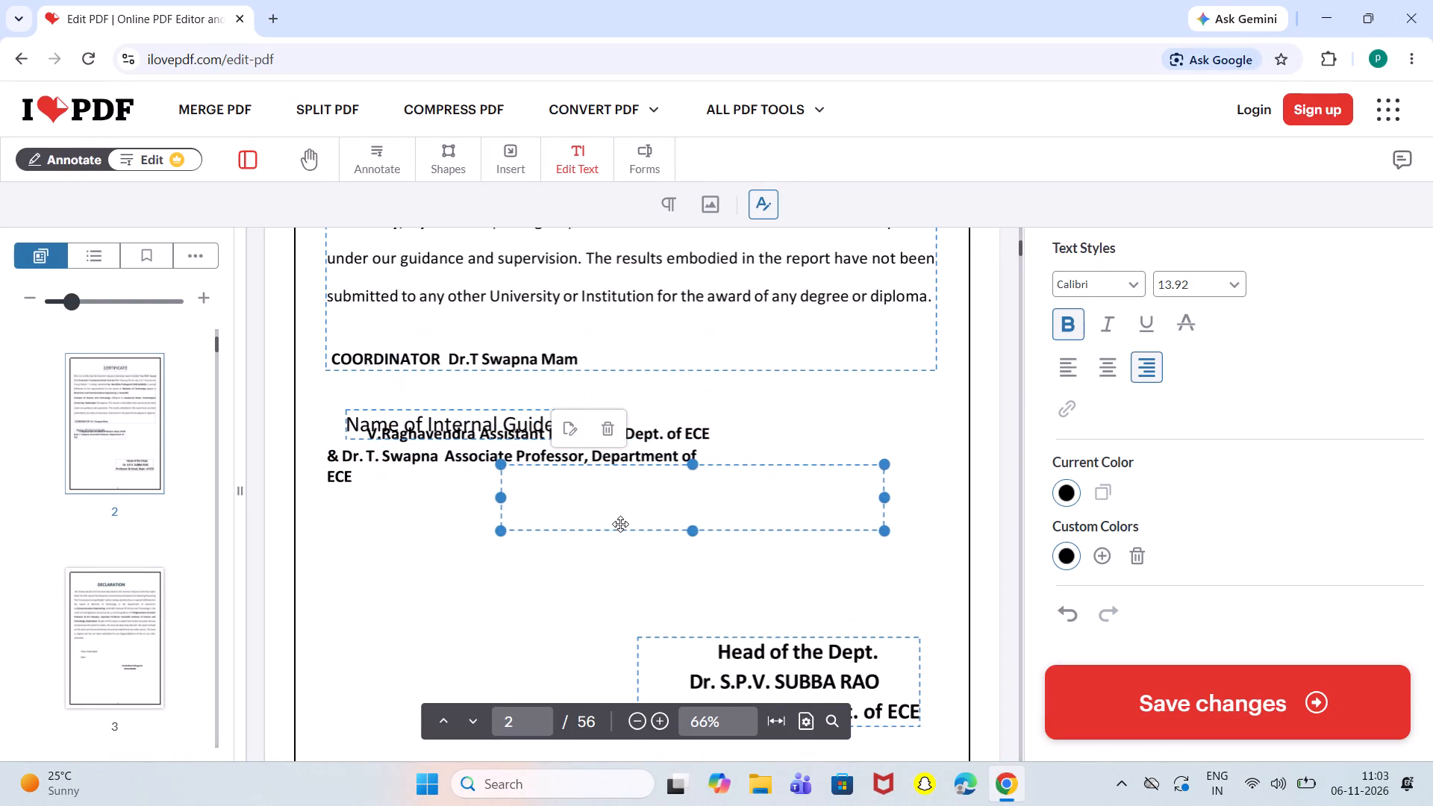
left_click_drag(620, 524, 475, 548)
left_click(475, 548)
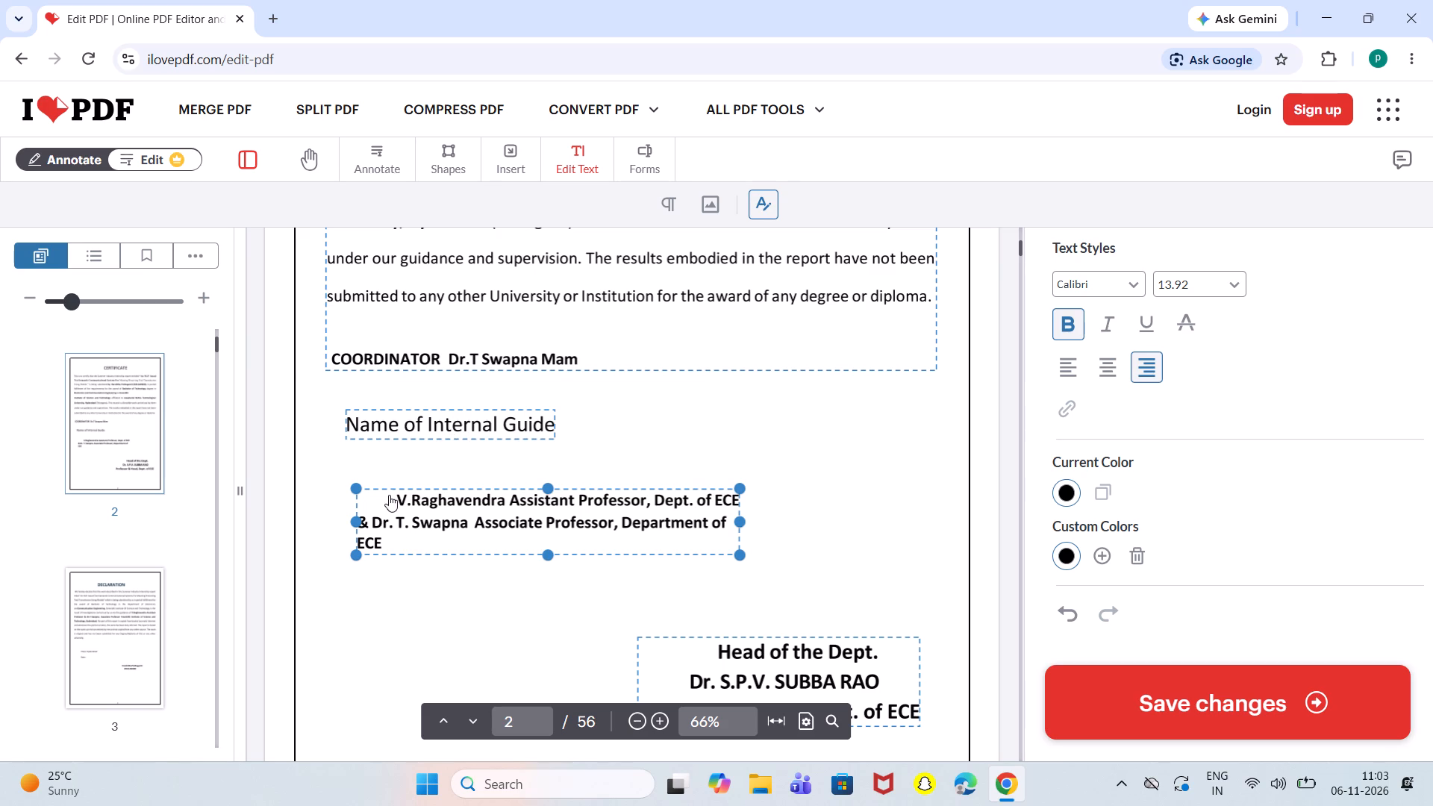
Delete the text block with the two guides' names and designations from the certificate page.
left_click(648, 496)
left_click(569, 588)
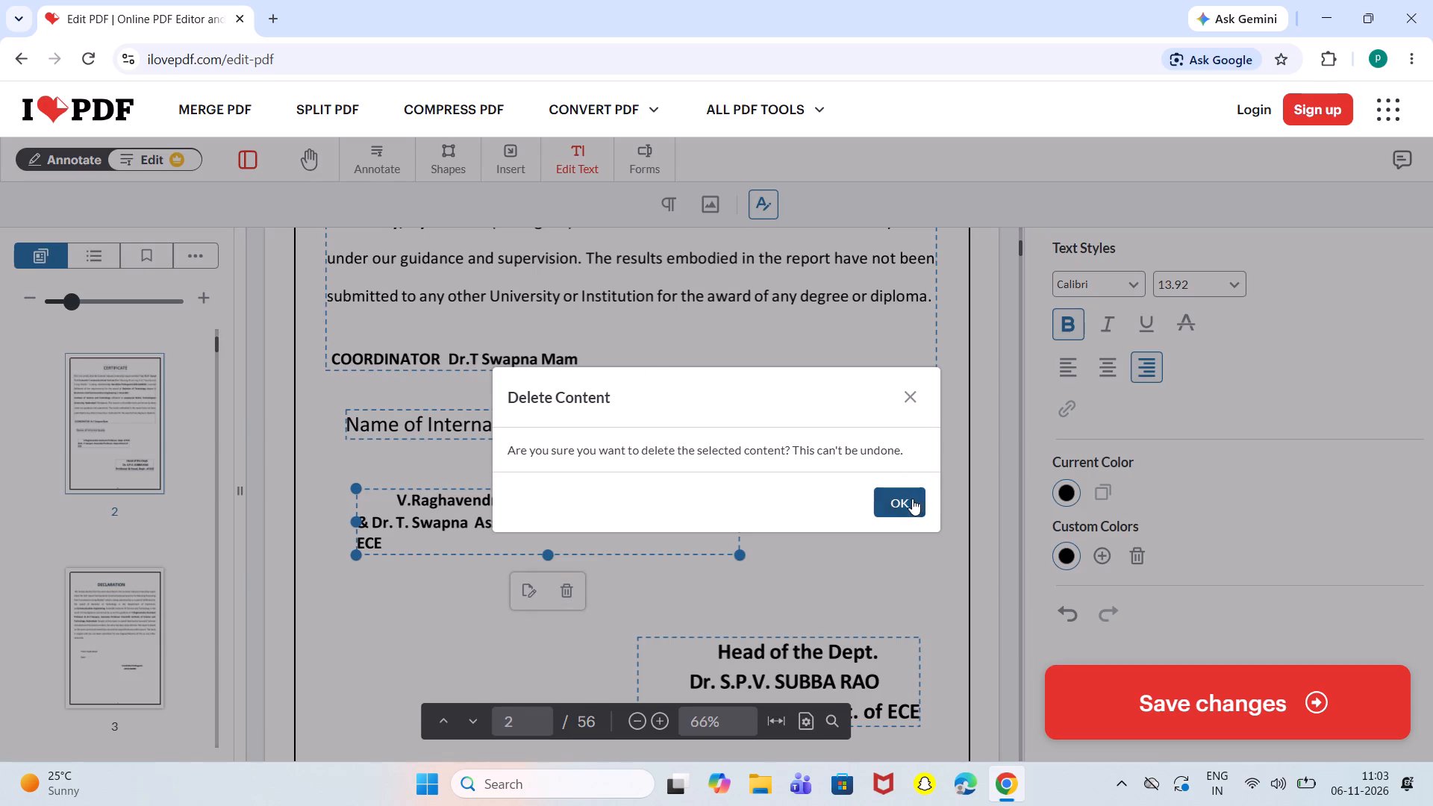
left_click(907, 502)
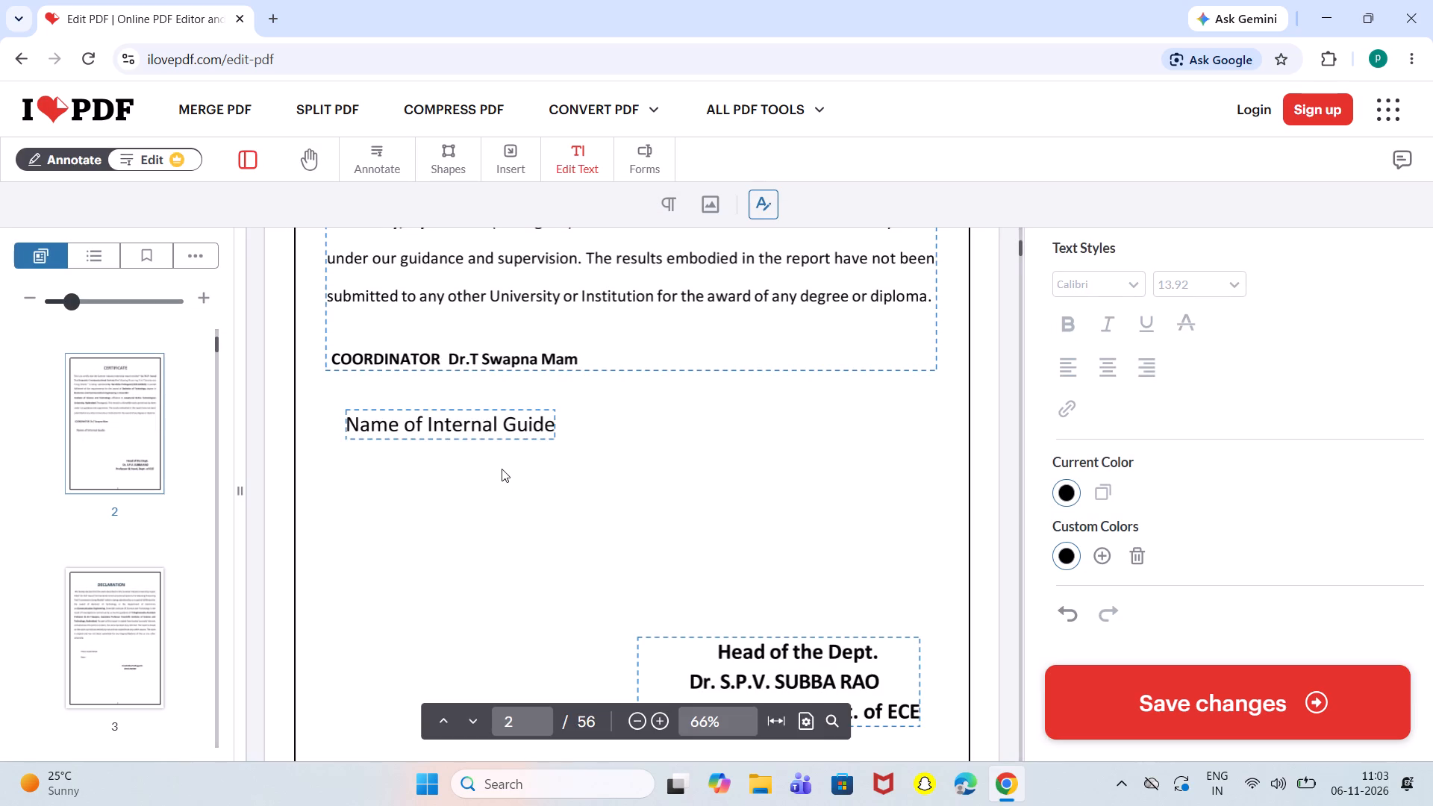
Shift the certificate's body text block slightly upward, closer to the CERTIFICATE heading and in line with the page margins.
scroll(502, 469, "right", 1)
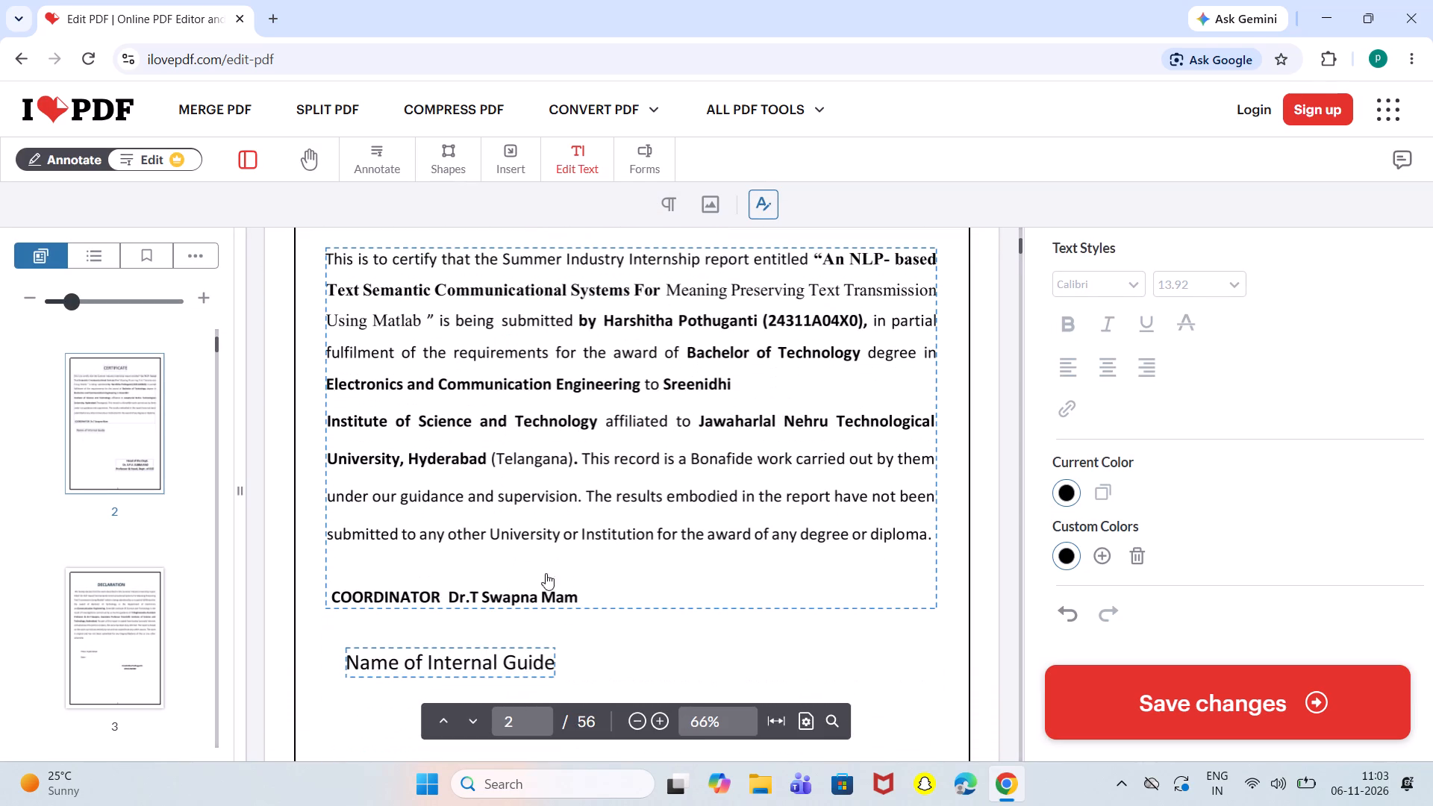
left_click(576, 593)
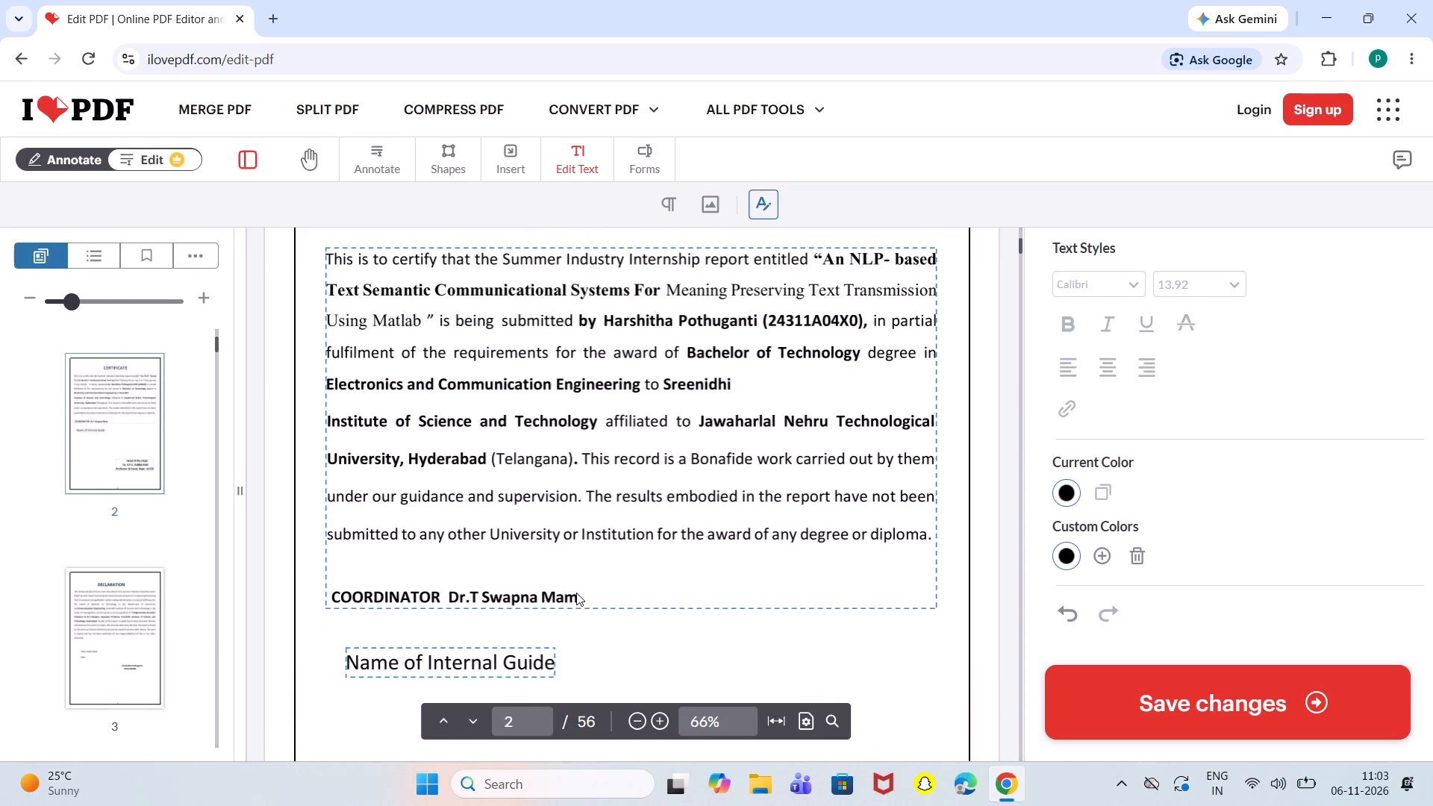
left_click(576, 597)
left_click(574, 597)
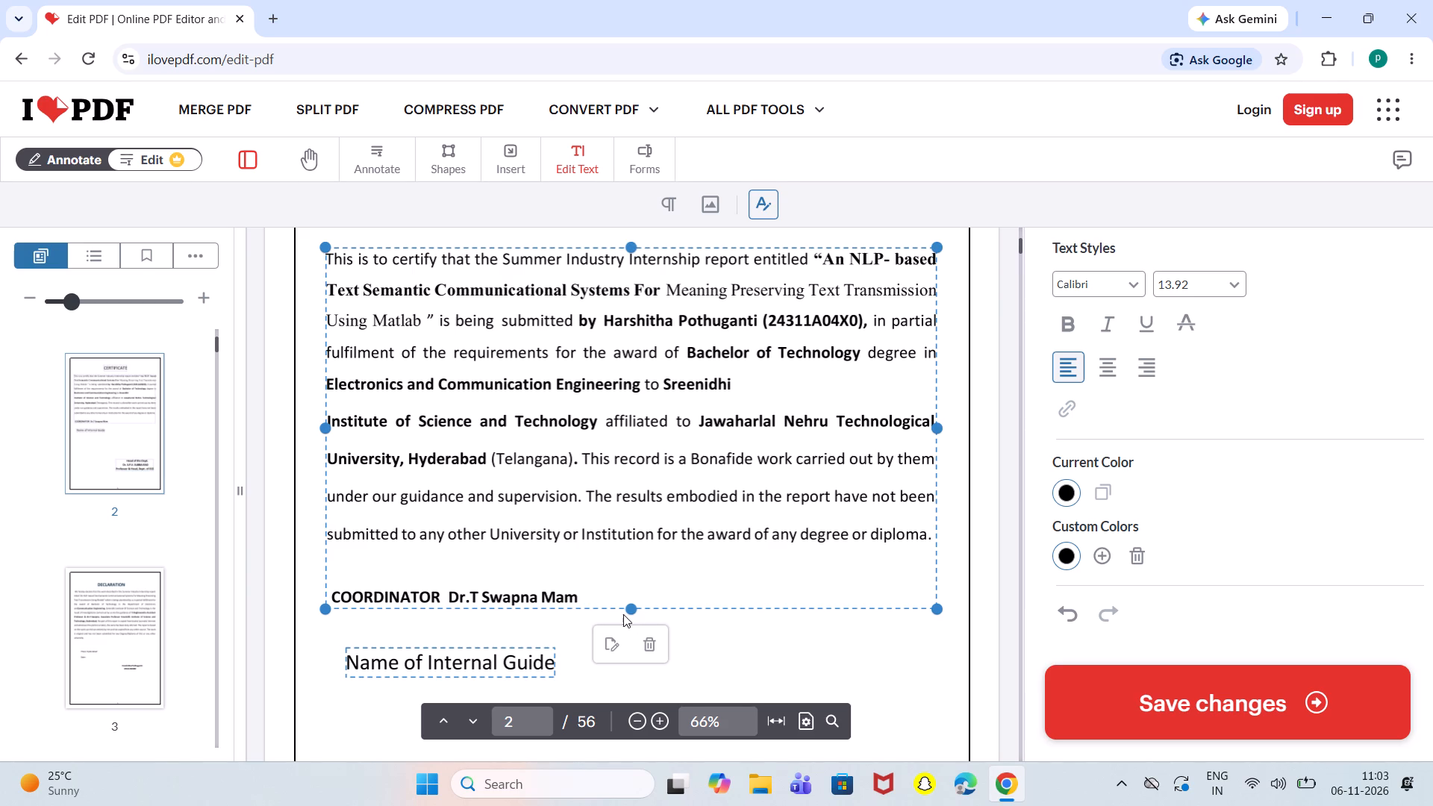
left_click_drag(633, 604, 643, 628)
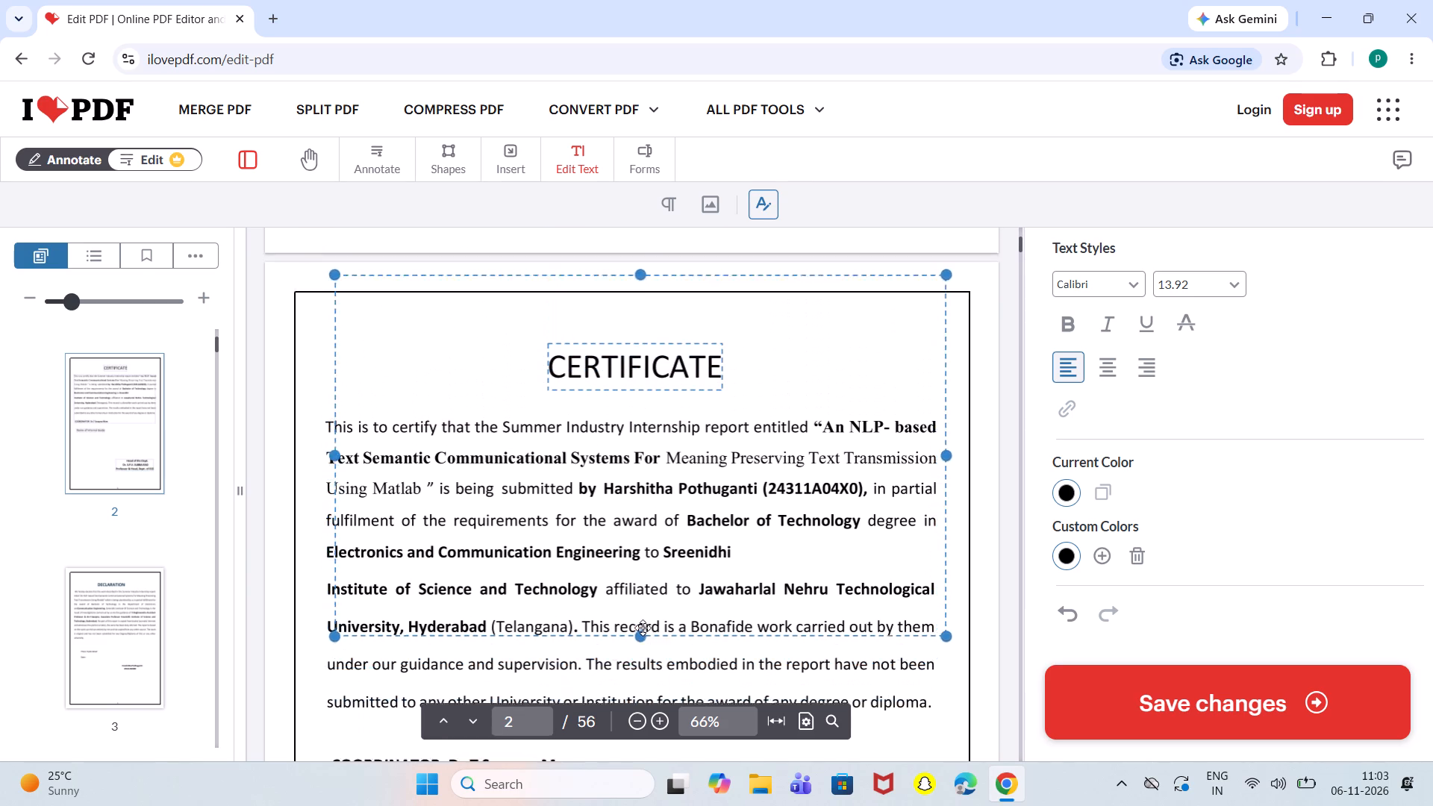
left_click_drag(643, 628, 630, 637)
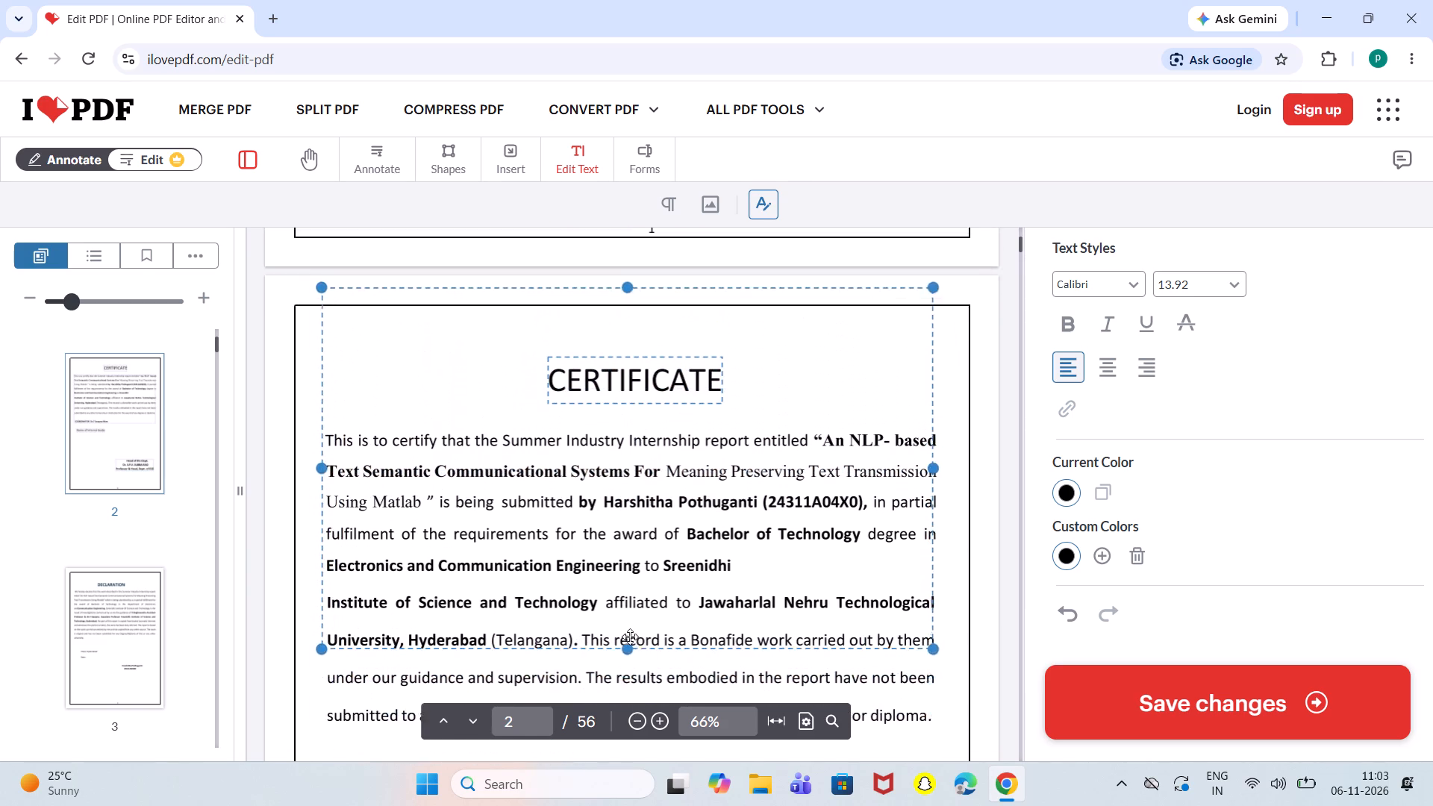
left_click_drag(630, 637, 637, 637)
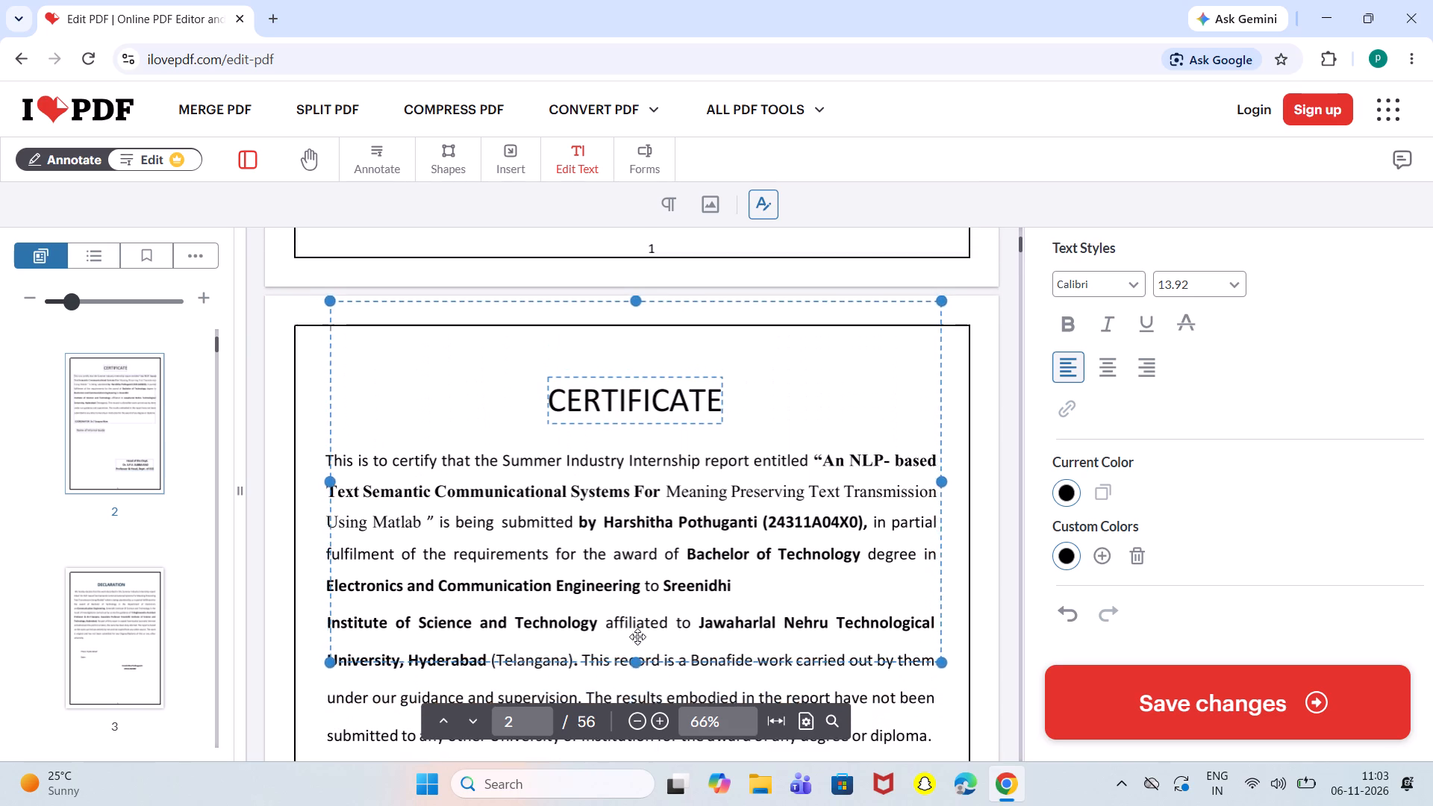
left_click_drag(637, 637, 634, 632)
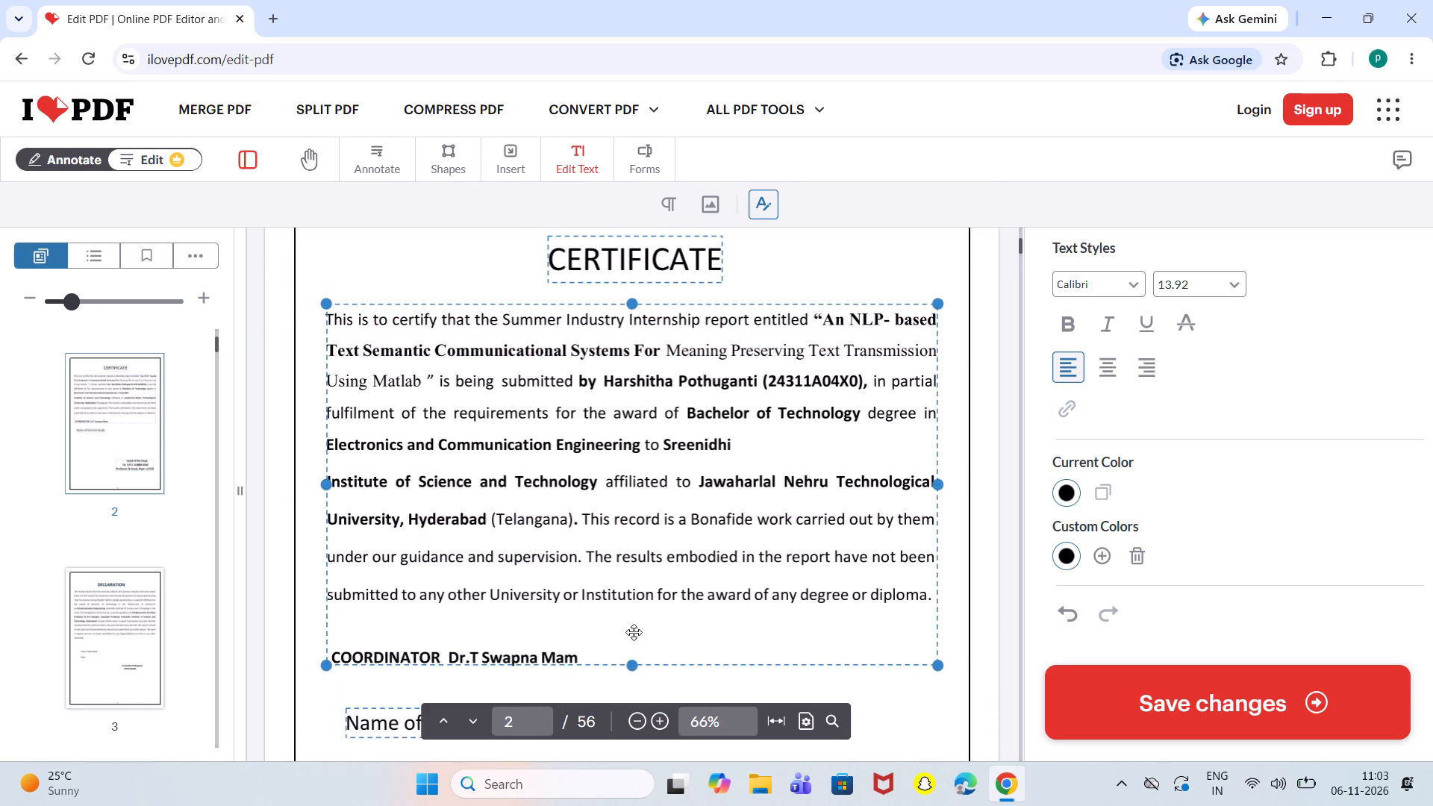
left_click_drag(634, 632, 634, 634)
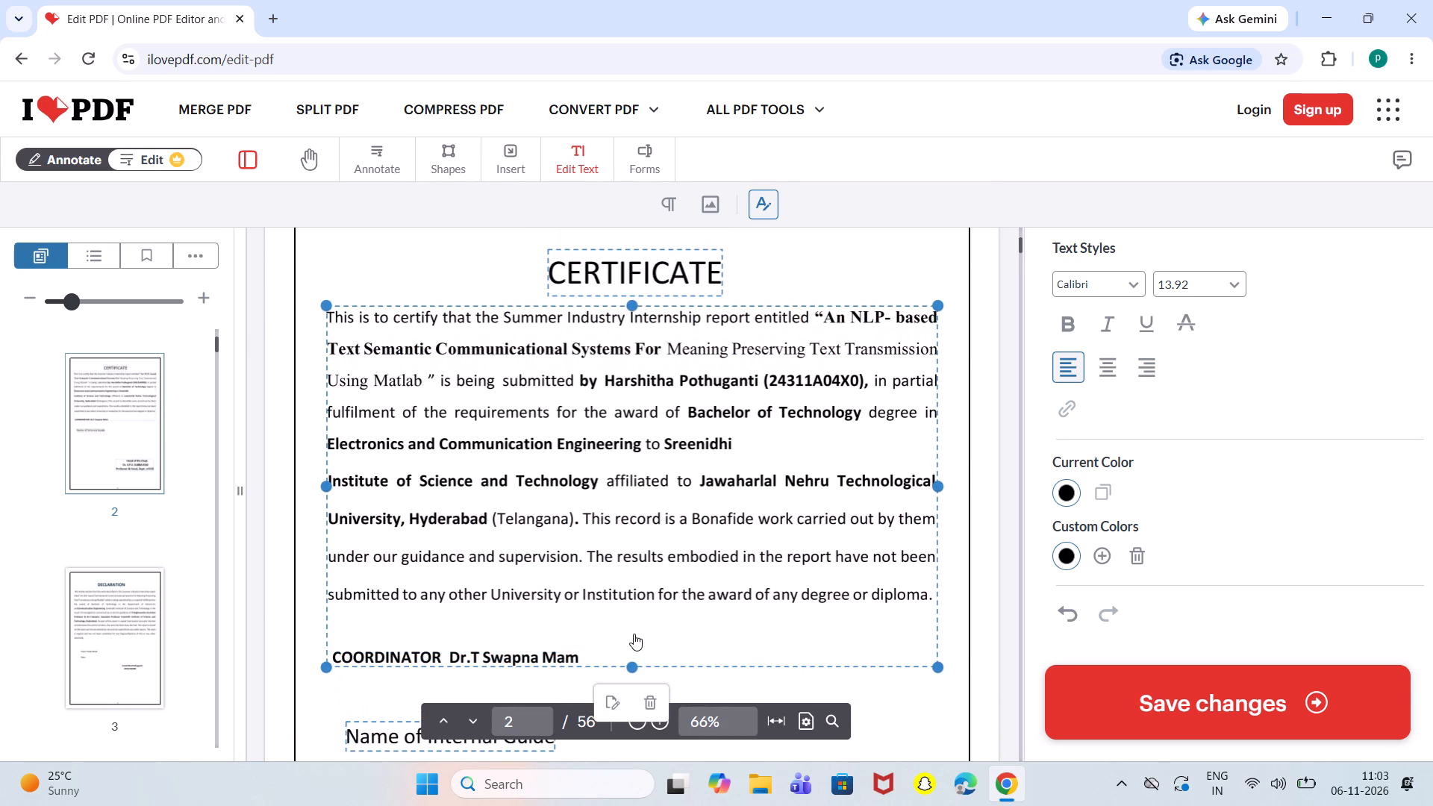
Remove the word "Internal" from the "Name of Internal Guide" line so it reads "Name of Guide".
scroll(444, 702, "down", 2)
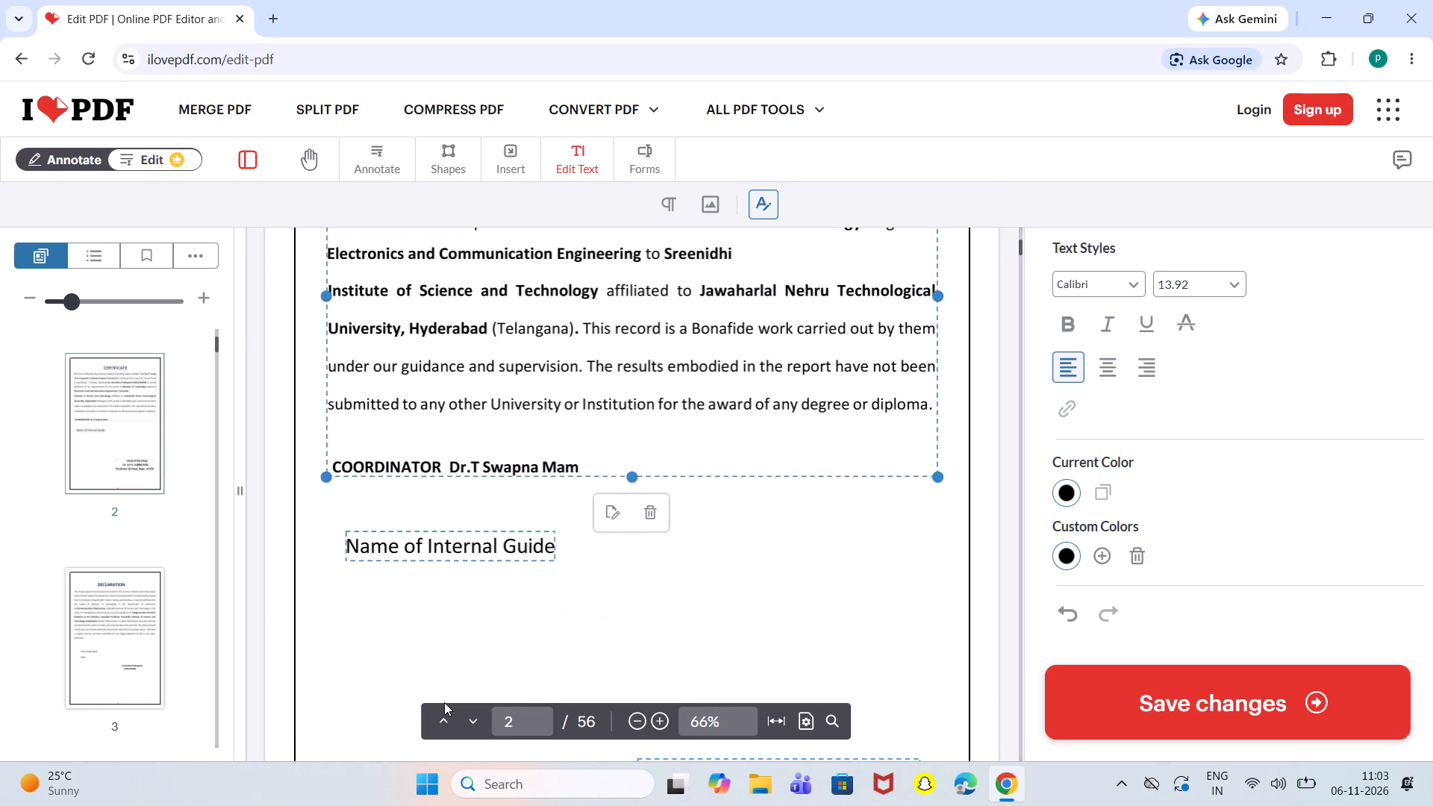
scroll(444, 702, "down", 1)
left_click(145, 476)
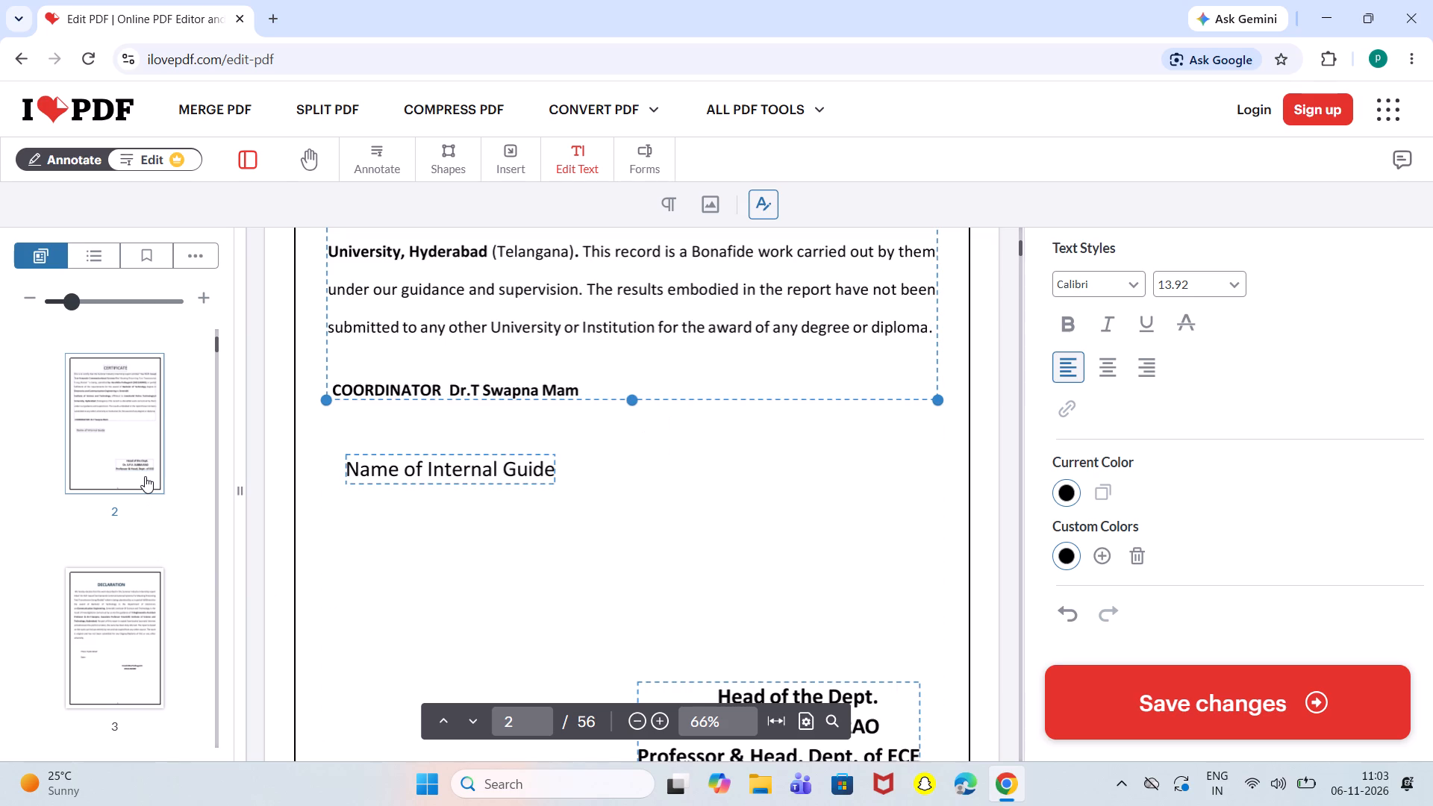
scroll(498, 558, "down", 3)
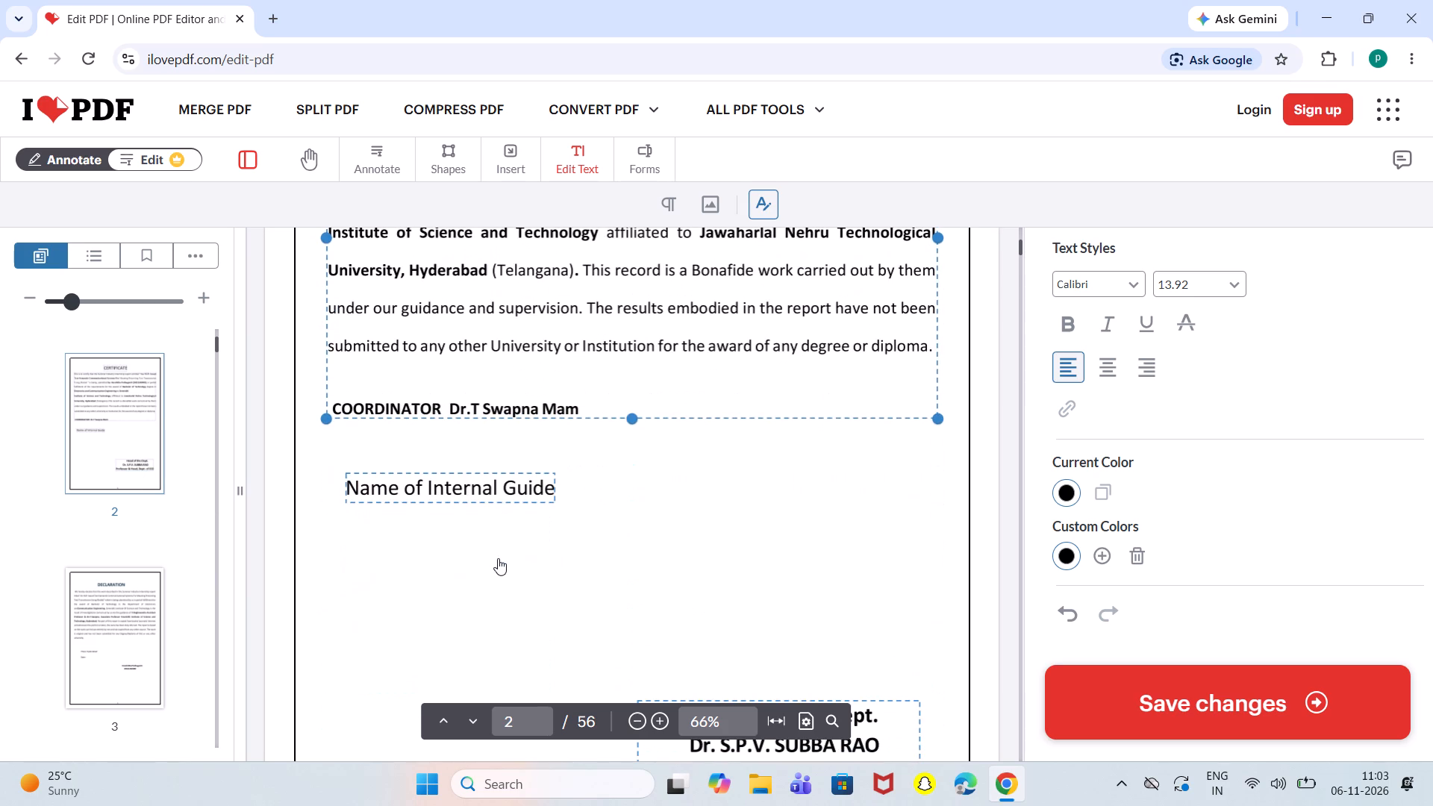
left_click(499, 485)
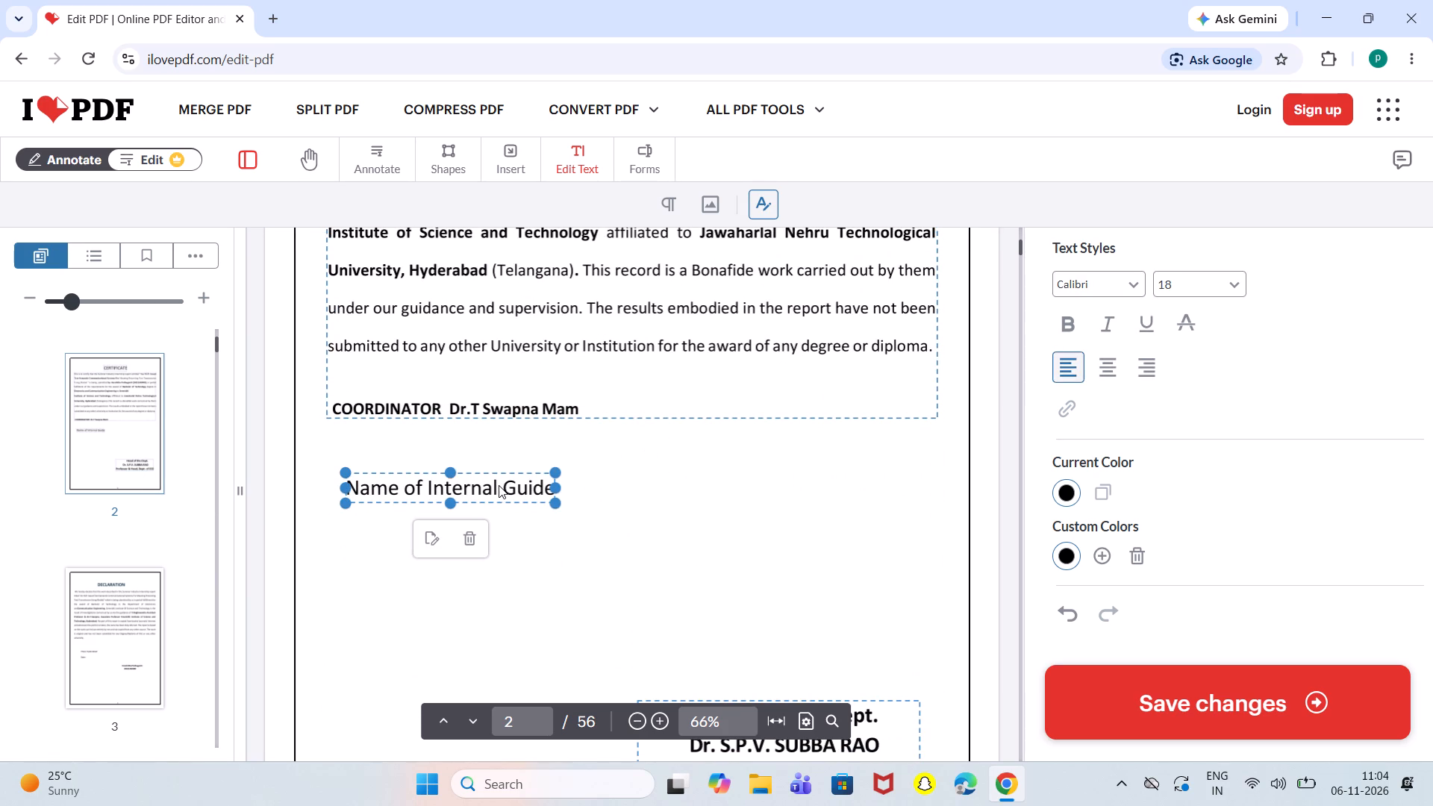
left_click(496, 489)
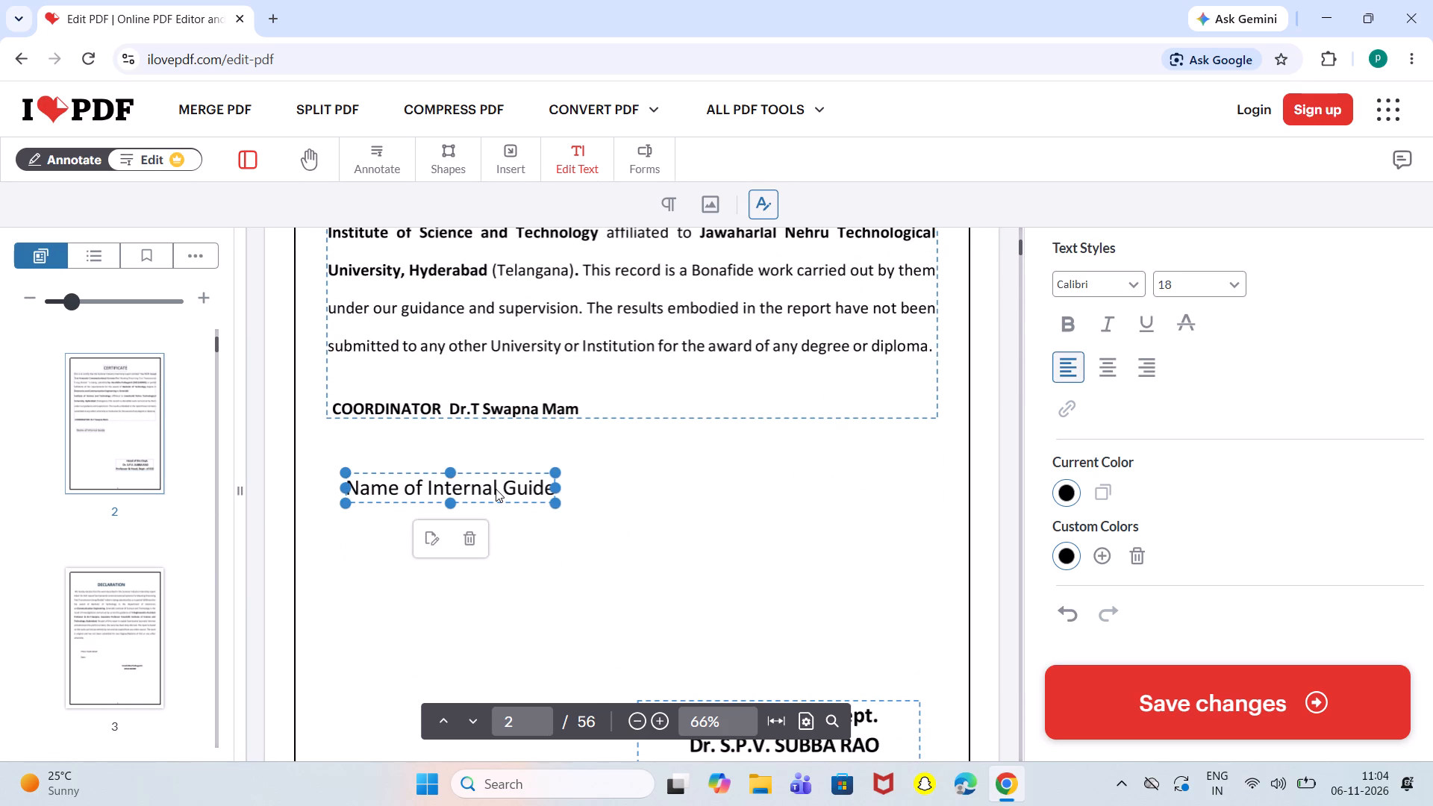
double_click(496, 489)
left_click(496, 489)
left_click(496, 489)
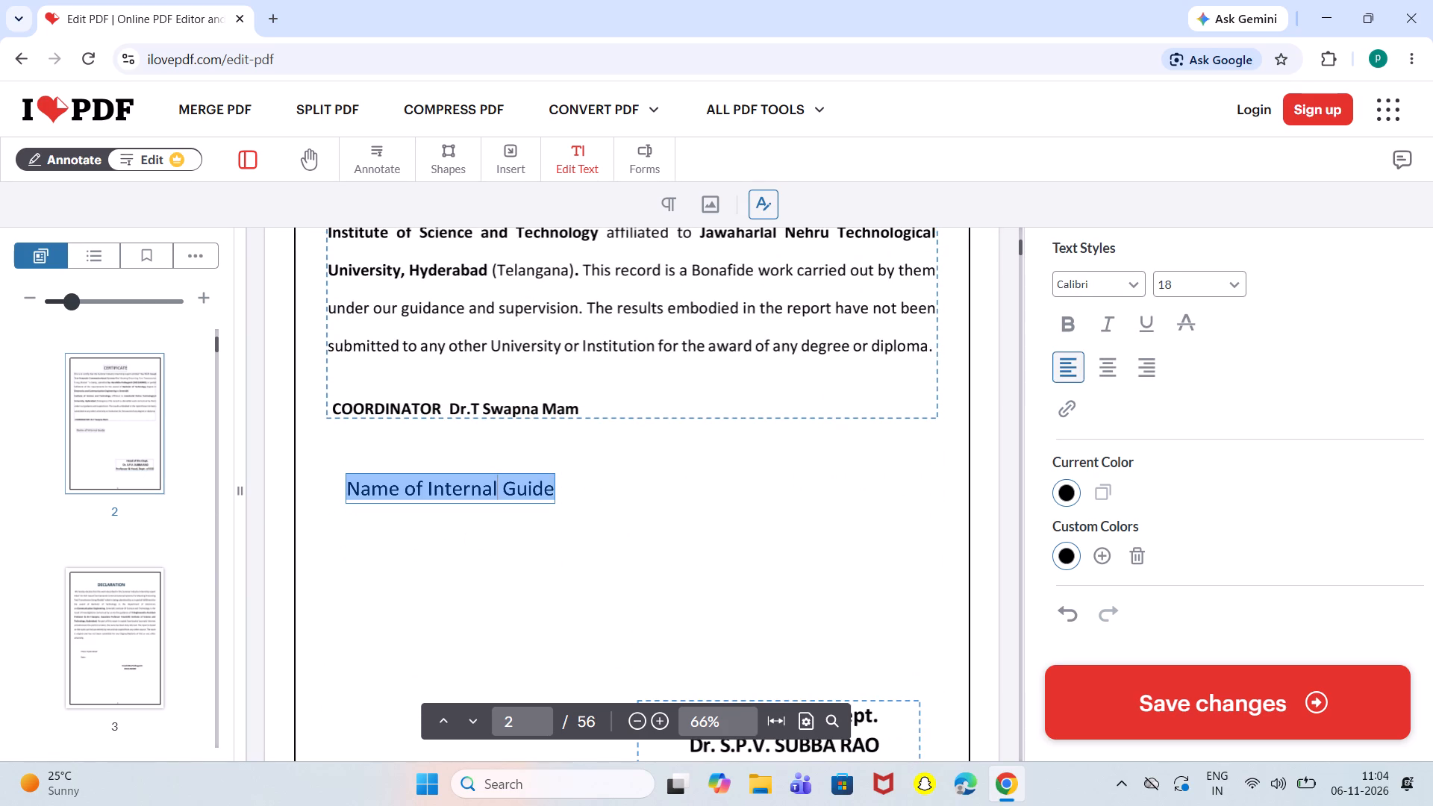
key("BackSpace")
key("BackSpace")
key("BackSpace")
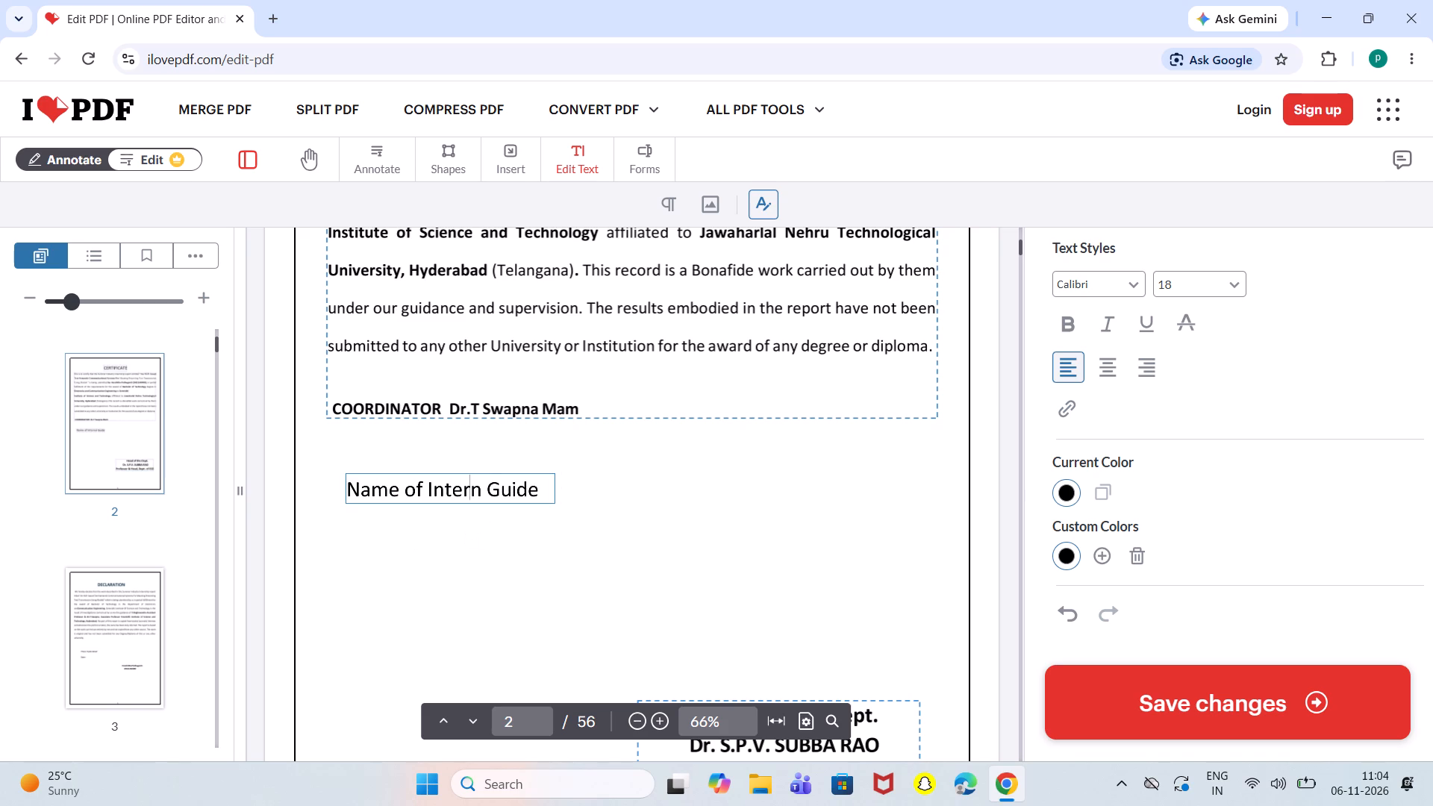
key("BackSpace")
key("BackSpace")
key("BackSpace")
key("BackSpace")
key("BackSpace")
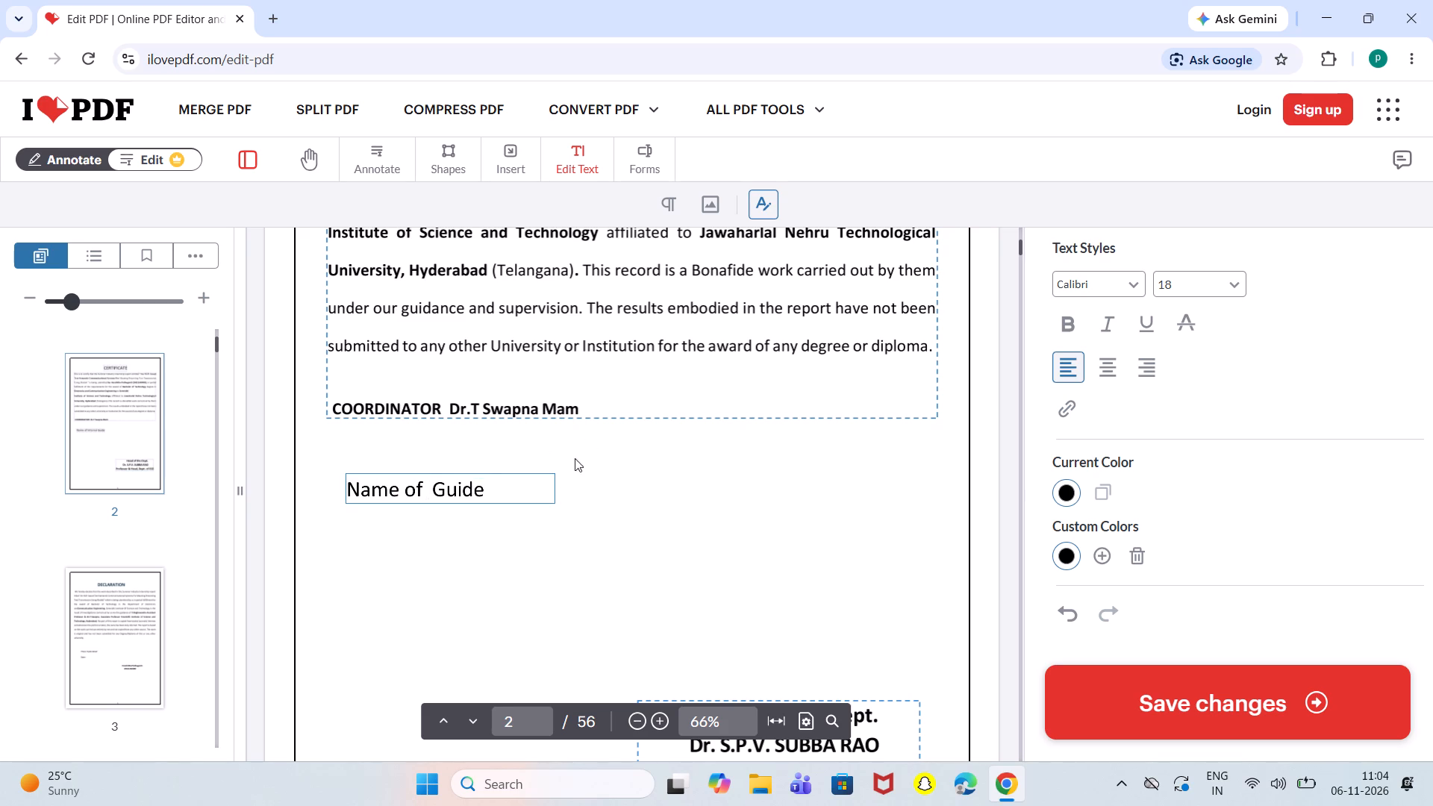
Add the guide's name with the title "Dr." on a new line under "Name of Guide".
left_click(503, 494)
key("Return")
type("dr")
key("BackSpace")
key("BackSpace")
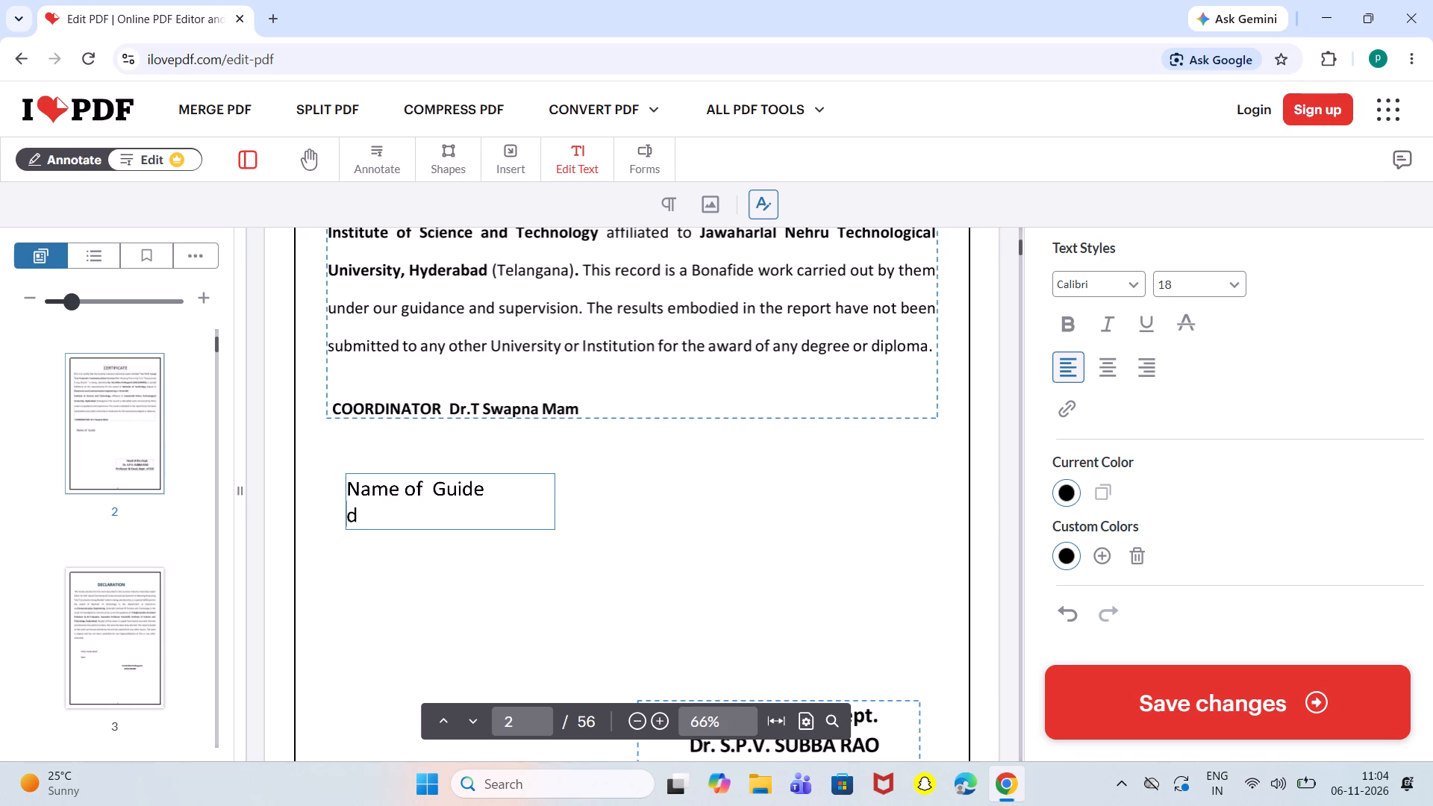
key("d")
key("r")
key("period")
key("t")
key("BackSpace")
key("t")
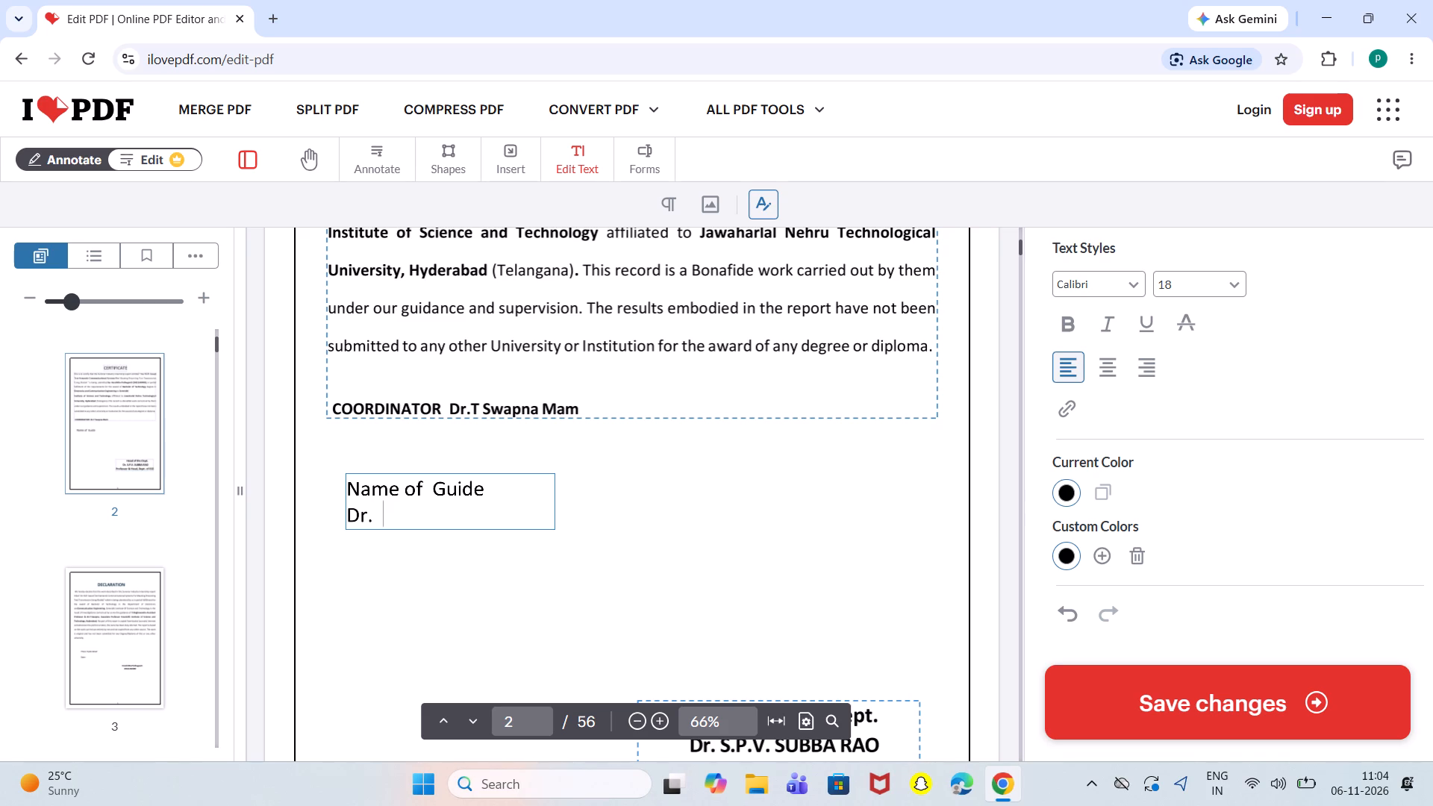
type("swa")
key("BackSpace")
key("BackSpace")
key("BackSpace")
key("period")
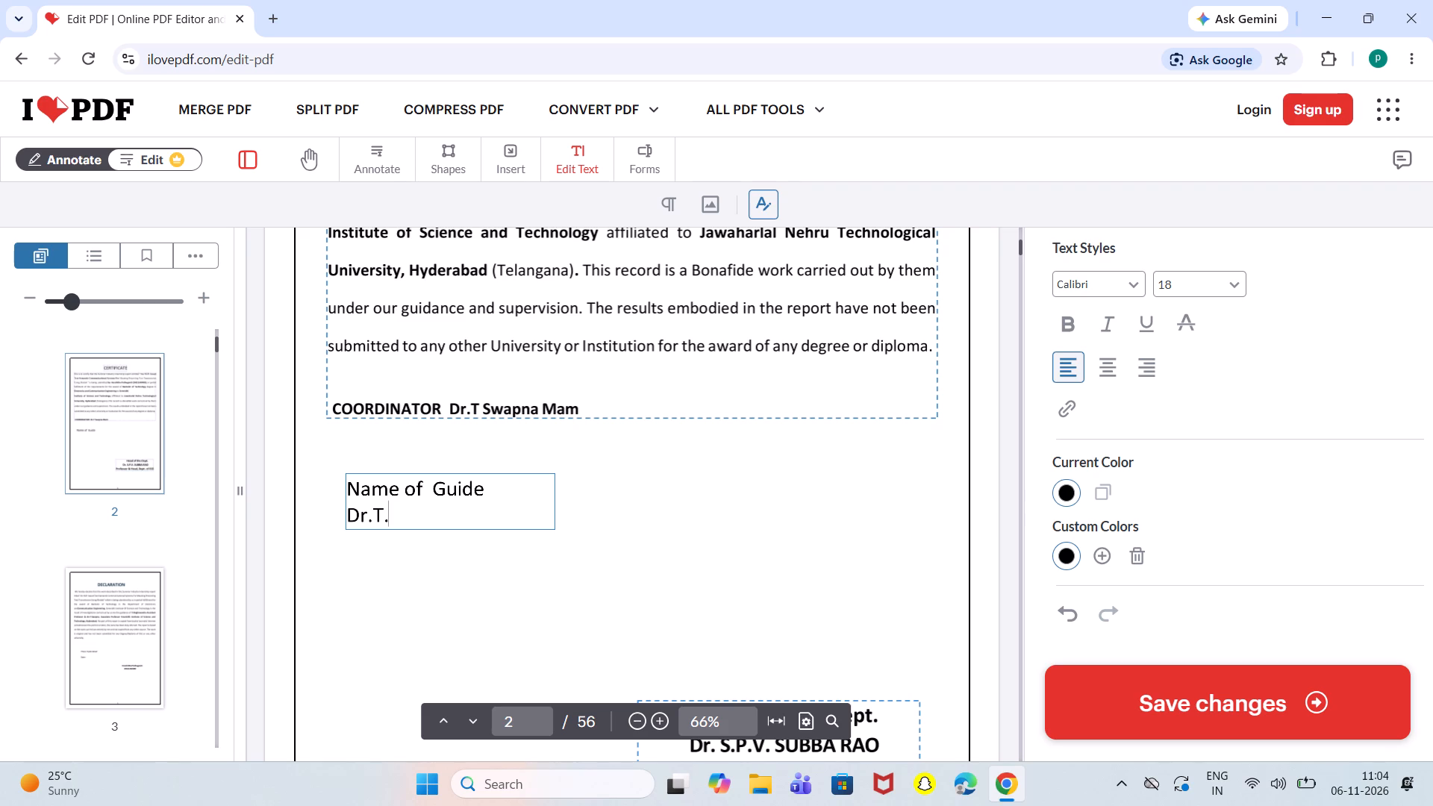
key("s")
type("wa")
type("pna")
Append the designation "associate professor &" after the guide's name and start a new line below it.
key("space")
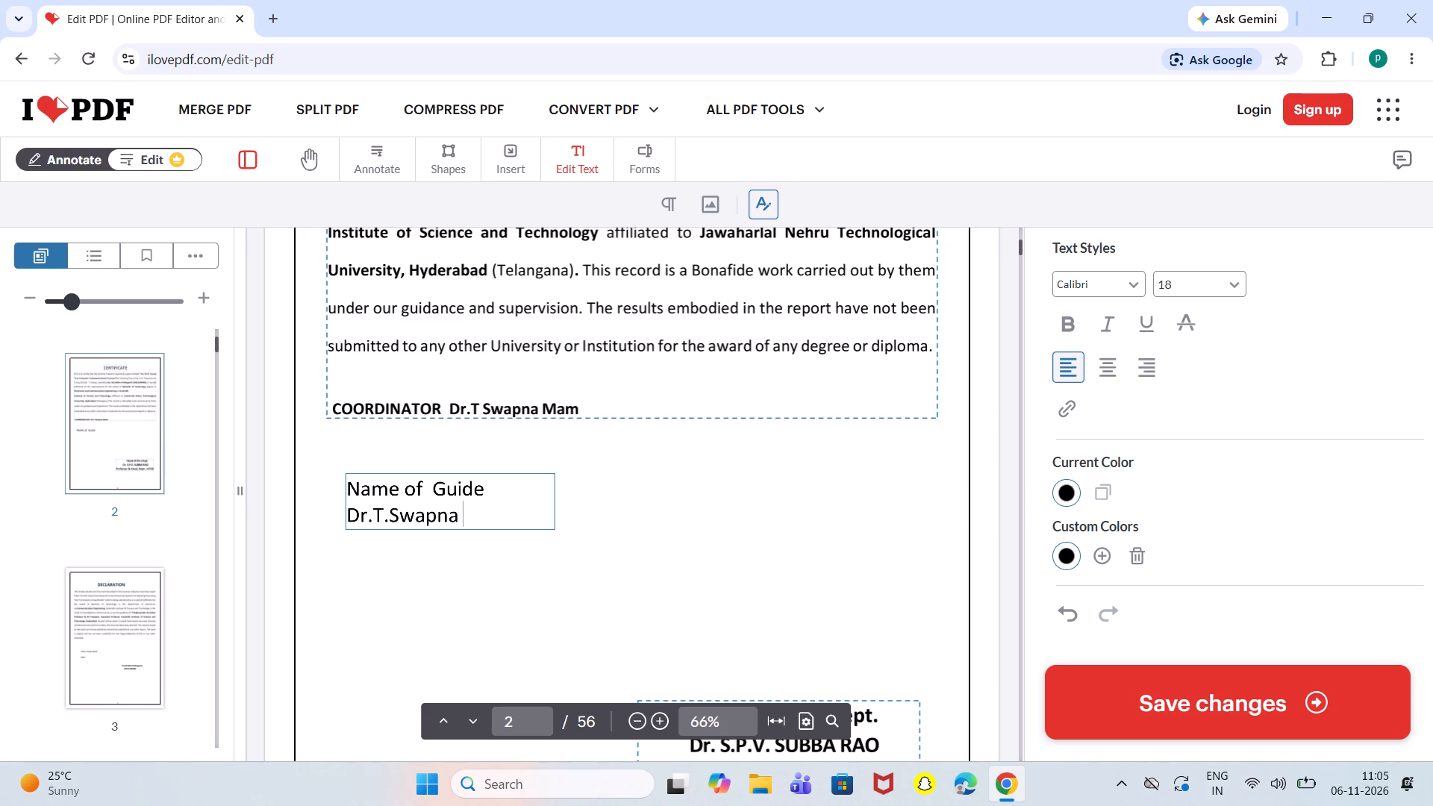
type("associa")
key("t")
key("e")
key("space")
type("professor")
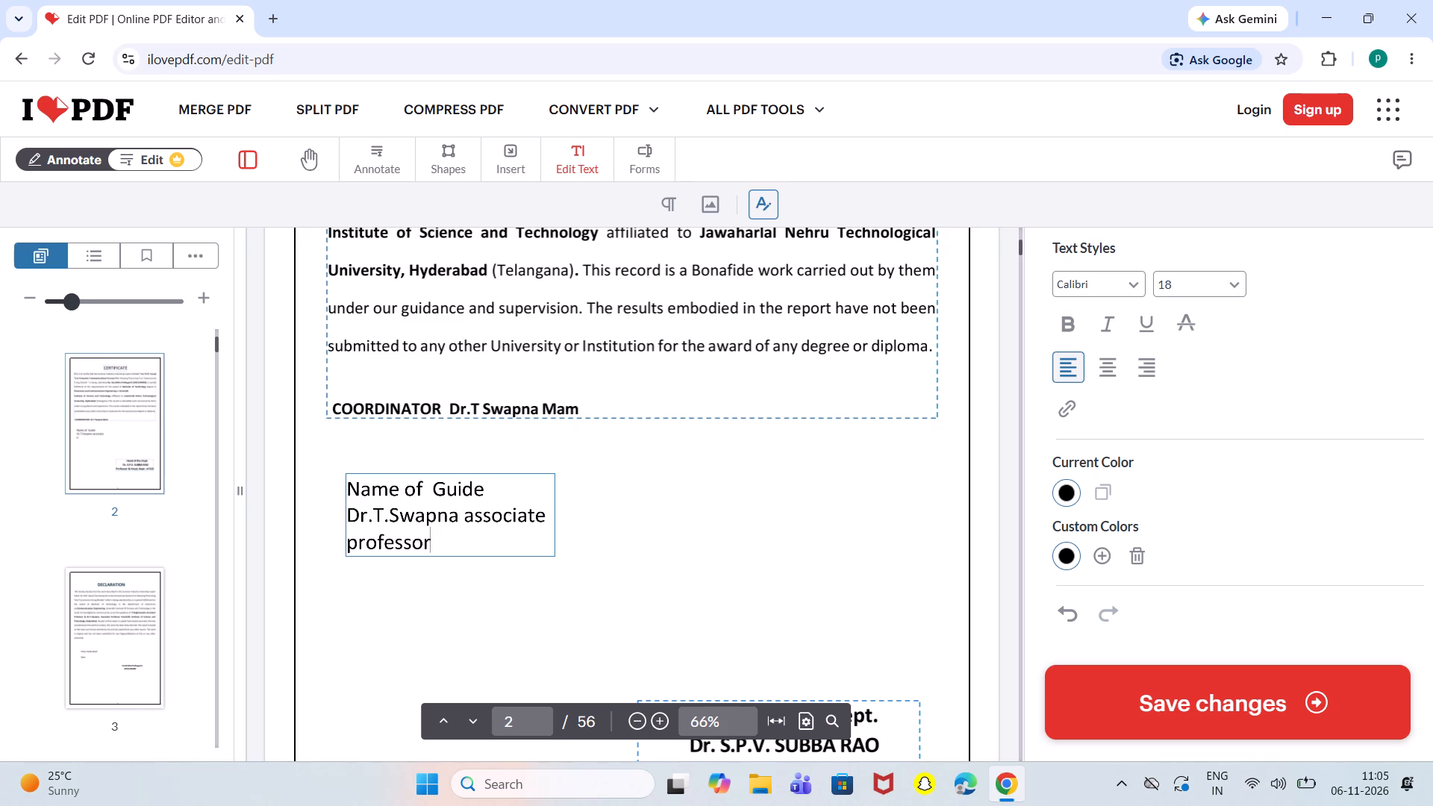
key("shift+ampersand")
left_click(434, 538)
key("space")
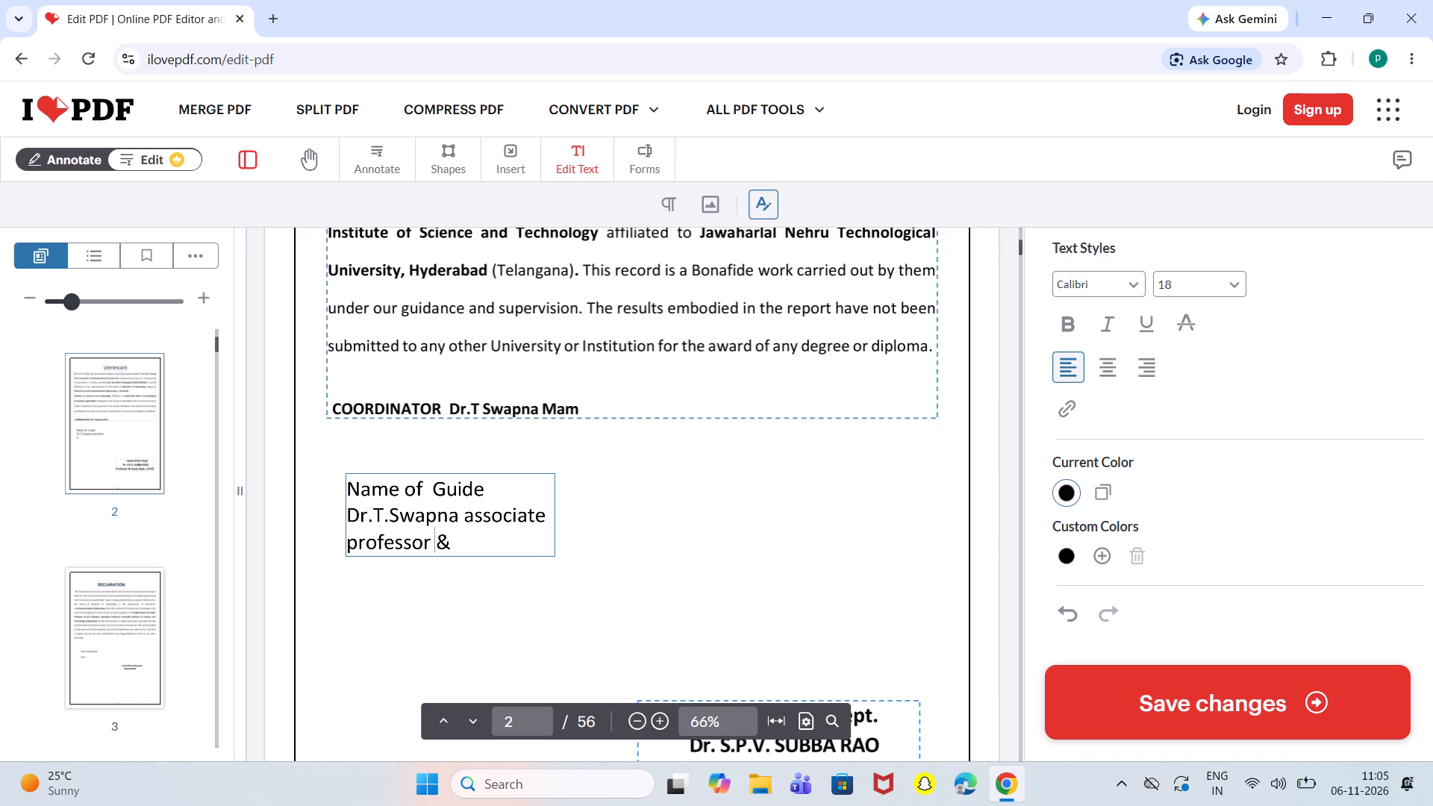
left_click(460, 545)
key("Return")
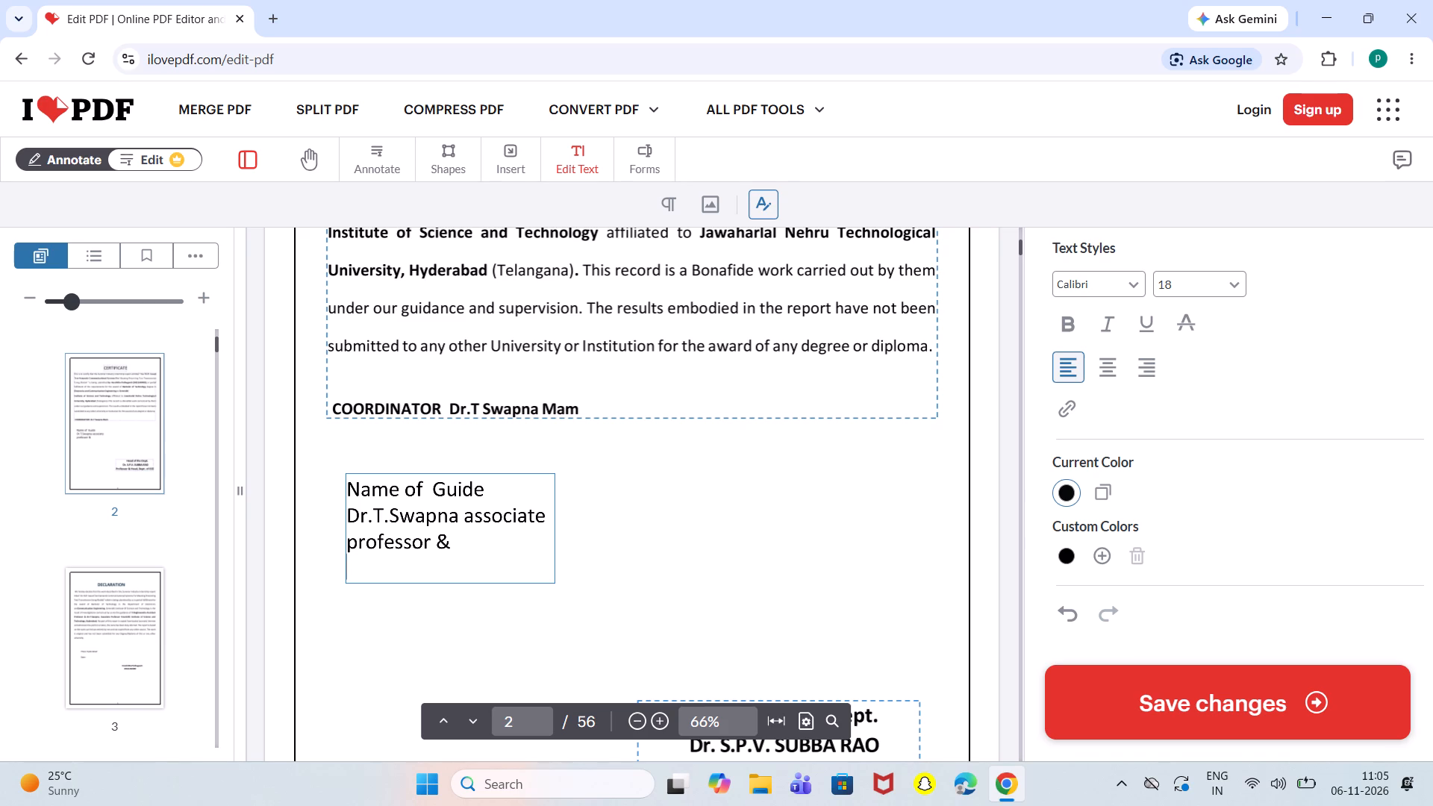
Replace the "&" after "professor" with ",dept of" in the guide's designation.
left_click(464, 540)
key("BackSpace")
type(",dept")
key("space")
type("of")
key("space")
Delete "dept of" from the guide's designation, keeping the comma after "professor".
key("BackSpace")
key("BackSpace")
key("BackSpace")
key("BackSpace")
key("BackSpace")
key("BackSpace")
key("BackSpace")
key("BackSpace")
Set the font size to 13 for new text in the "Name of Guide" block.
left_click(1228, 277)
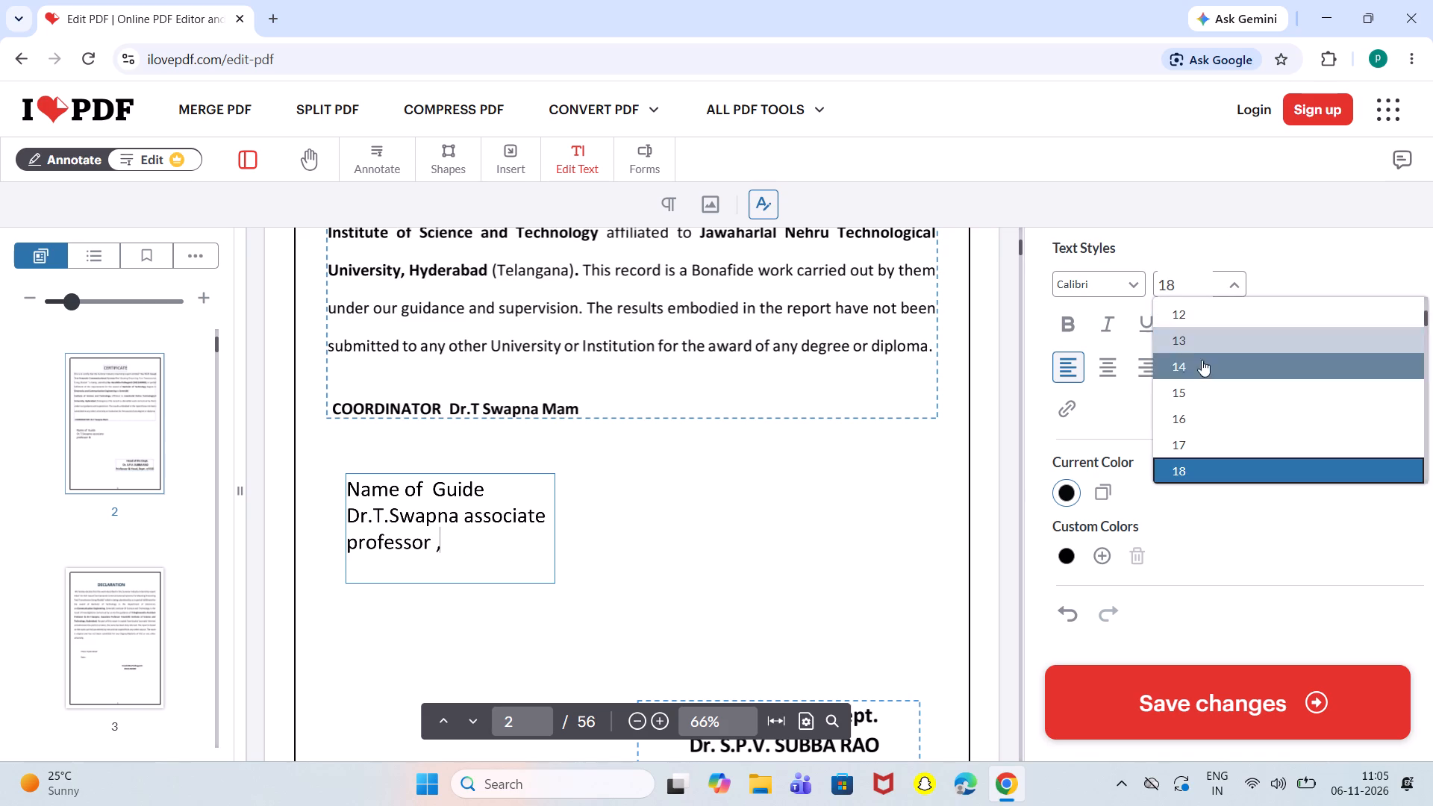
left_click(1204, 343)
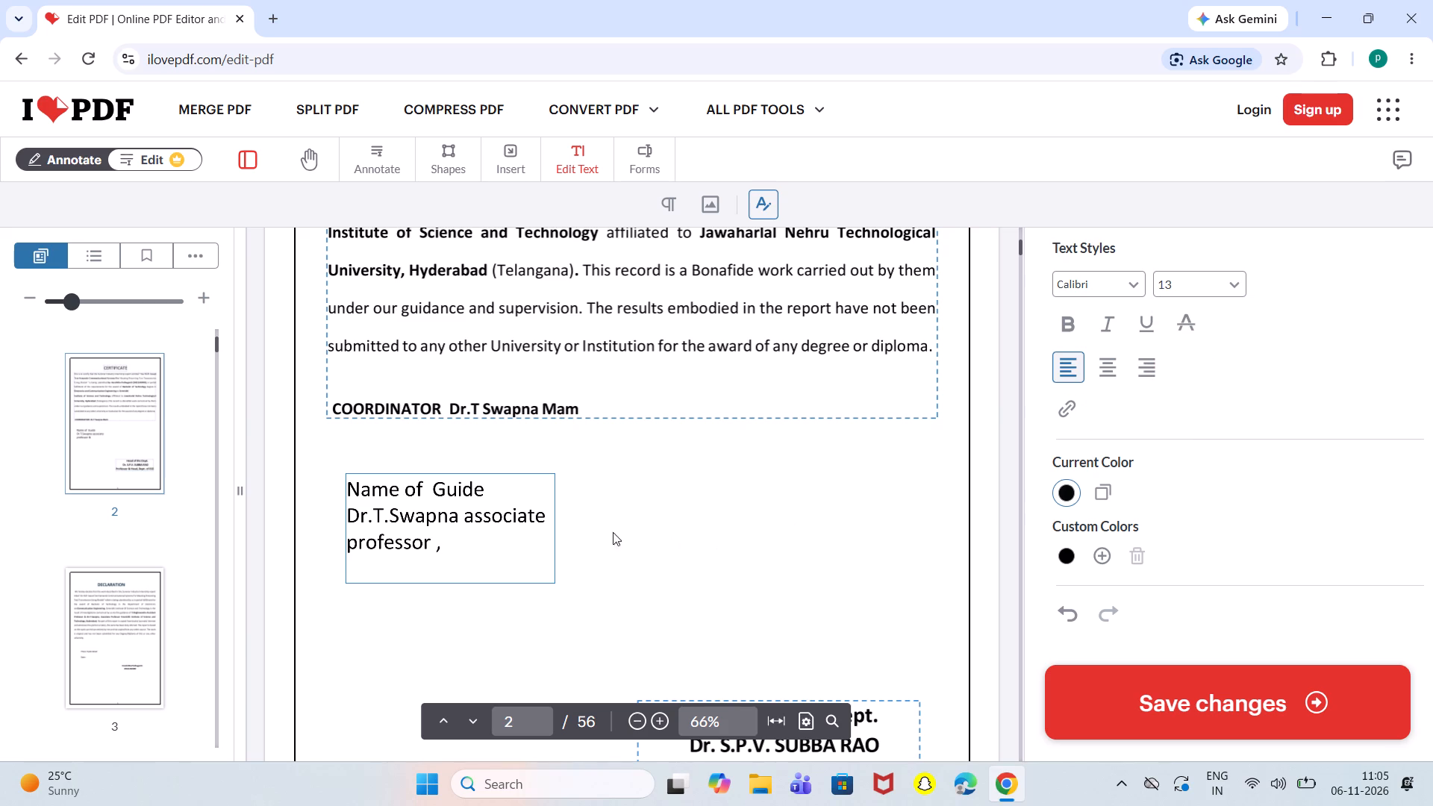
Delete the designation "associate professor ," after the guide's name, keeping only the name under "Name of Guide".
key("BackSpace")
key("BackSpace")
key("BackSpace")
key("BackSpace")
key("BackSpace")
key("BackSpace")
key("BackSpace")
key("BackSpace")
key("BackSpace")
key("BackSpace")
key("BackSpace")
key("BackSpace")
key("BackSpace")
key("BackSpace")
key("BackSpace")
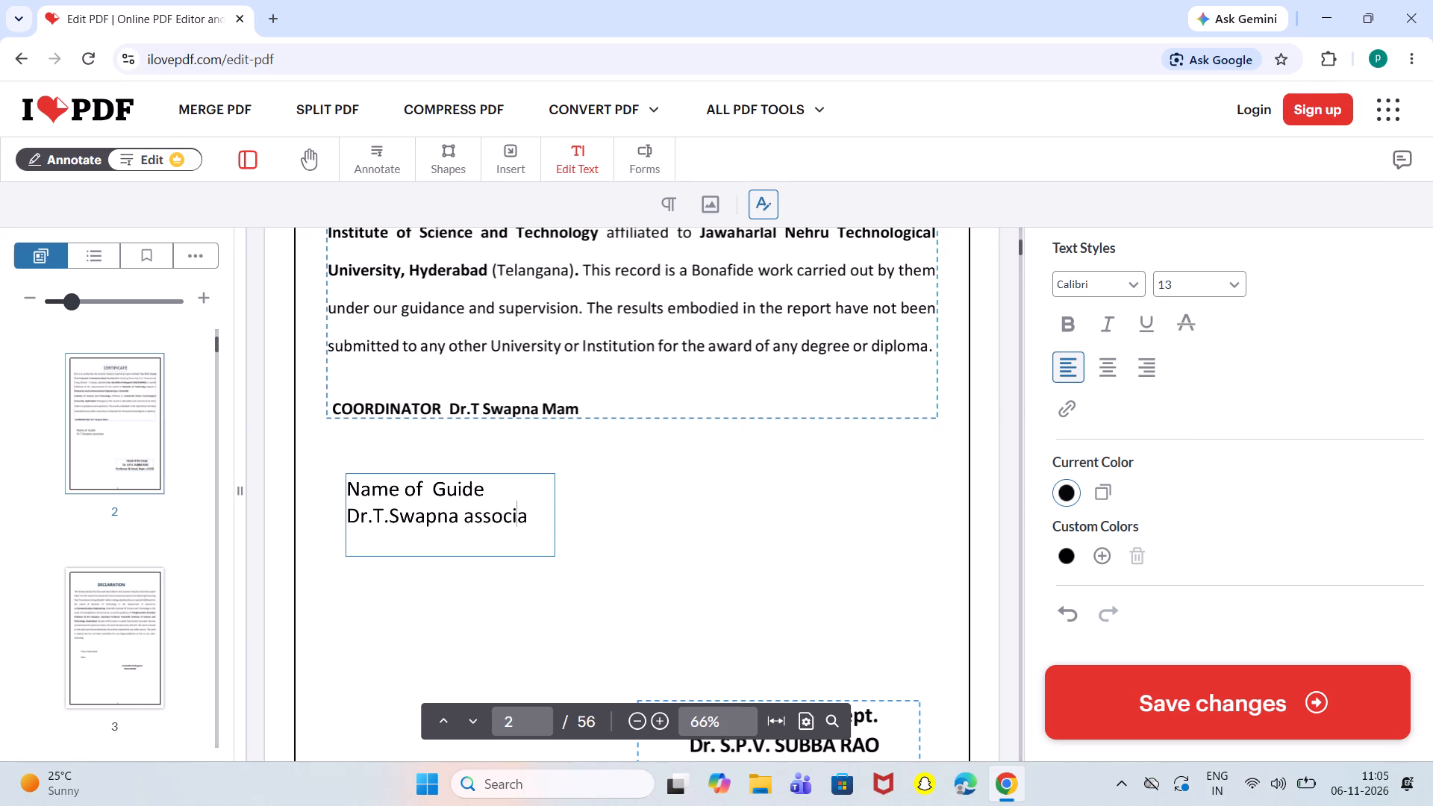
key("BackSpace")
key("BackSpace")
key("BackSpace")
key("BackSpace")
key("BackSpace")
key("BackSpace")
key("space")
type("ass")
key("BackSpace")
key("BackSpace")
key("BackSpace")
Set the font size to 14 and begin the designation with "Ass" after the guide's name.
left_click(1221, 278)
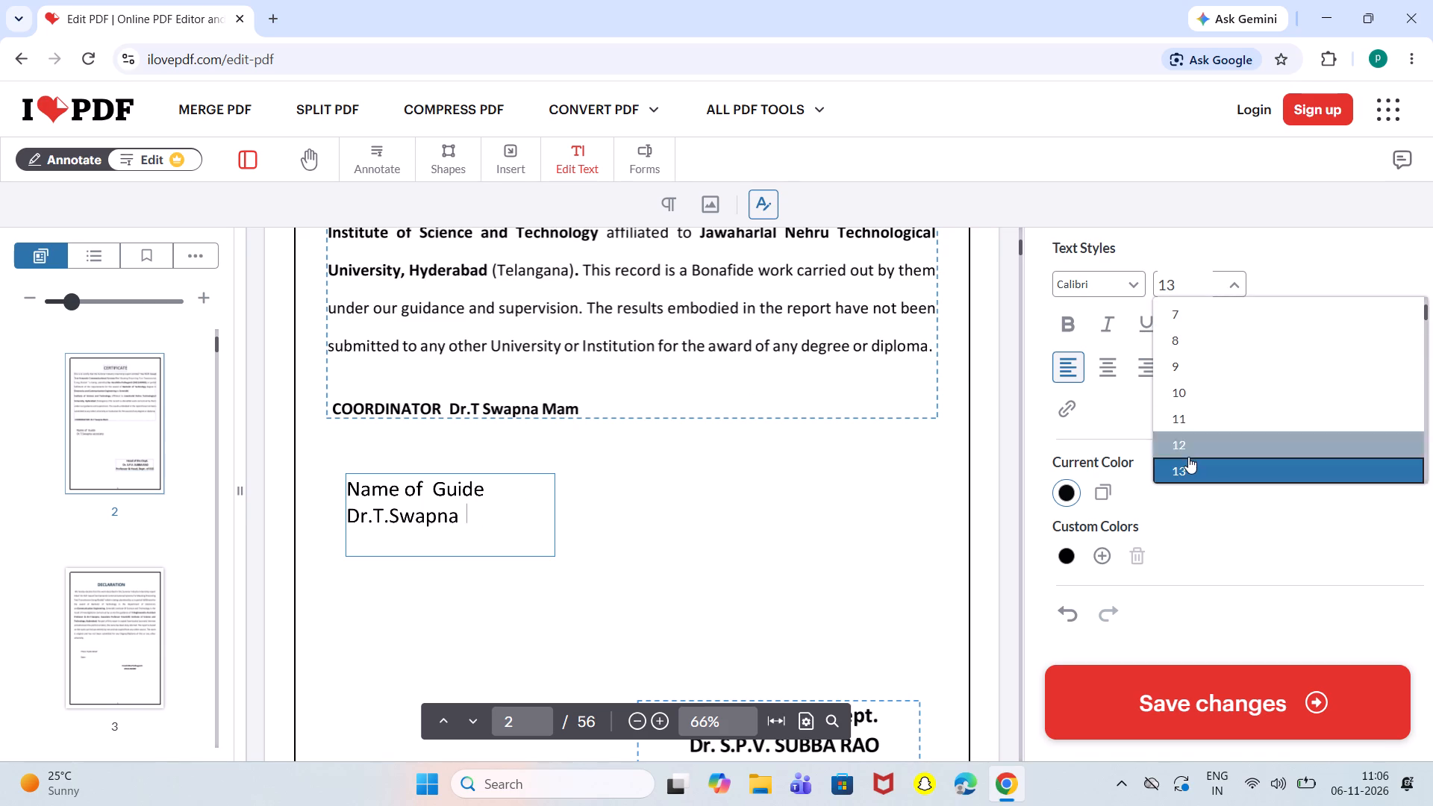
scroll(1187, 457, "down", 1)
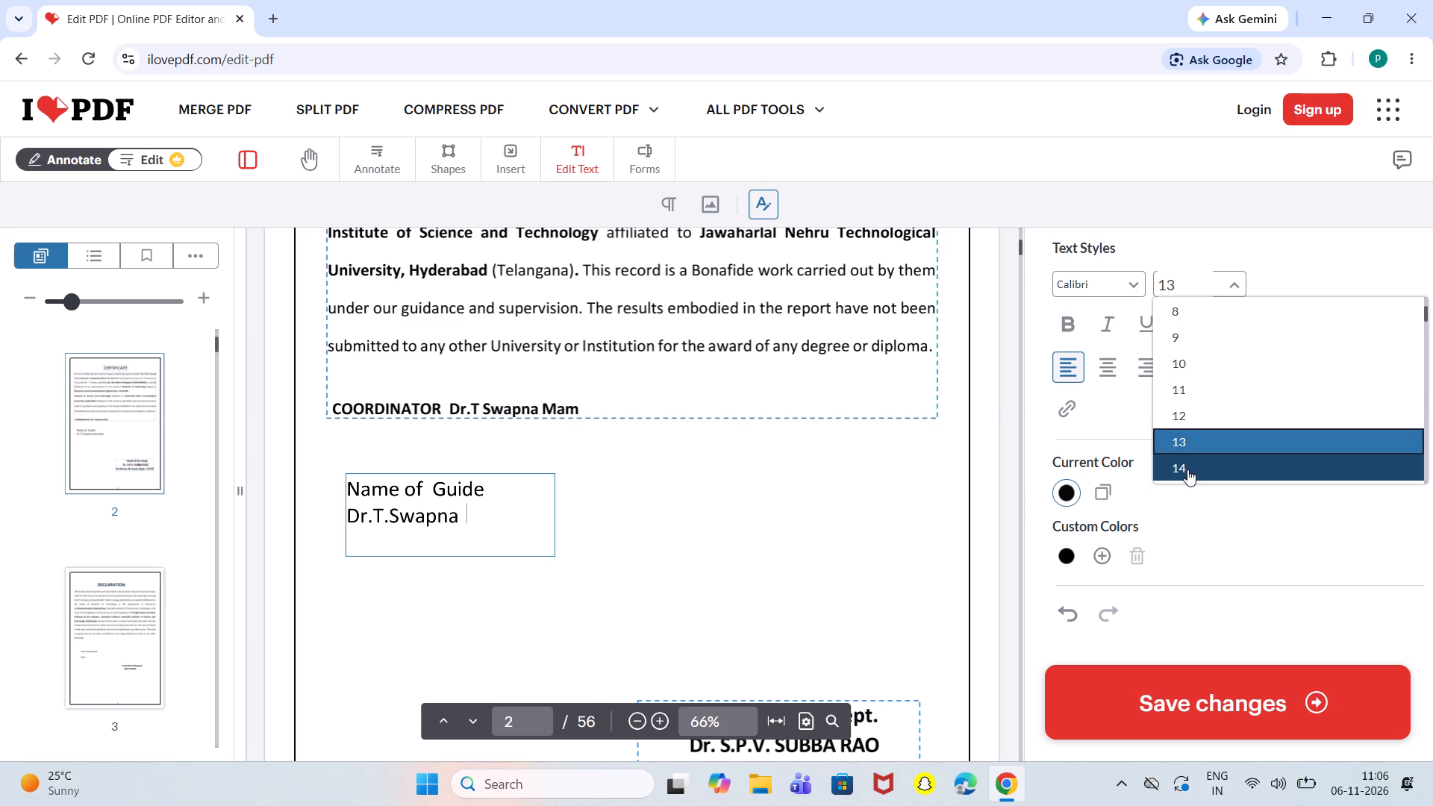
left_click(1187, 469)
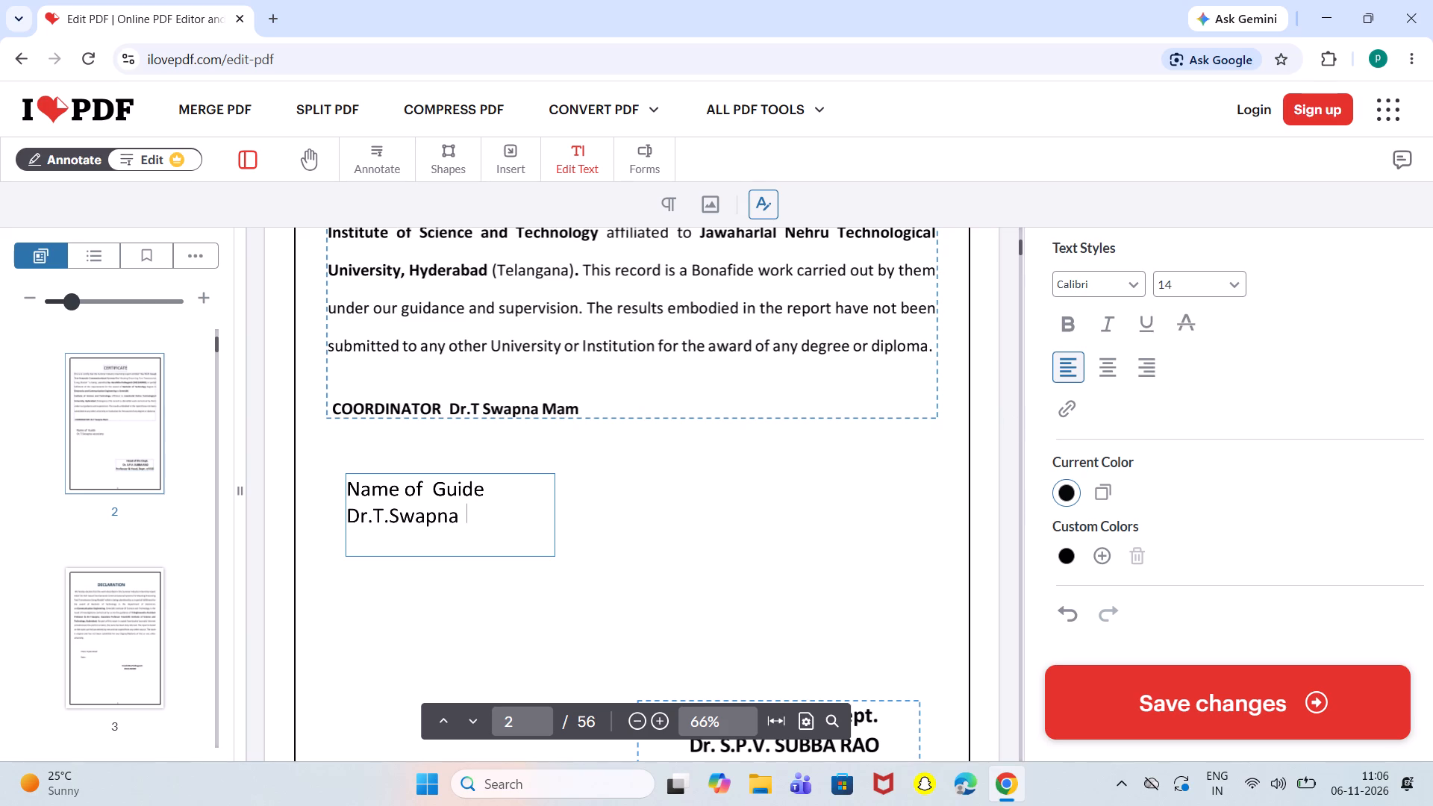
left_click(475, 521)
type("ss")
Delete the whole guide's name line, keeping only the "Name of Guide" heading in the block.
key("BackSpace")
key("BackSpace")
key("BackSpace")
key("BackSpace")
key("BackSpace")
key("BackSpace")
key("BackSpace")
key("BackSpace")
key("BackSpace")
key("BackSpace")
key("BackSpace")
key("BackSpace")
key("BackSpace")
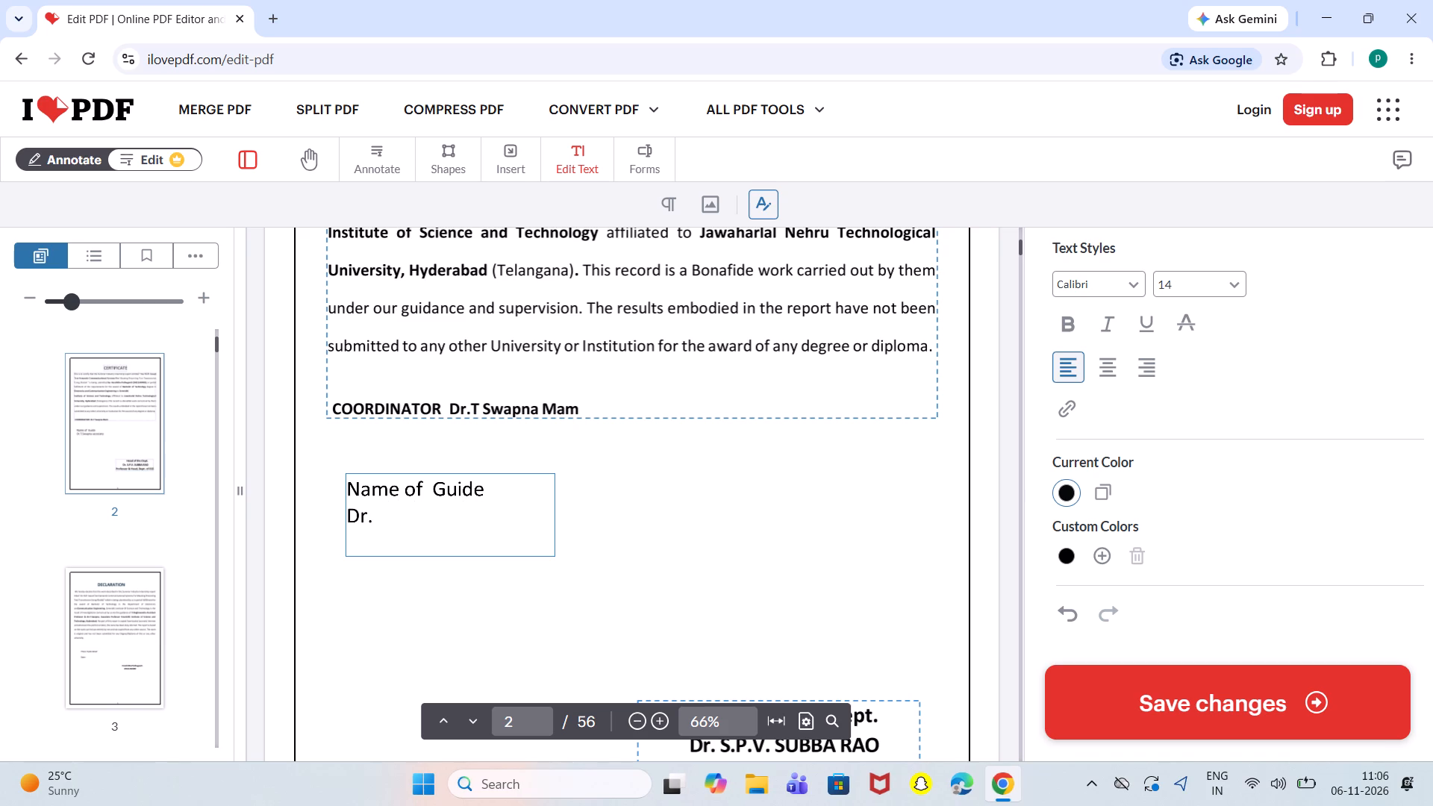
key("t")
key("BackSpace")
key("BackSpace")
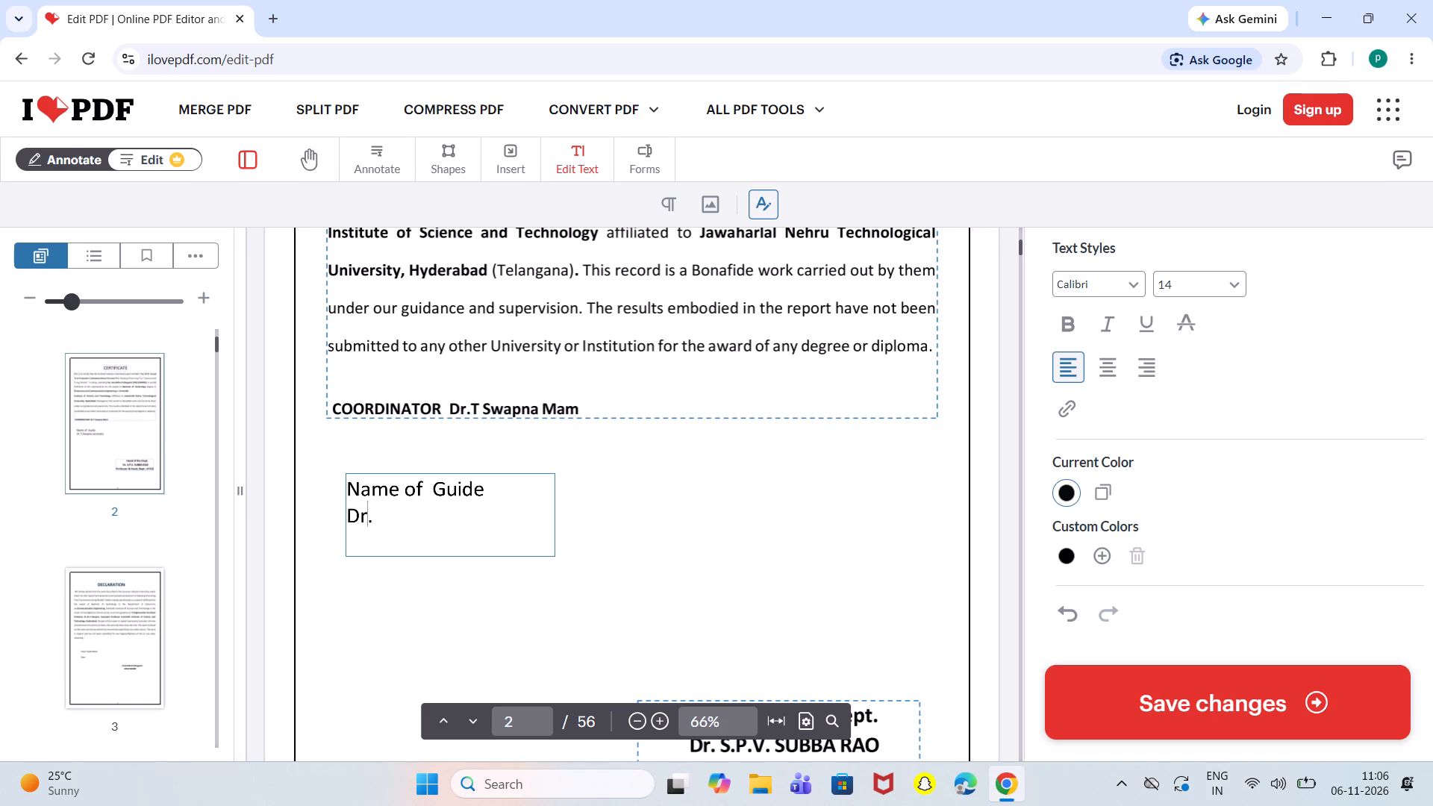
key("BackSpace")
key("BackSpace")
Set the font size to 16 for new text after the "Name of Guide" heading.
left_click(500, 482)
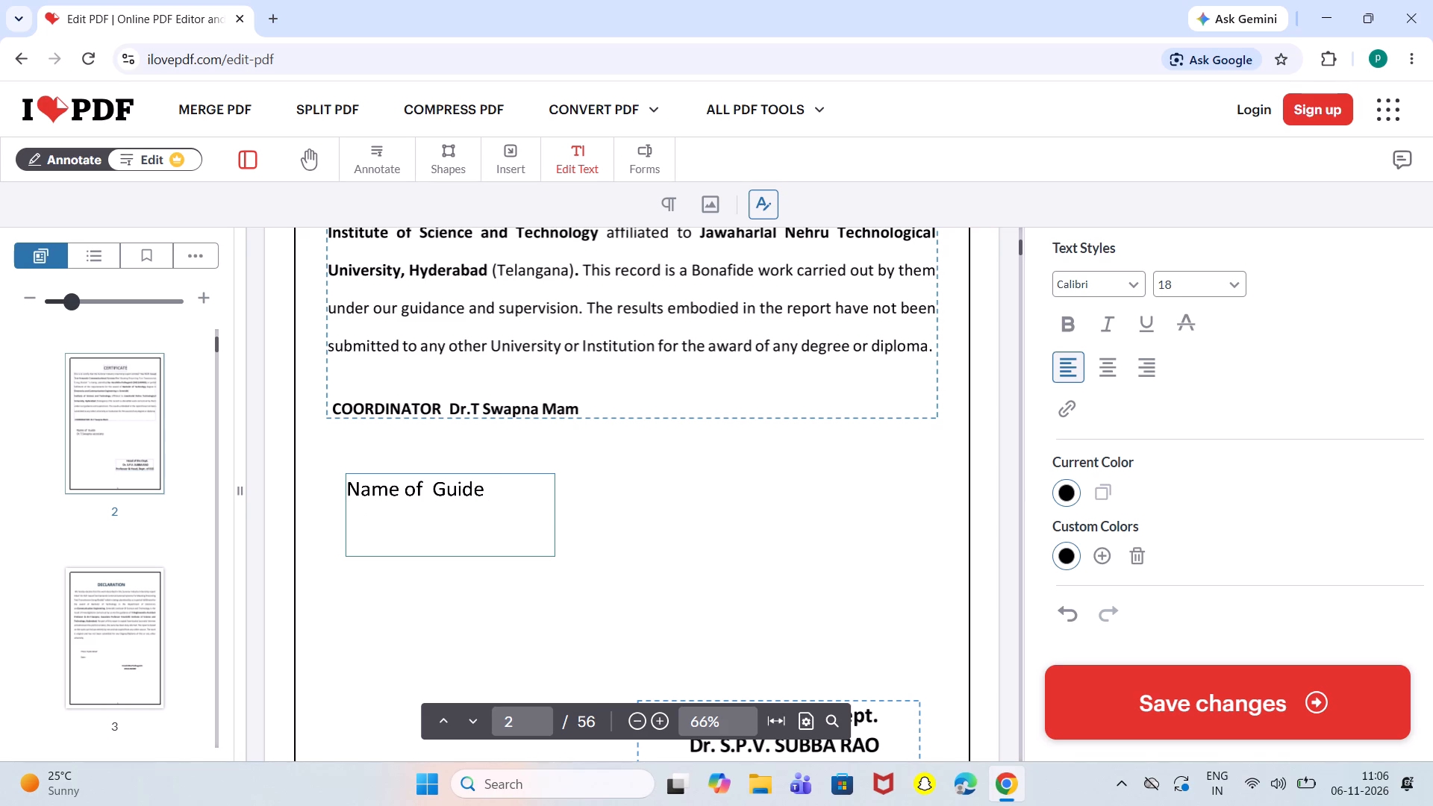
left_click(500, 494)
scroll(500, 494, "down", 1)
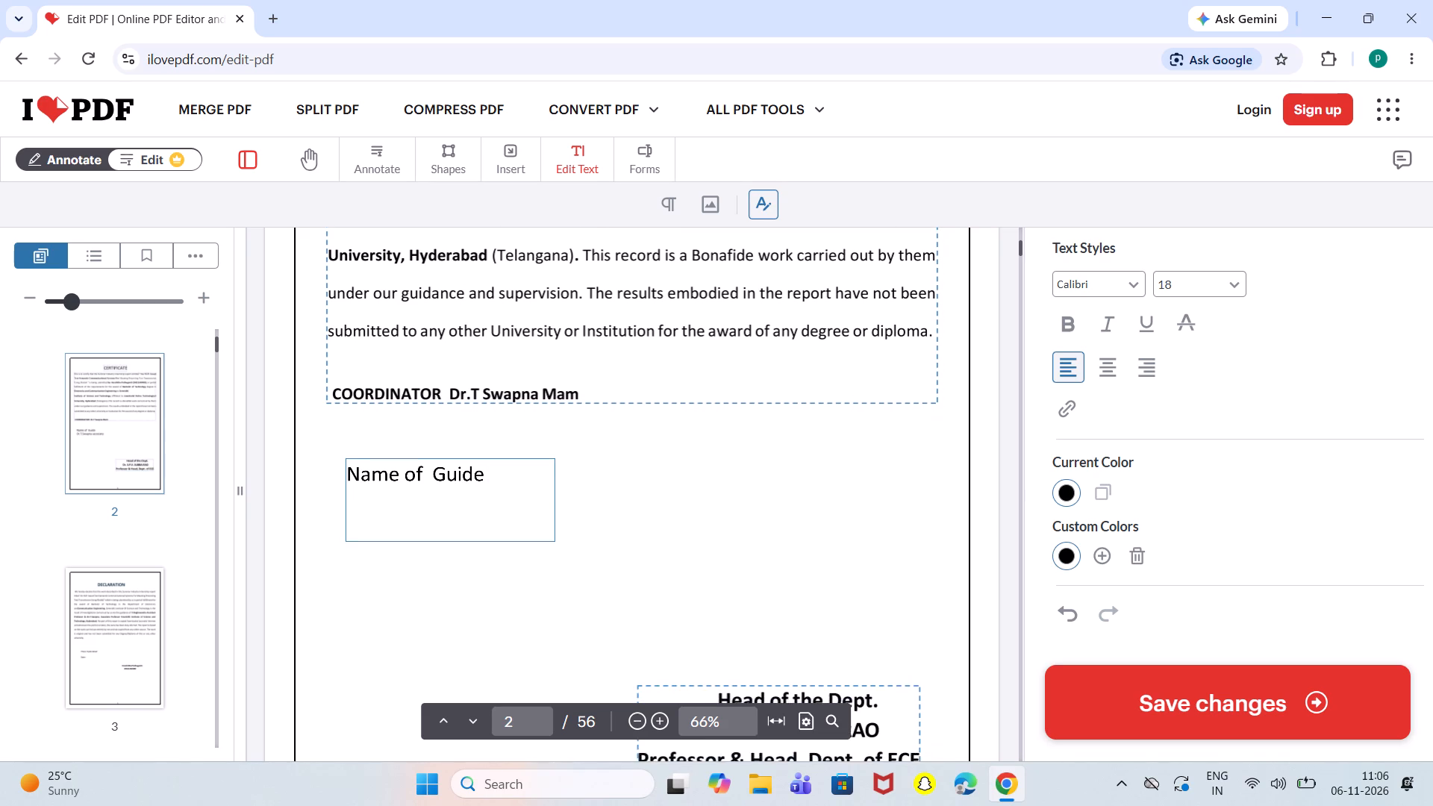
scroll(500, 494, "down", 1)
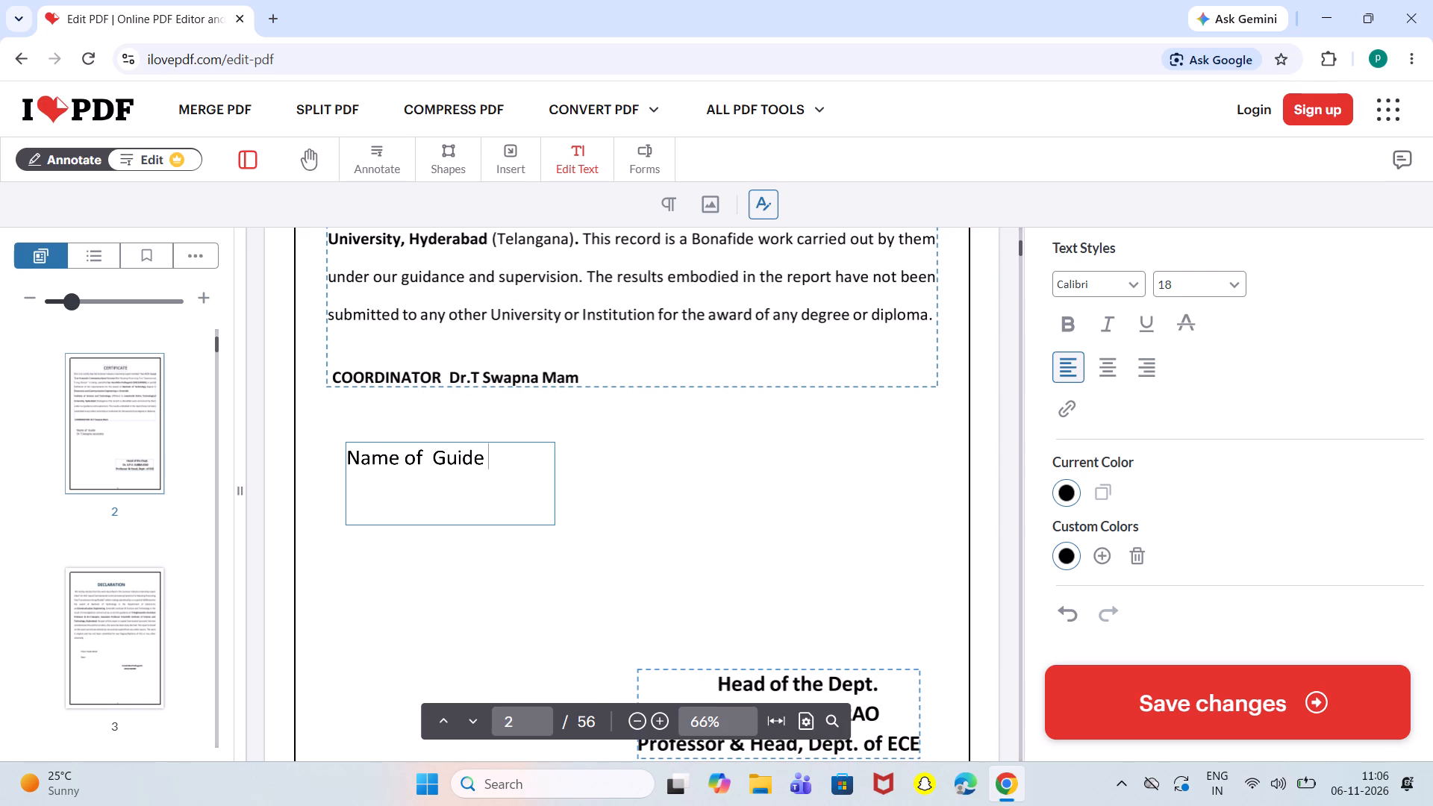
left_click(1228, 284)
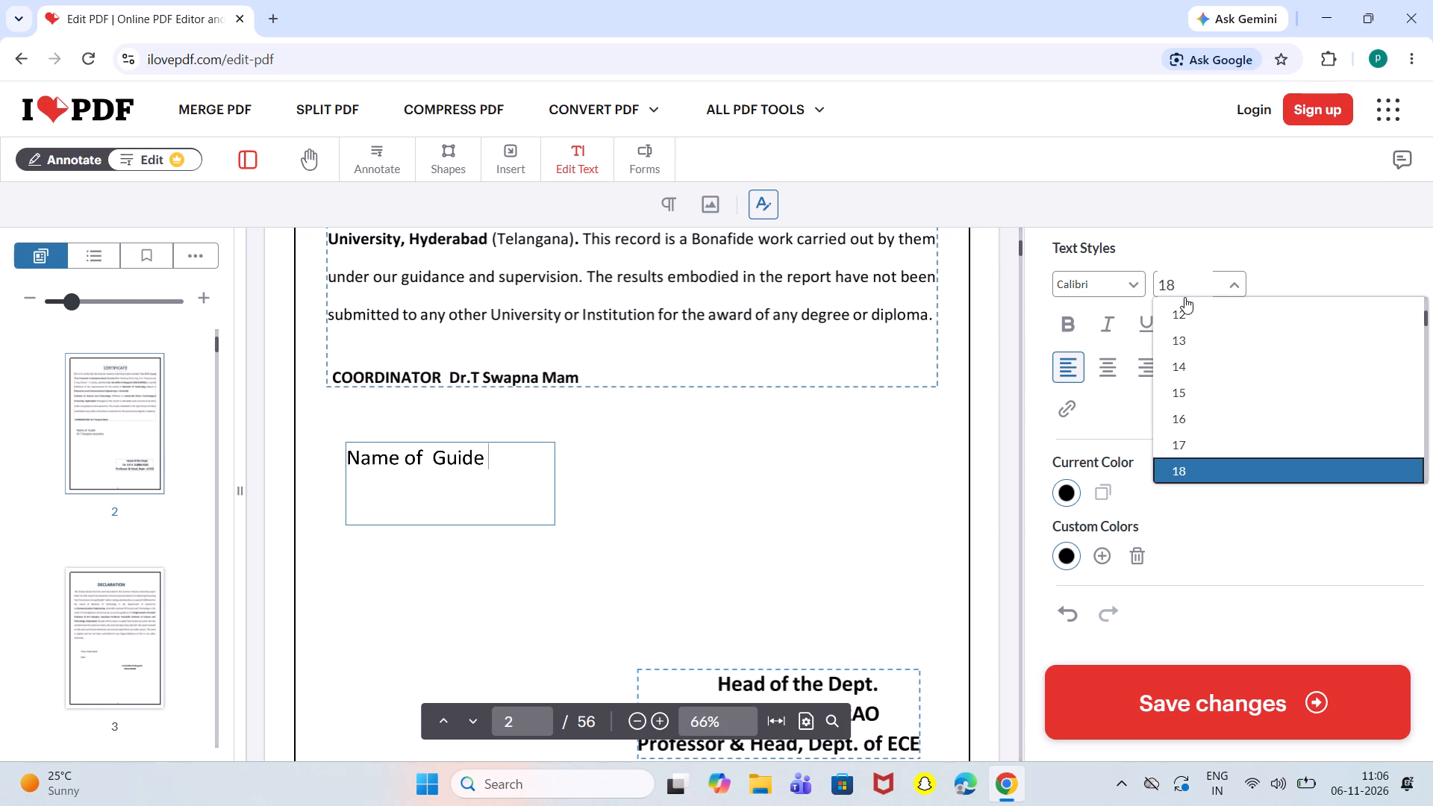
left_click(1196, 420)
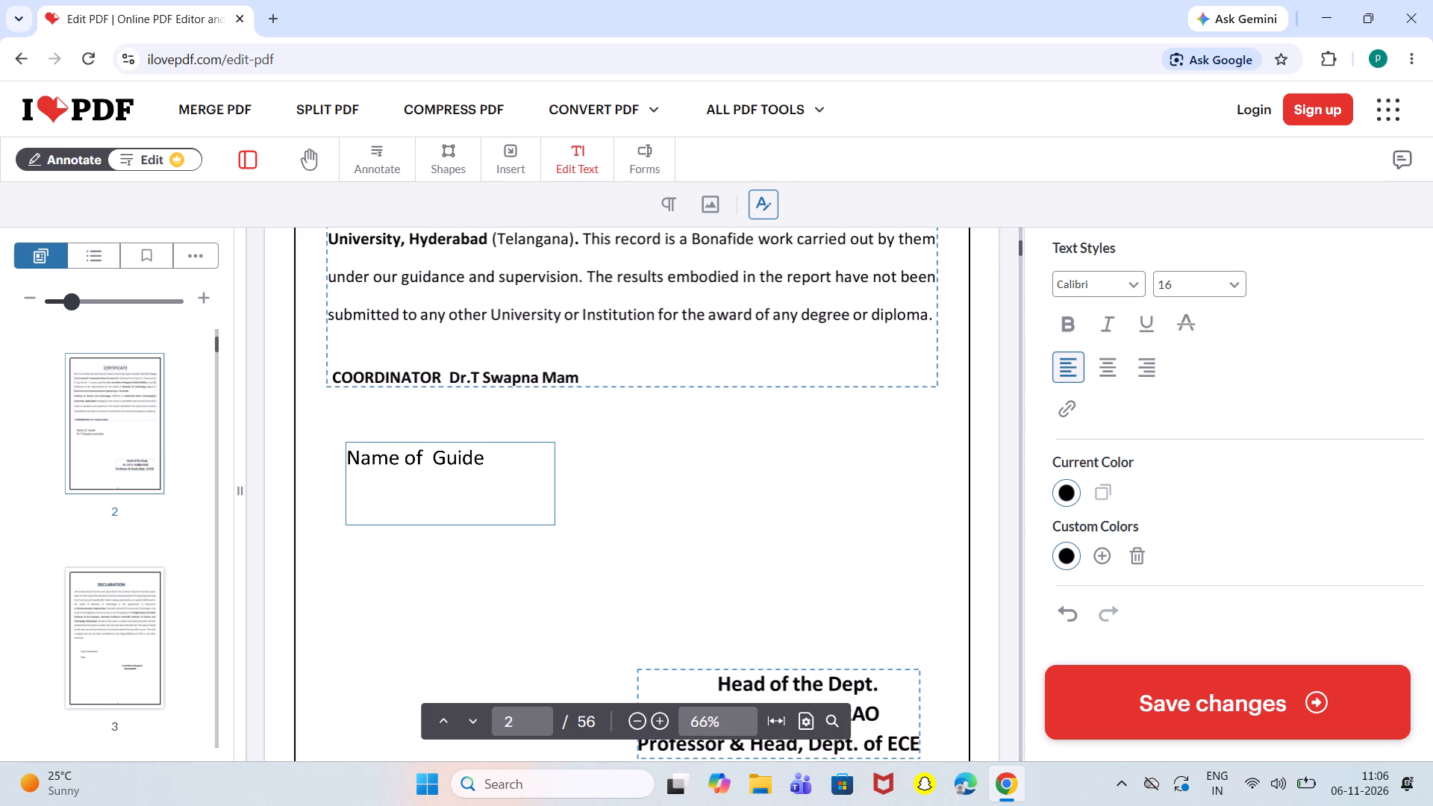
Enter the guide's name in capitals, matching the coordinator's and starting with "DR.", on a new line under "Name of Guide".
key("Return")
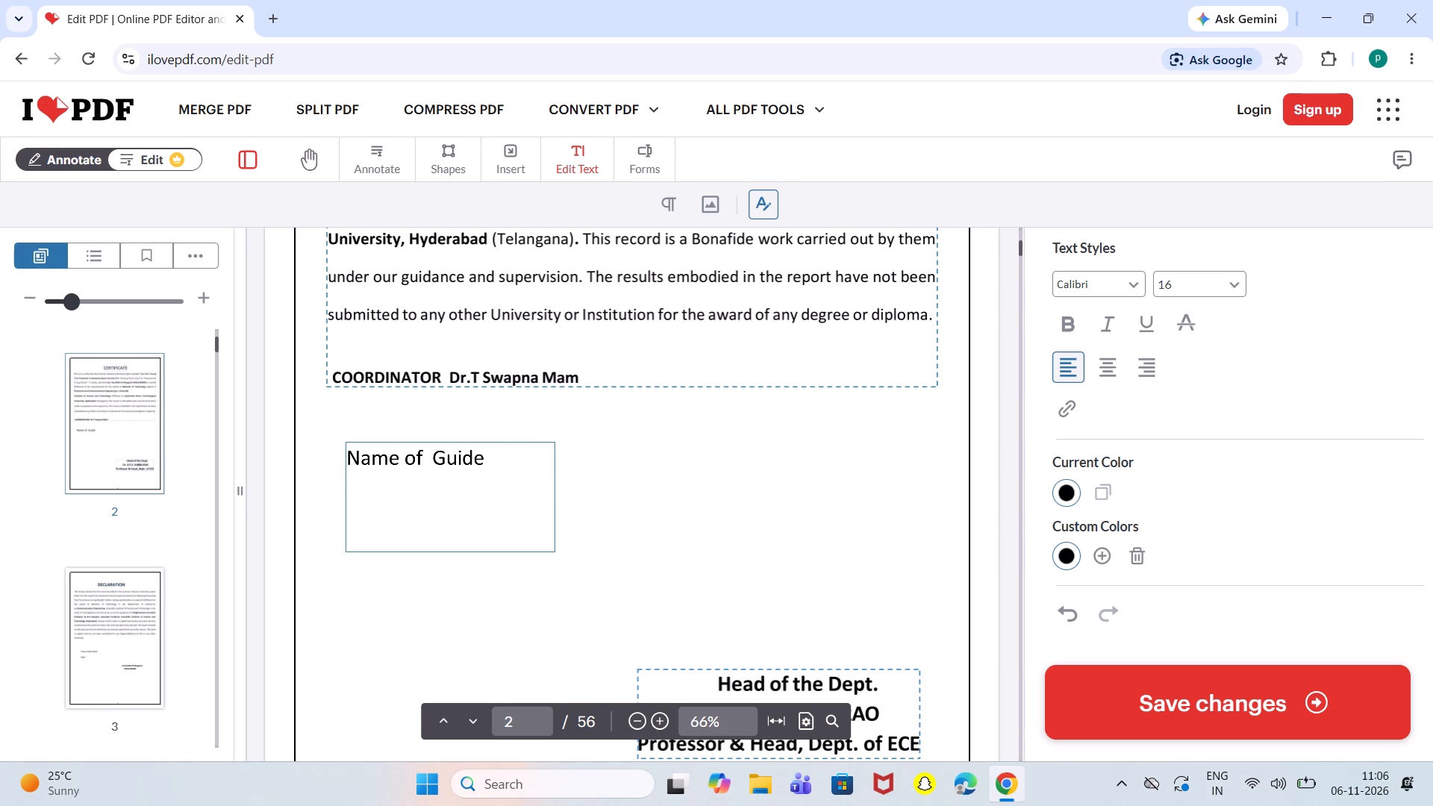
left_click(502, 457)
key("Return")
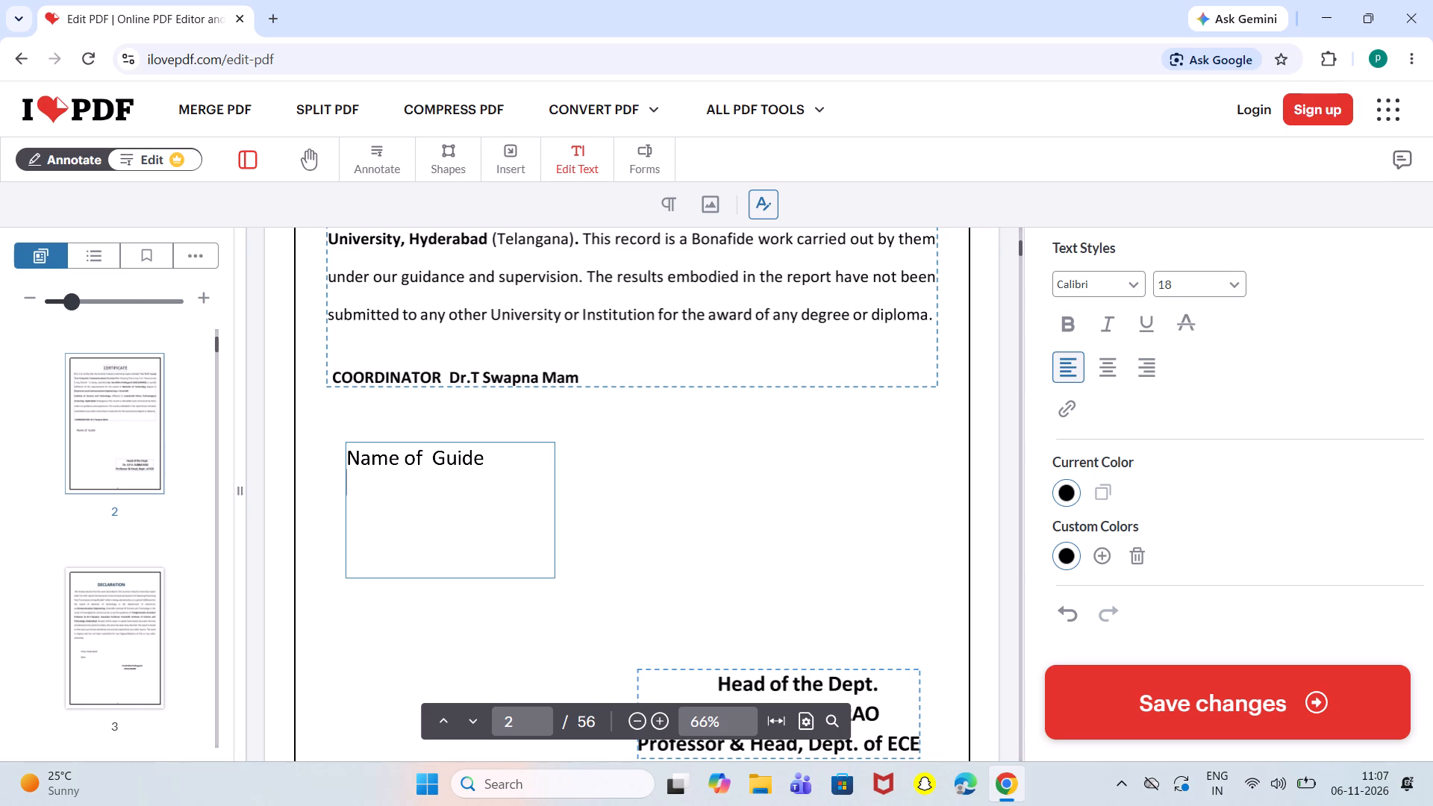
key("d")
key("r")
key("period")
key("t")
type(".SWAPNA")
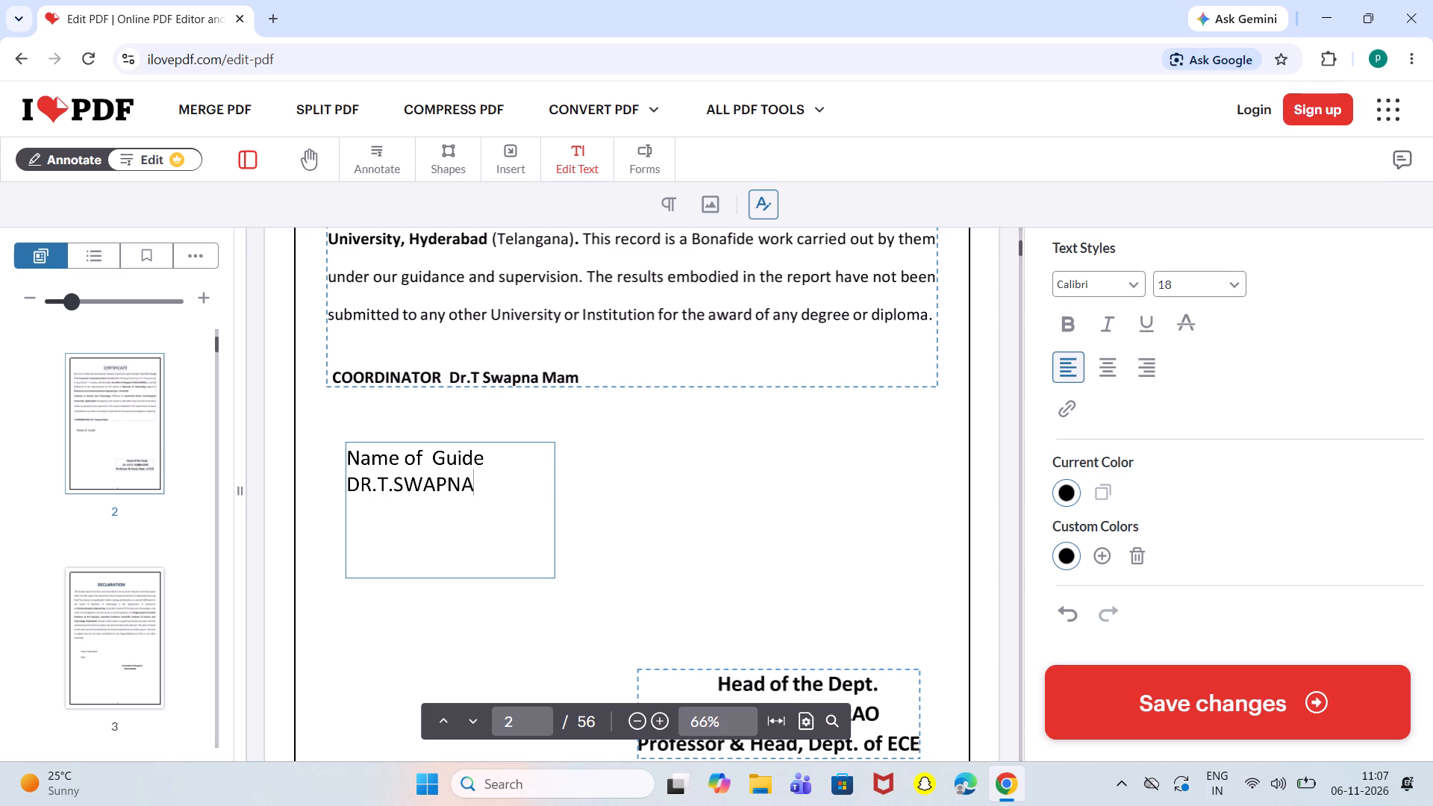
Add the designation "ASSOCIATE PROFESSOR" in capitals after the guide's name.
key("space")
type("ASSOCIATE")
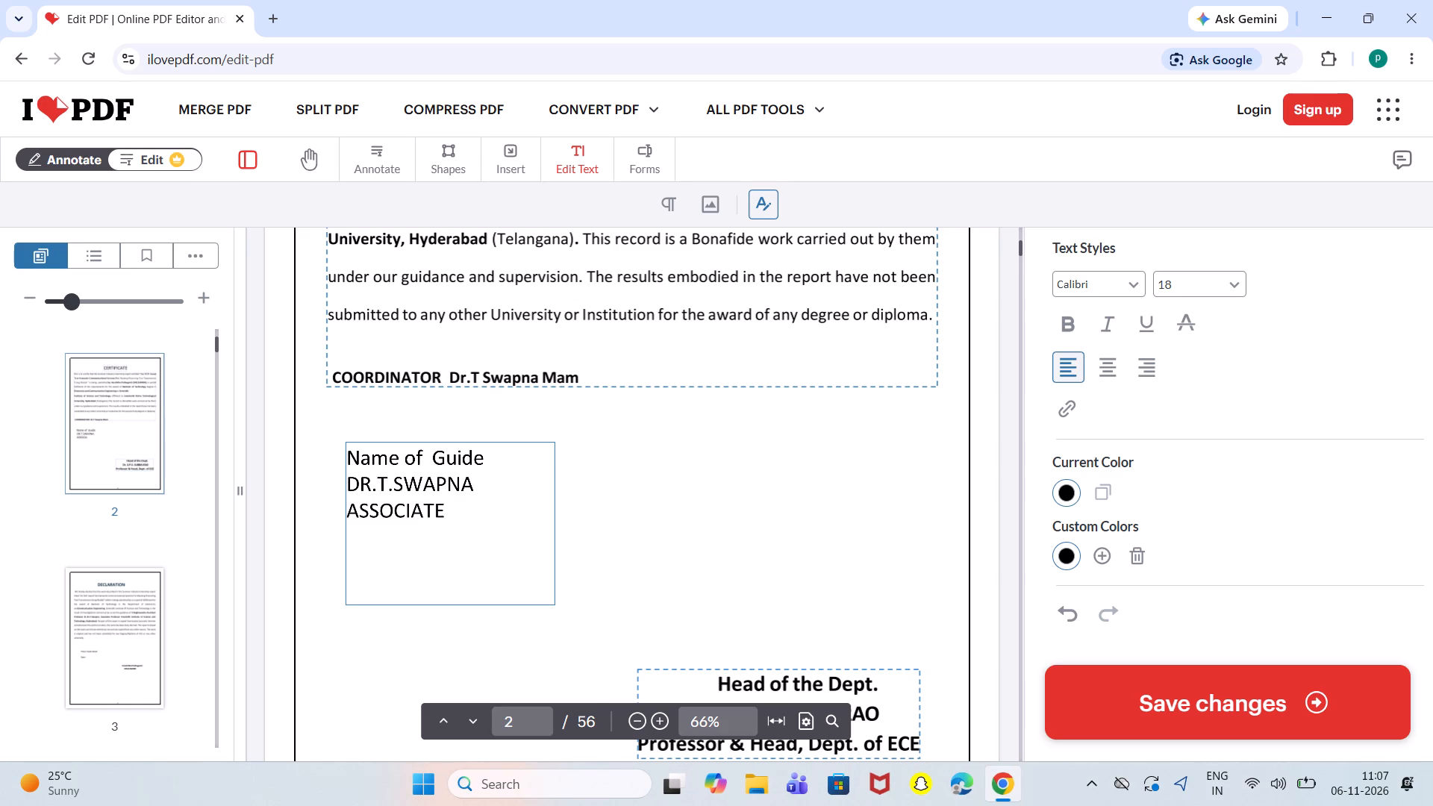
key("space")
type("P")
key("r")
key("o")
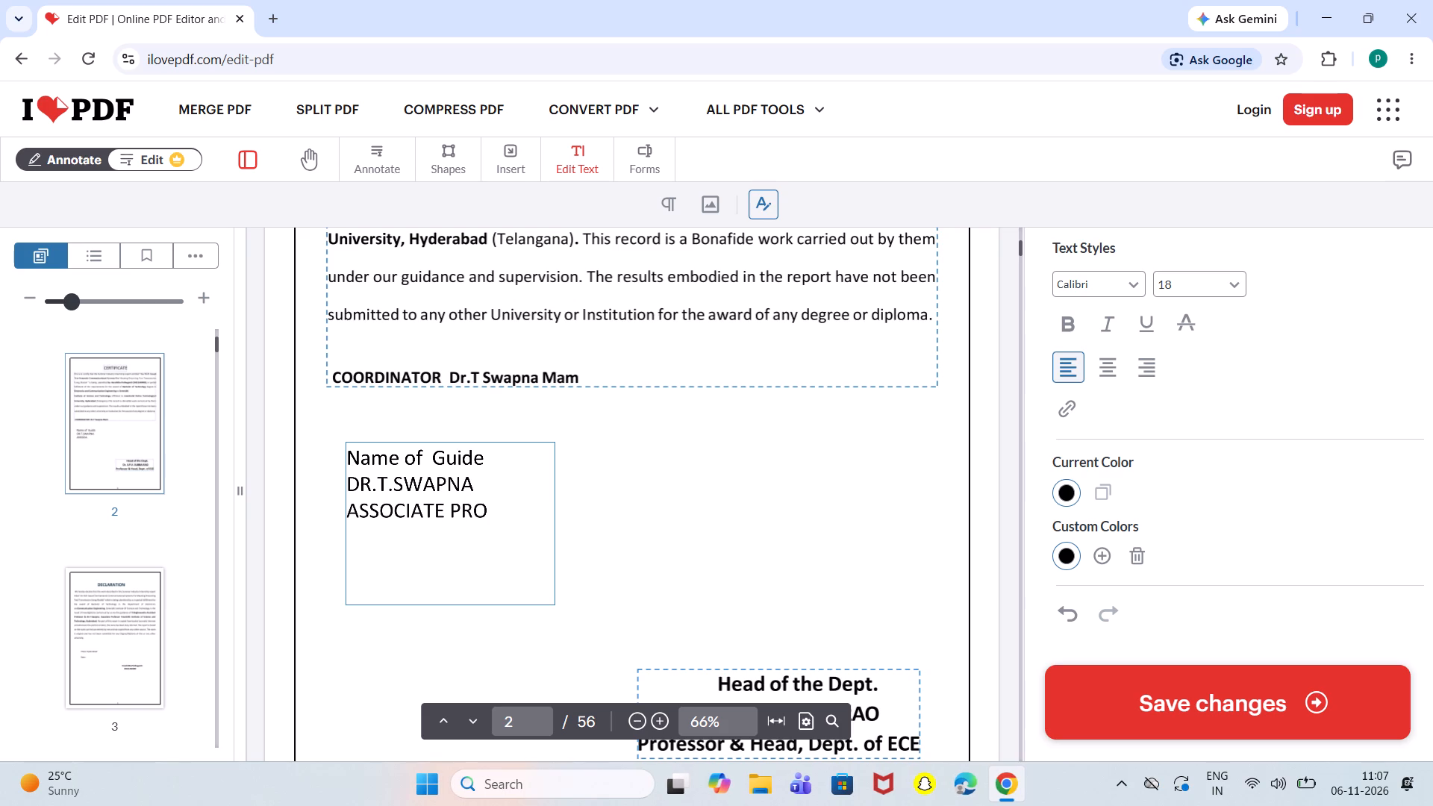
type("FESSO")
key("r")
Add "Department of ECE" on the line below the guide's designation.
left_click(362, 534)
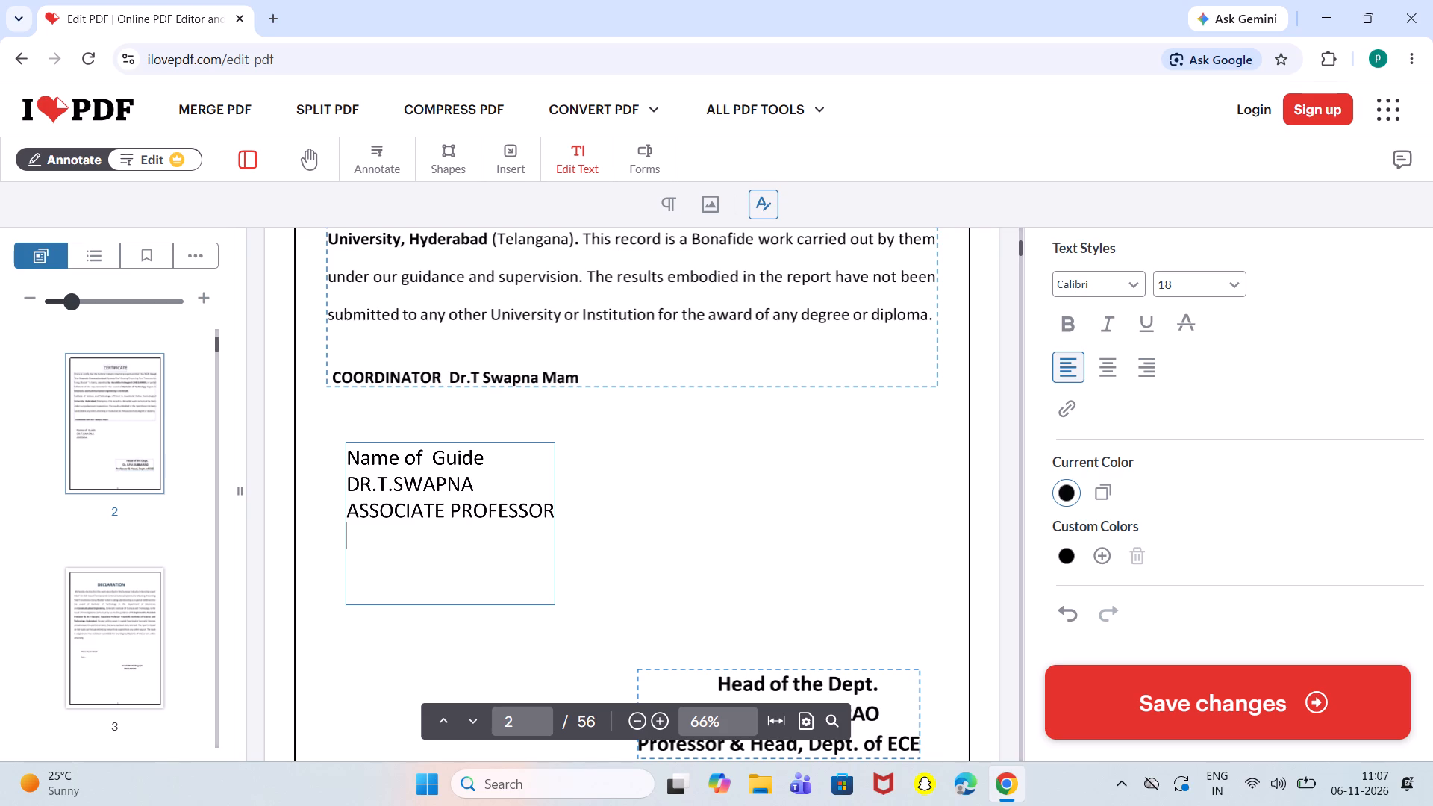
key("d")
key("e")
type("part")
type("ment of")
key("space")
type("ECE")
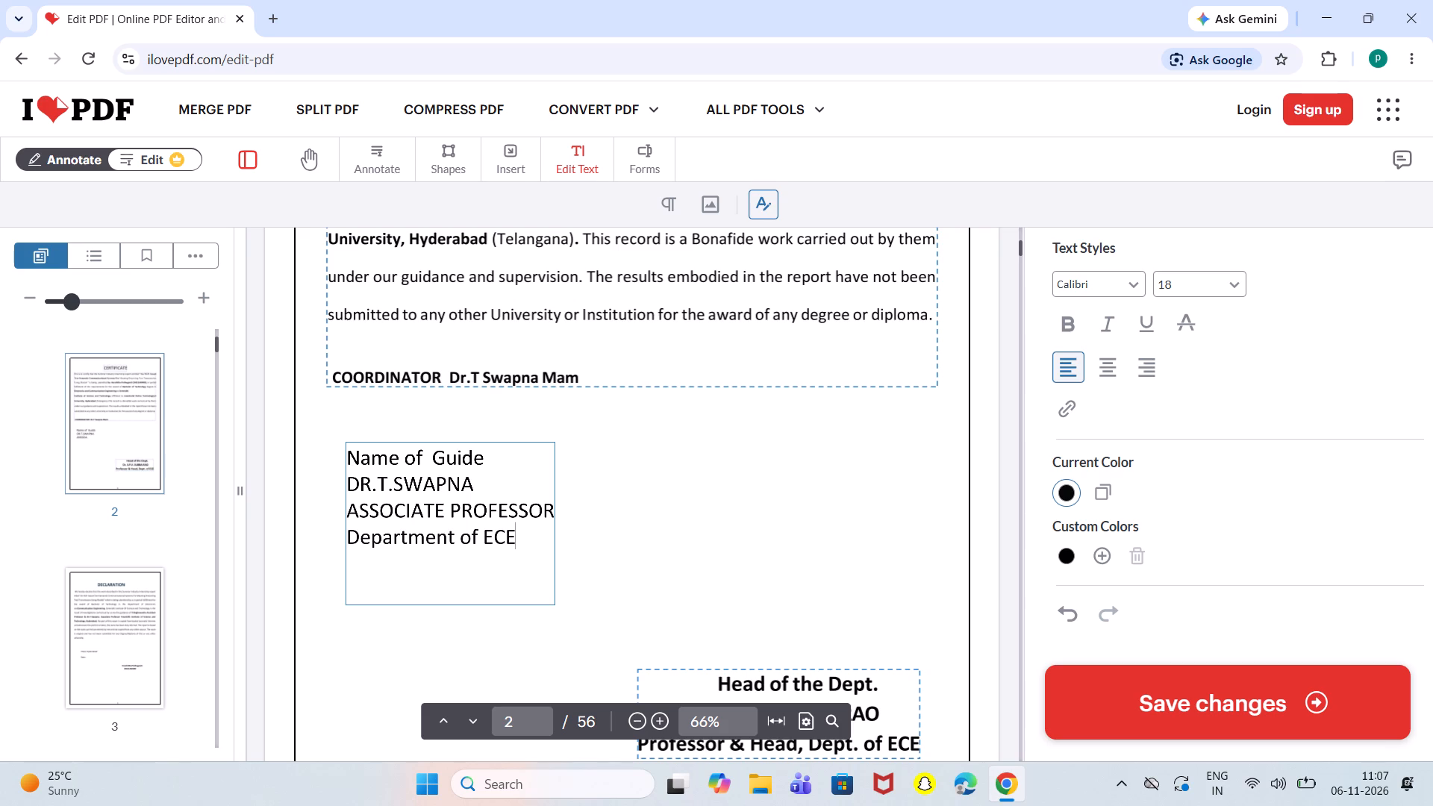
Add an "&" indented with nine spaces on the line below "Department of ECE".
left_click(440, 560)
key("space")
key("space")
key("space")
key("space")
key("space")
key("space")
key("space")
key("space")
key("space")
key("shift+ampersand")
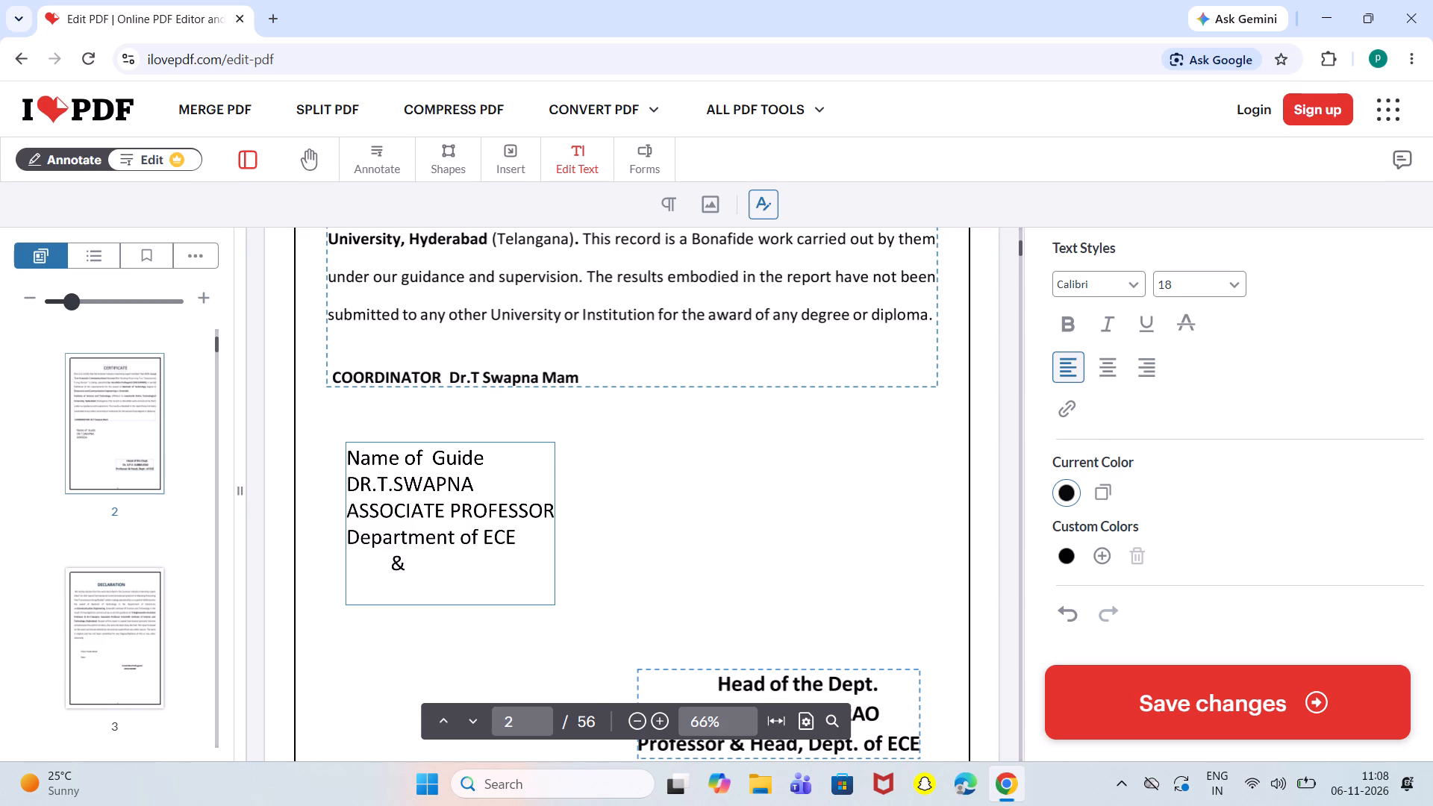
Enter the second guide's name in capitals, starting with "DR.", on the line below the "&".
left_click(363, 593)
key("v")
key("BackSpace")
key("t")
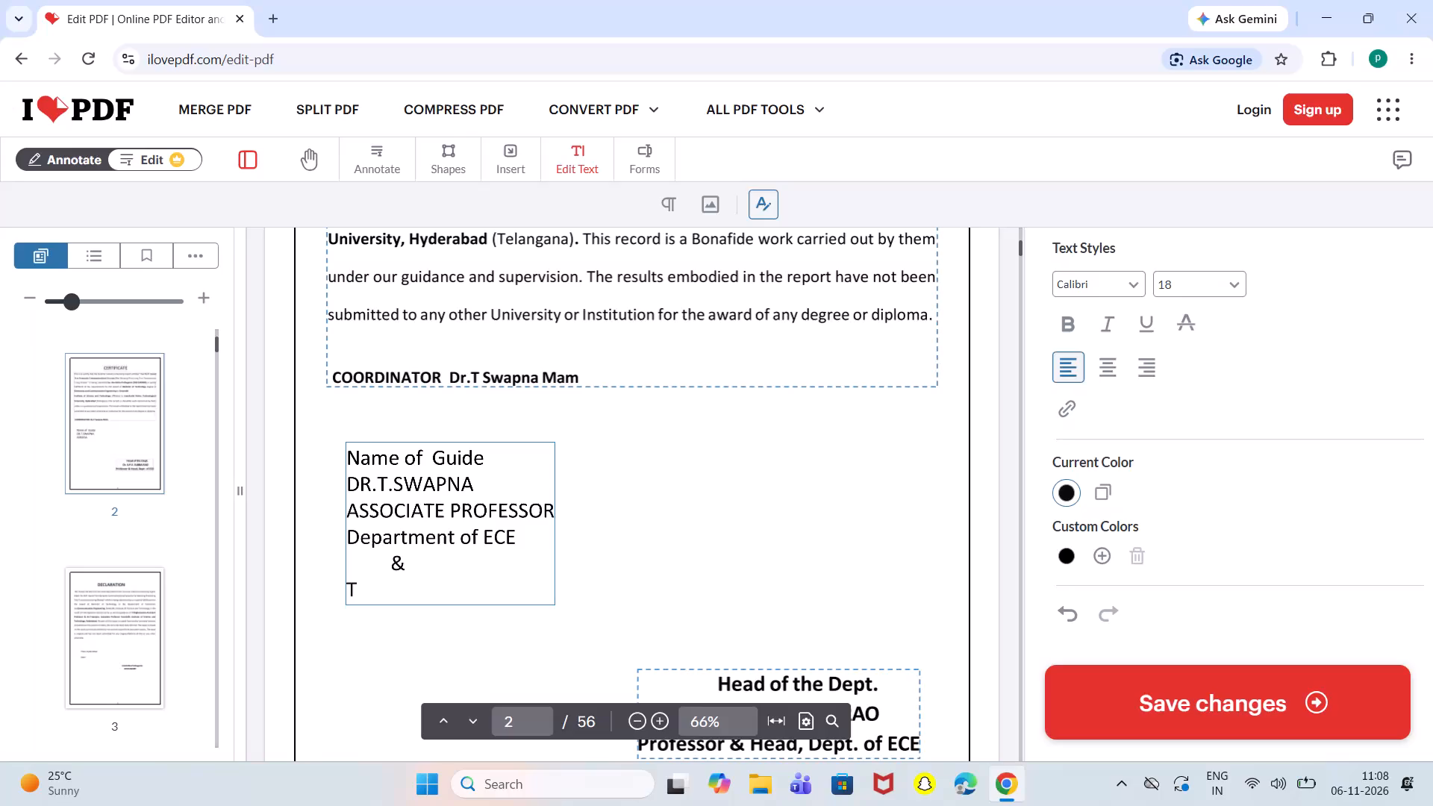
key("period")
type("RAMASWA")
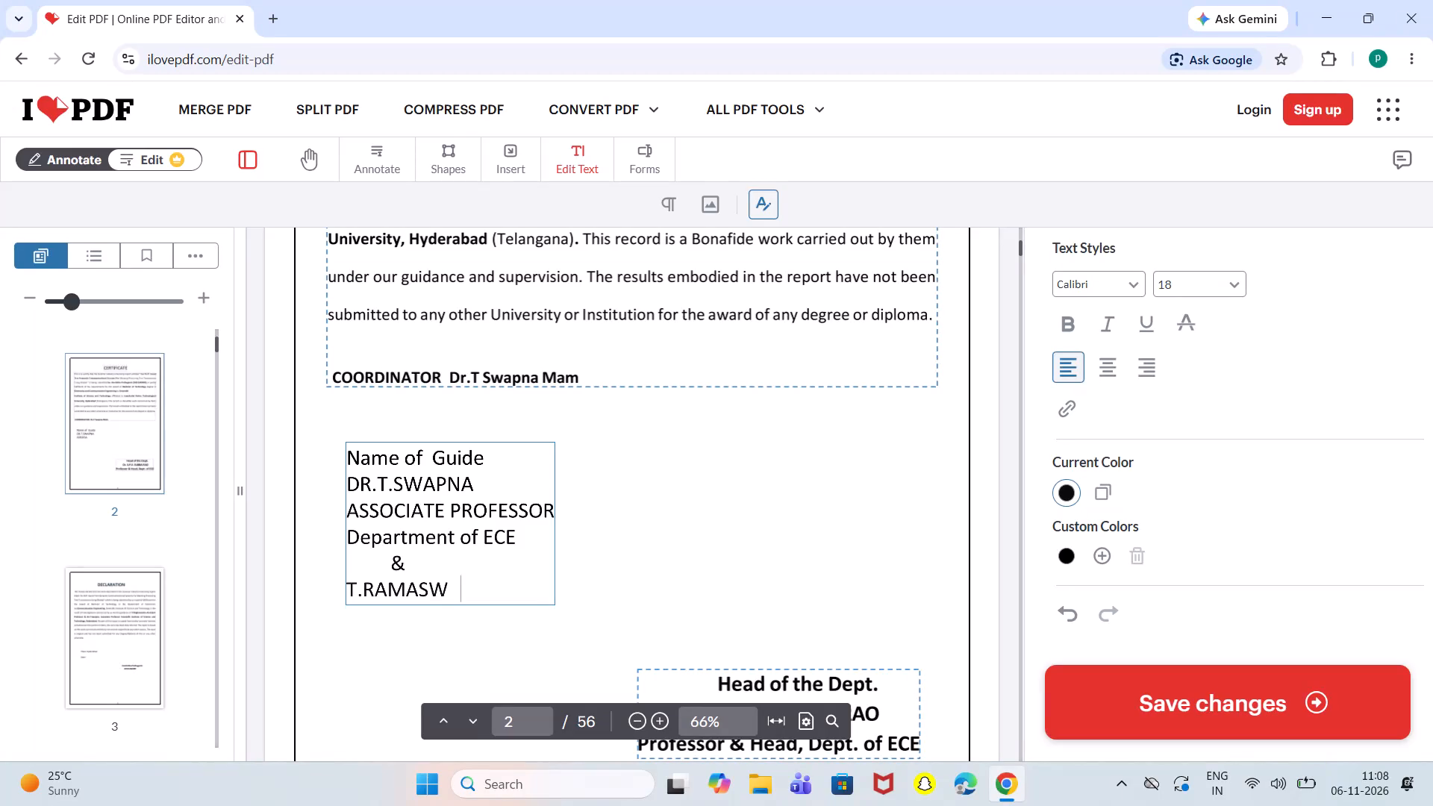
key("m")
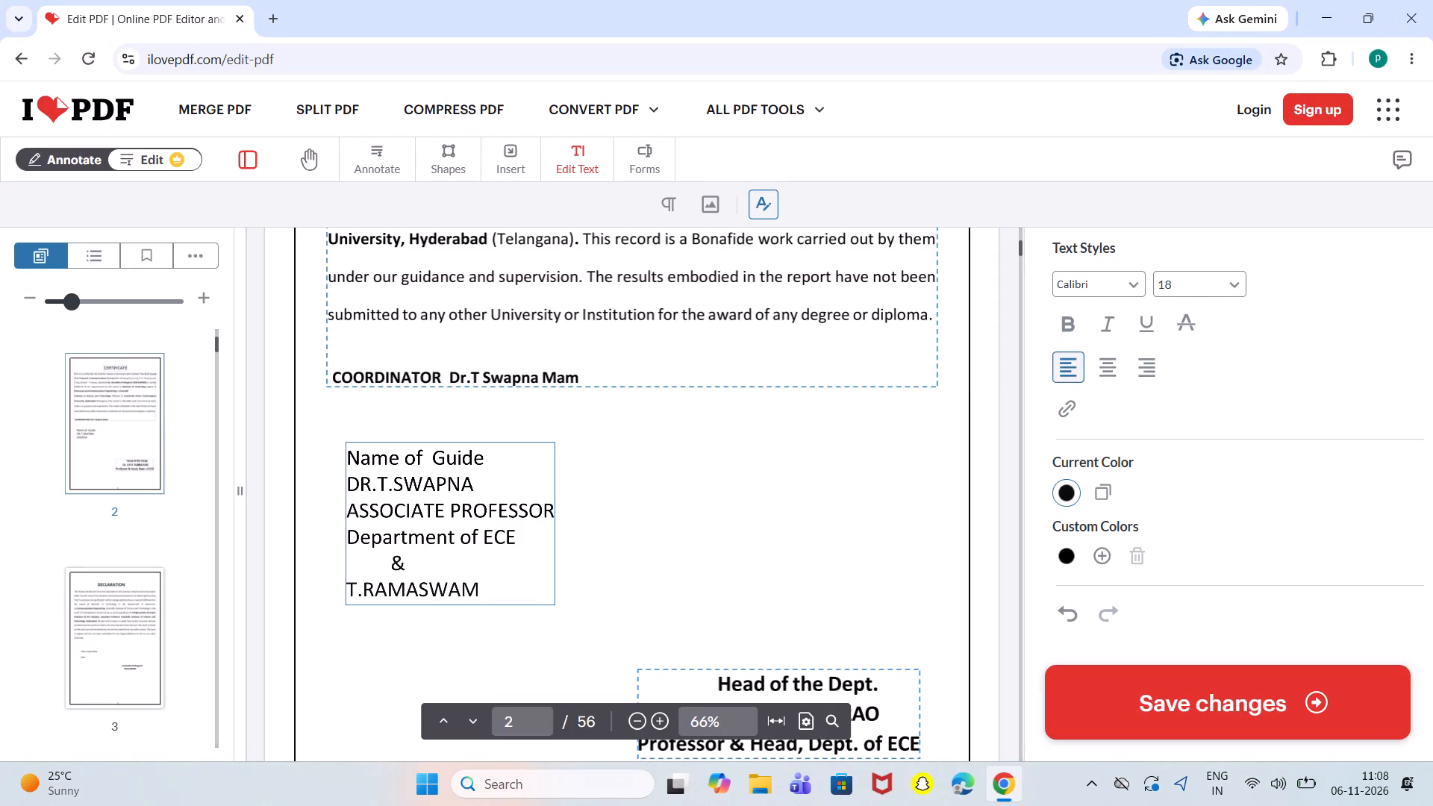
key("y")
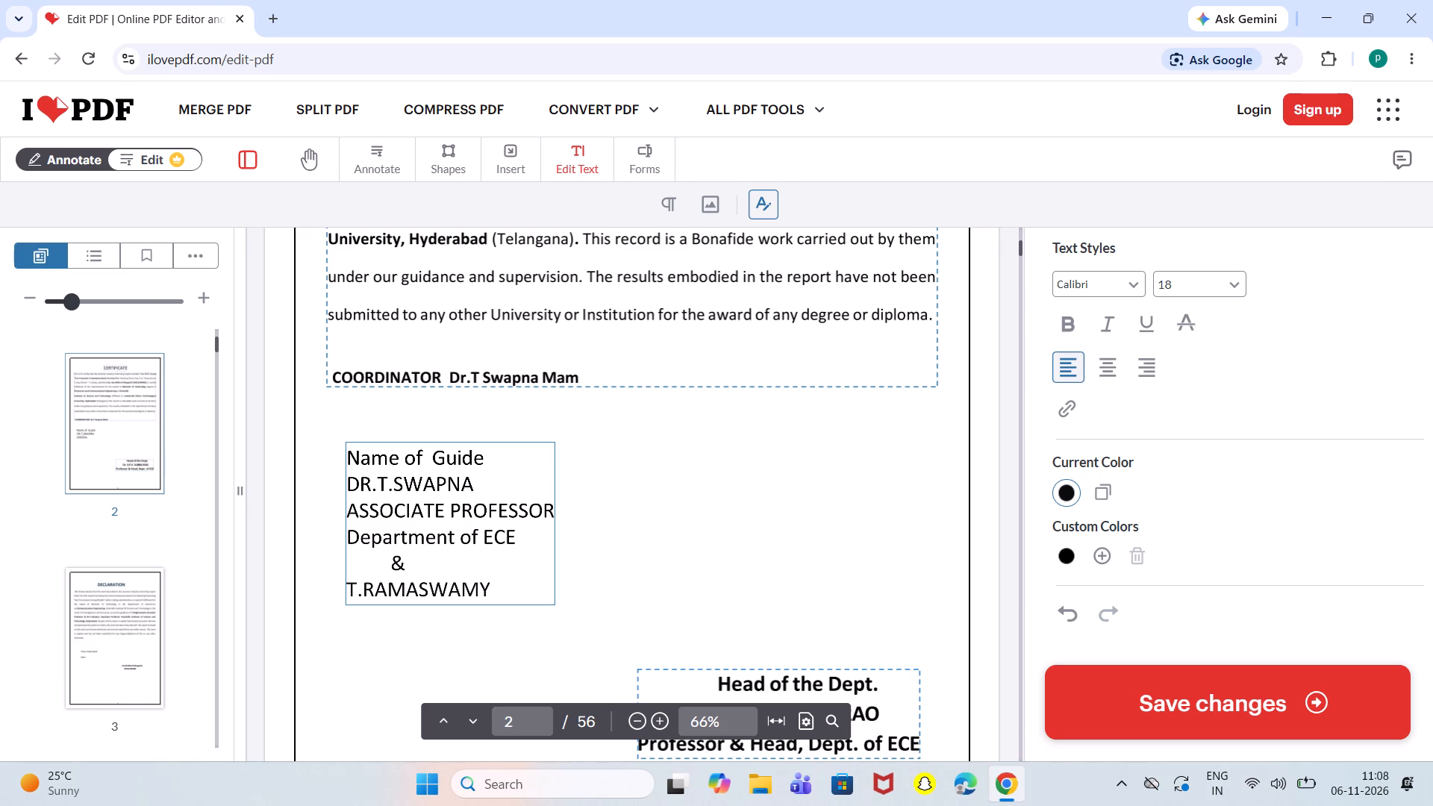
left_click(358, 589)
key("BackSpace")
key("BackSpace")
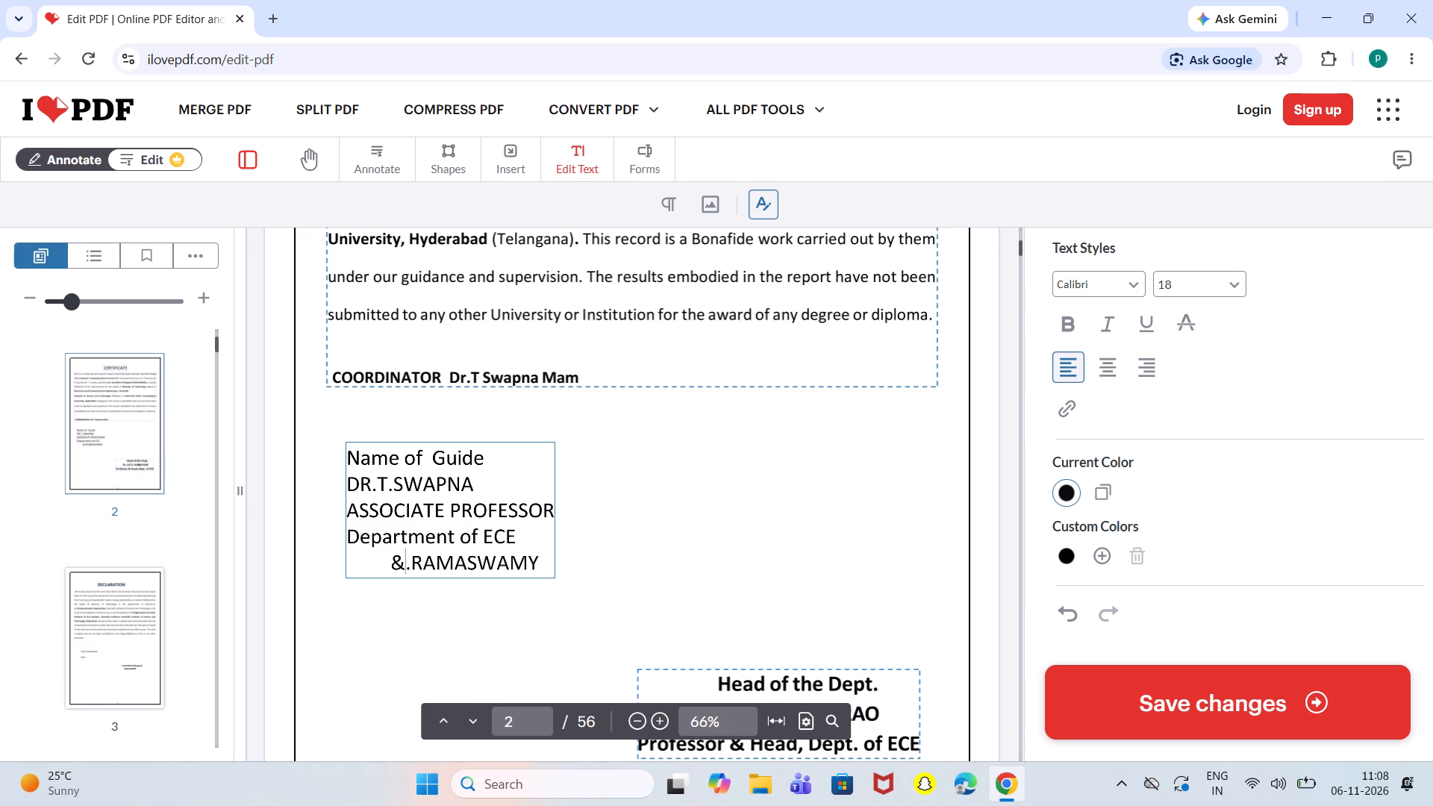
key("Return")
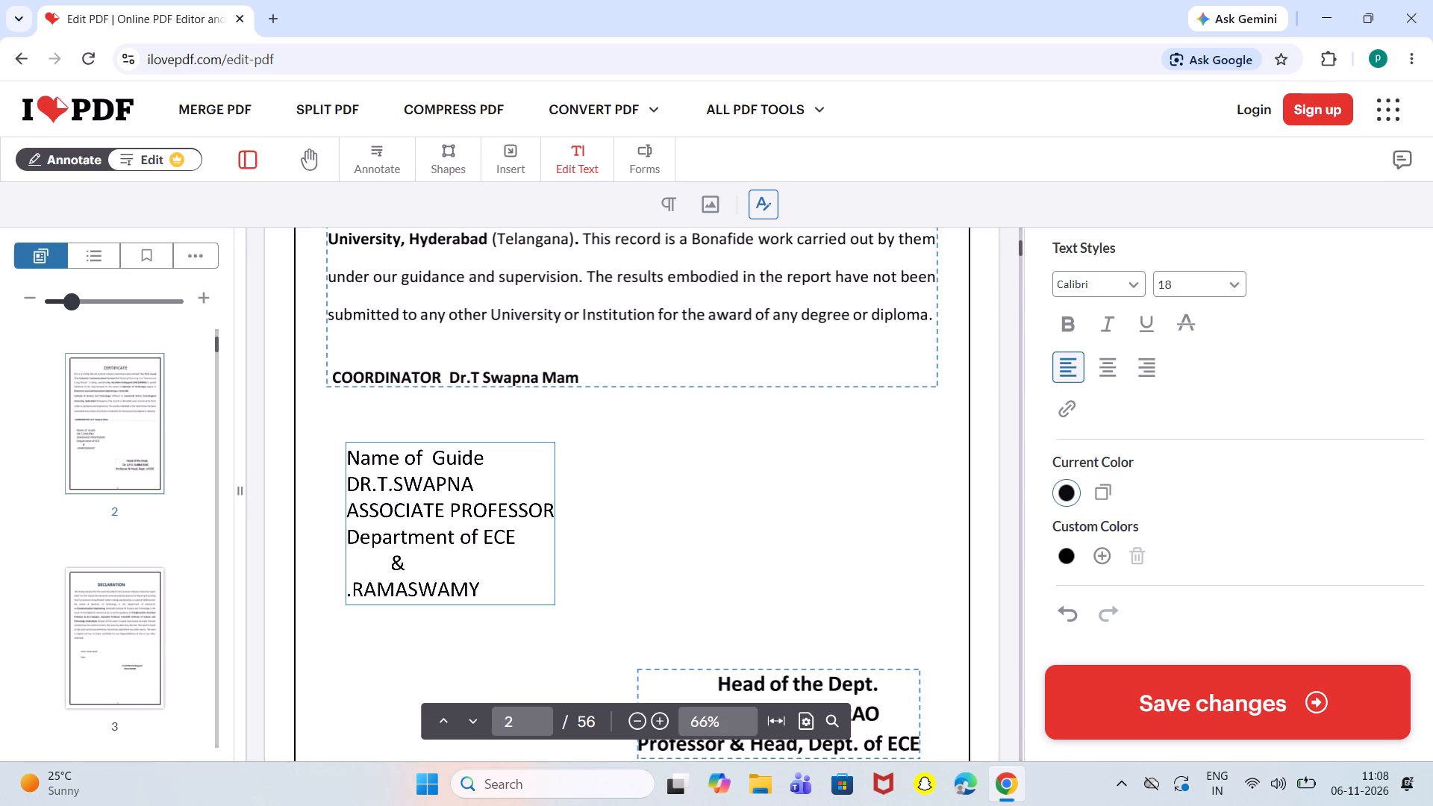
type("DR")
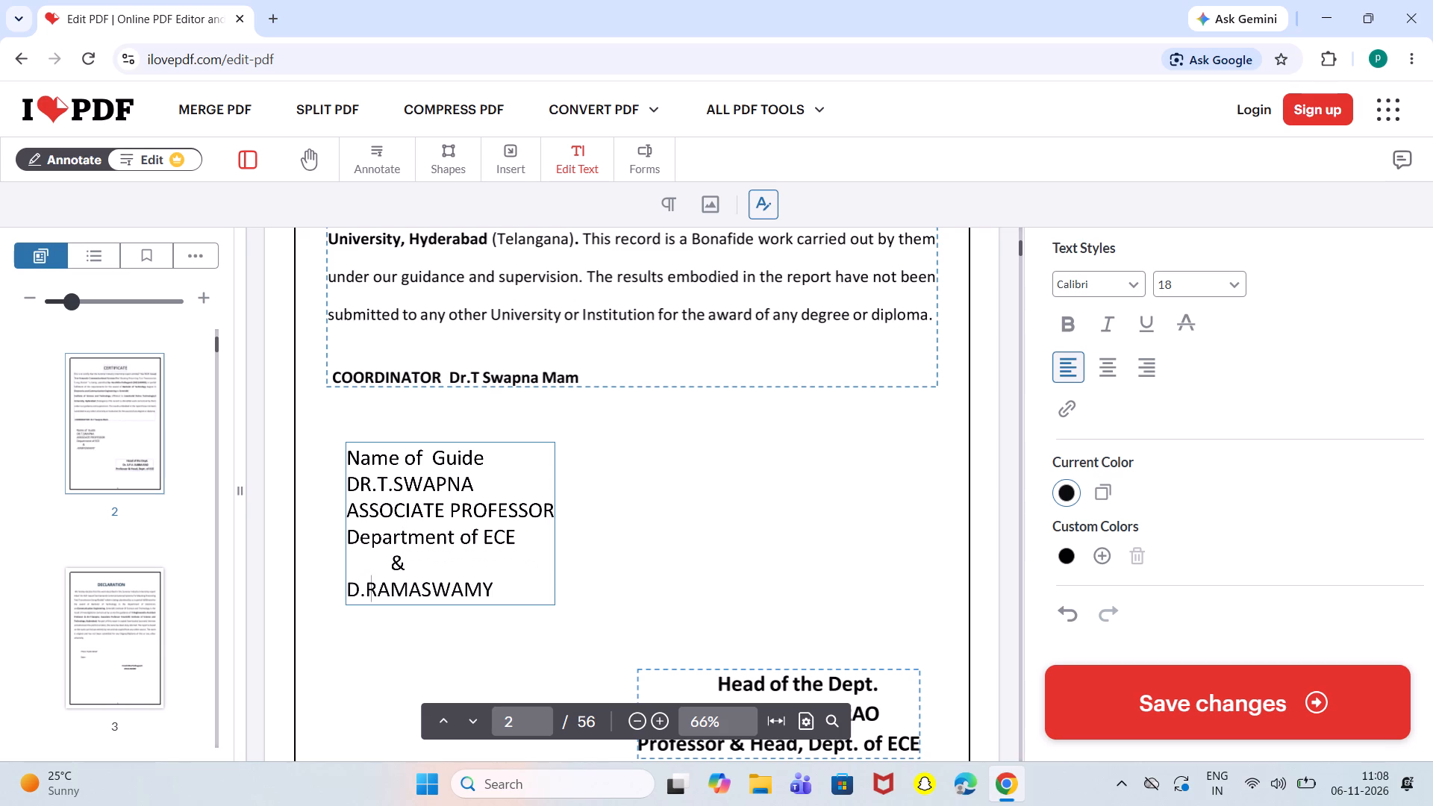
key("period")
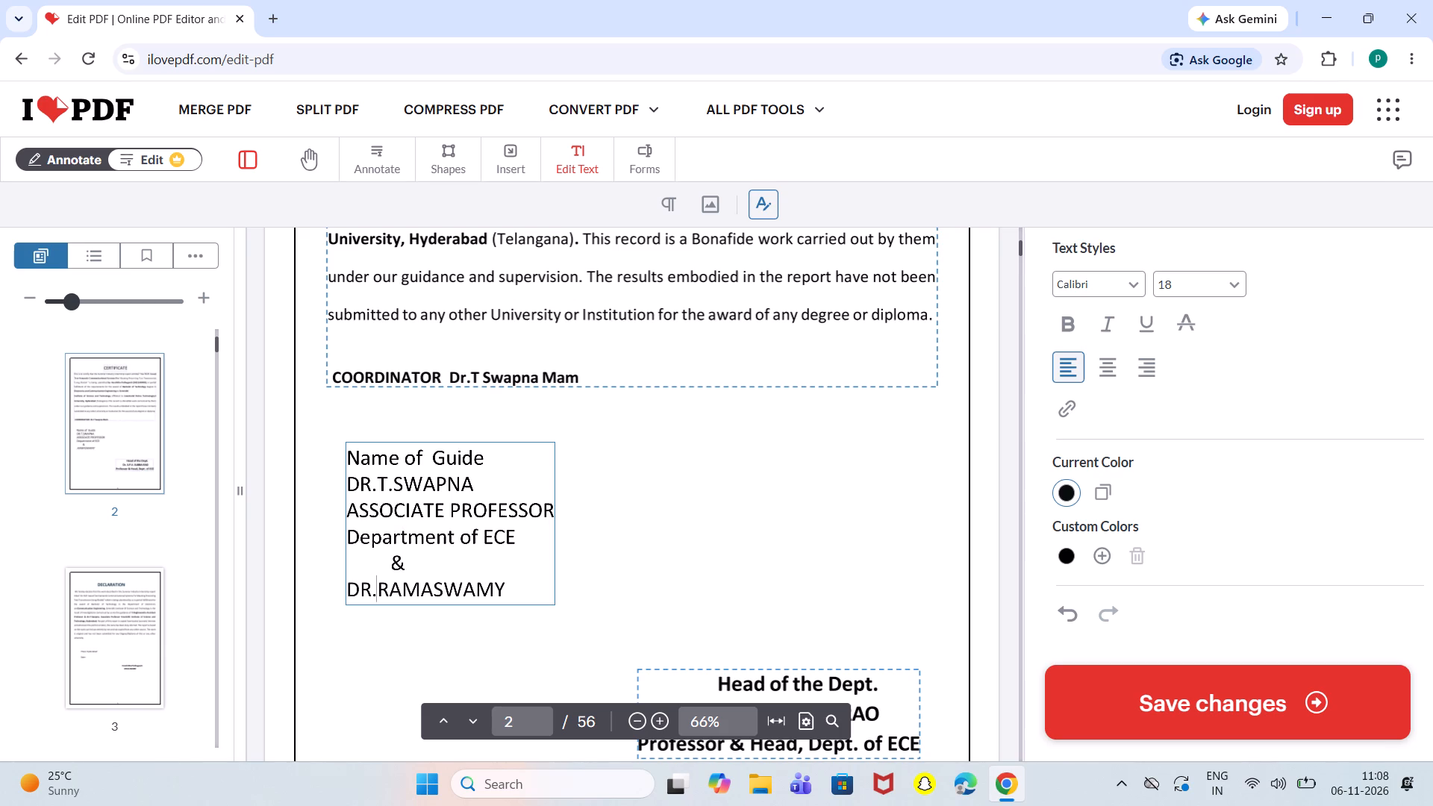
key("t")
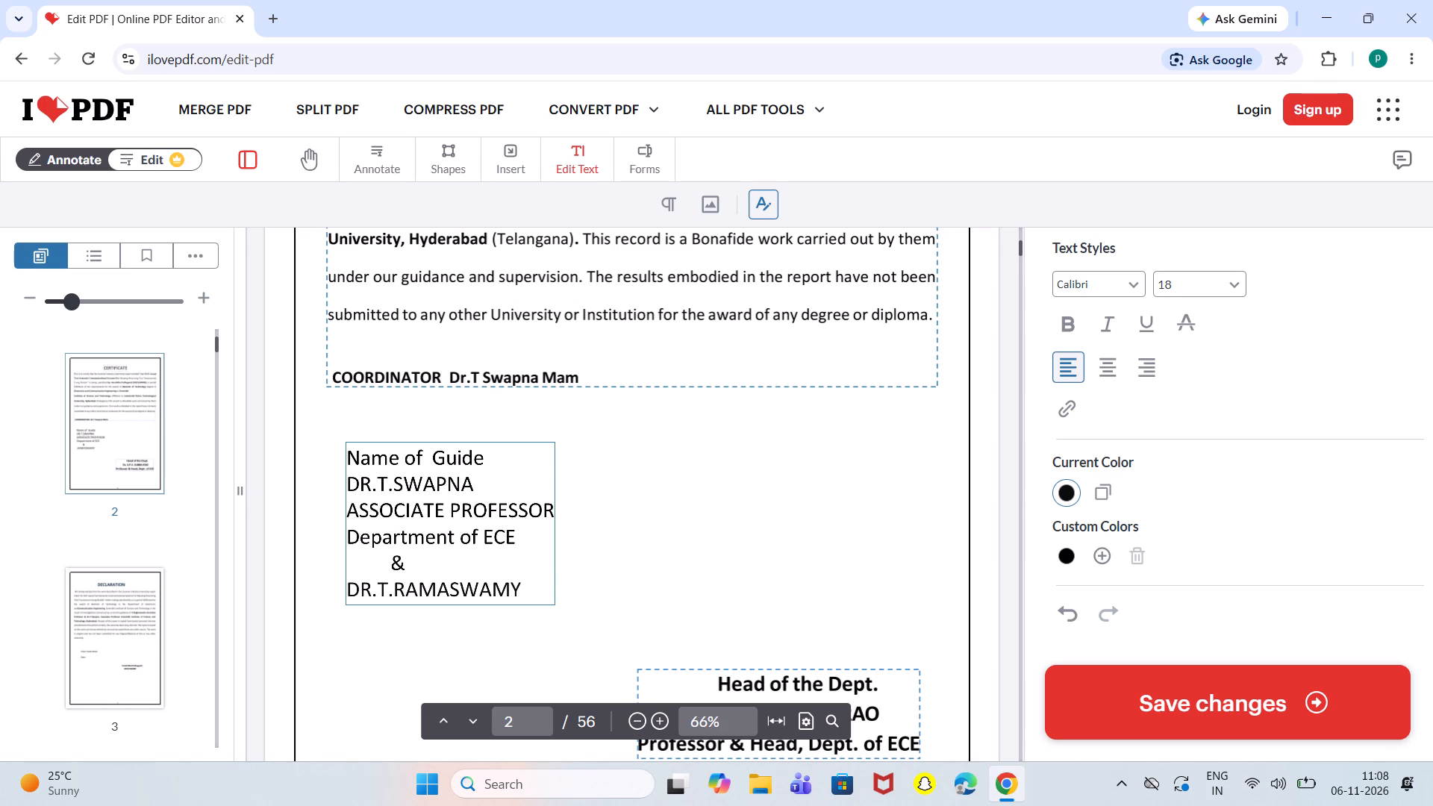
Add the designation "ASSOCIATE PROFESSOR" in capitals on the line below the second guide's name.
left_click(532, 588)
key("space")
key("a")
key("BackSpace")
type("ss")
key("BackSpace")
key("BackSpace")
type("ASSOCIA")
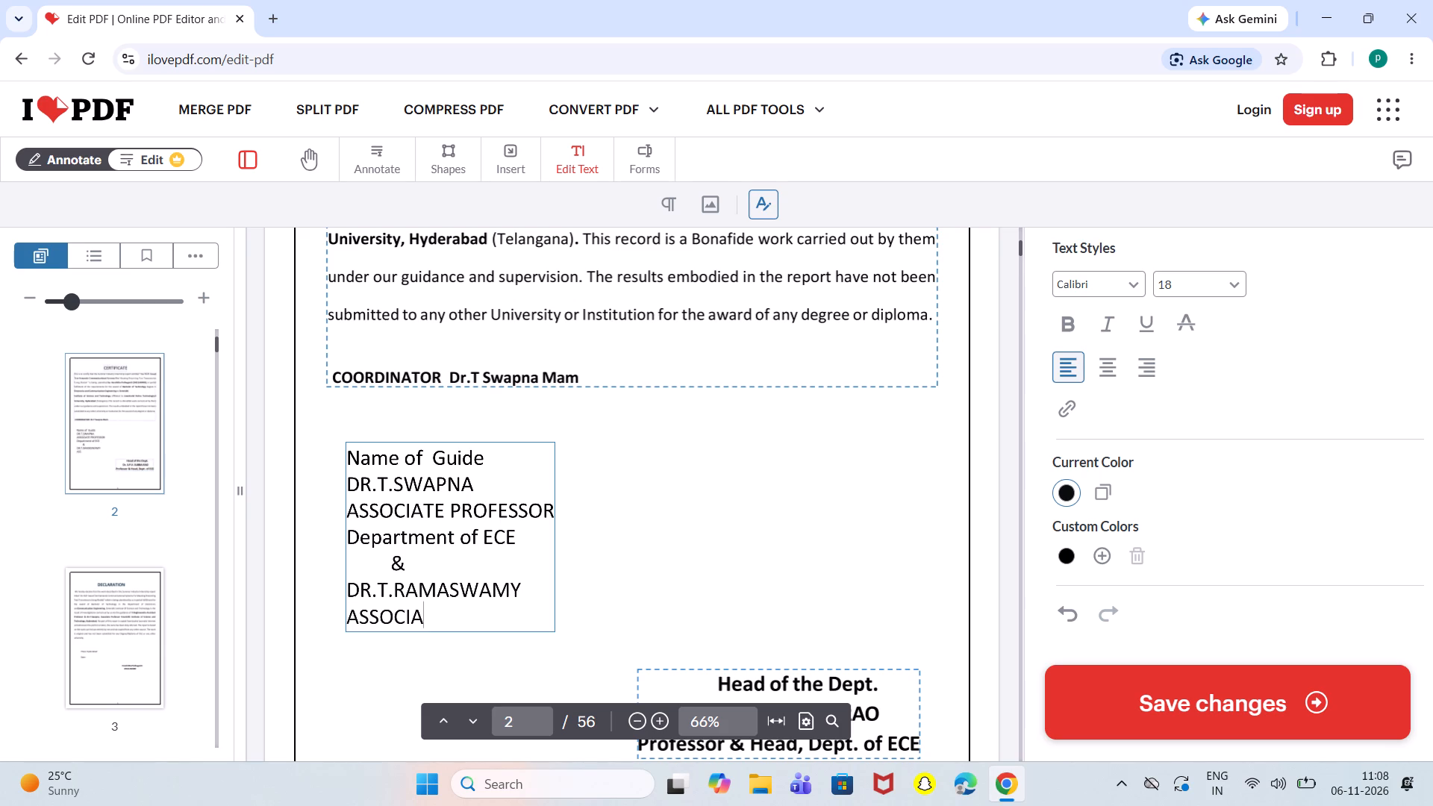
type("TE PROFESSOR")
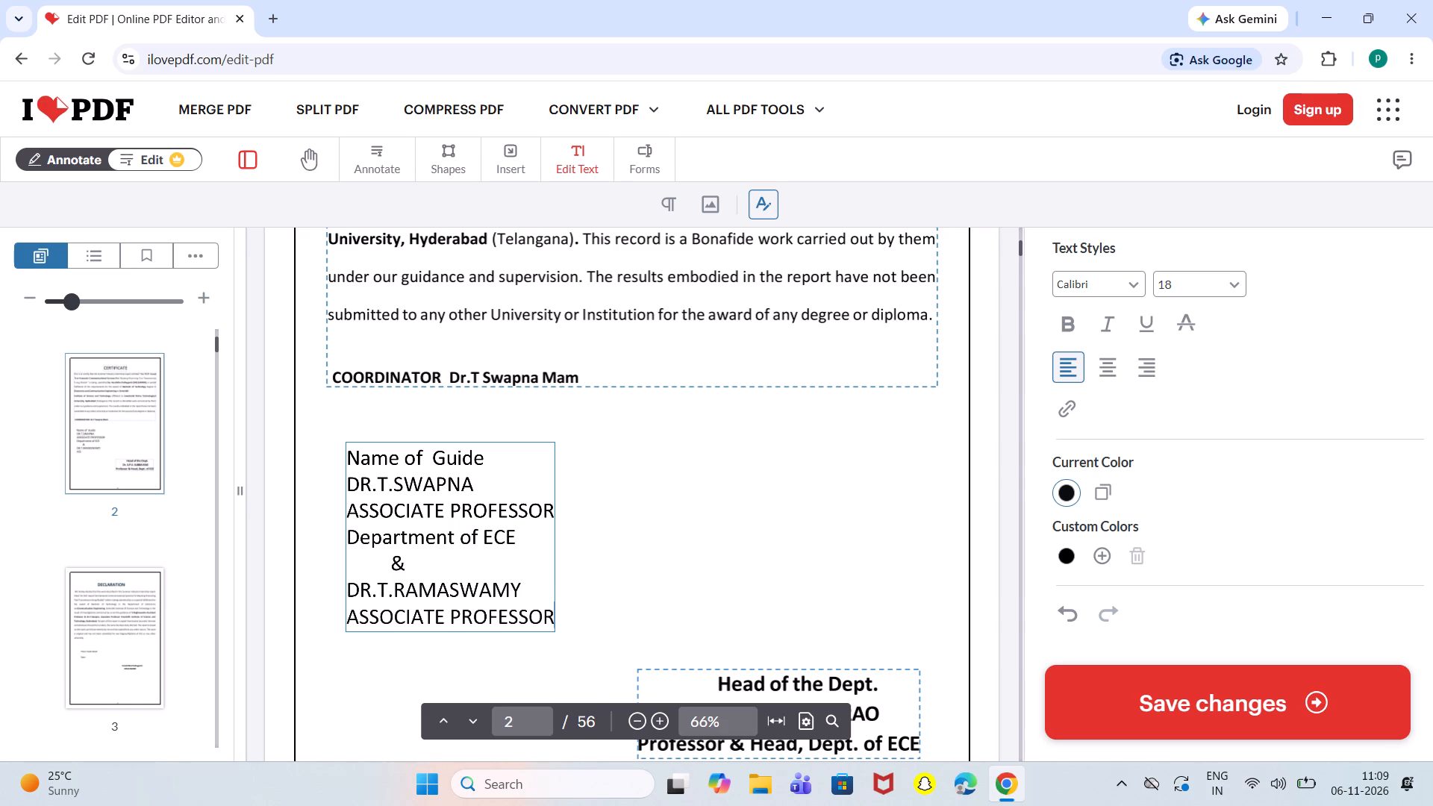
Add "Department of ECE" on the line below the second guide's designation and finish editing the text block.
key("Return")
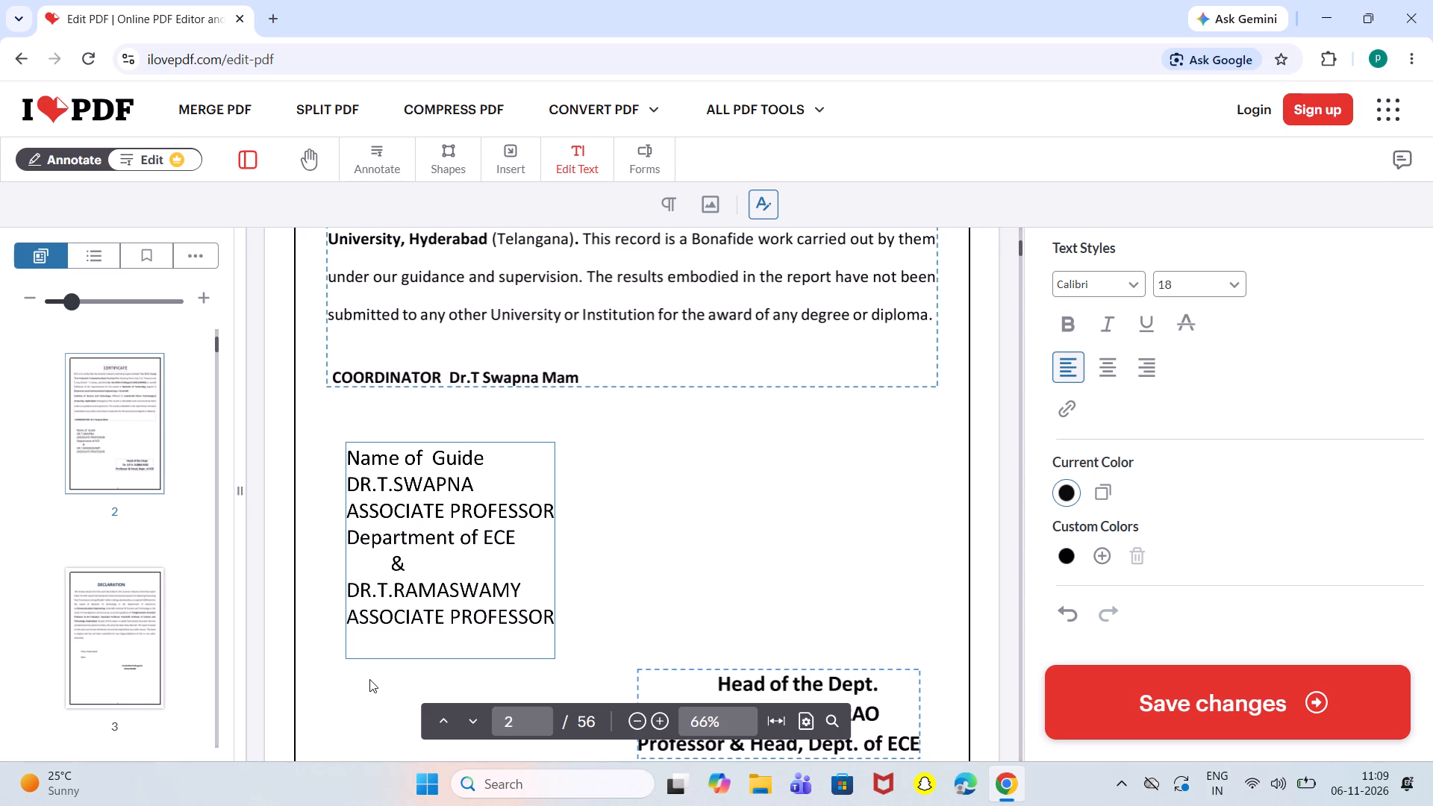
key("d")
type("ep")
type("ar")
key("t")
type("ment of")
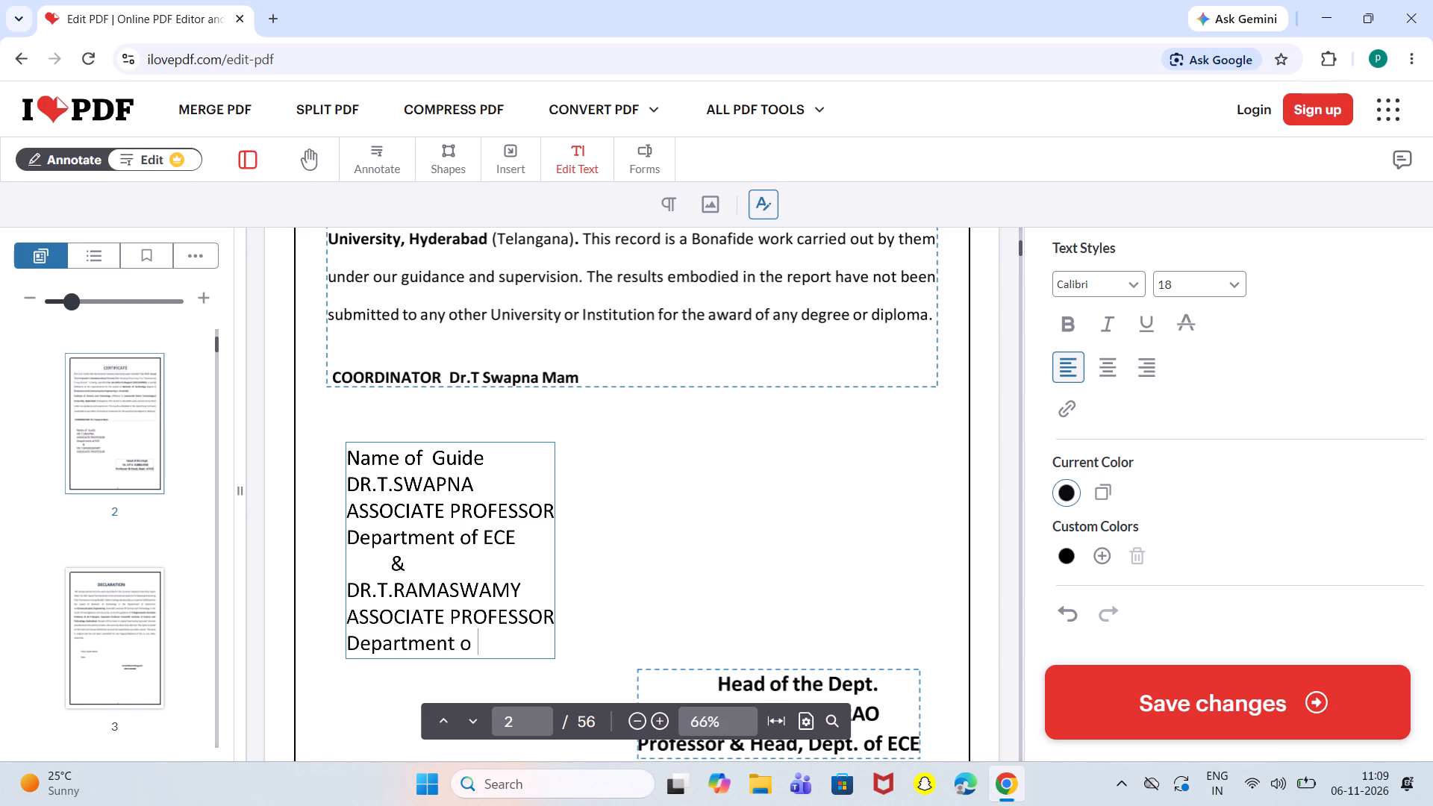
key("space")
type("ECE")
scroll(369, 679, "down", 1)
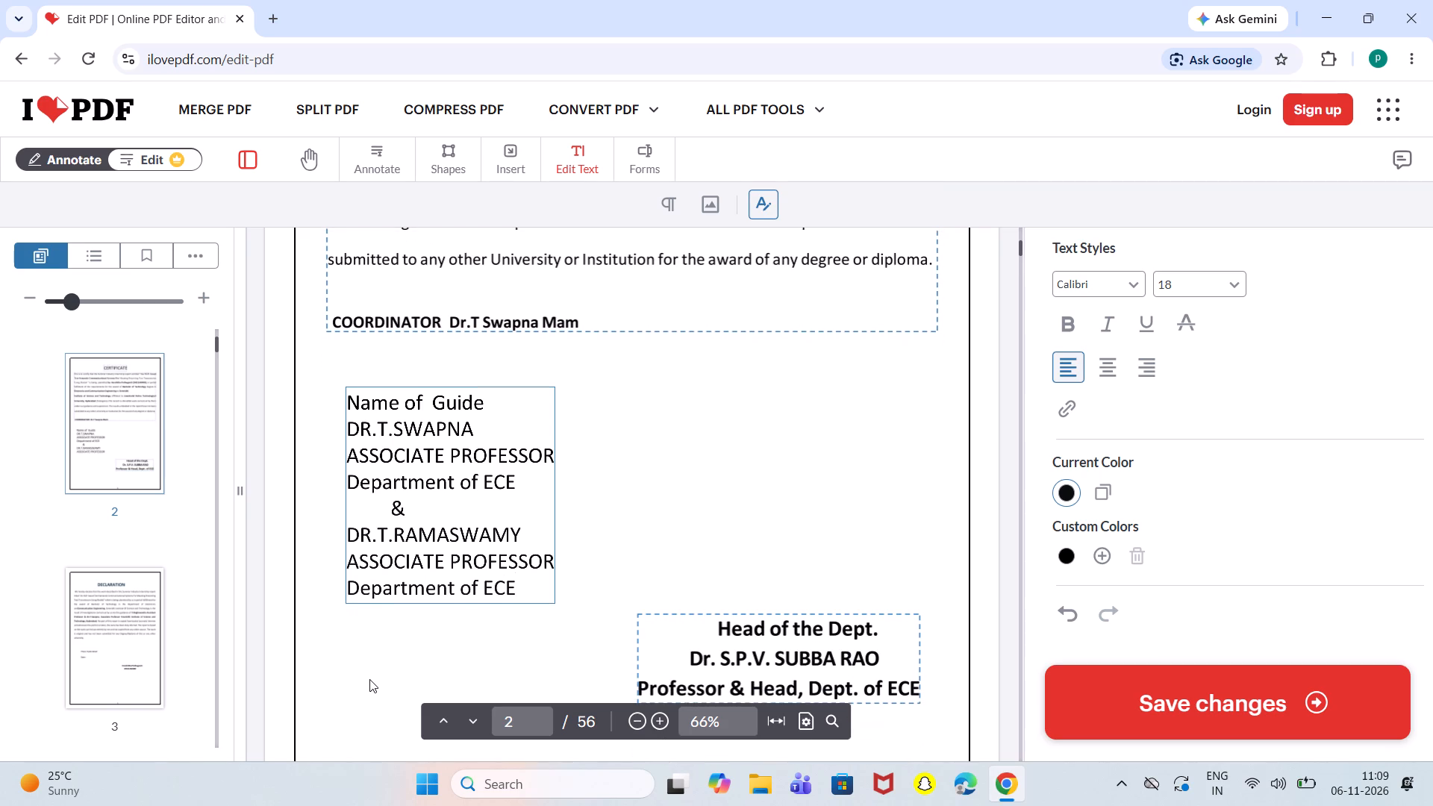
scroll(369, 679, "down", 1)
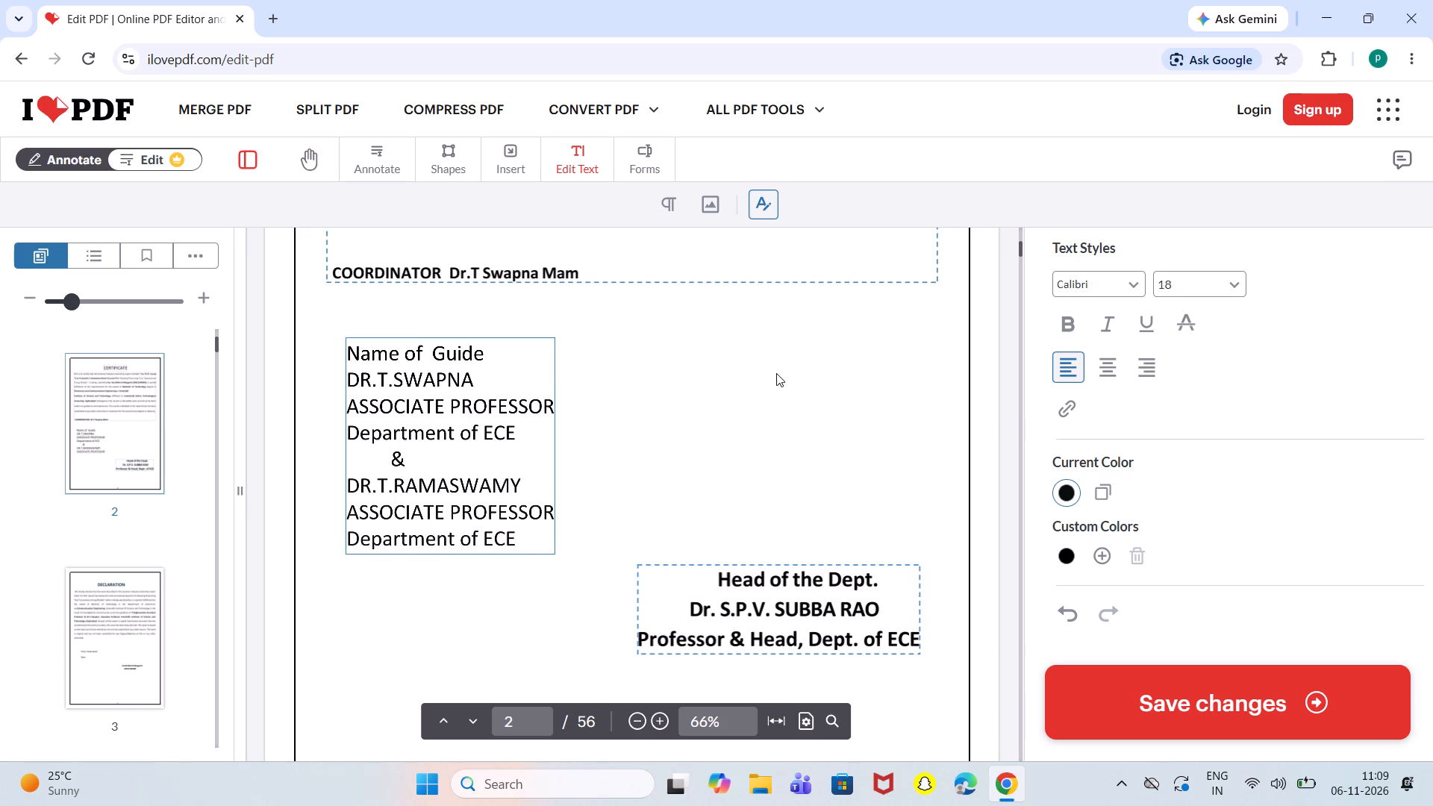
left_click(776, 373)
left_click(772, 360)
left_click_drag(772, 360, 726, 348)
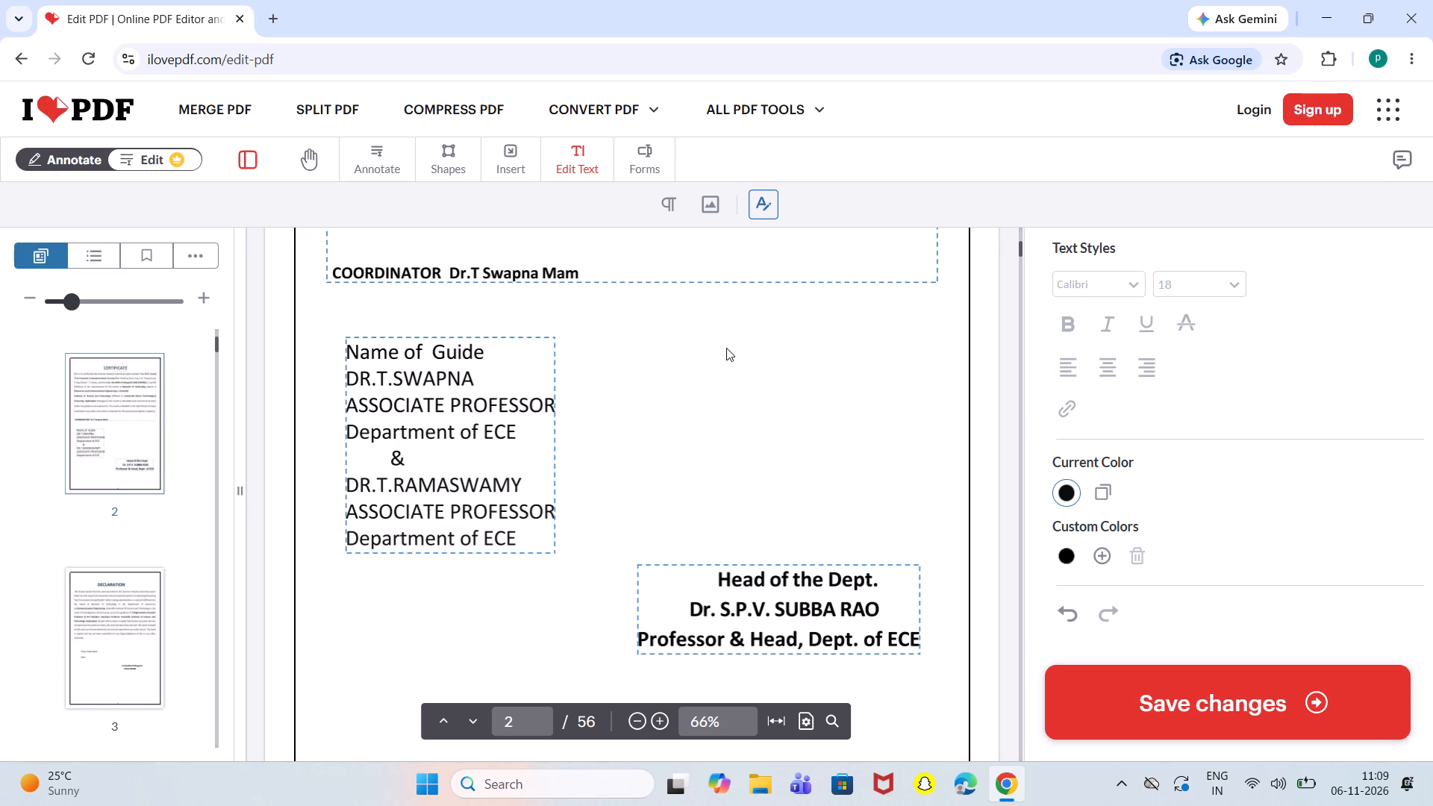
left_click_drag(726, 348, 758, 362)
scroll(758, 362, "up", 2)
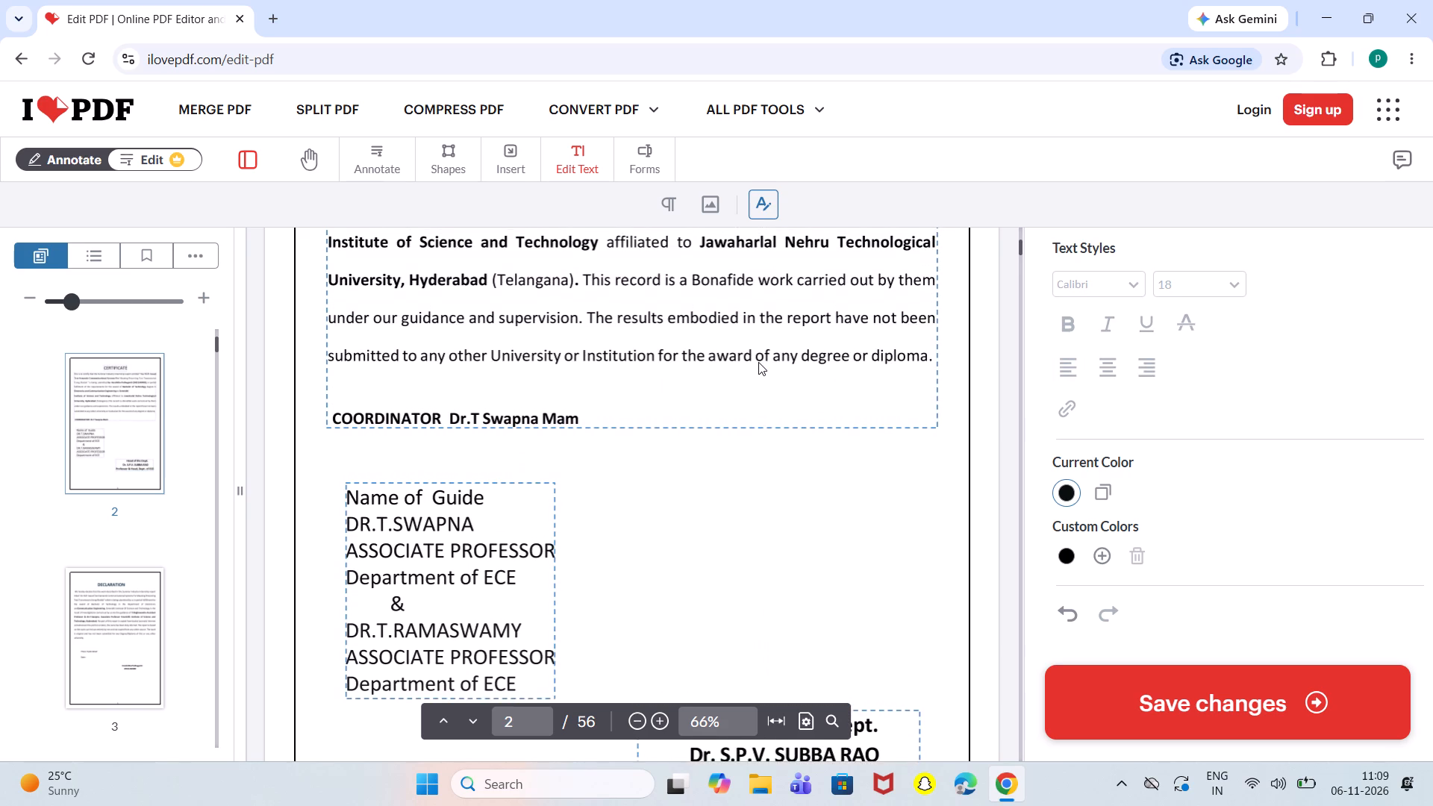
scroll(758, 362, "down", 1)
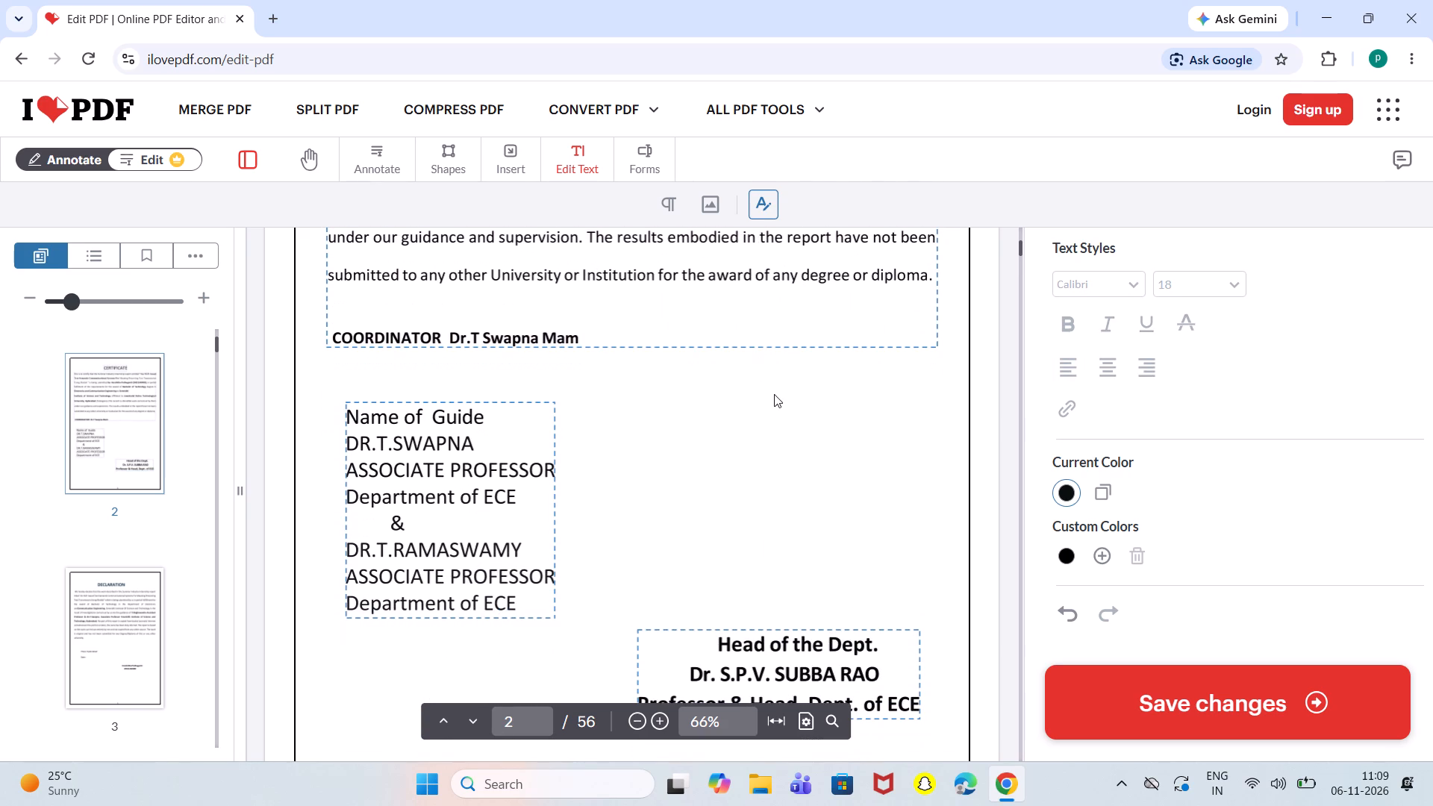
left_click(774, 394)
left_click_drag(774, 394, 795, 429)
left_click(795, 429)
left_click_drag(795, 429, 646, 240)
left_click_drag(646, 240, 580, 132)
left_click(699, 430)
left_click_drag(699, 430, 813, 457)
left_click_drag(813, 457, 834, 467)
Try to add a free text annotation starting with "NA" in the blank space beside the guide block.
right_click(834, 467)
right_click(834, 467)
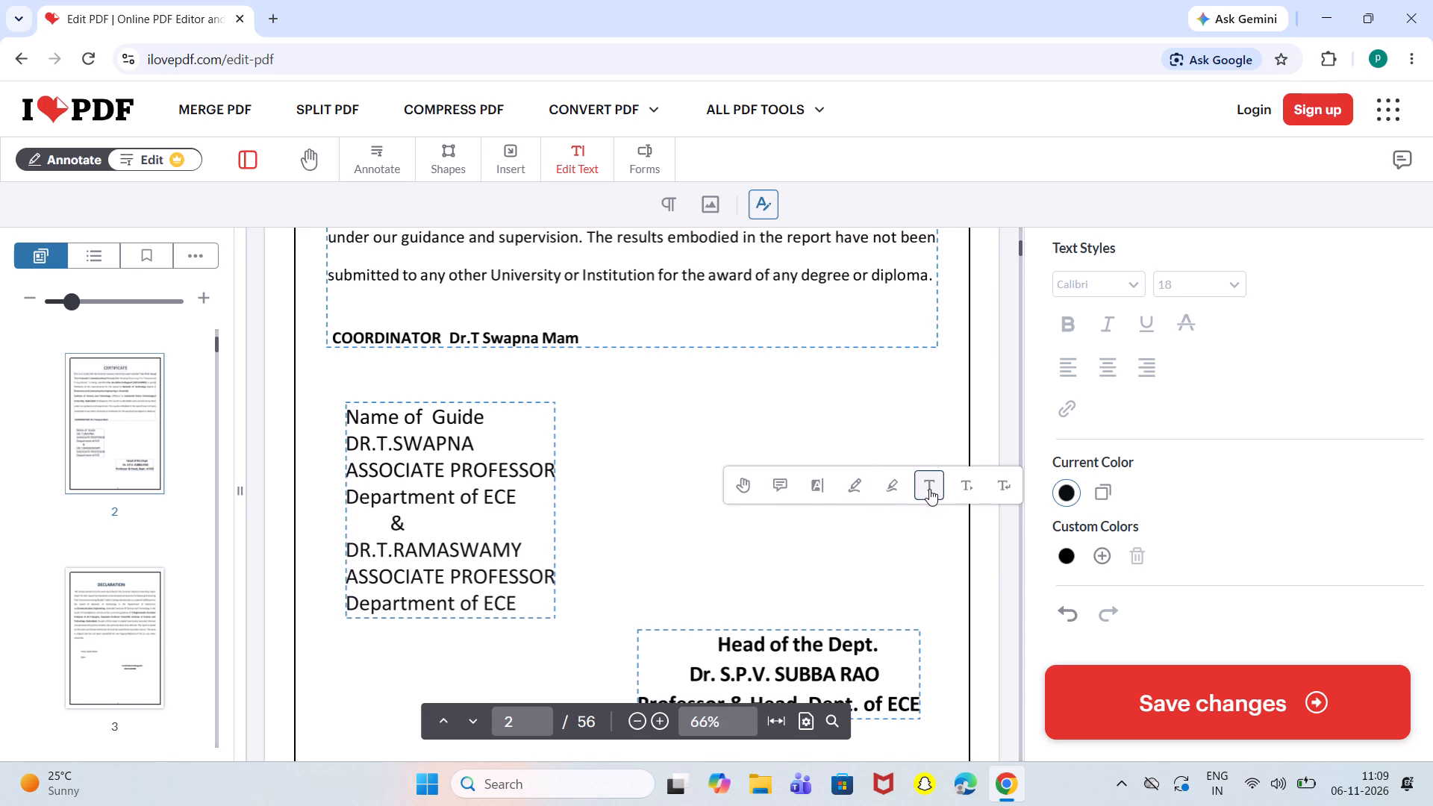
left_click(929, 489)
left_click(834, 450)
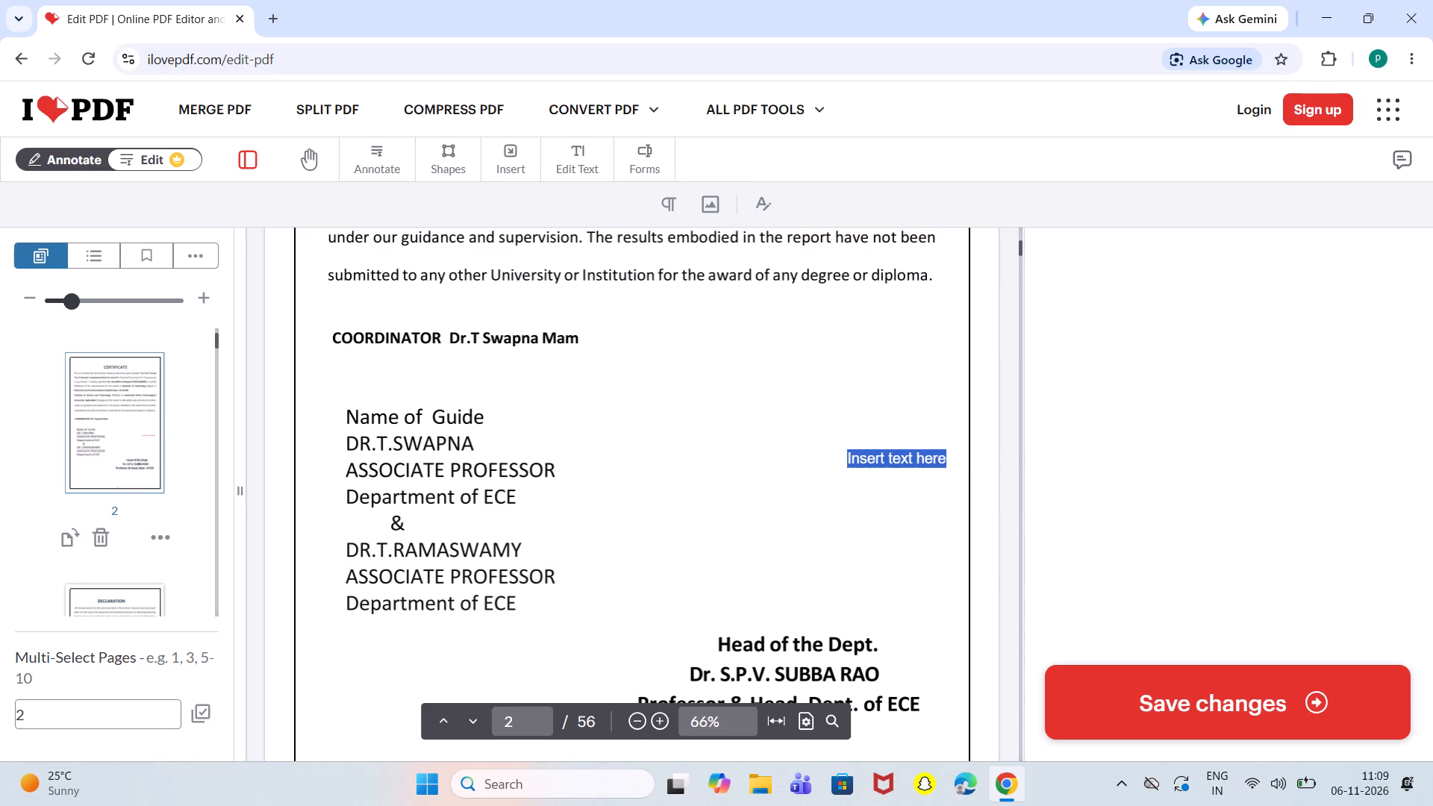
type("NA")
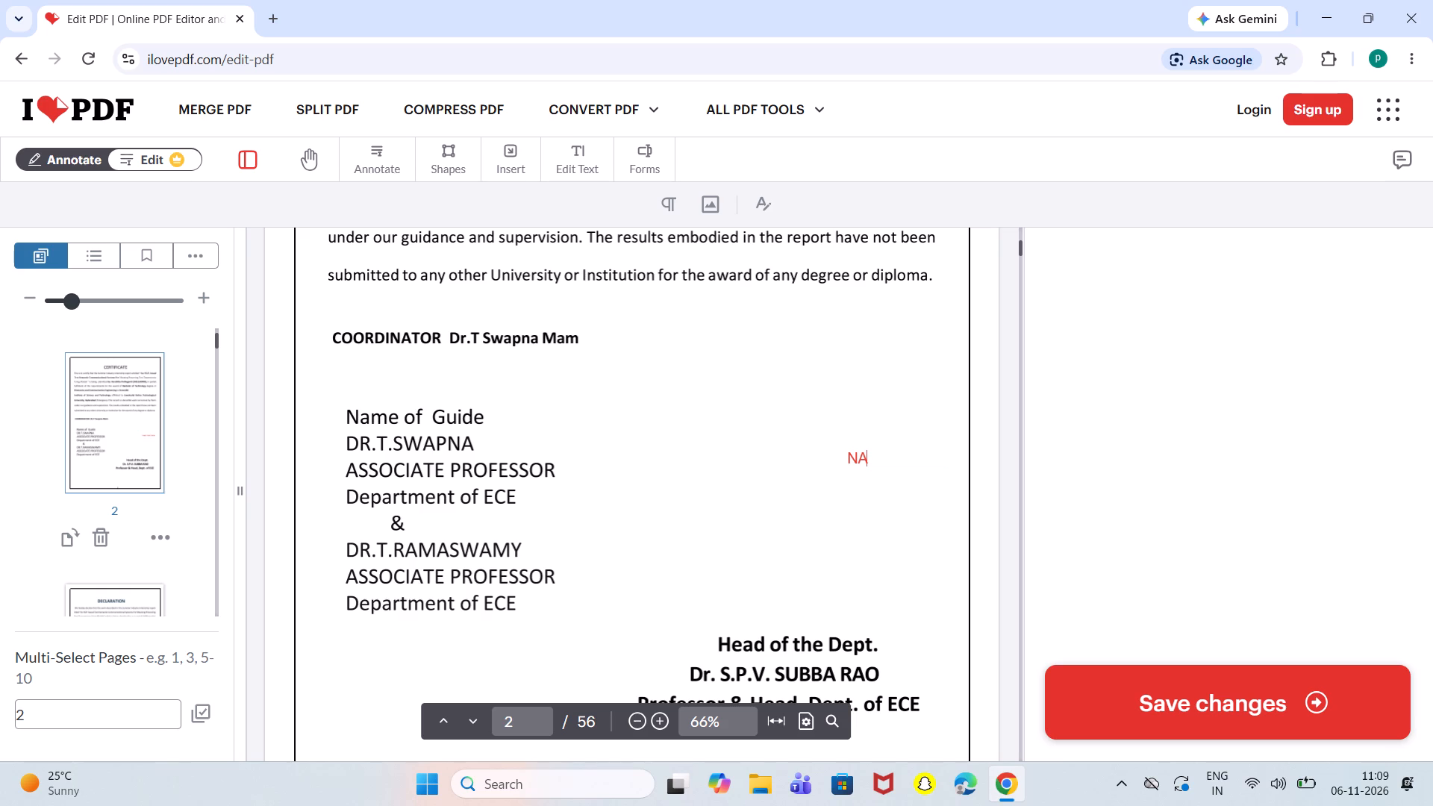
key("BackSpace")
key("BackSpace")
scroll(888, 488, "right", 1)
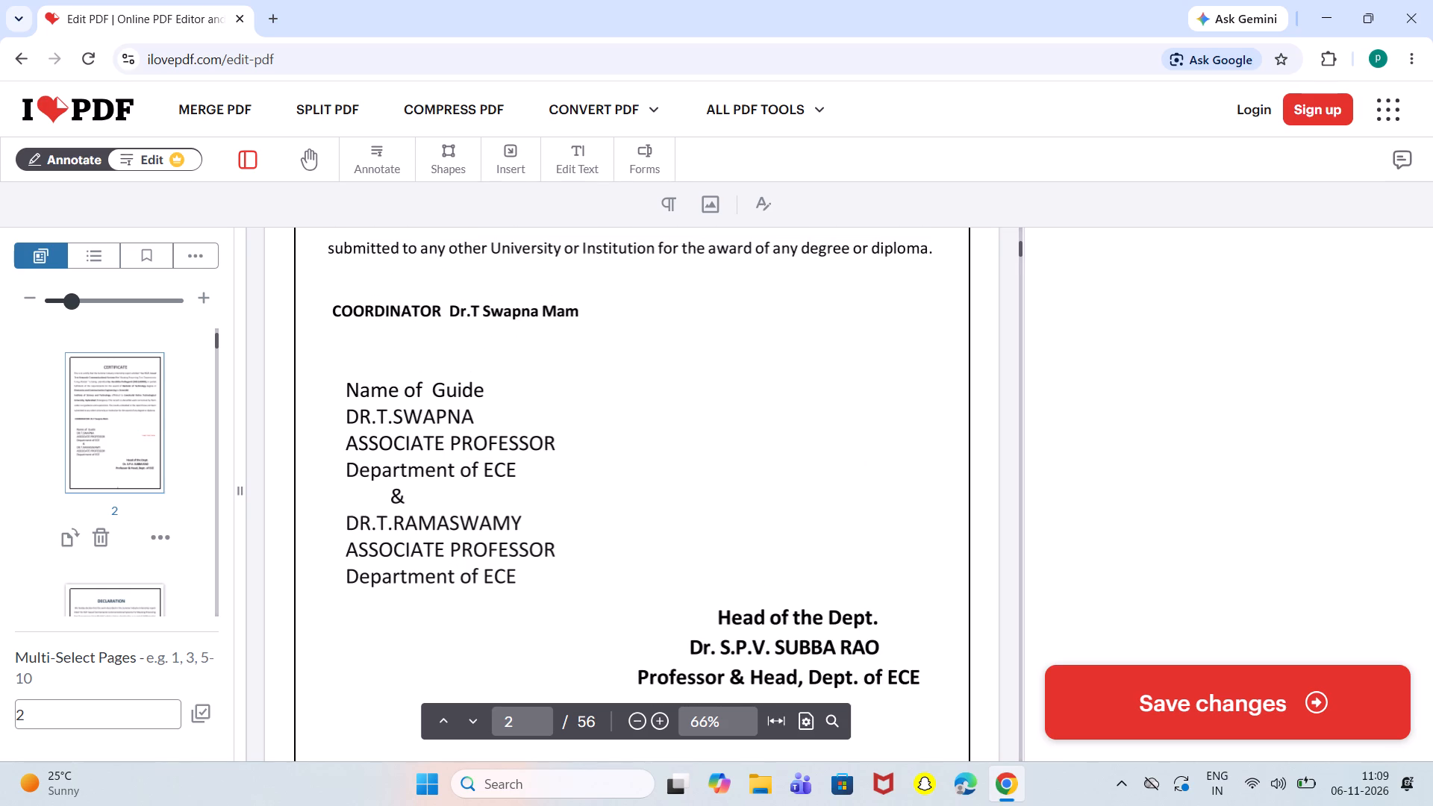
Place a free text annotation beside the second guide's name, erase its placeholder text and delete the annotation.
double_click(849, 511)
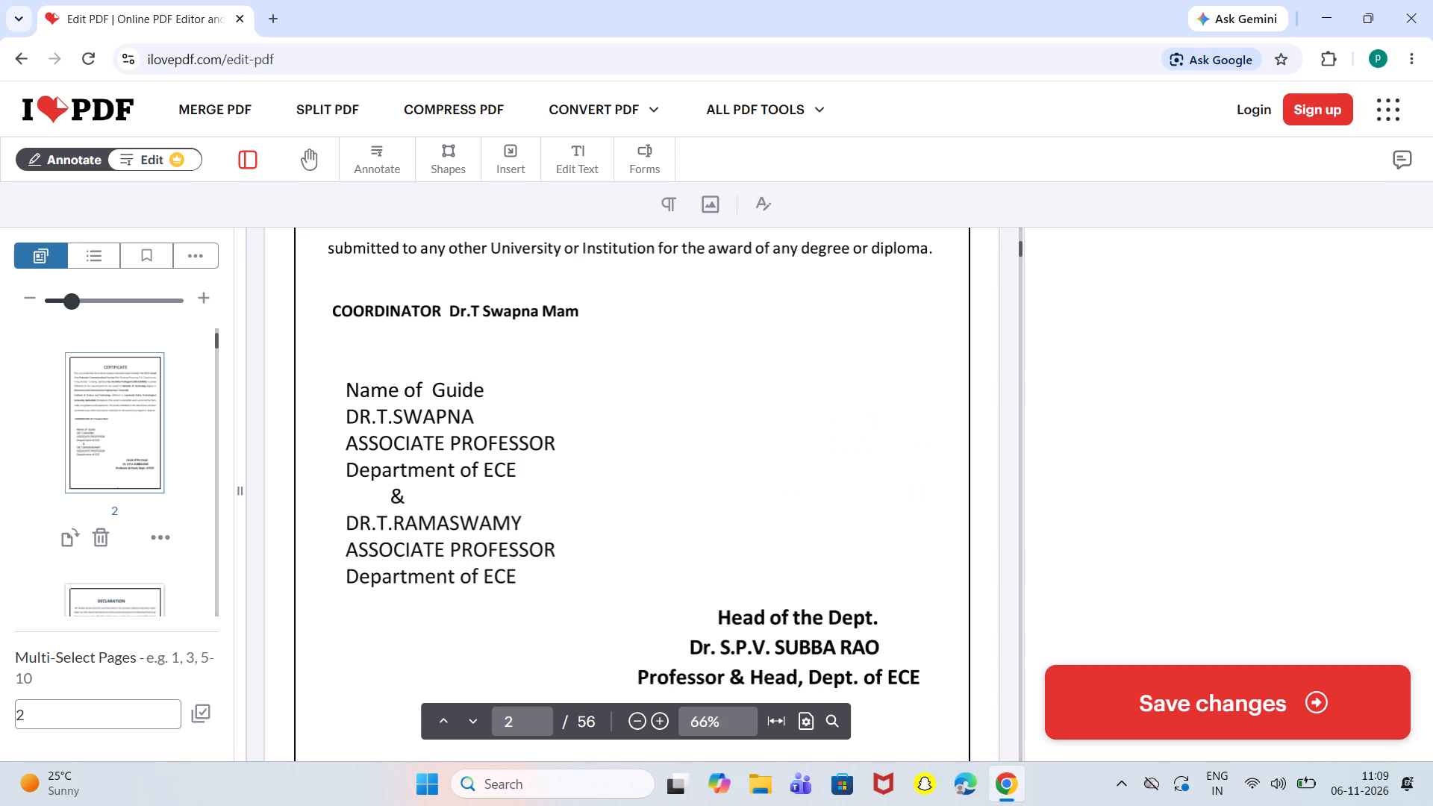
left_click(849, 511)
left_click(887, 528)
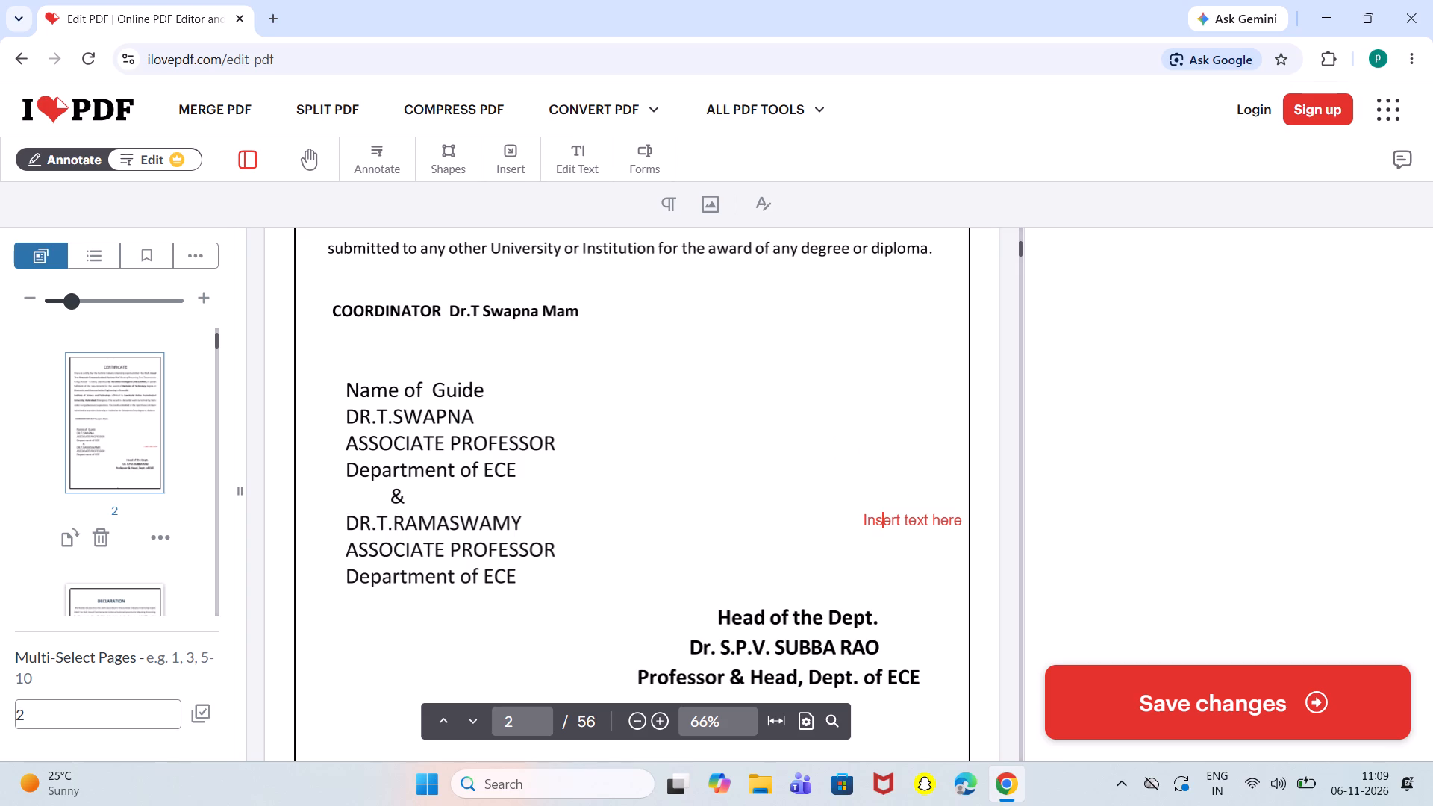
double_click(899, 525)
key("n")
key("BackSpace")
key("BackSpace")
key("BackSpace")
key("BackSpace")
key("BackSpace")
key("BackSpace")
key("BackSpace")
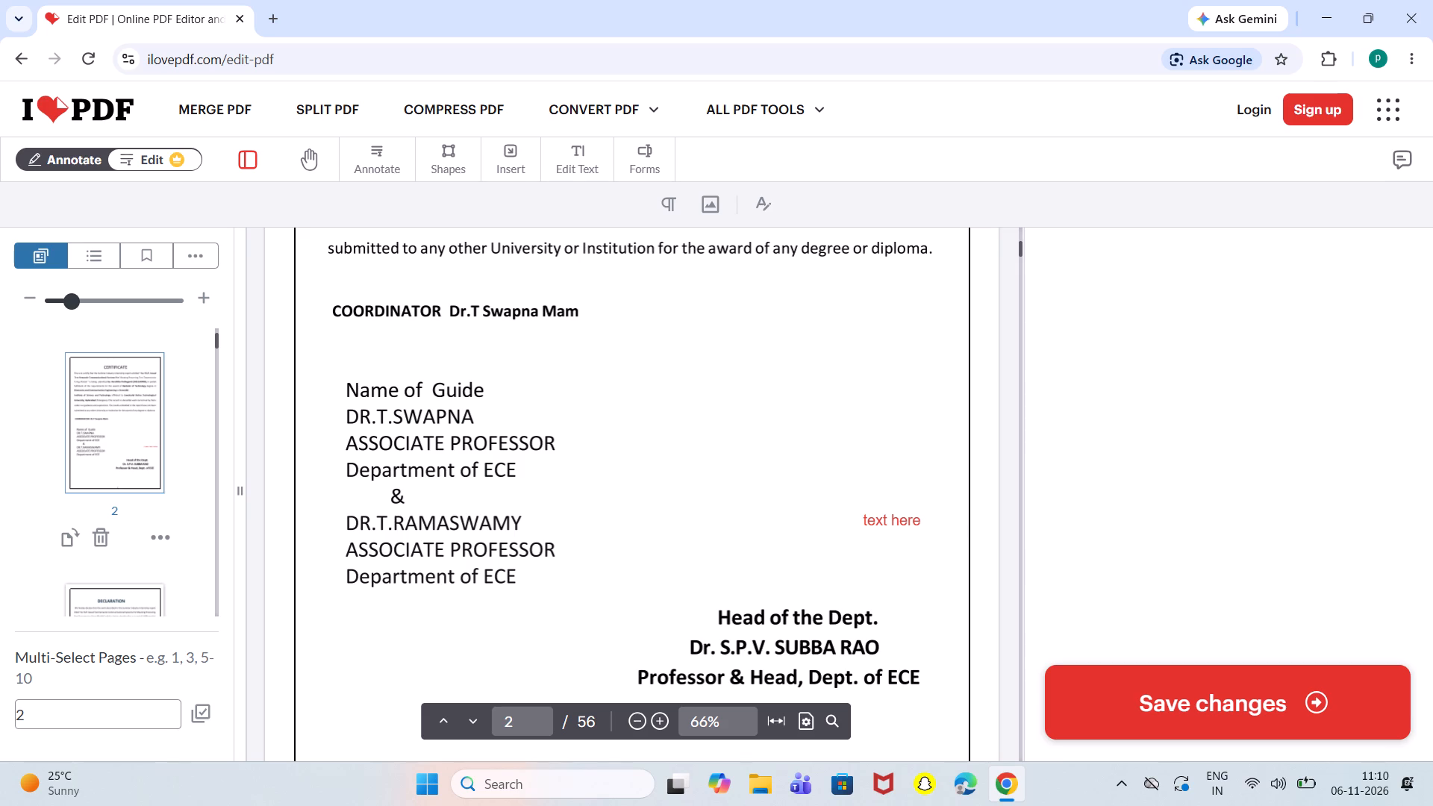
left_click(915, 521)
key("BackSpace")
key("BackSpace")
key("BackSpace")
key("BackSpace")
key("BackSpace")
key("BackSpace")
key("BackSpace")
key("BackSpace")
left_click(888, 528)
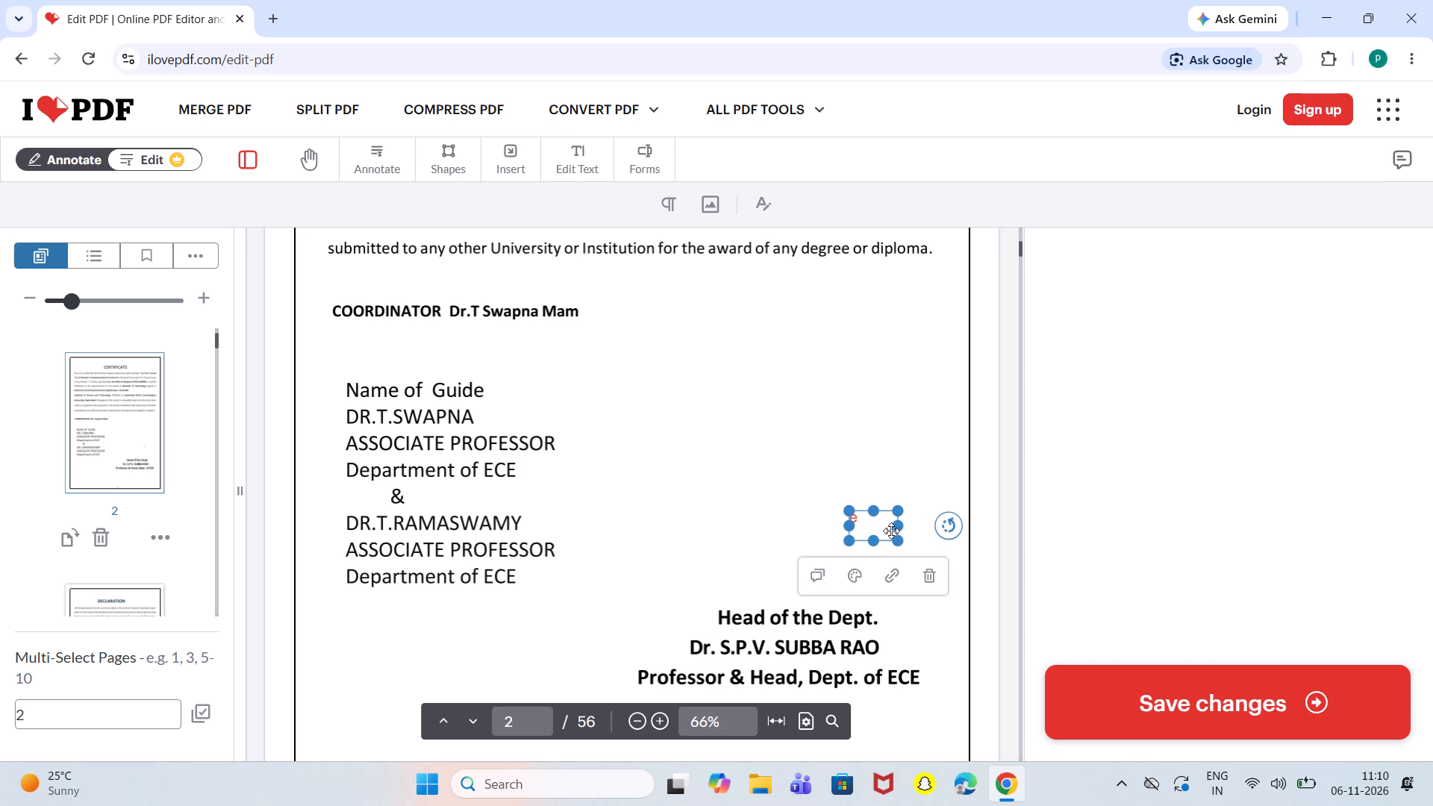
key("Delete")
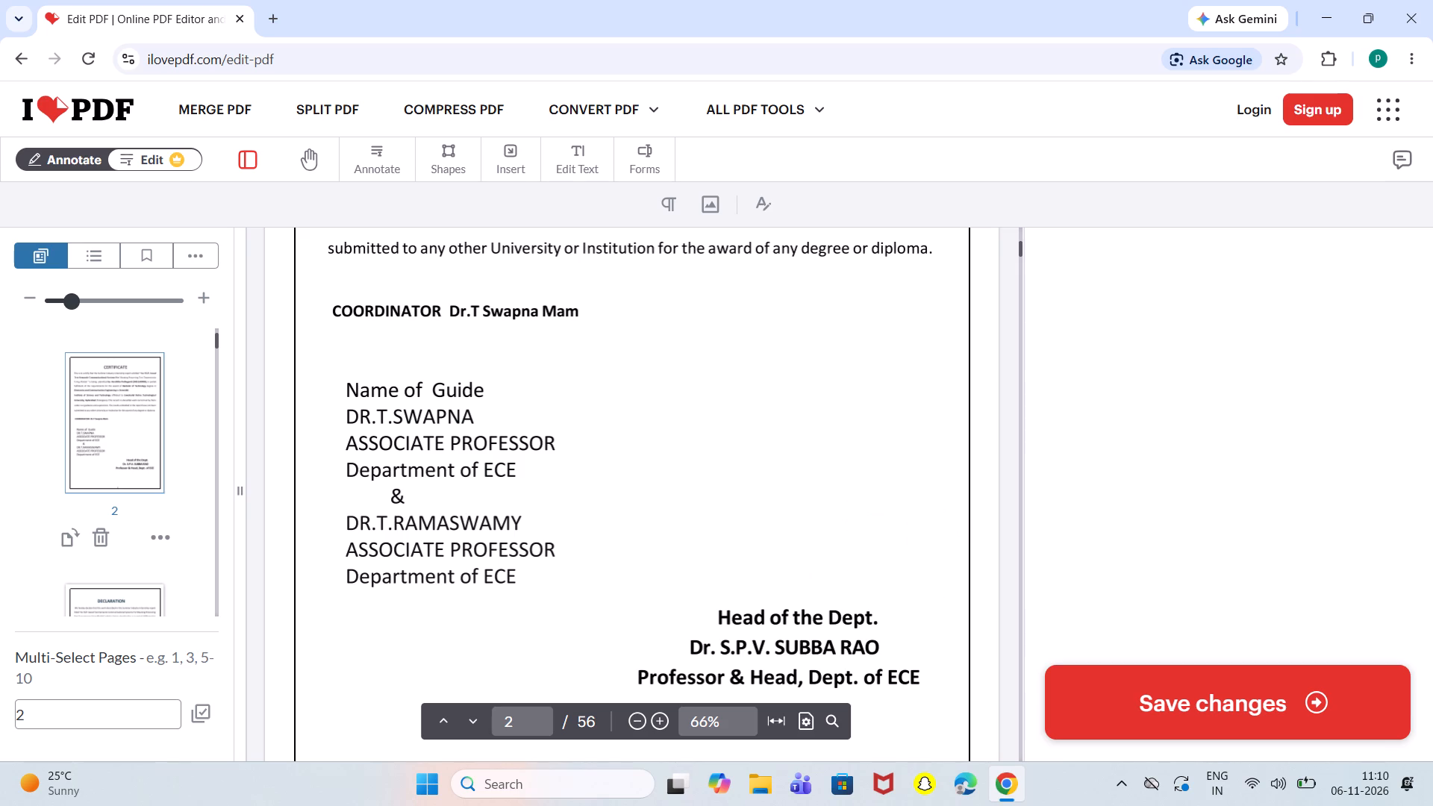
Place a free text annotation in the blank space beside the first guide's designation and set its text colour to black.
left_click(786, 432)
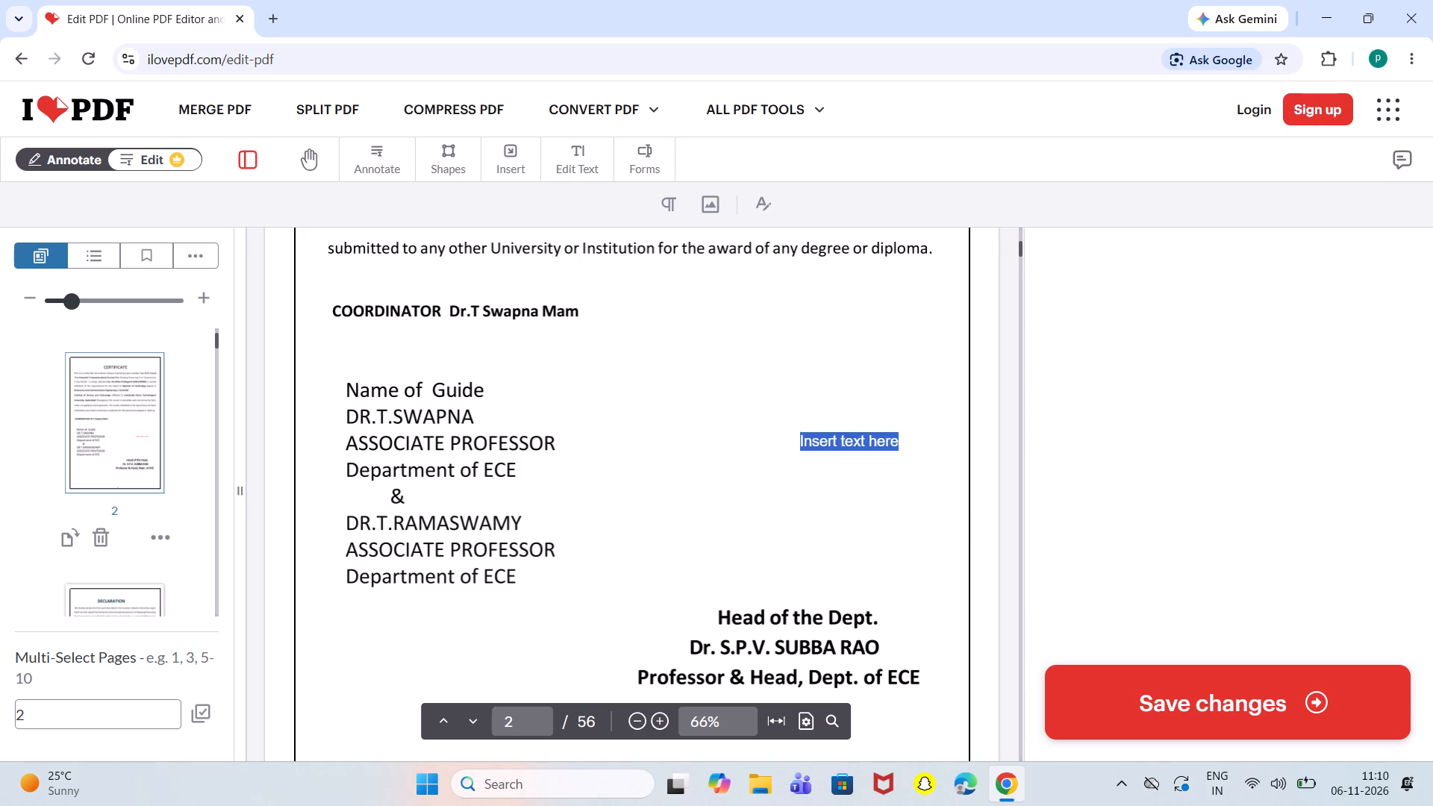
left_click(834, 440)
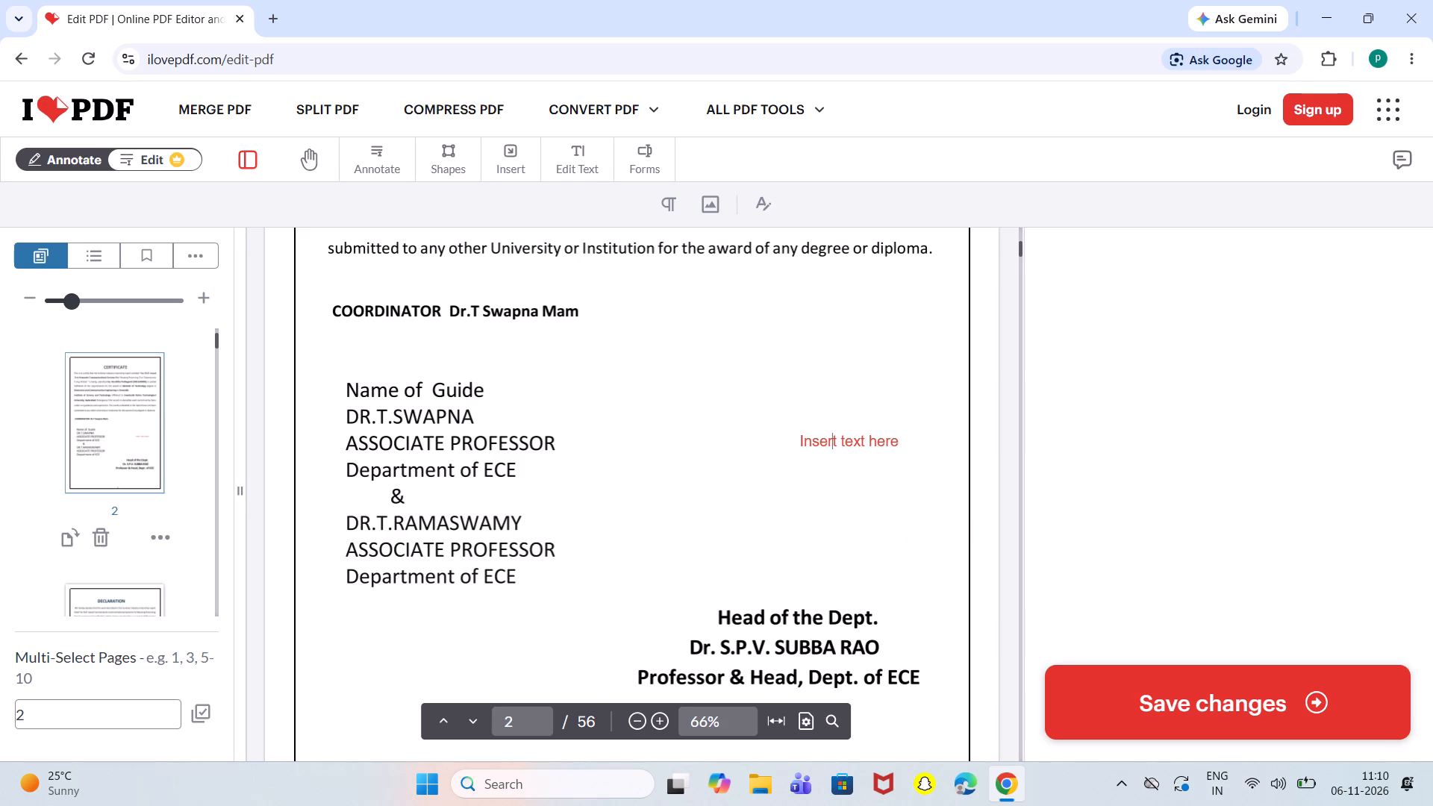
scroll(600, 458, "down", 2)
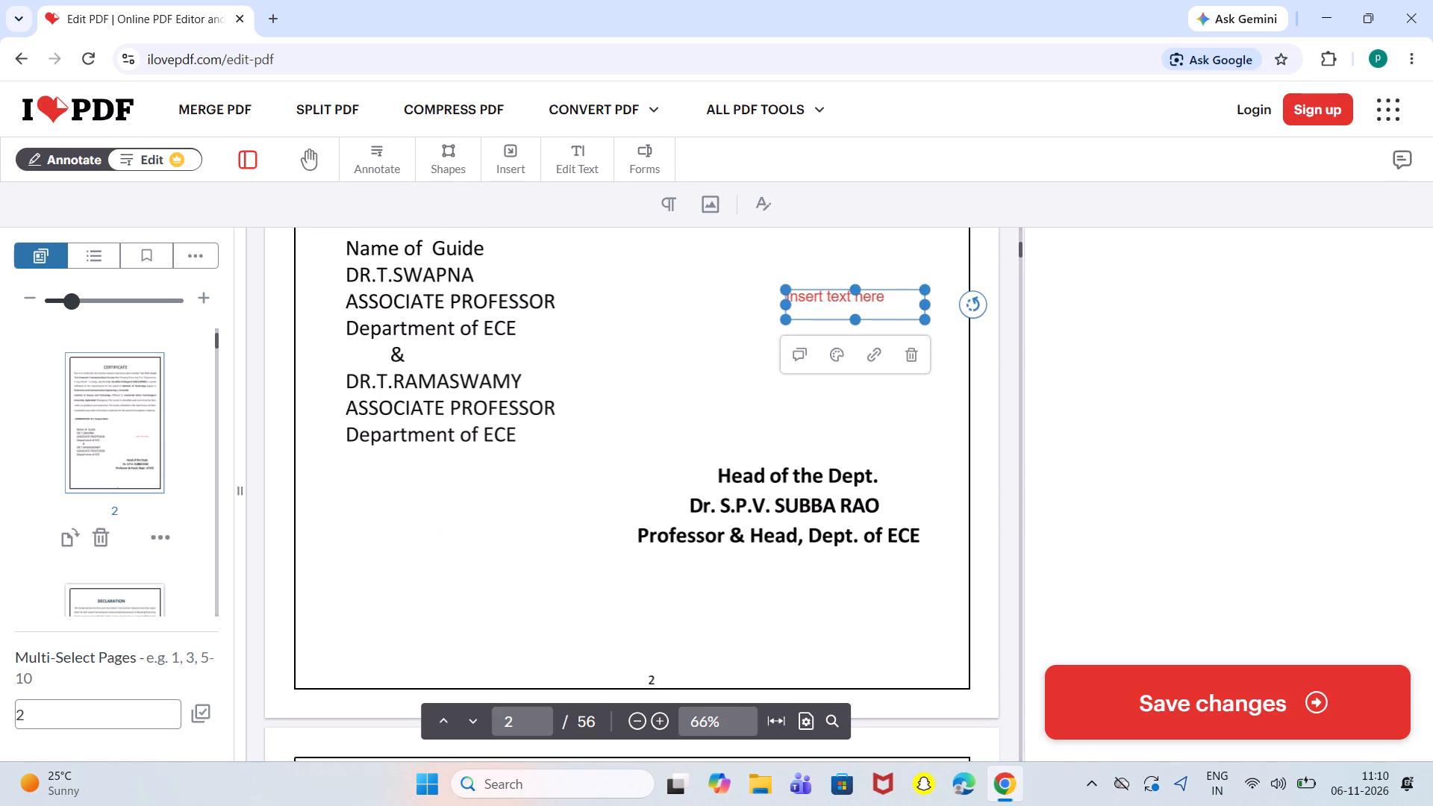
left_click(834, 357)
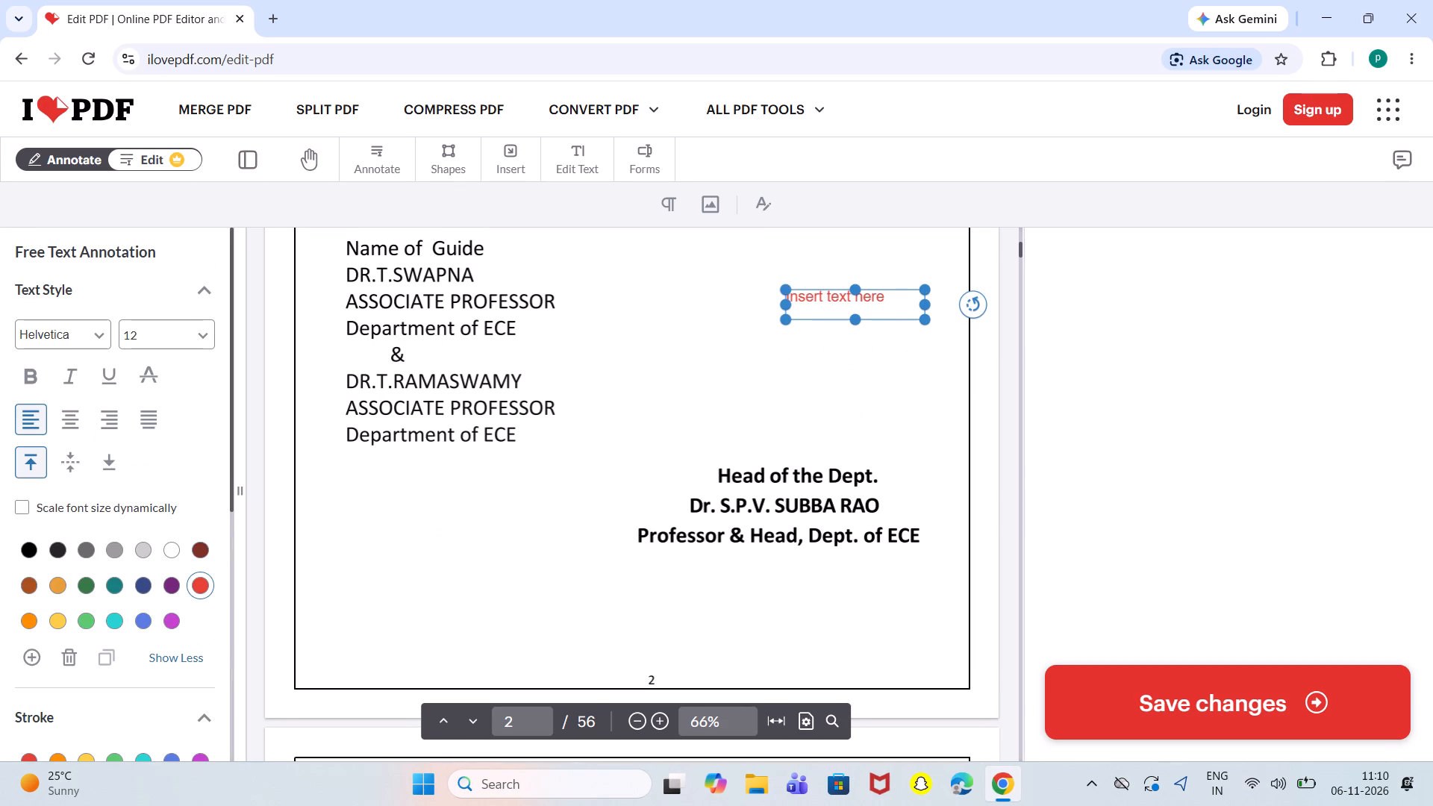
left_click(24, 548)
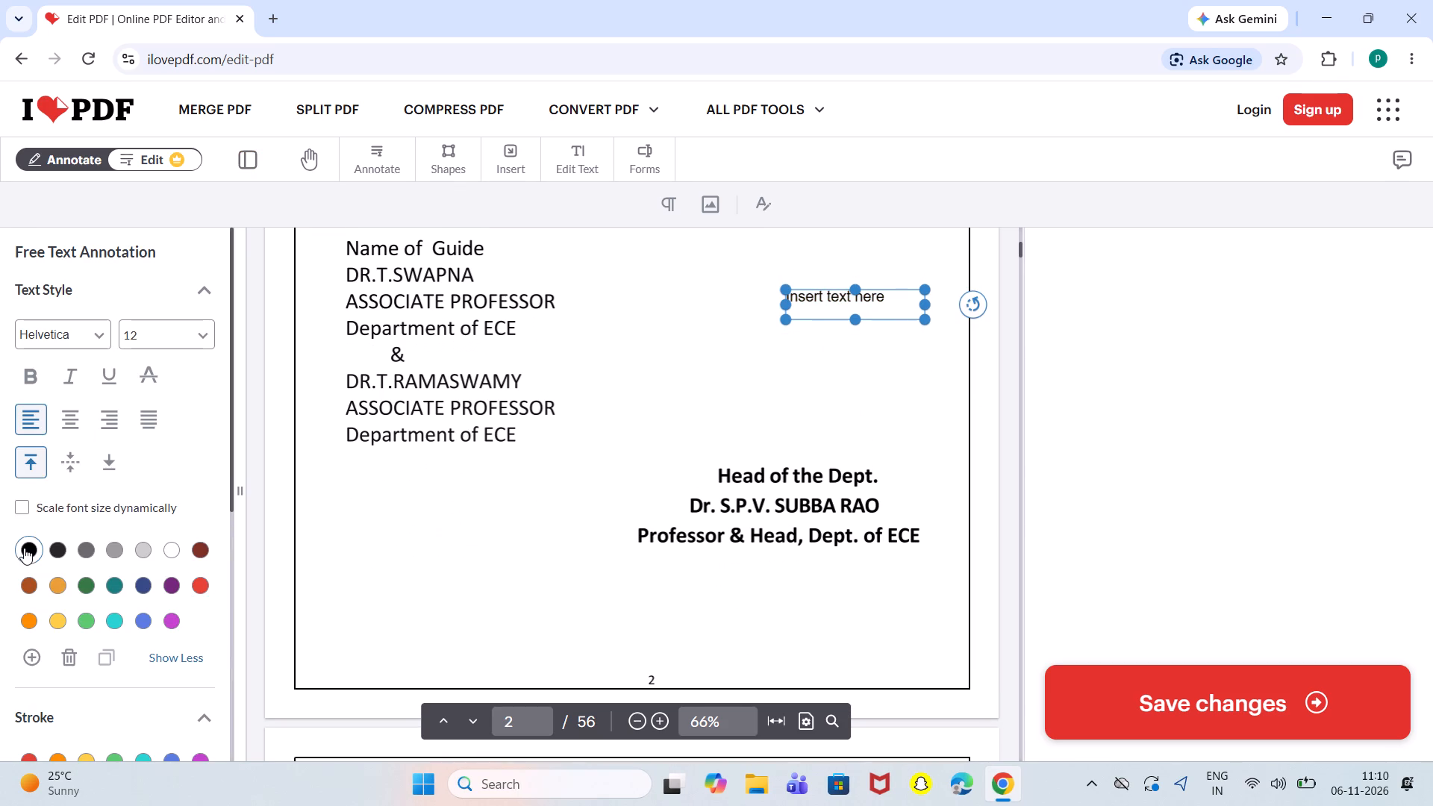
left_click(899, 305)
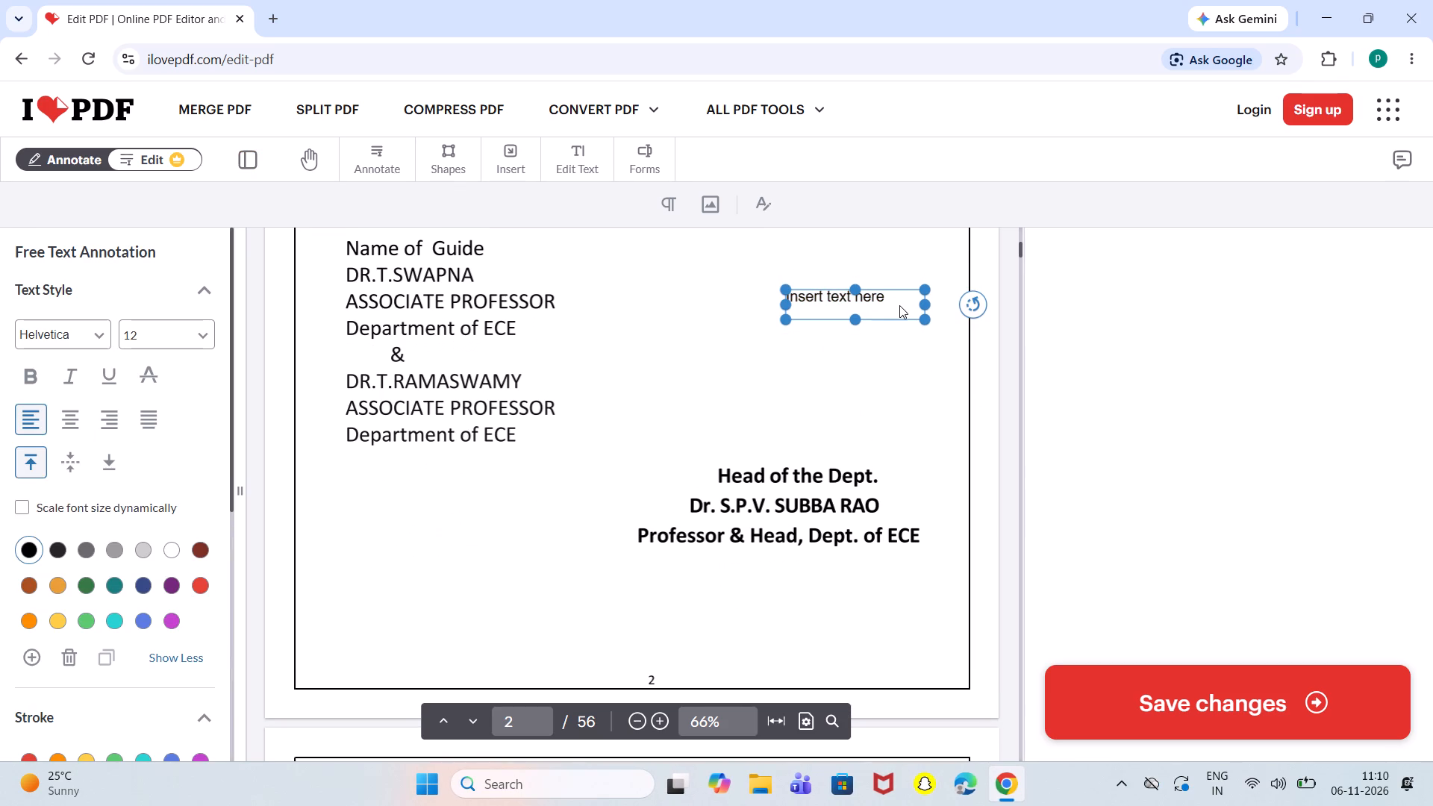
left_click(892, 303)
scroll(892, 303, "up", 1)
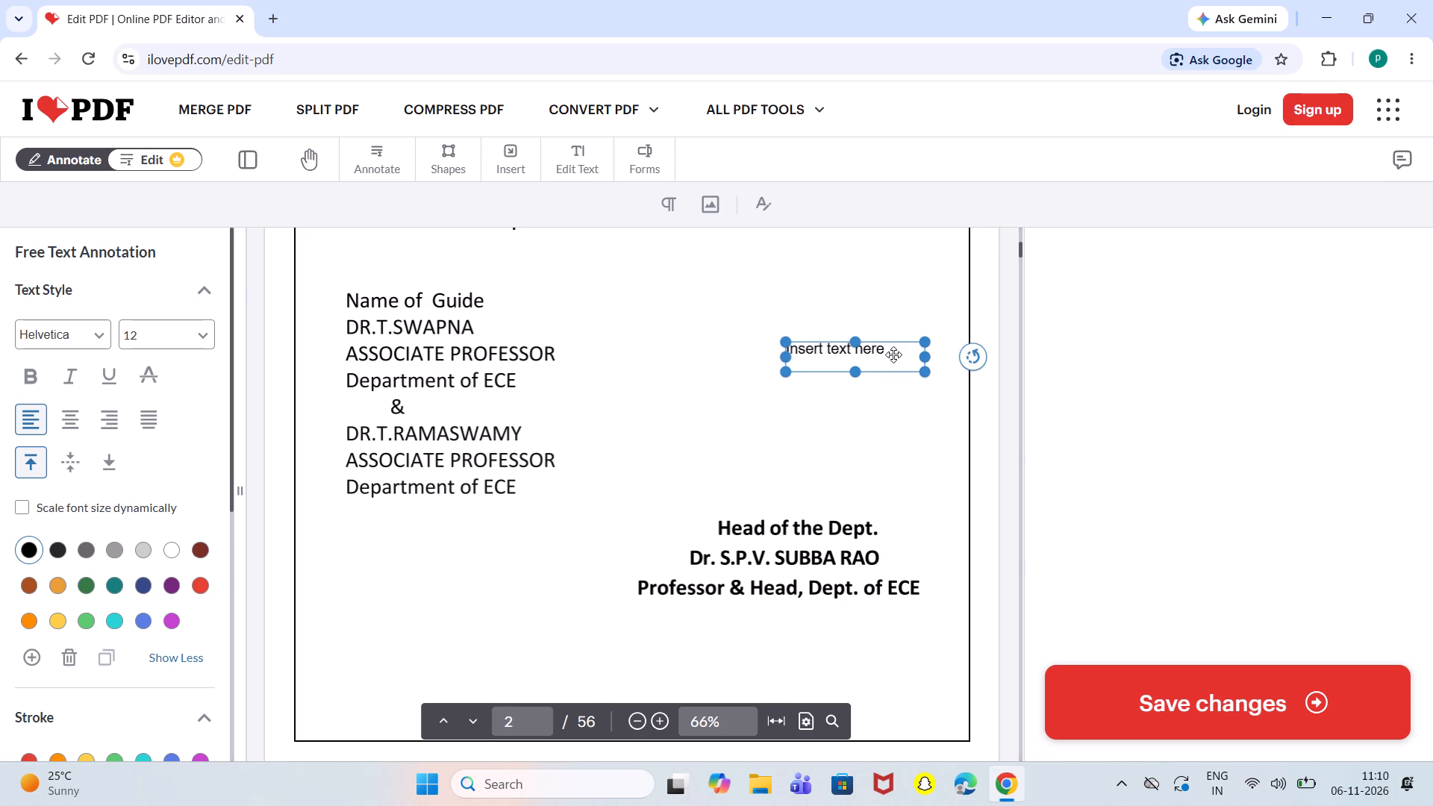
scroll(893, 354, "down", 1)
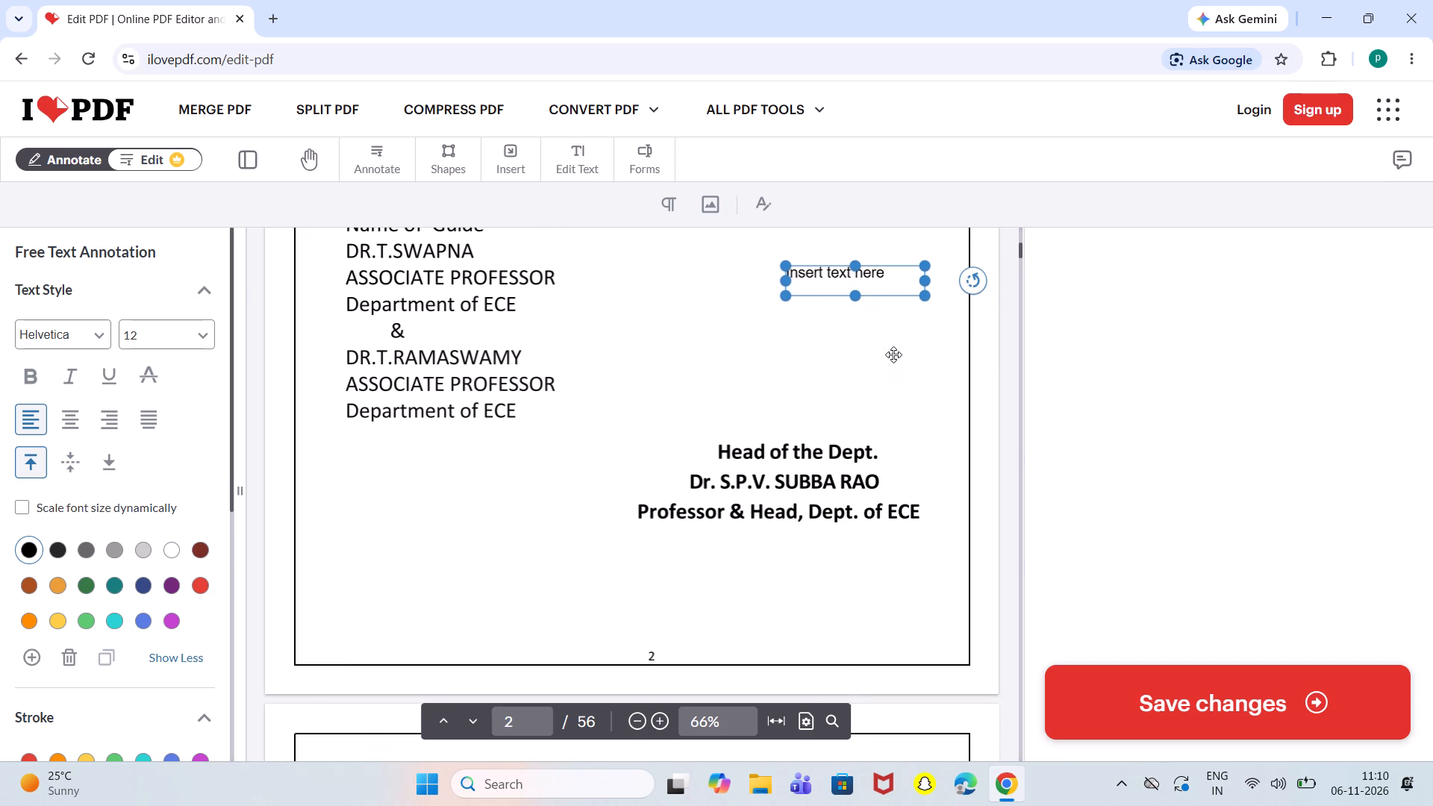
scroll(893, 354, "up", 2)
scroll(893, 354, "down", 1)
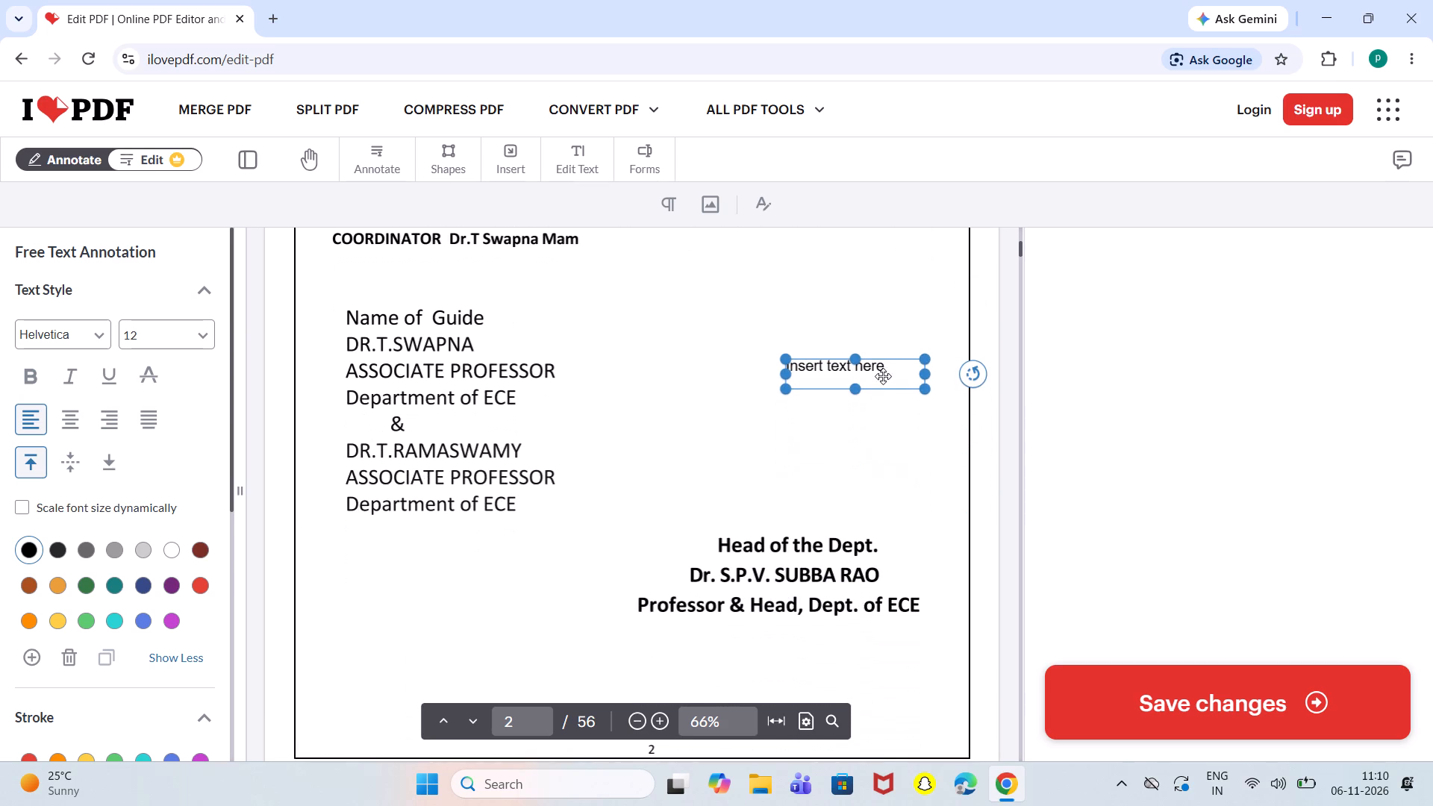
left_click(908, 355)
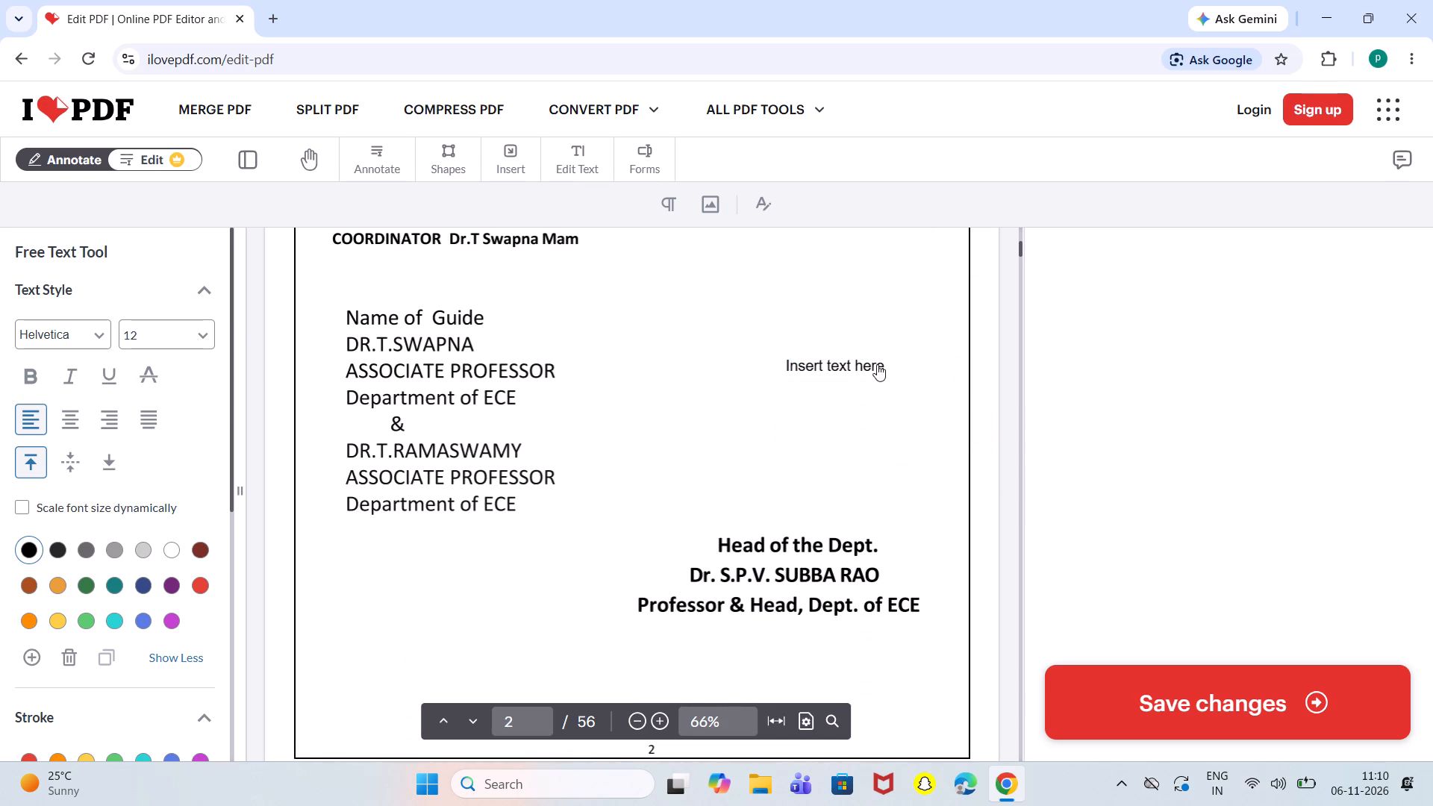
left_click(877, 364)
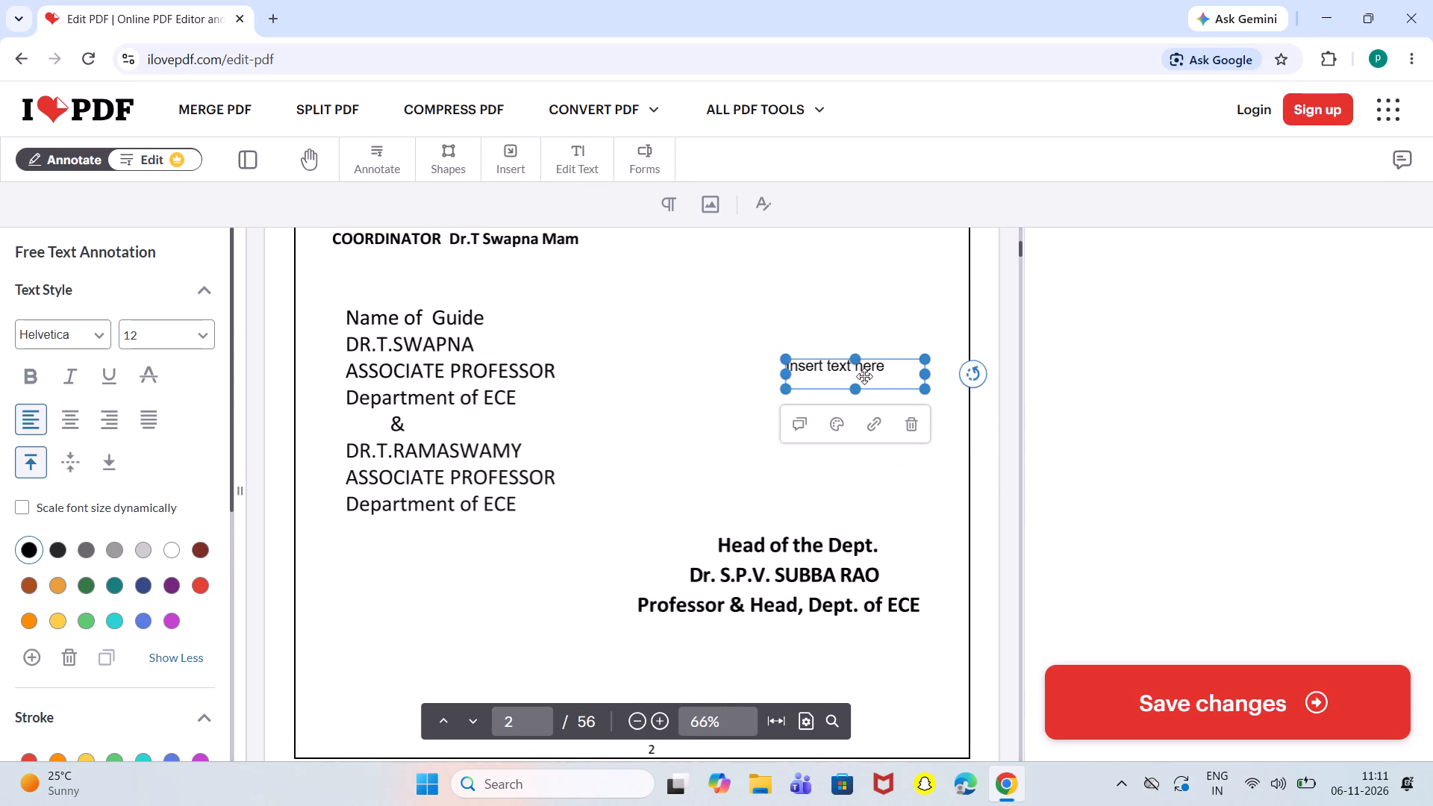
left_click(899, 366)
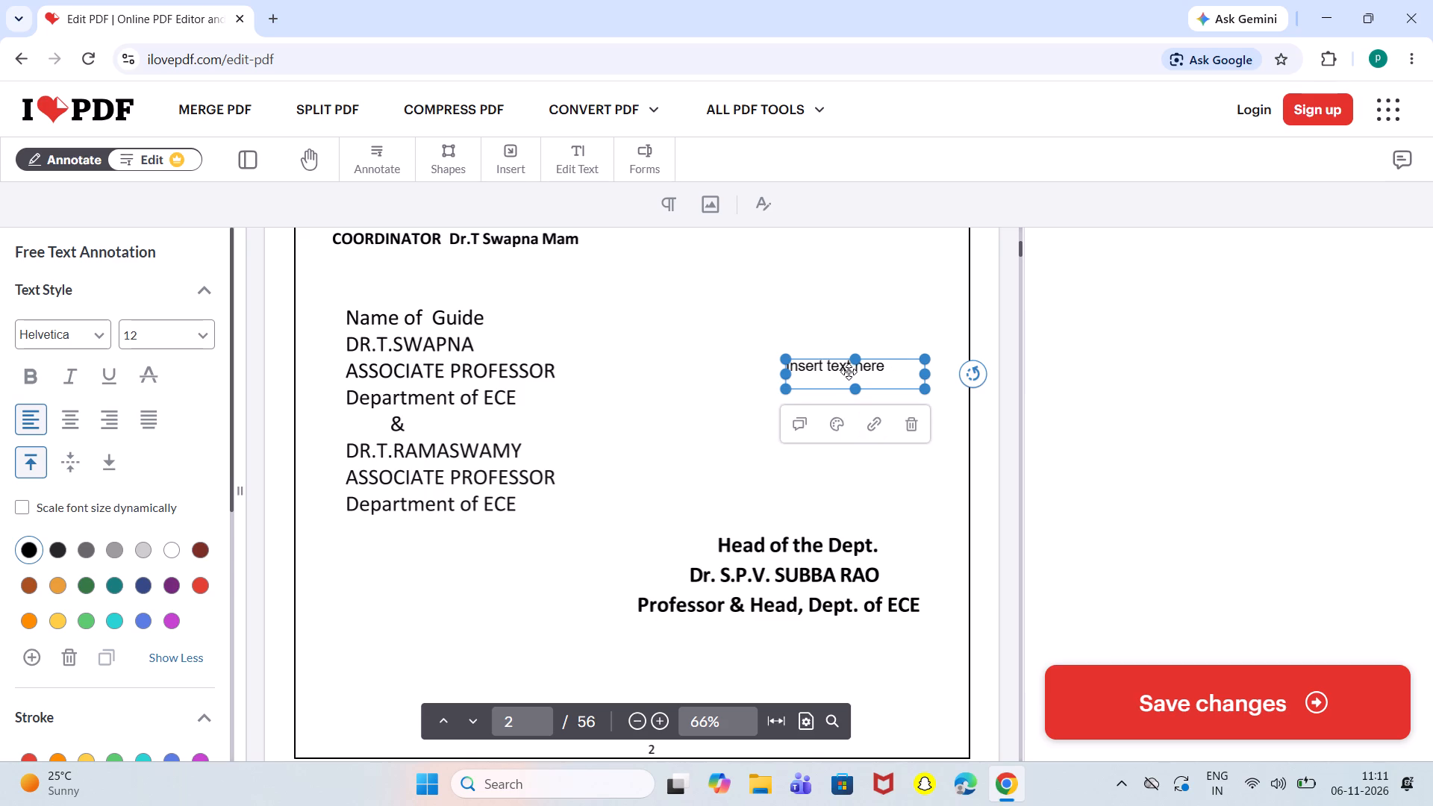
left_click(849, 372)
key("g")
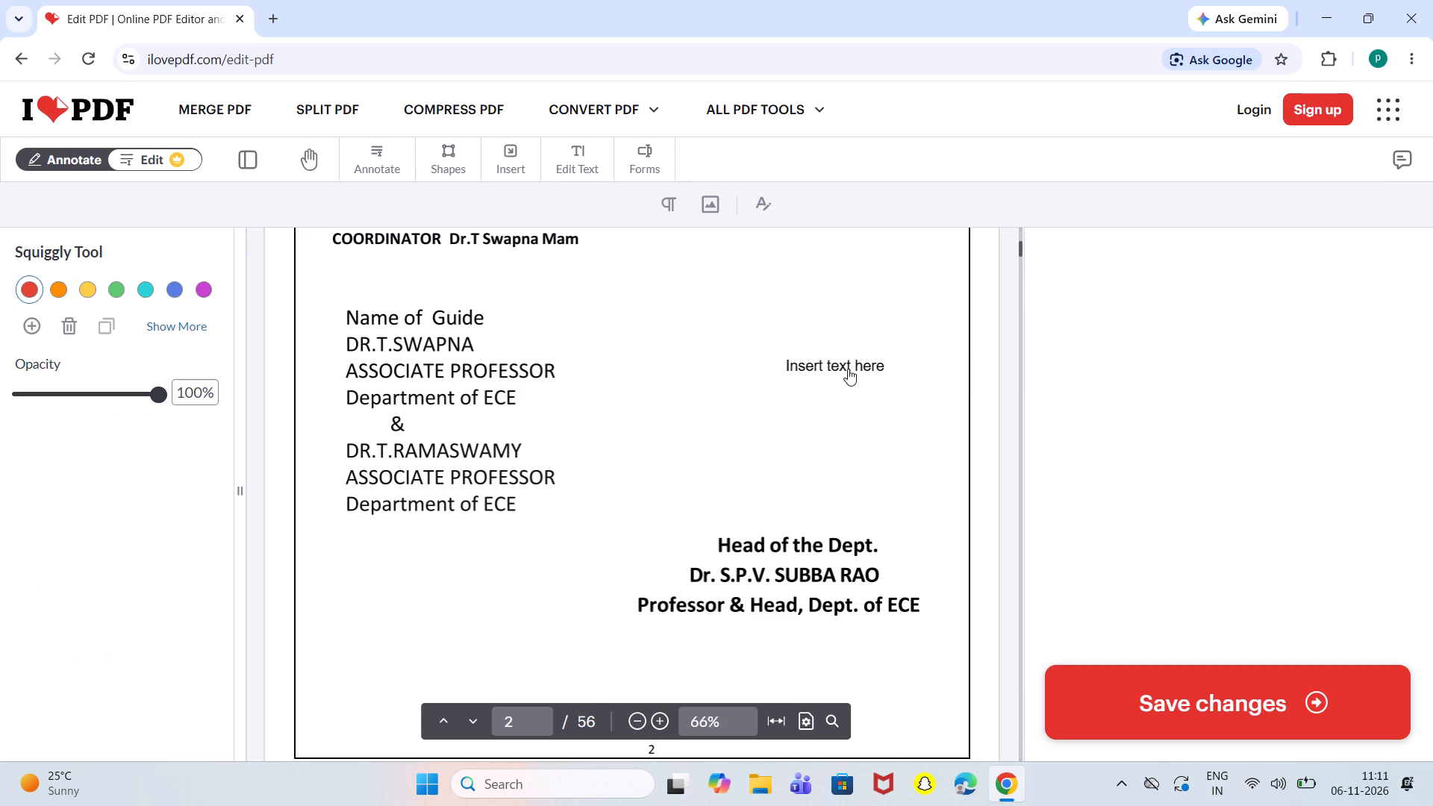
Replace the placeholder text of the annotation beside the first guide's designation with "NAME OF".
double_click(867, 363)
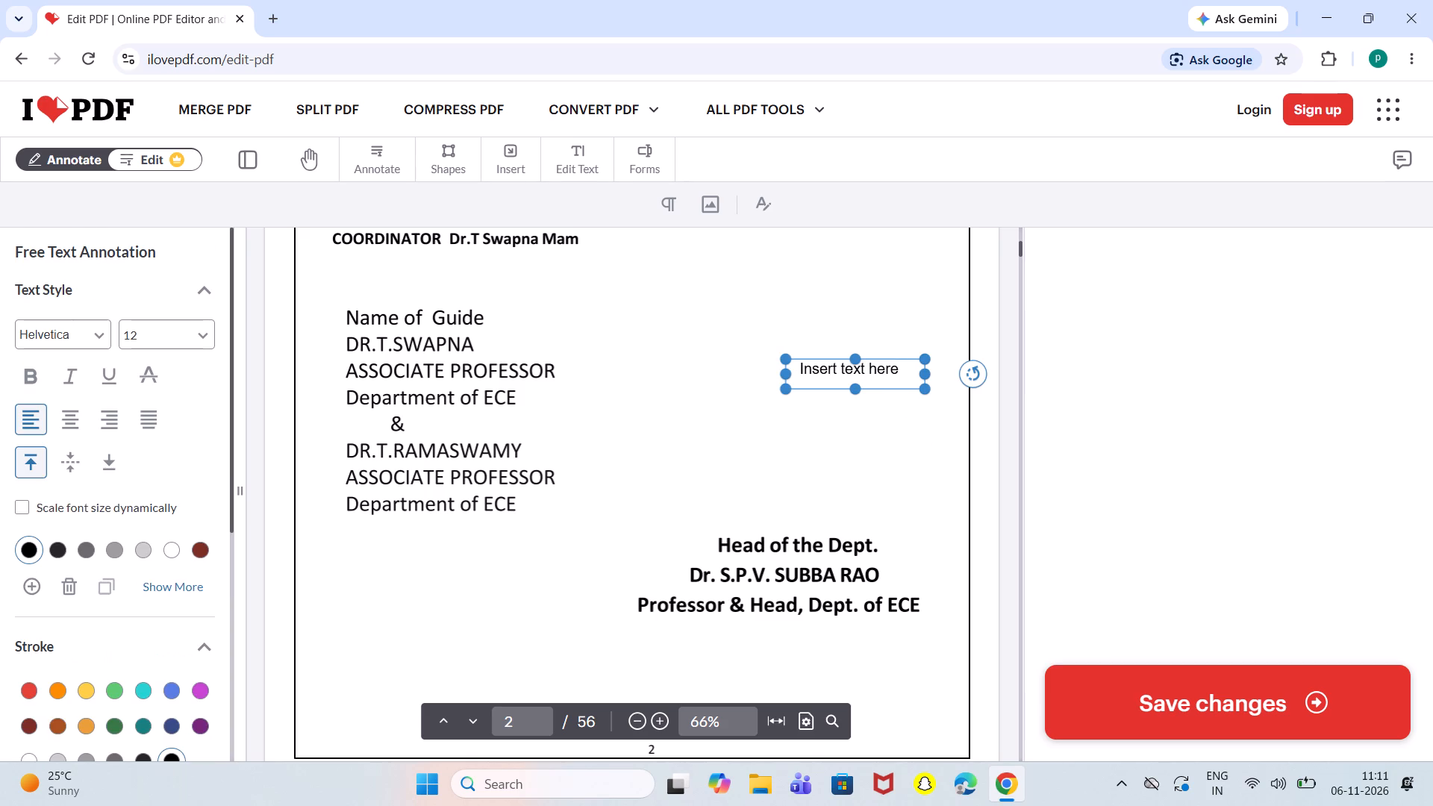
key("BackSpace")
key("BackSpace")
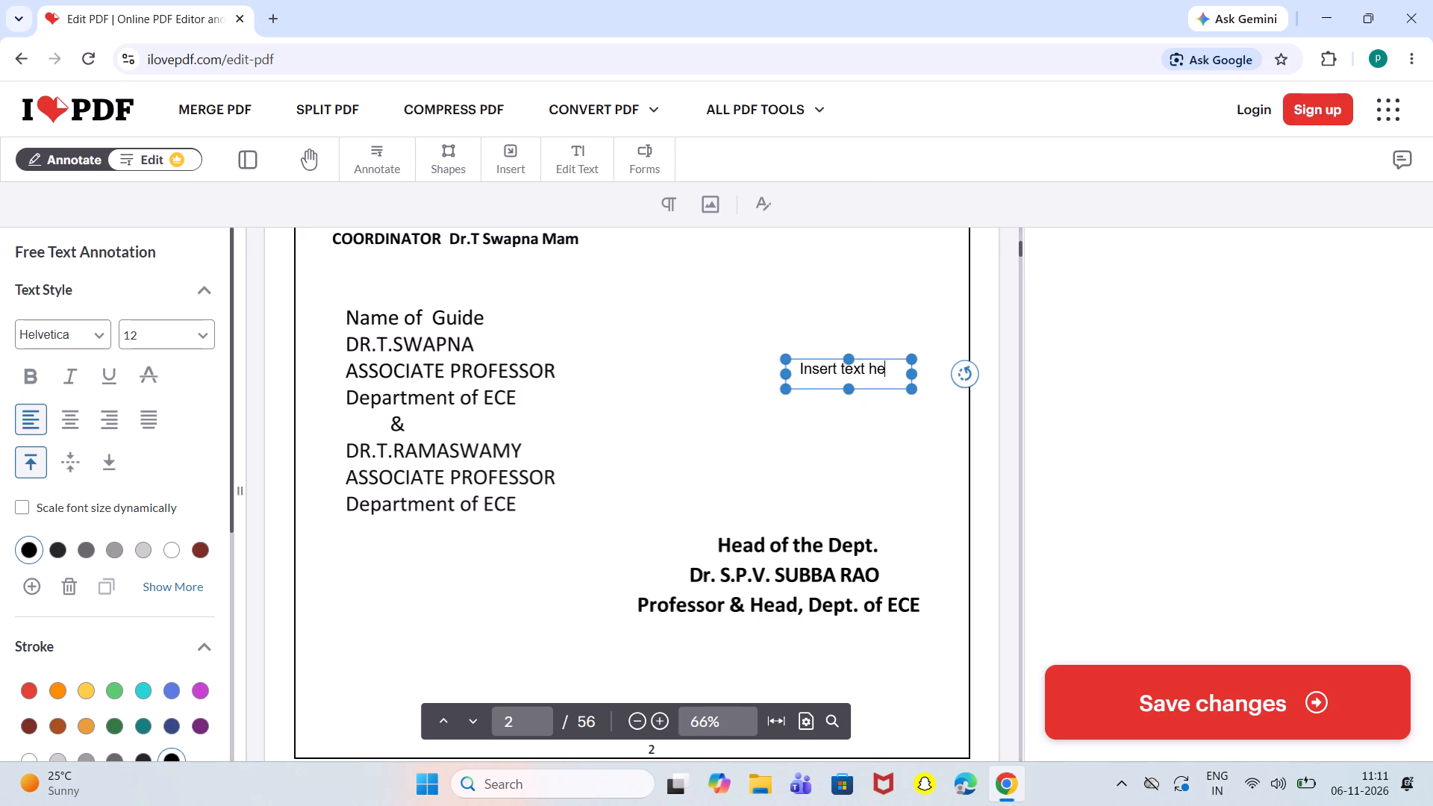
key("BackSpace")
key("BackSpace")
key("BackSpace")
key("BackSpace")
key("BackSpace")
key("BackSpace")
key("BackSpace")
key("BackSpace")
key("BackSpace")
key("BackSpace")
key("BackSpace")
key("BackSpace")
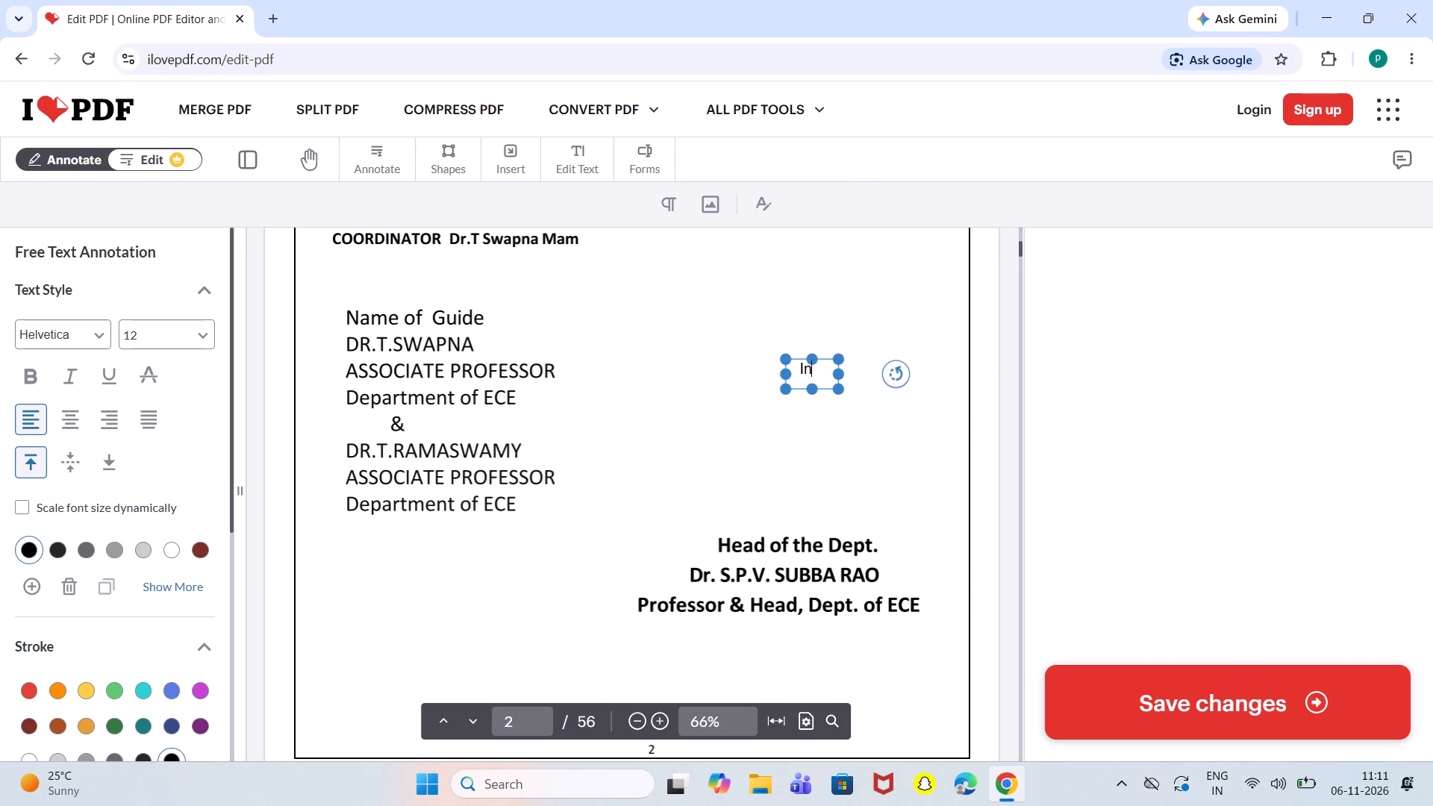
key("BackSpace")
key("BackSpace")
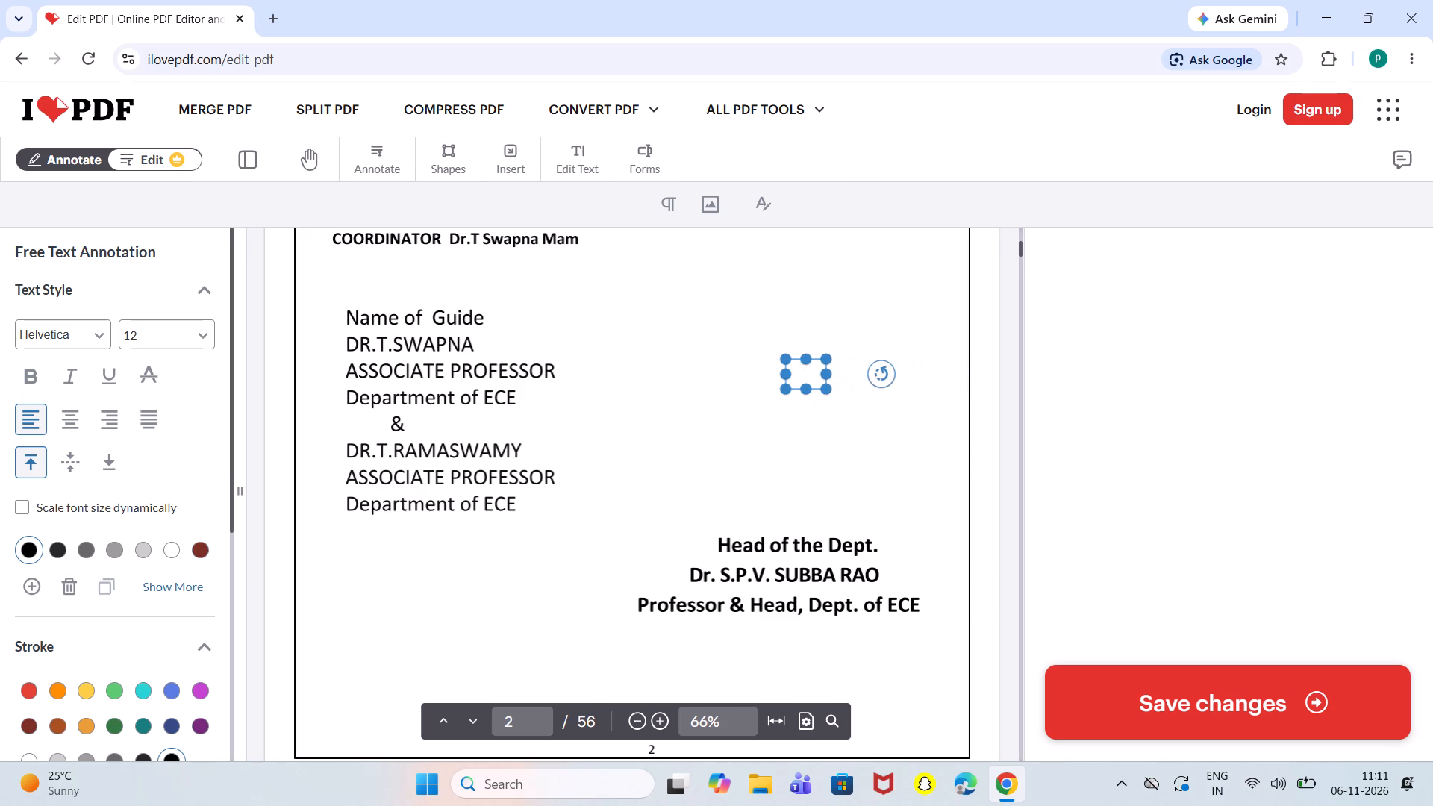
type("NA")
type("ME OF")
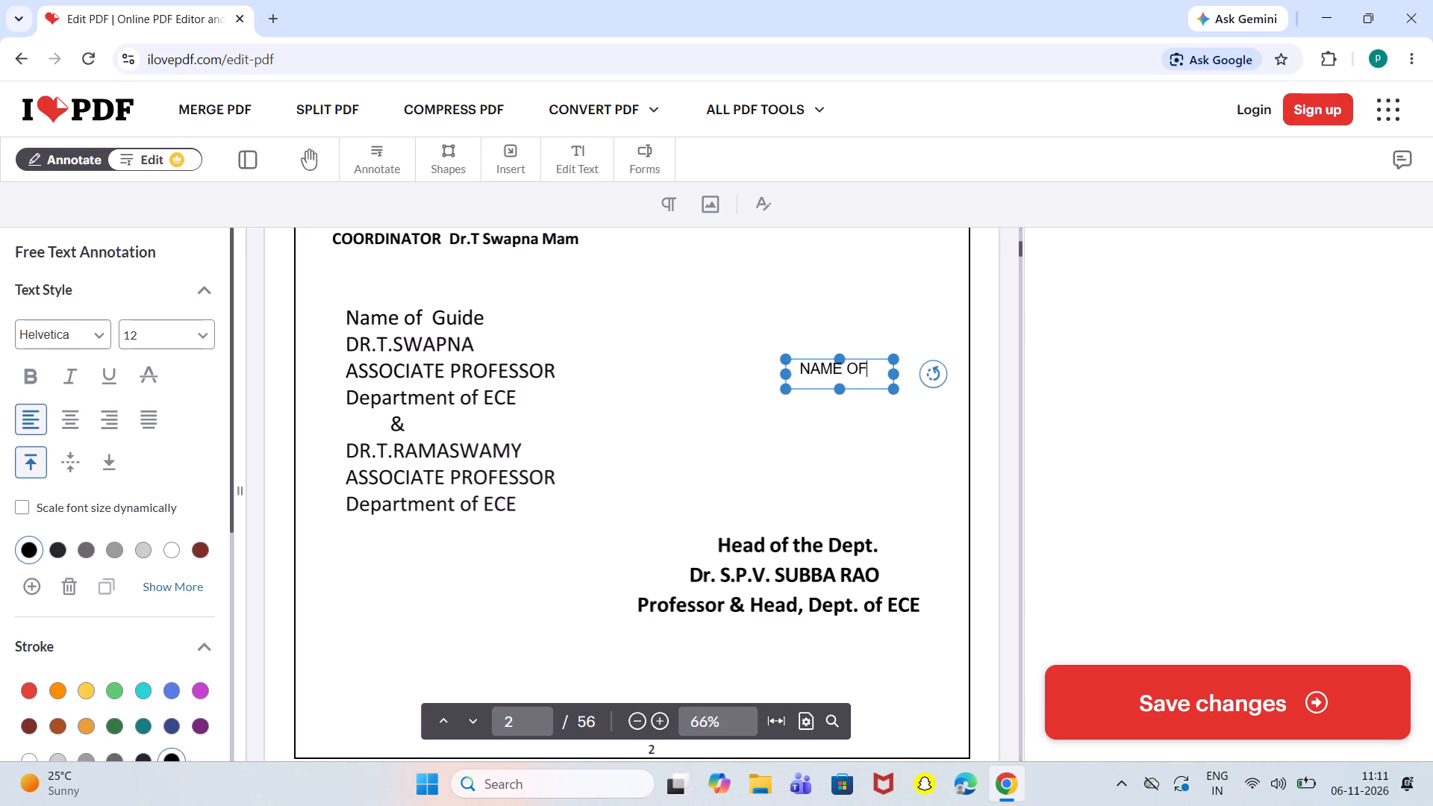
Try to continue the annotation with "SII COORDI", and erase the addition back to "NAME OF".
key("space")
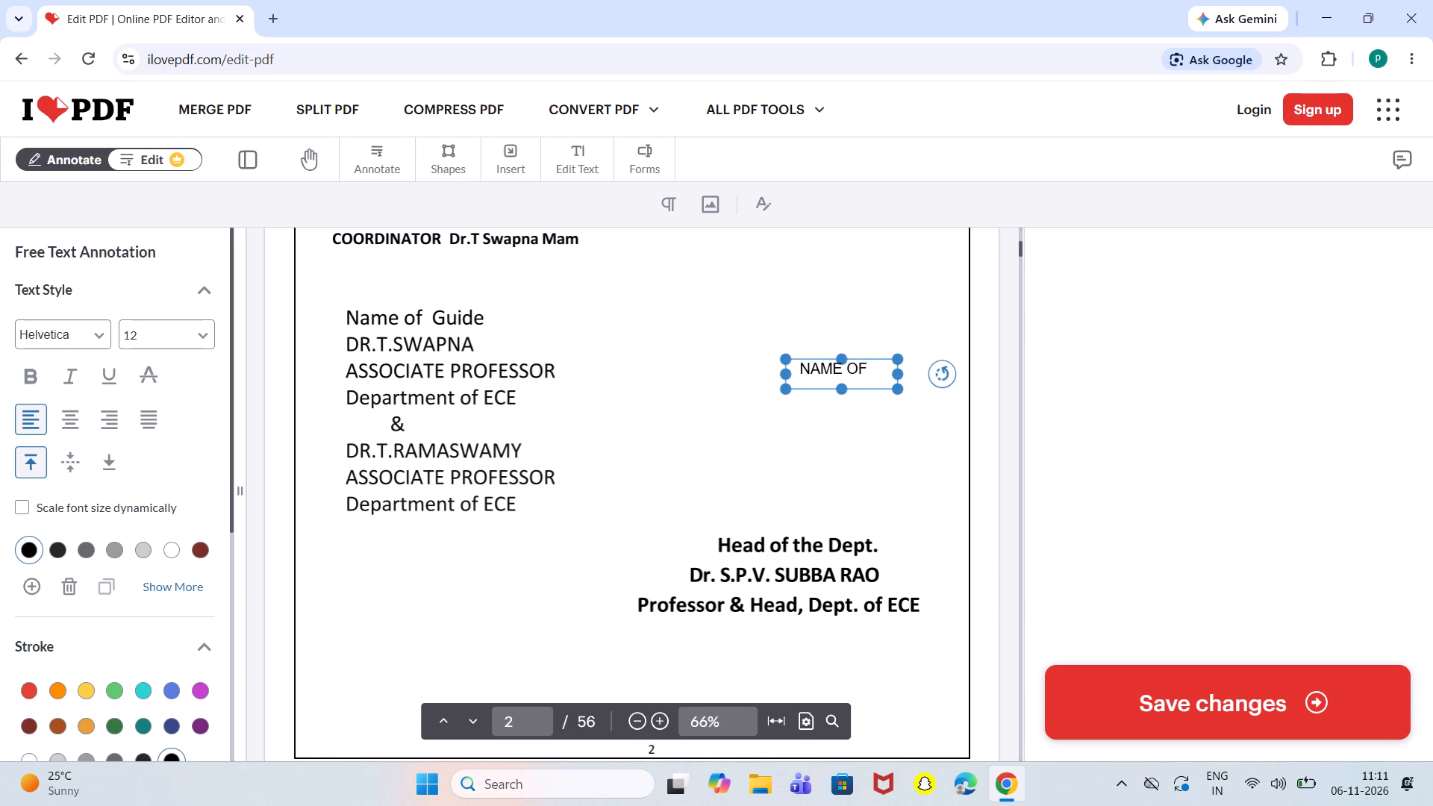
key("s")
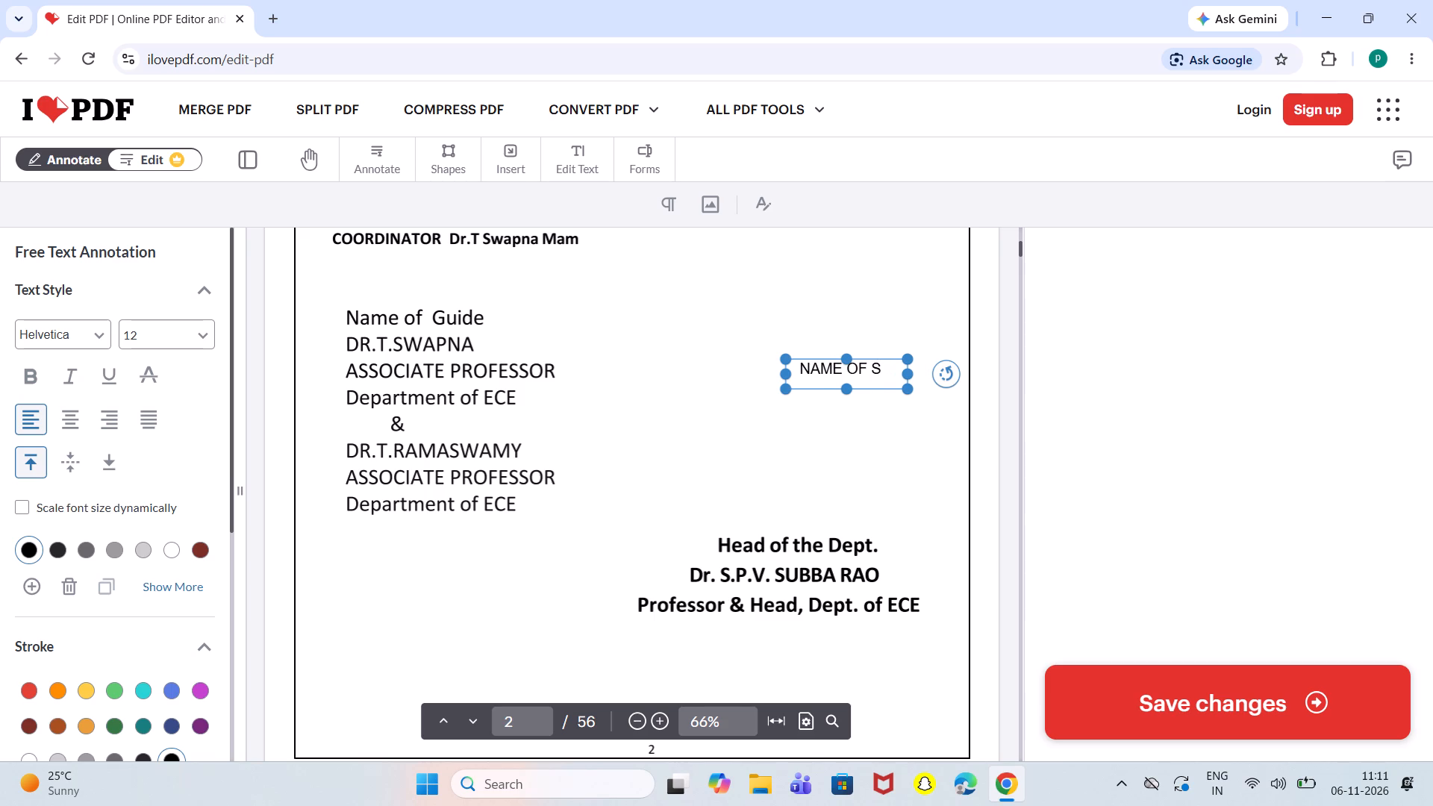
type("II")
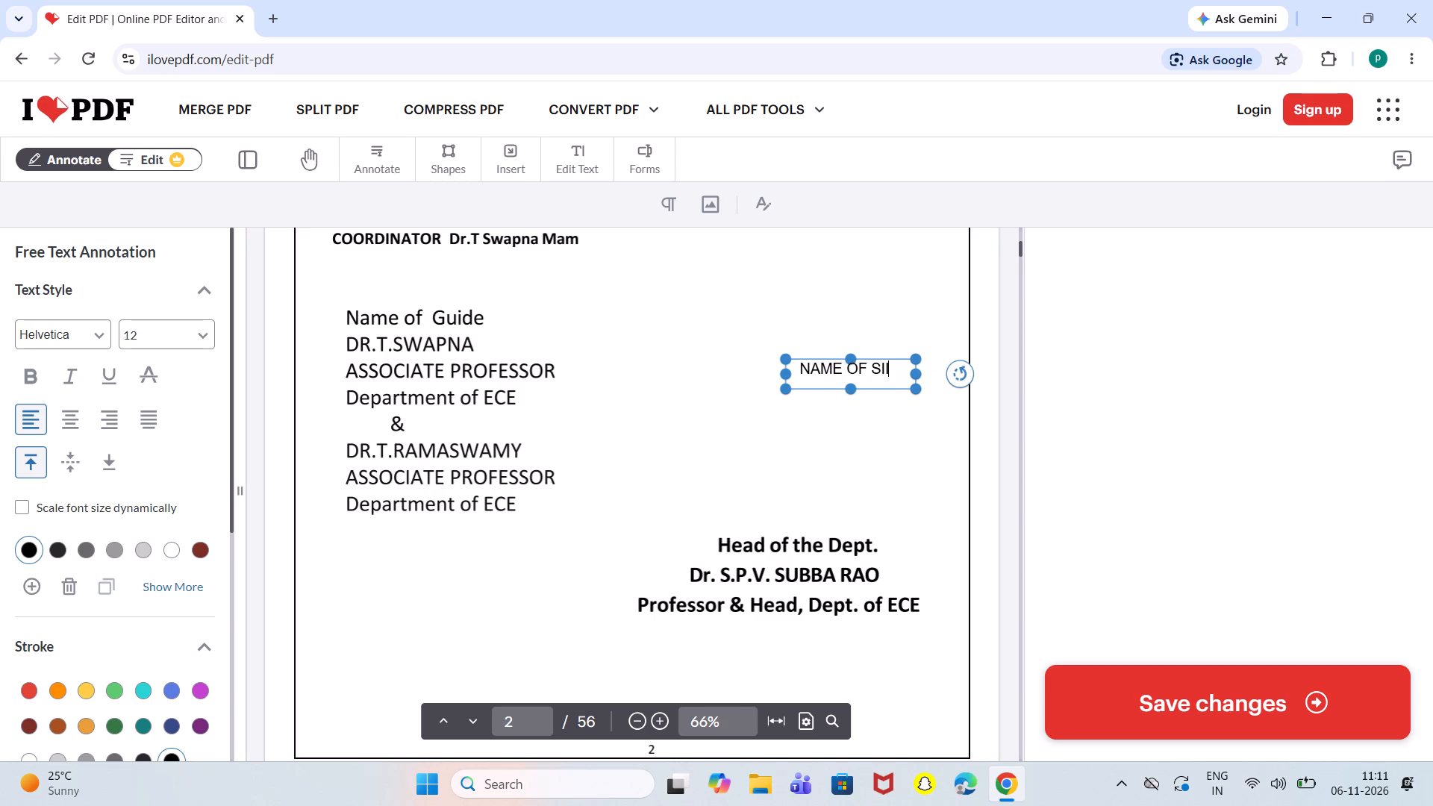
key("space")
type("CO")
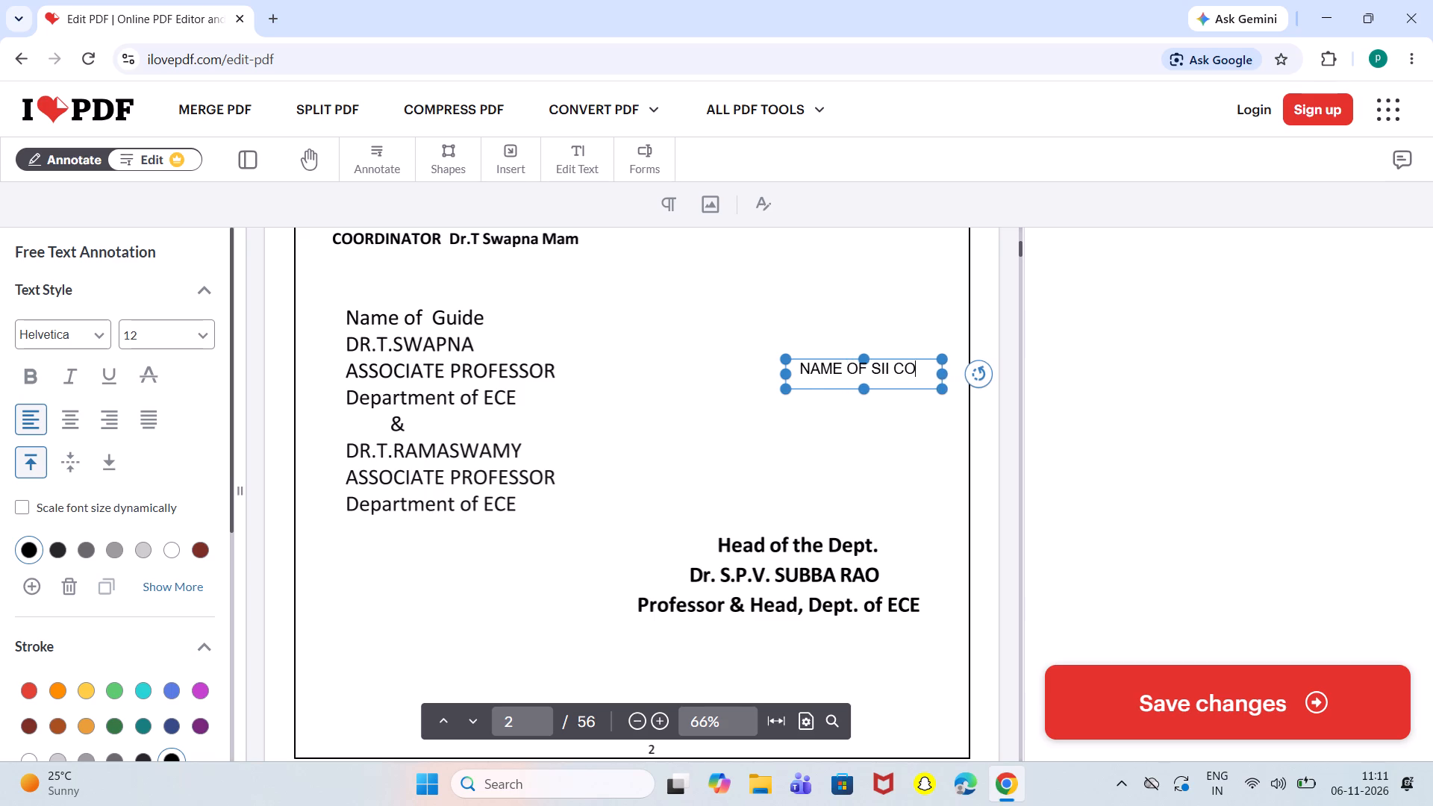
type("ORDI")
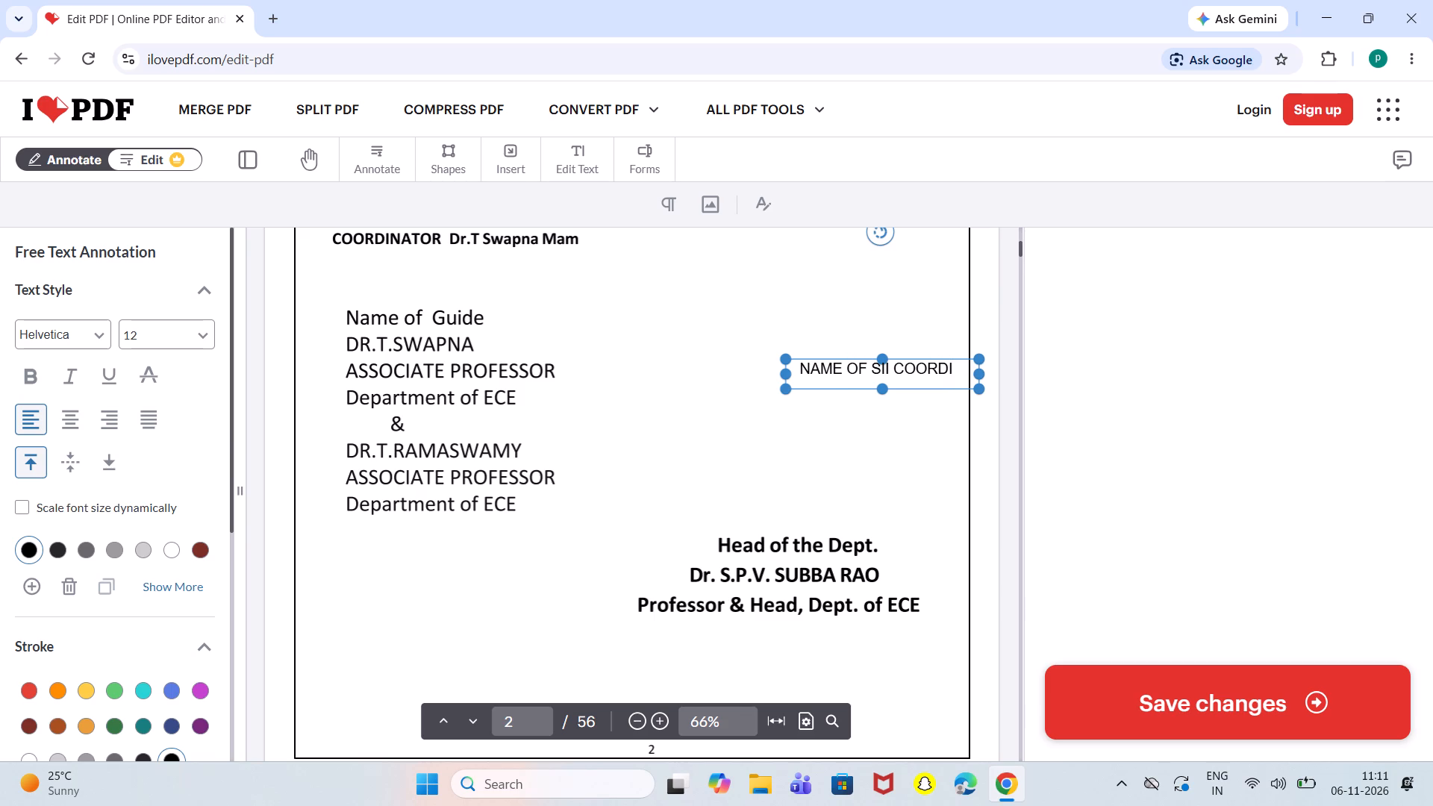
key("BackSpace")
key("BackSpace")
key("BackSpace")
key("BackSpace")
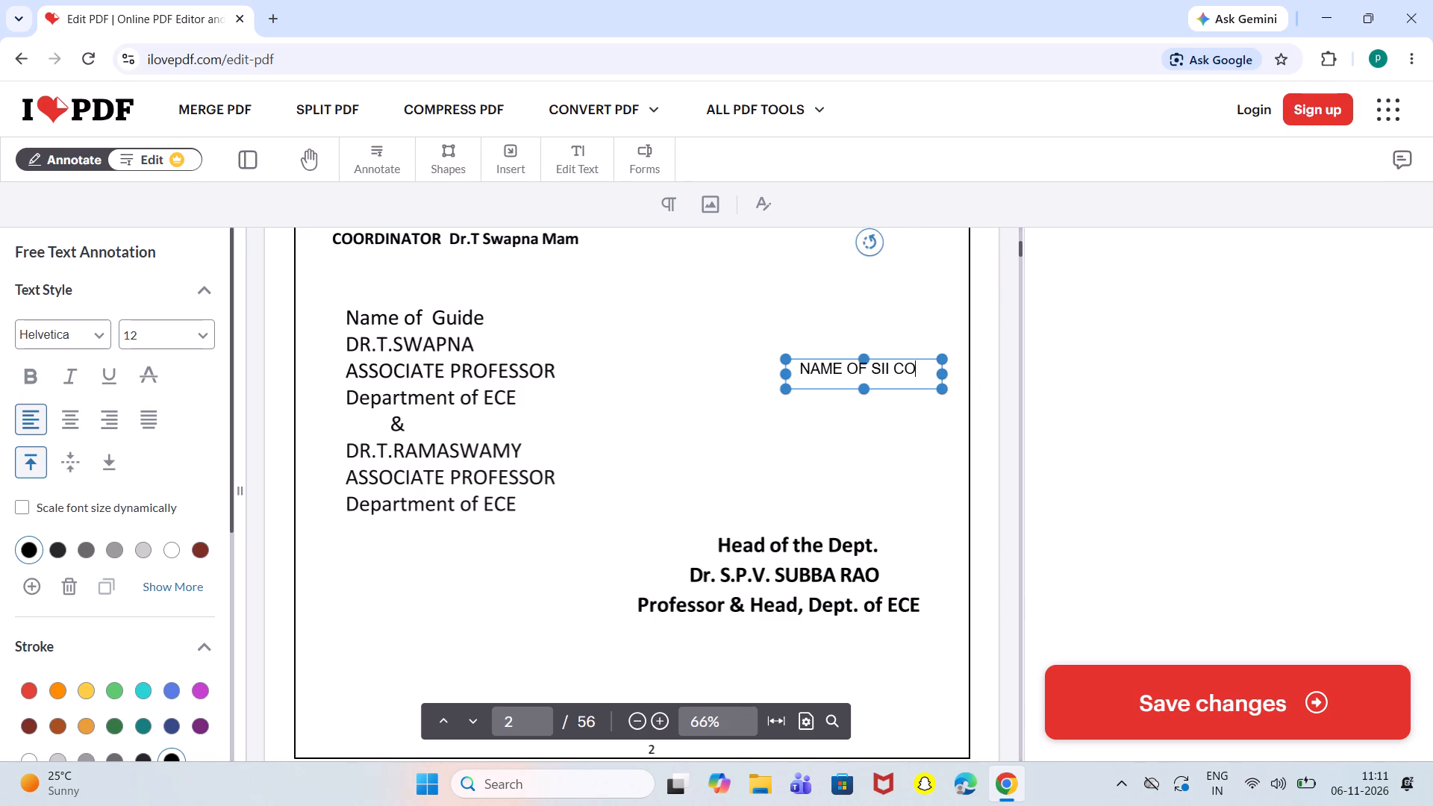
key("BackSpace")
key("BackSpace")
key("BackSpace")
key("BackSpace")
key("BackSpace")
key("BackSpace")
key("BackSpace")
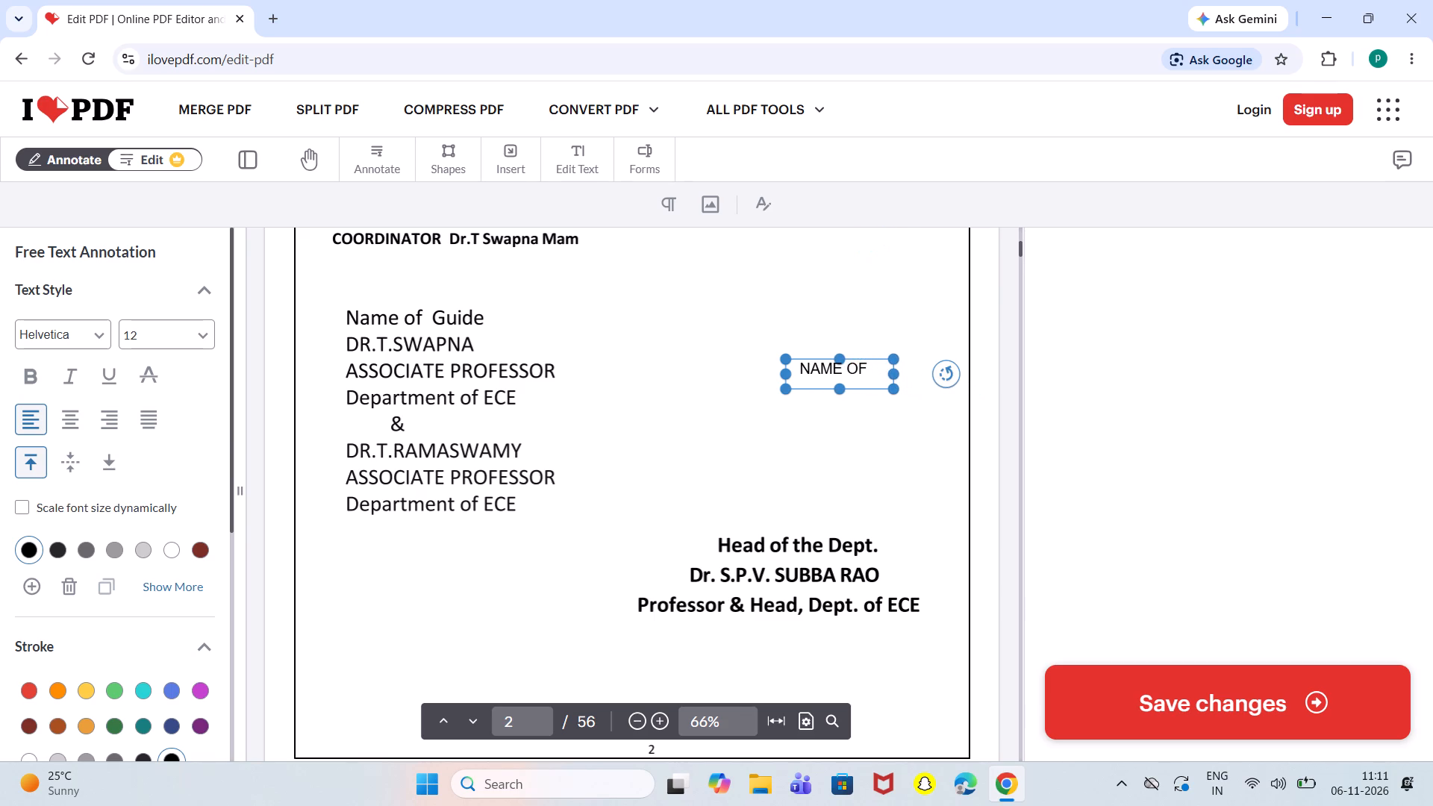
Append "SII" directly after "NAME OF" and widen the annotation box toward the guide block.
type("SII")
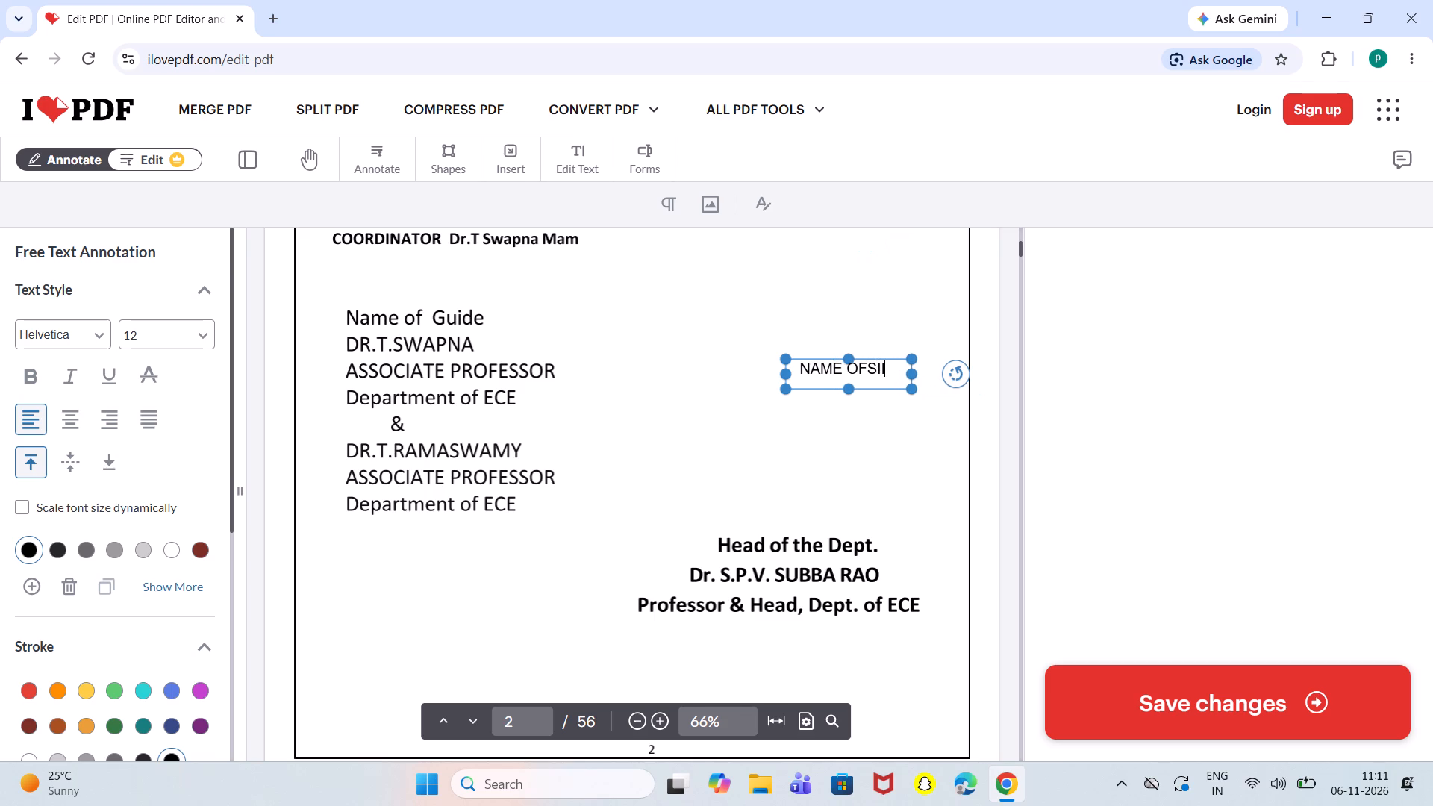
left_click(789, 372)
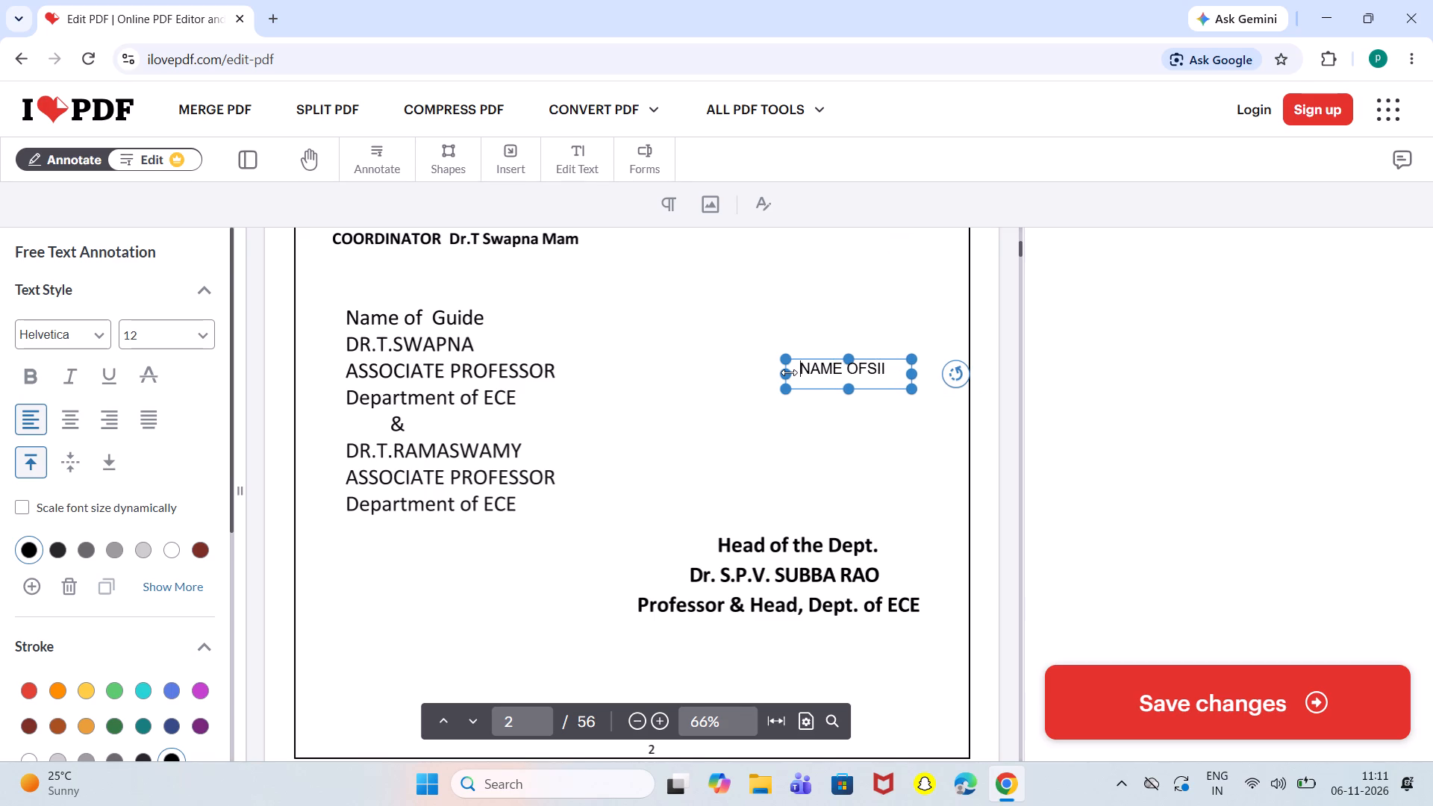
left_click(794, 377)
left_click(789, 374)
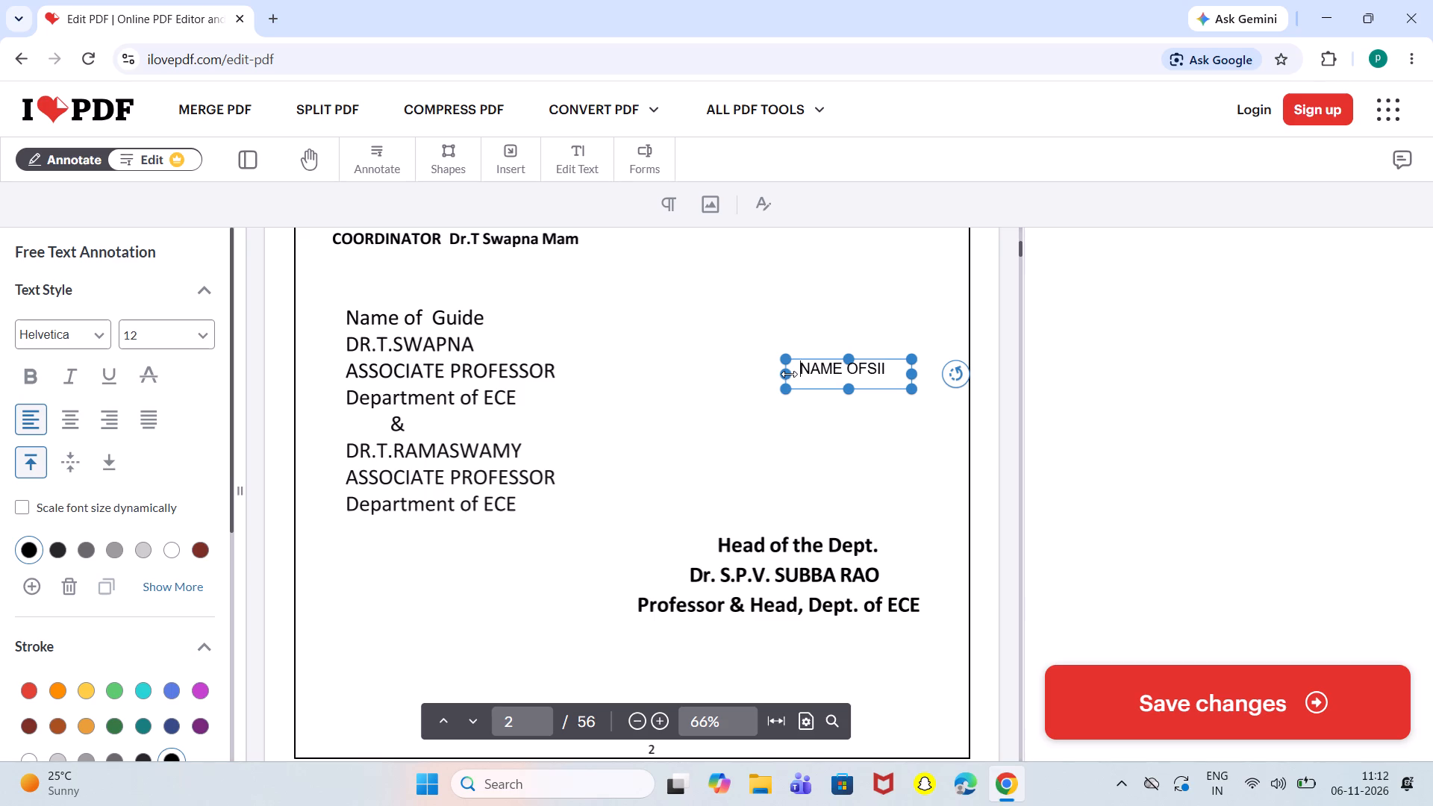
left_click_drag(789, 374, 791, 358)
left_click(791, 358)
left_click(887, 363)
left_click(880, 364)
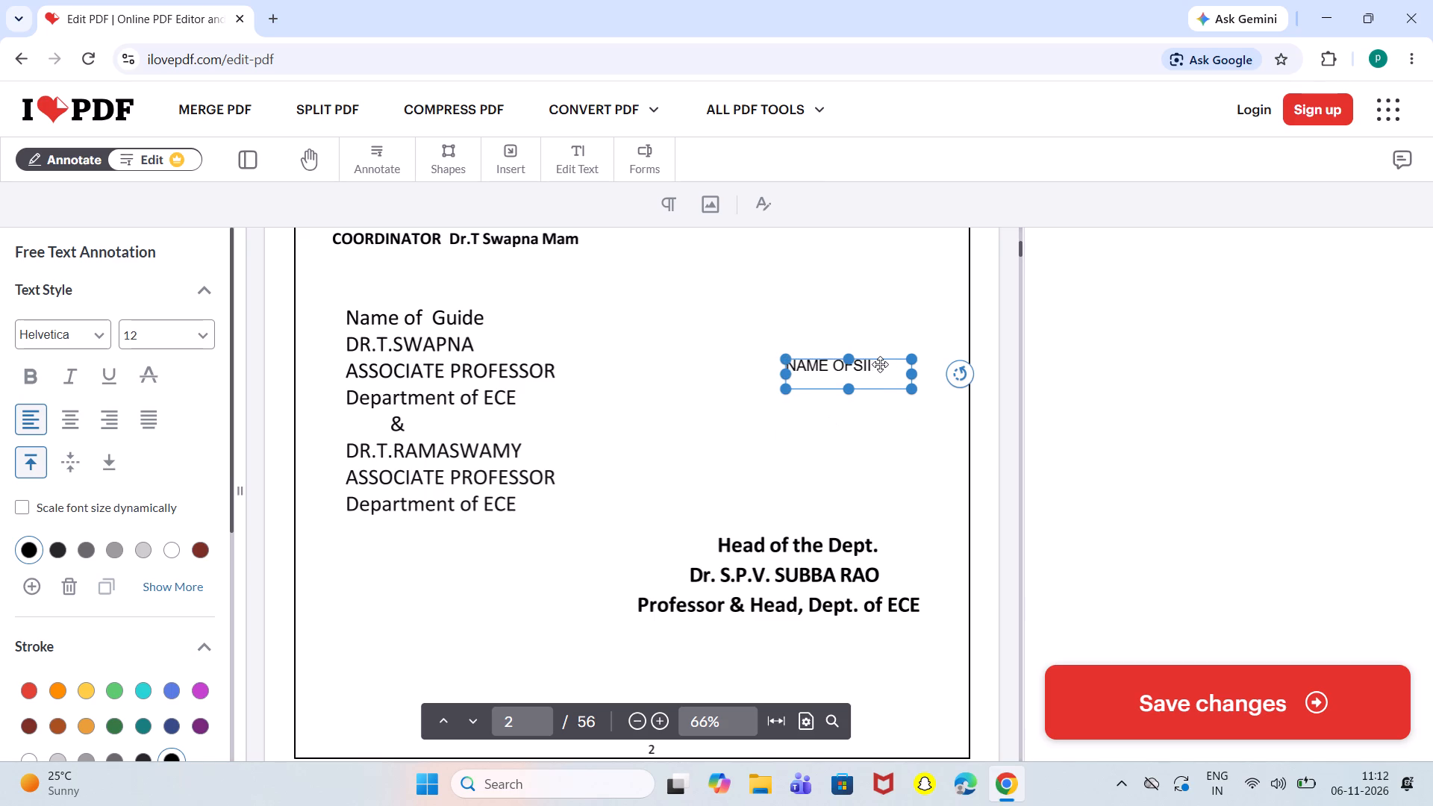
left_click(787, 379)
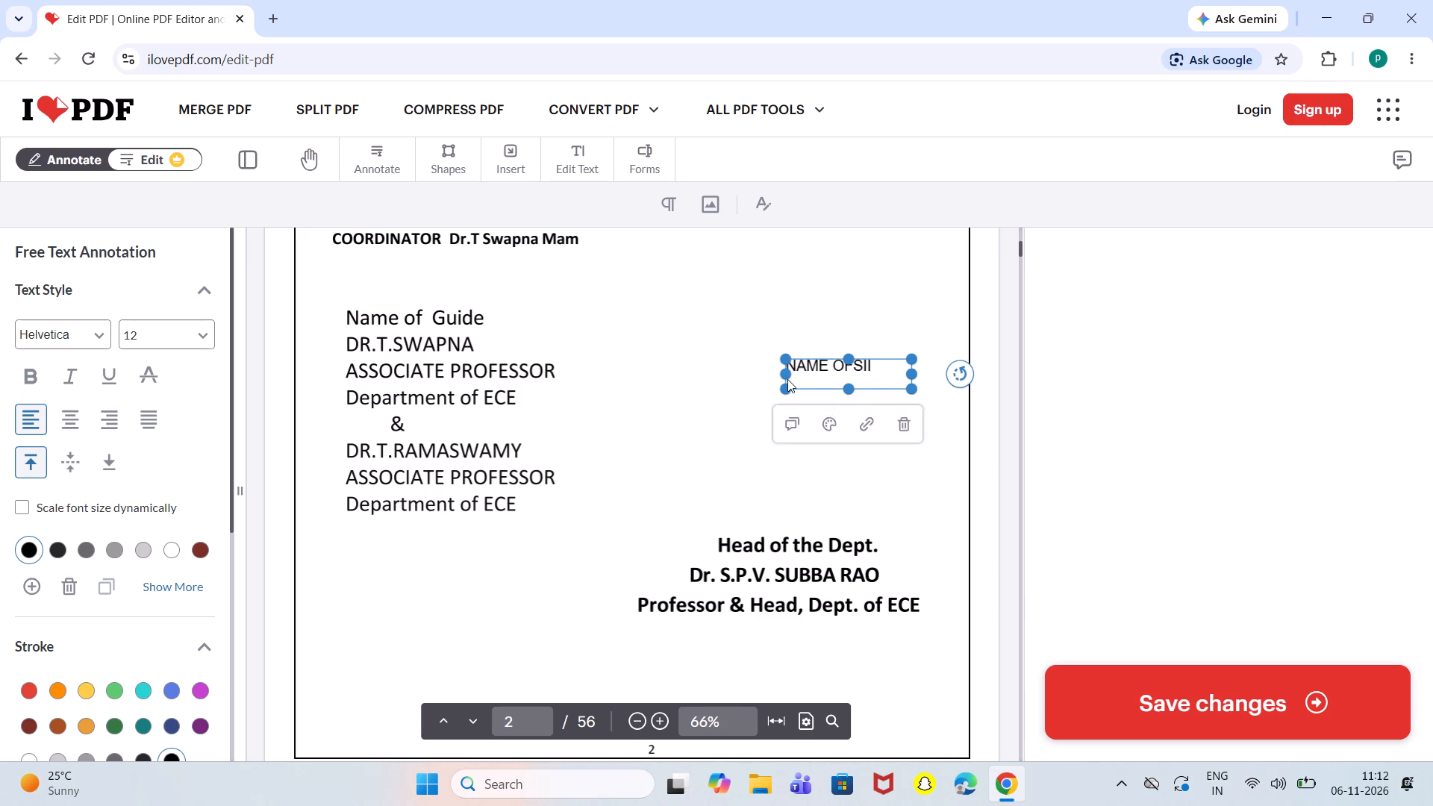
left_click_drag(787, 379, 741, 375)
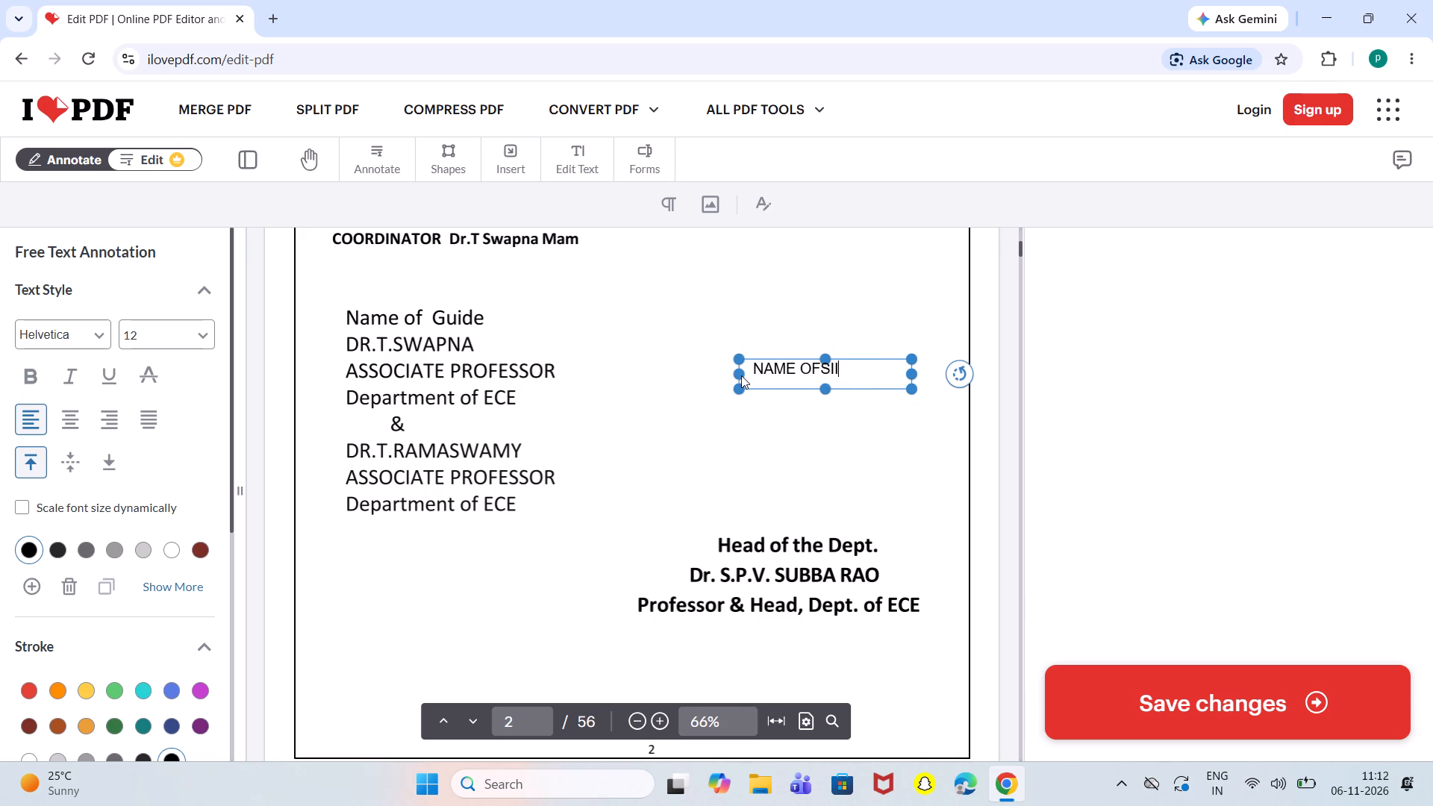
Continue the annotation text with a space and "COORDINATOR" after "SII".
key("space")
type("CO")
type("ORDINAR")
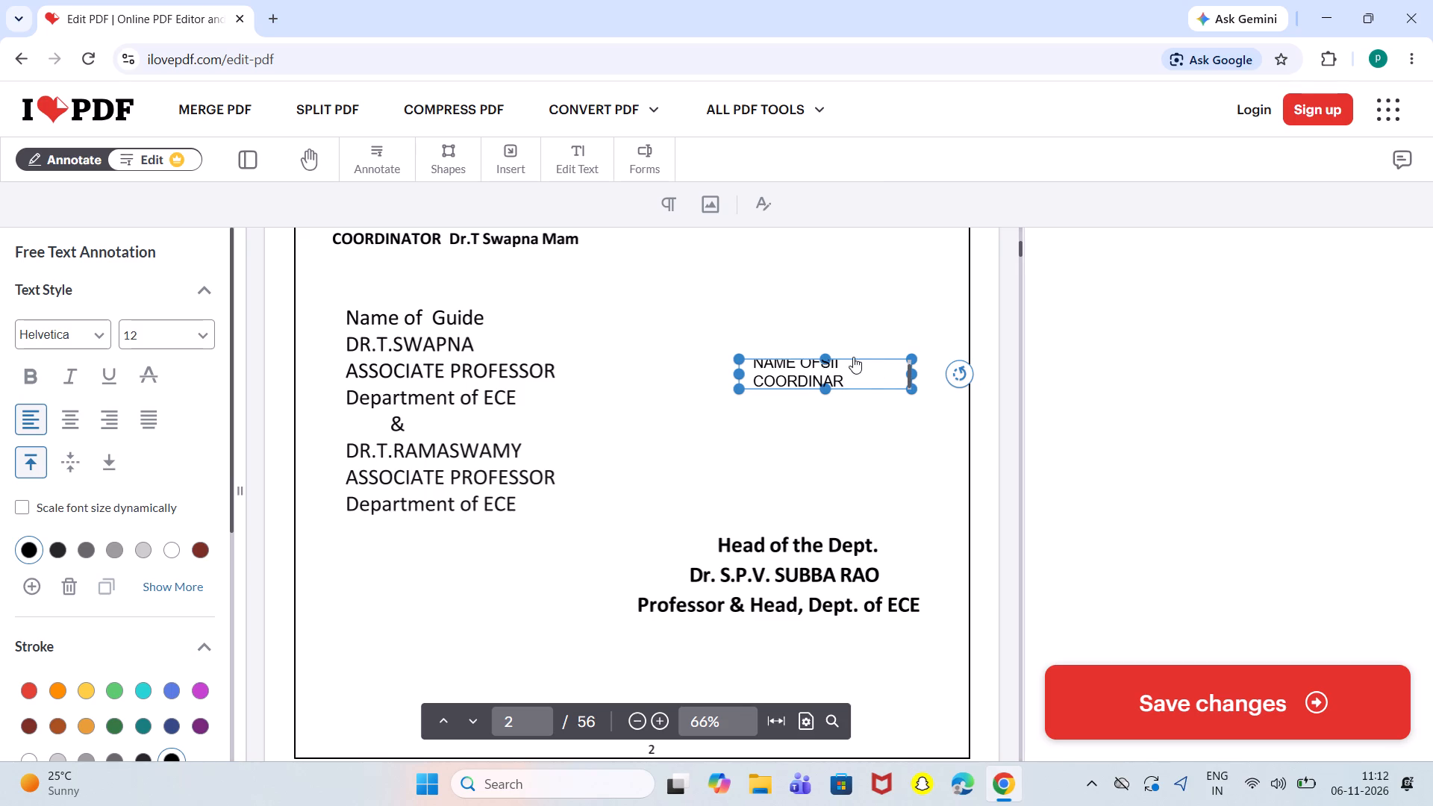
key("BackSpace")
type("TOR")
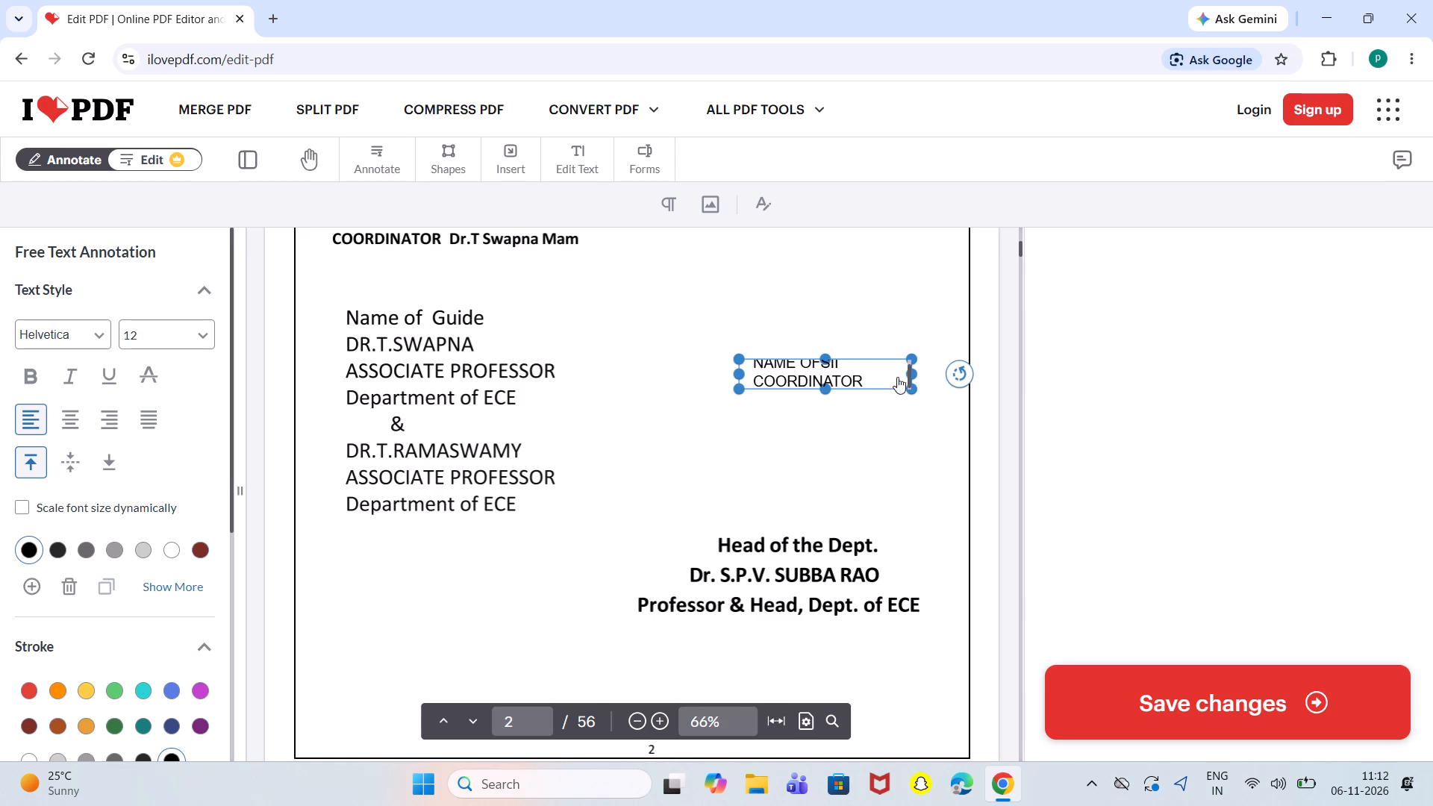
Enter the SII coordinator's name, prefixed with "MR.", on the line below "COORDINATOR" in the annotation.
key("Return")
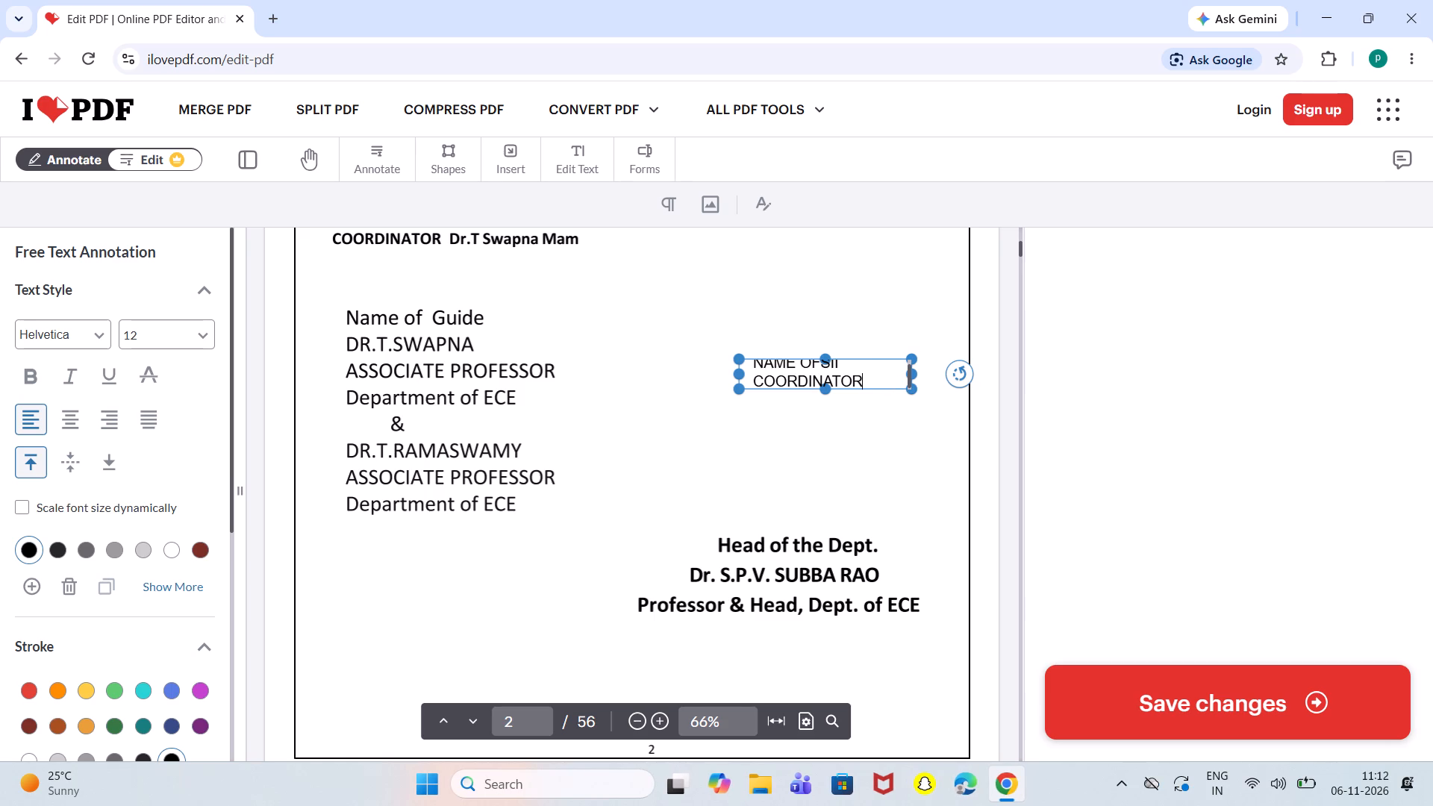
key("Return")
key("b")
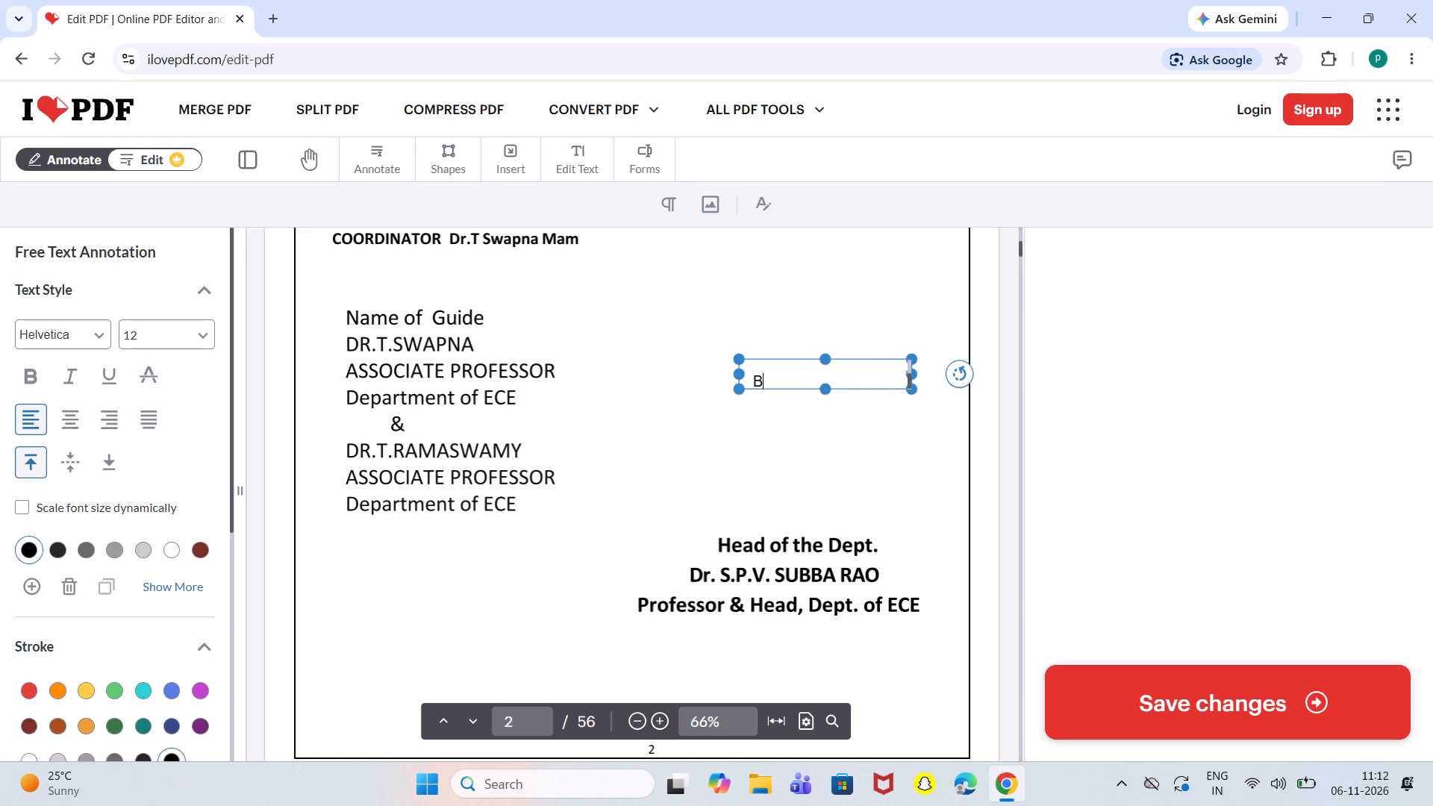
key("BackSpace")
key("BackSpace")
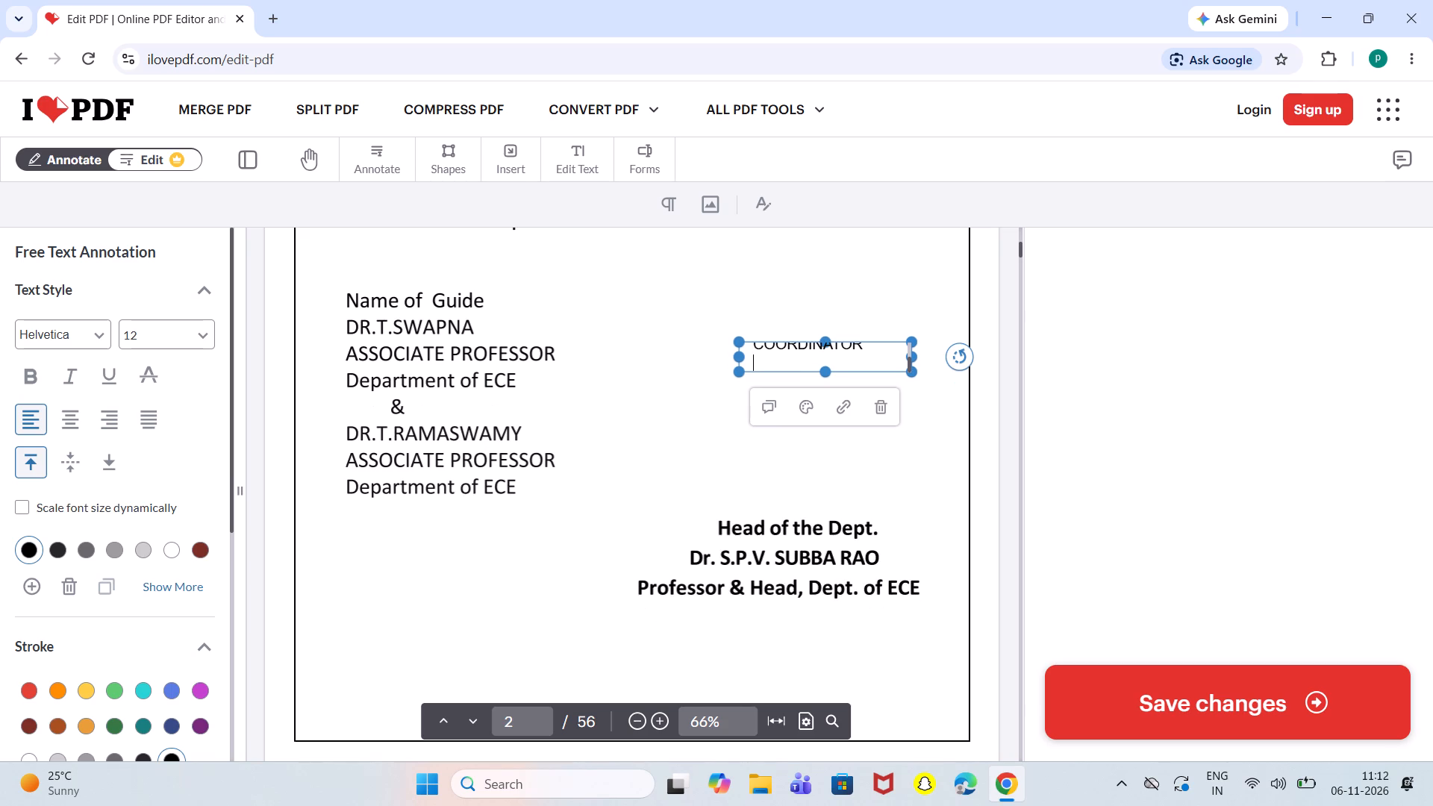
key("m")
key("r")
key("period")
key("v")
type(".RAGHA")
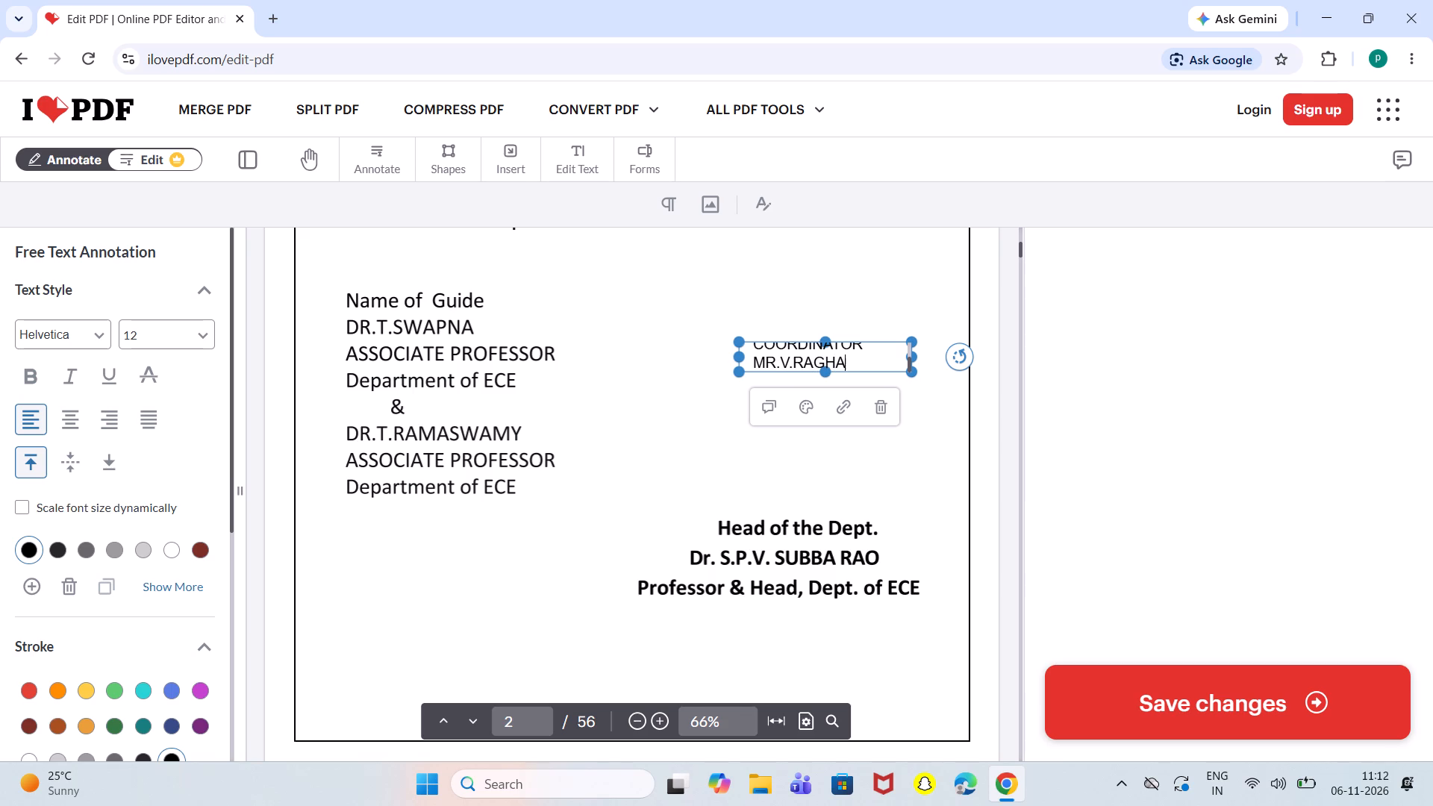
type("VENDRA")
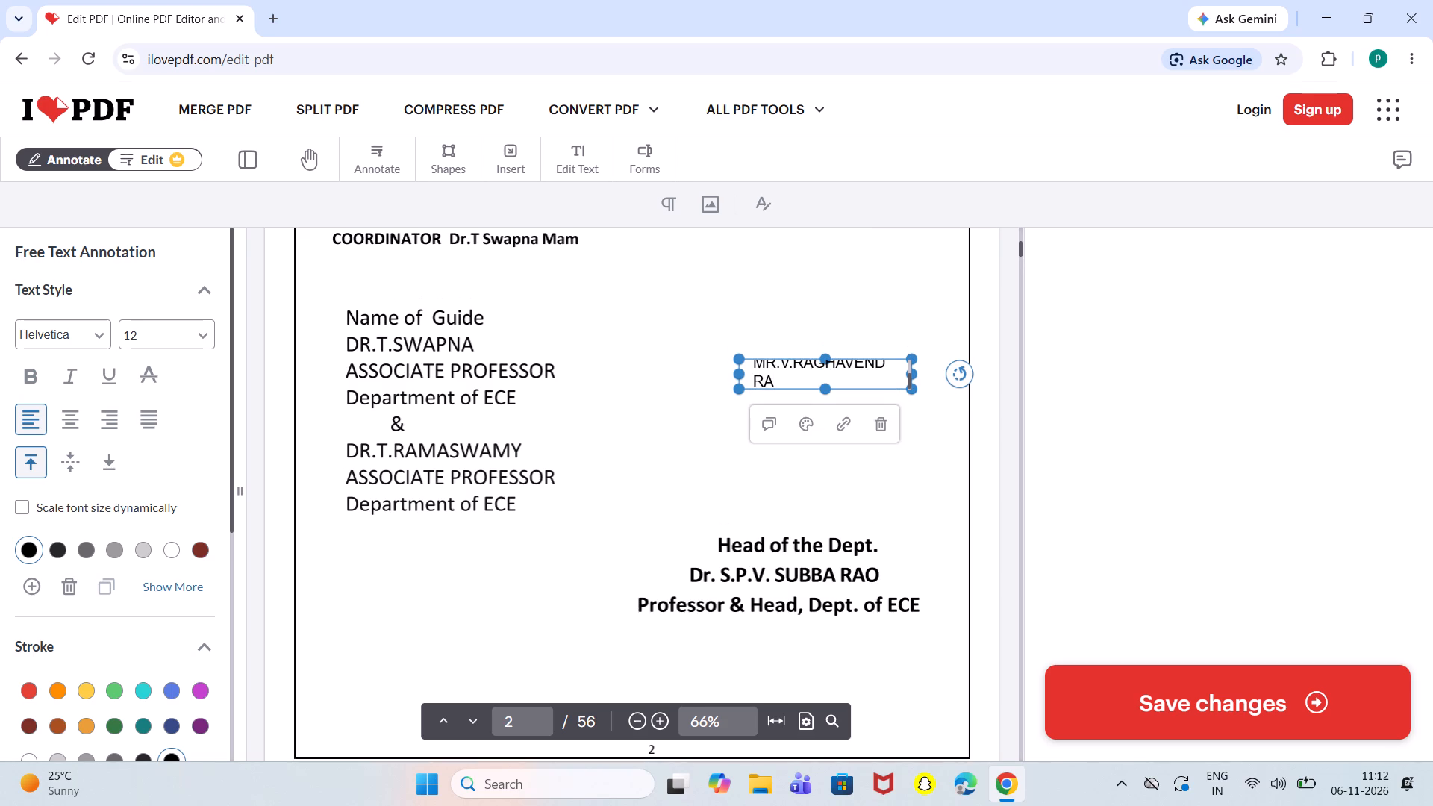
Extend the SII coordinator annotation box downward so that it has room for additional lines below the name.
left_click(824, 355)
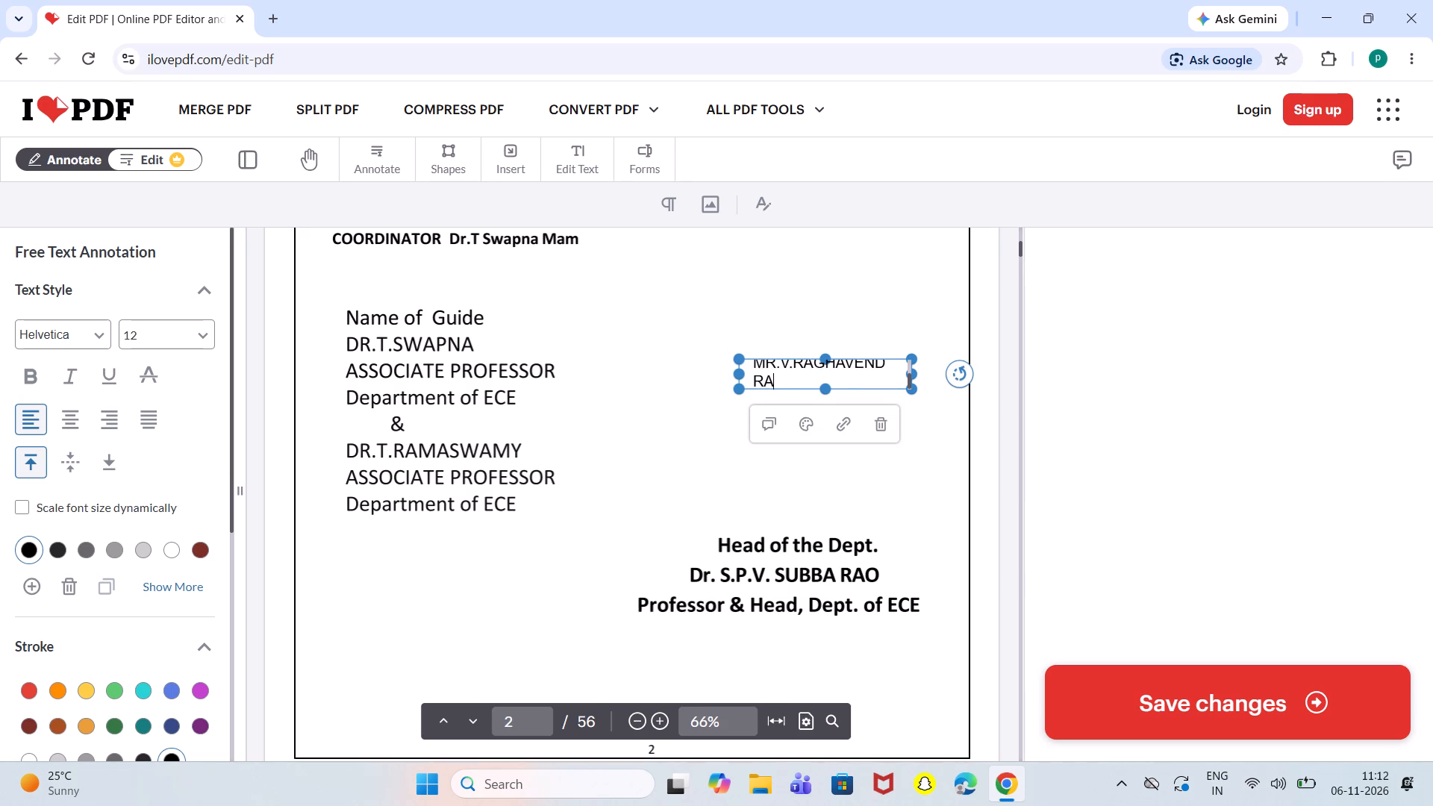
left_click(825, 355)
left_click_drag(825, 355, 863, 366)
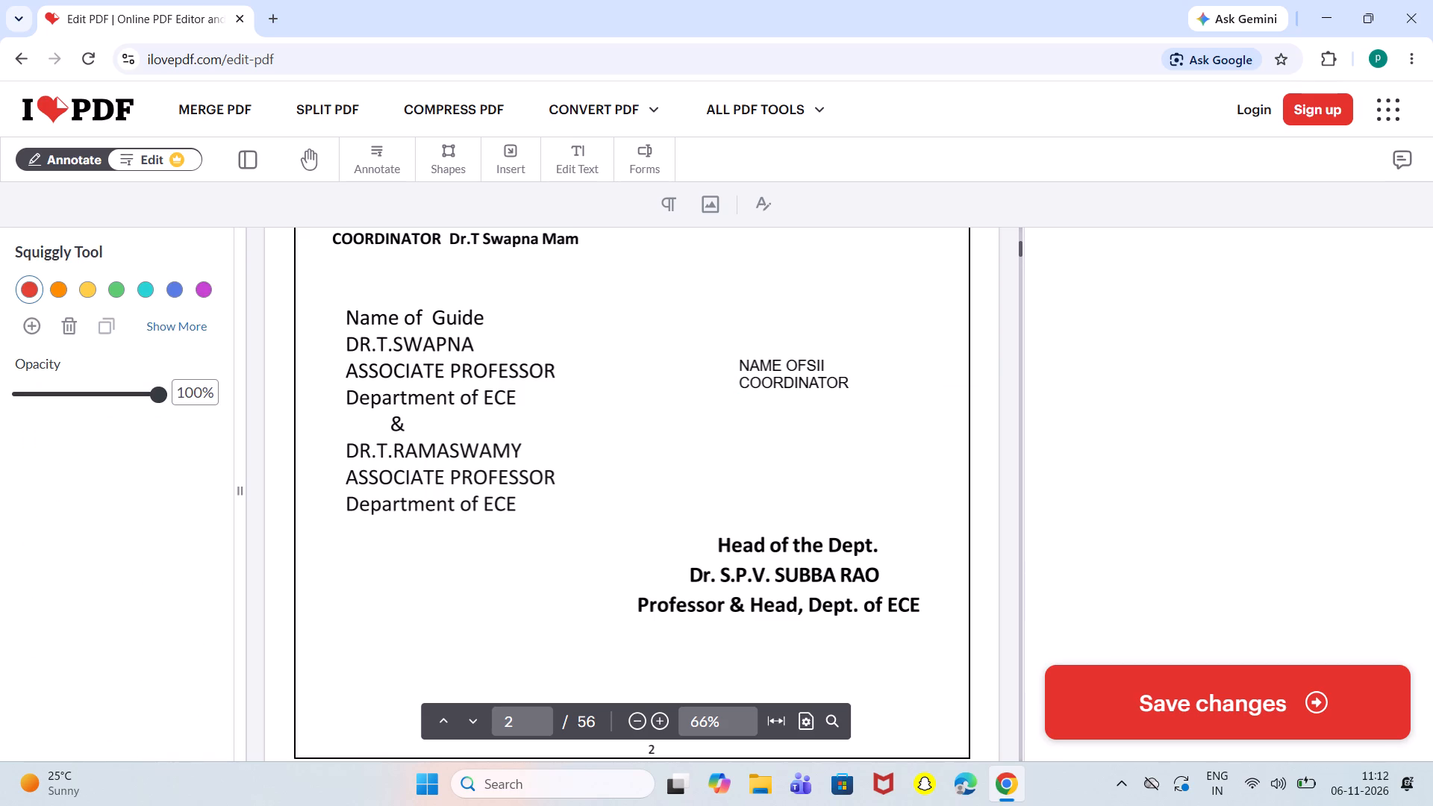
left_click_drag(863, 366, 835, 369)
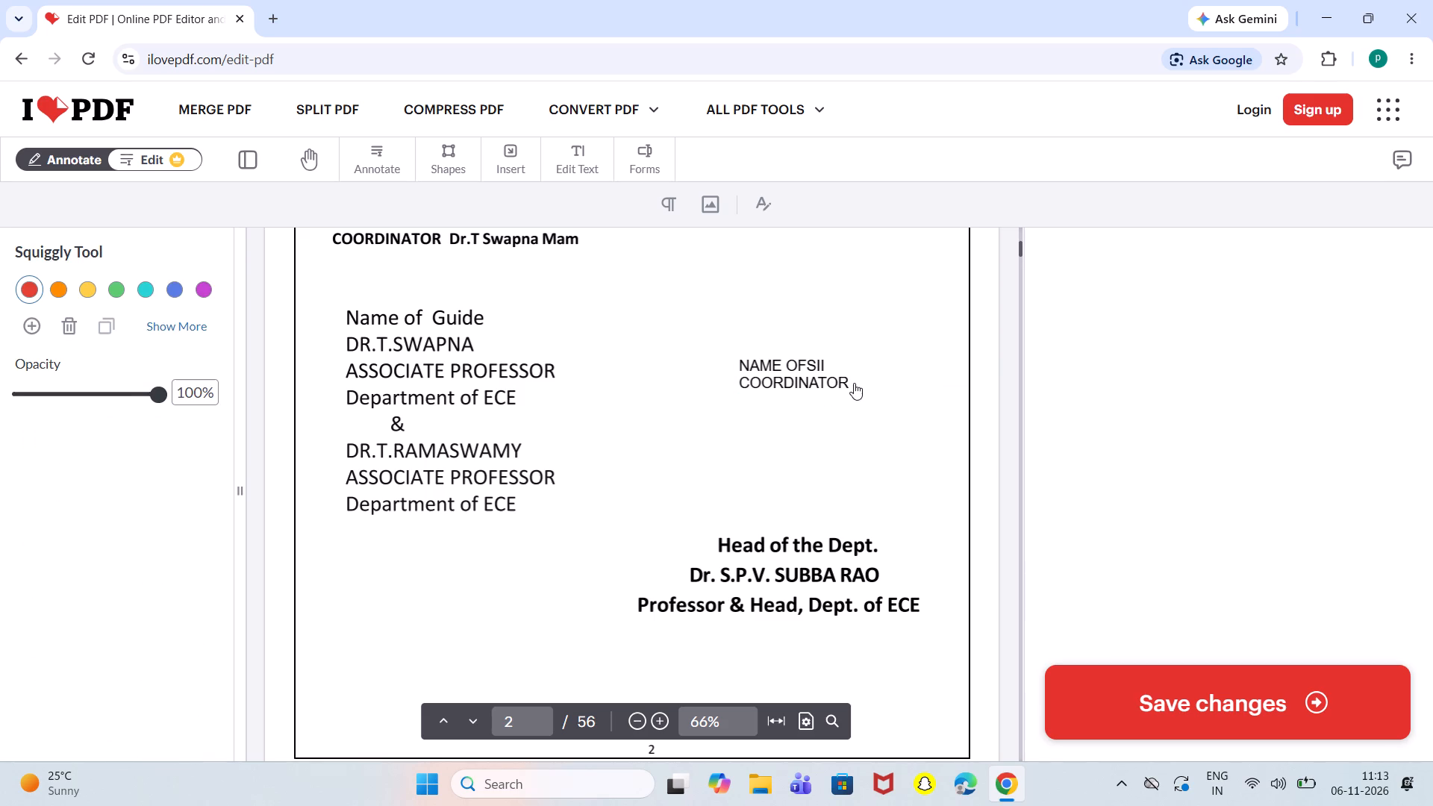
left_click(854, 383)
left_click(861, 385)
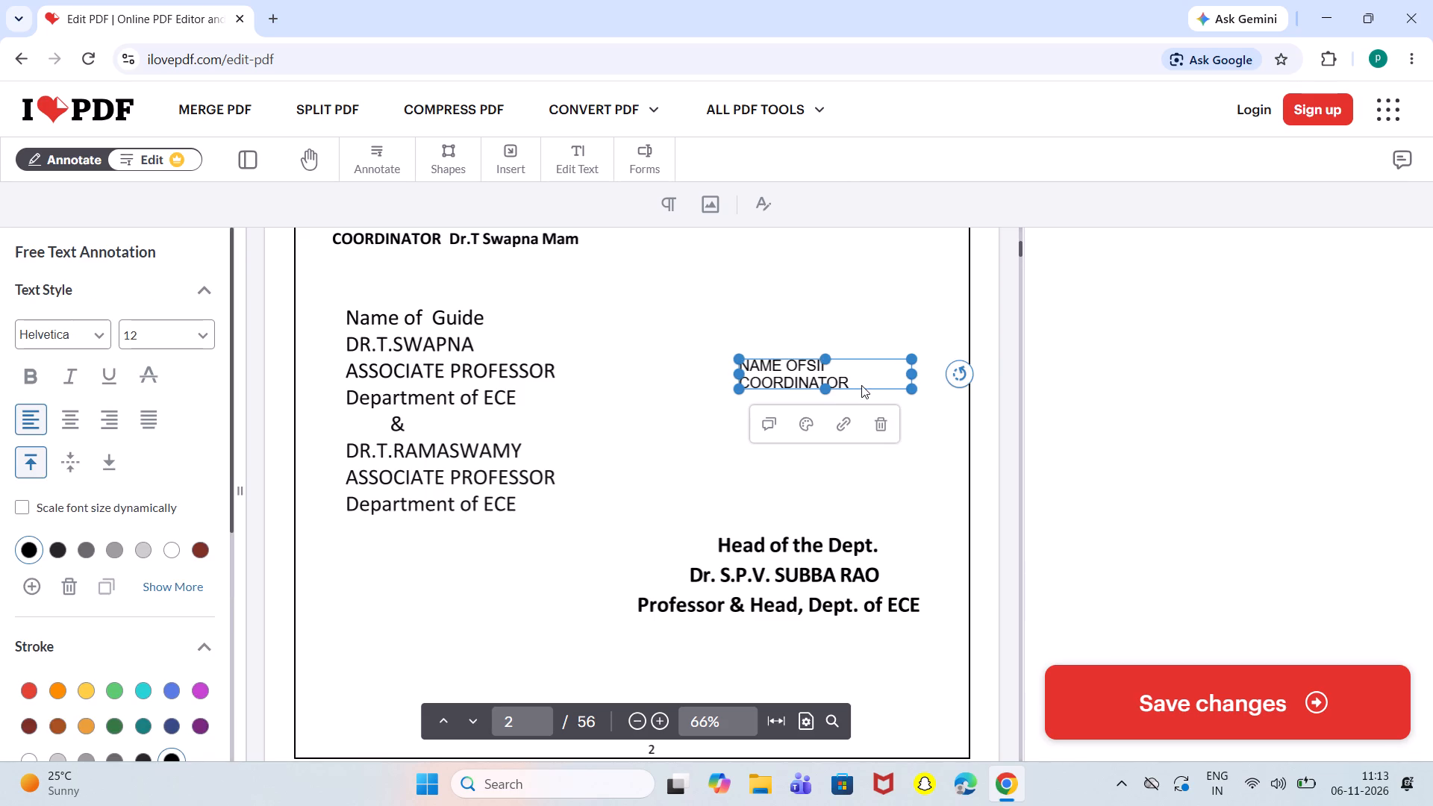
left_click(826, 387)
left_click_drag(826, 387, 828, 405)
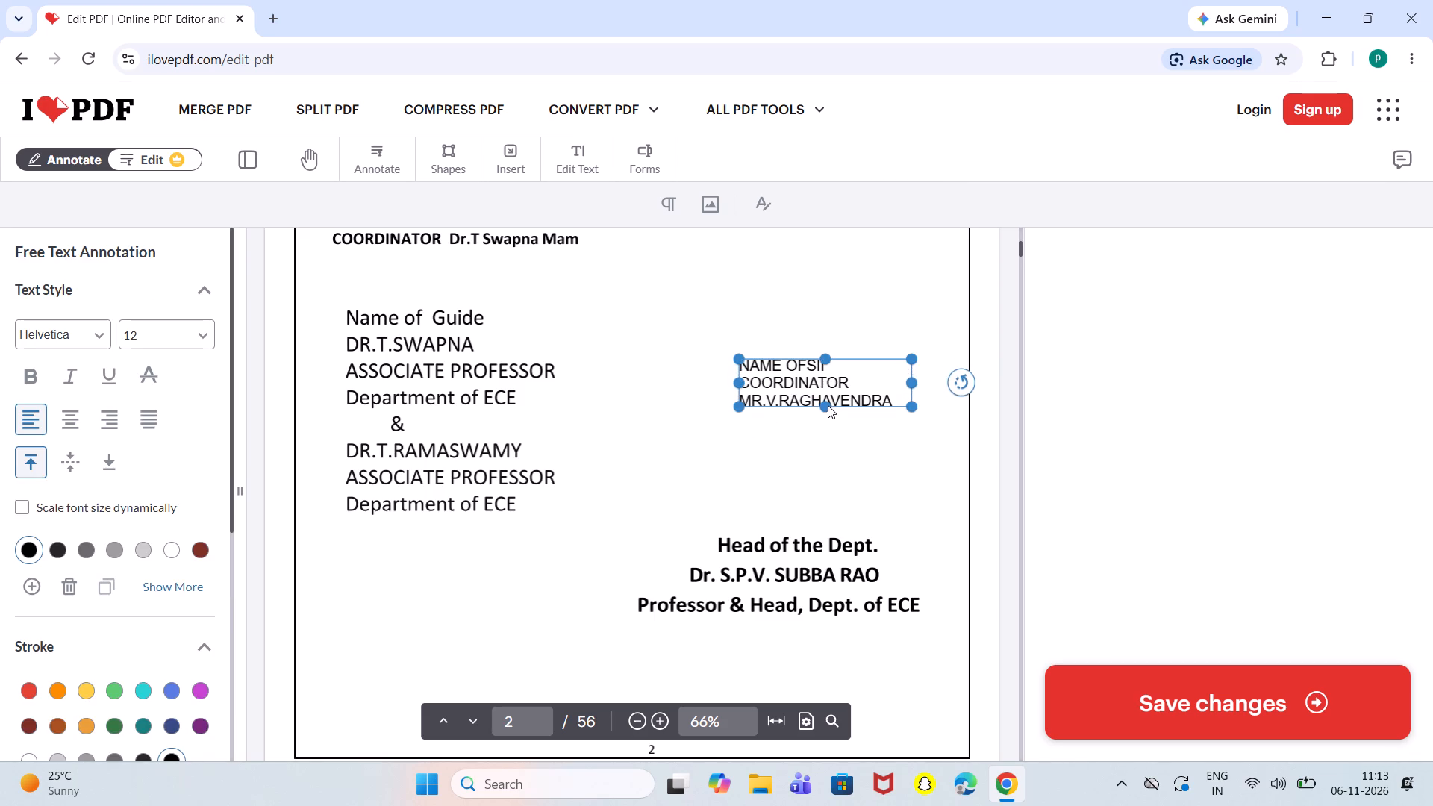
left_click_drag(828, 405, 821, 432)
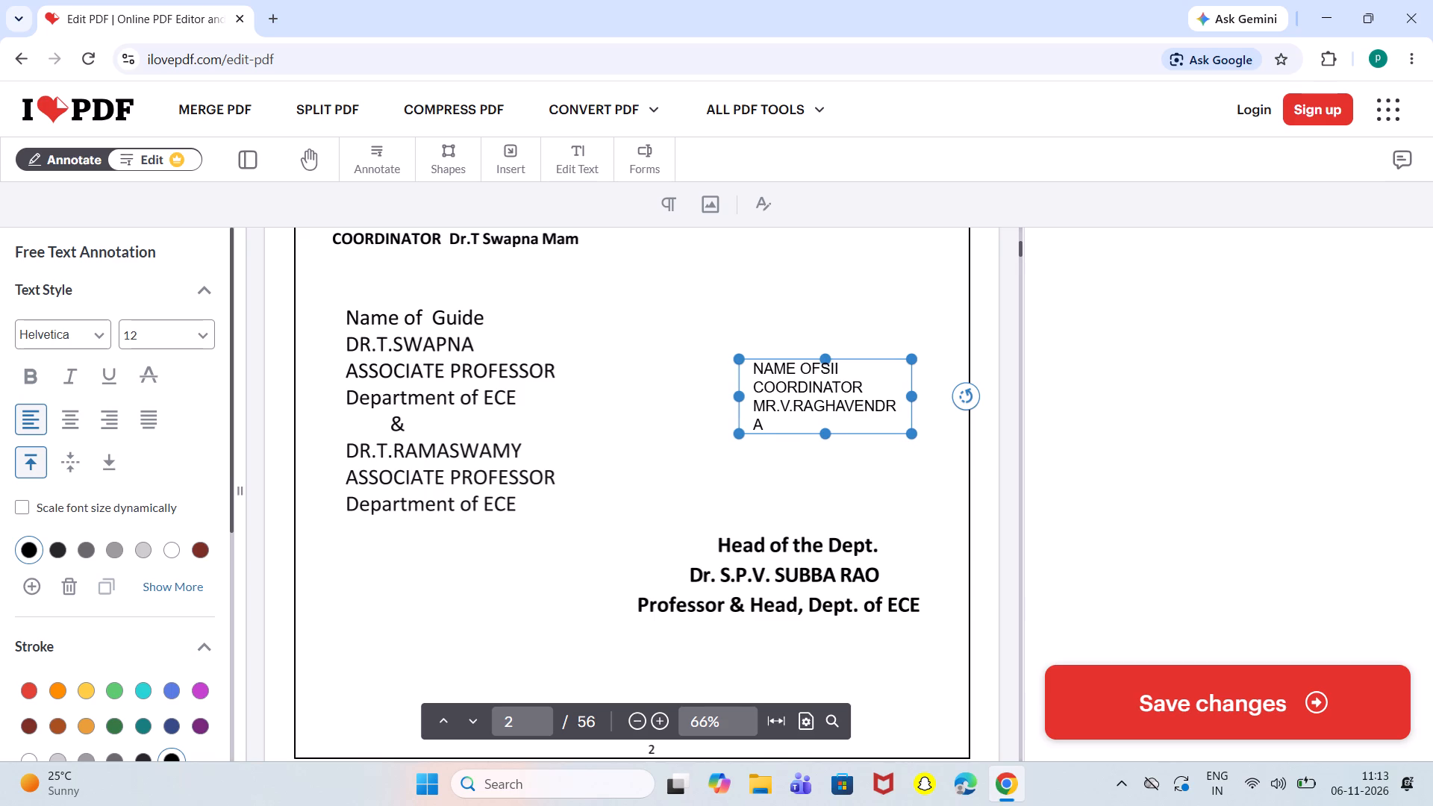
Widen the SII coordinator annotation box on both sides, toward the page border and toward the guide block.
left_click_drag(913, 399, 940, 406)
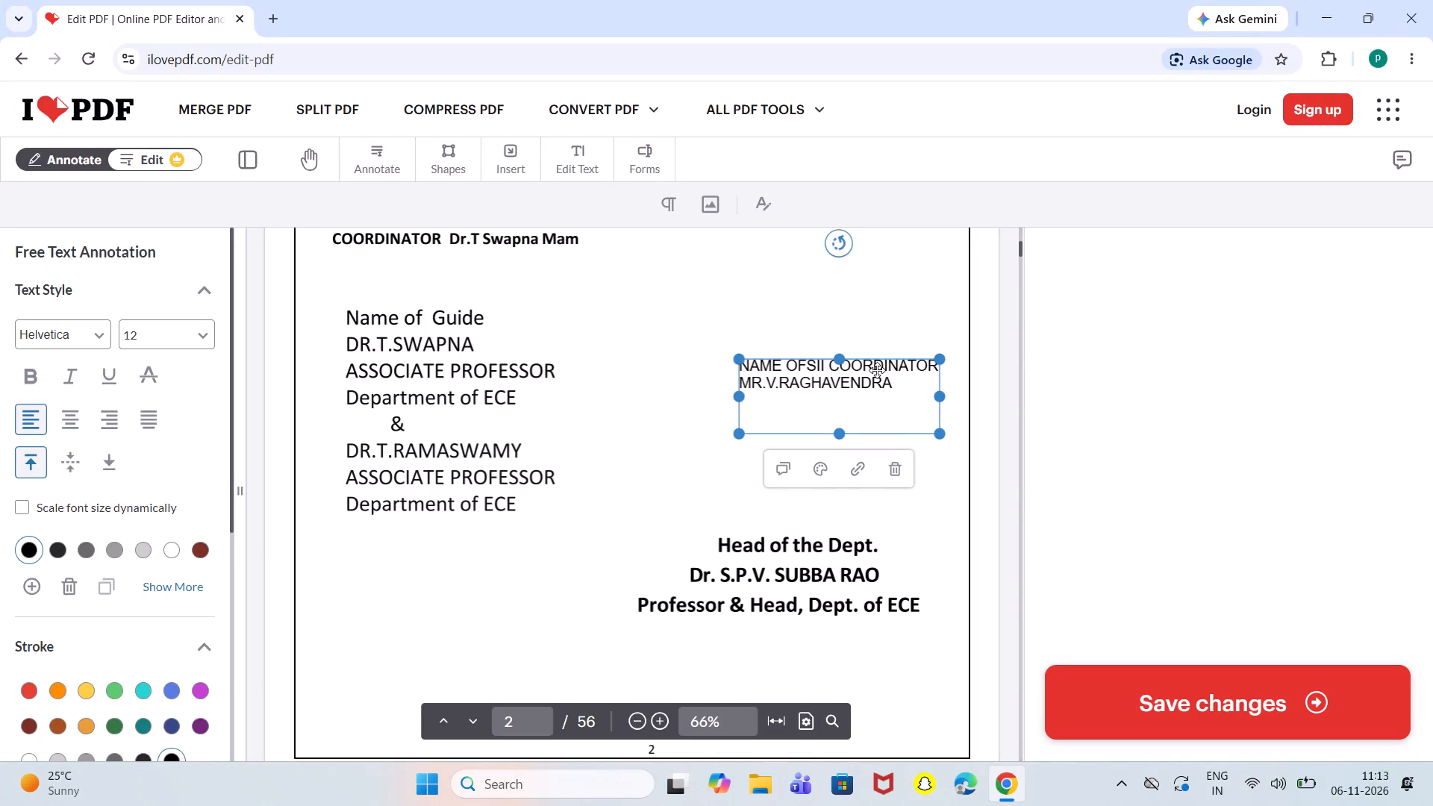
left_click(739, 397)
left_click(741, 399)
left_click_drag(741, 399, 719, 398)
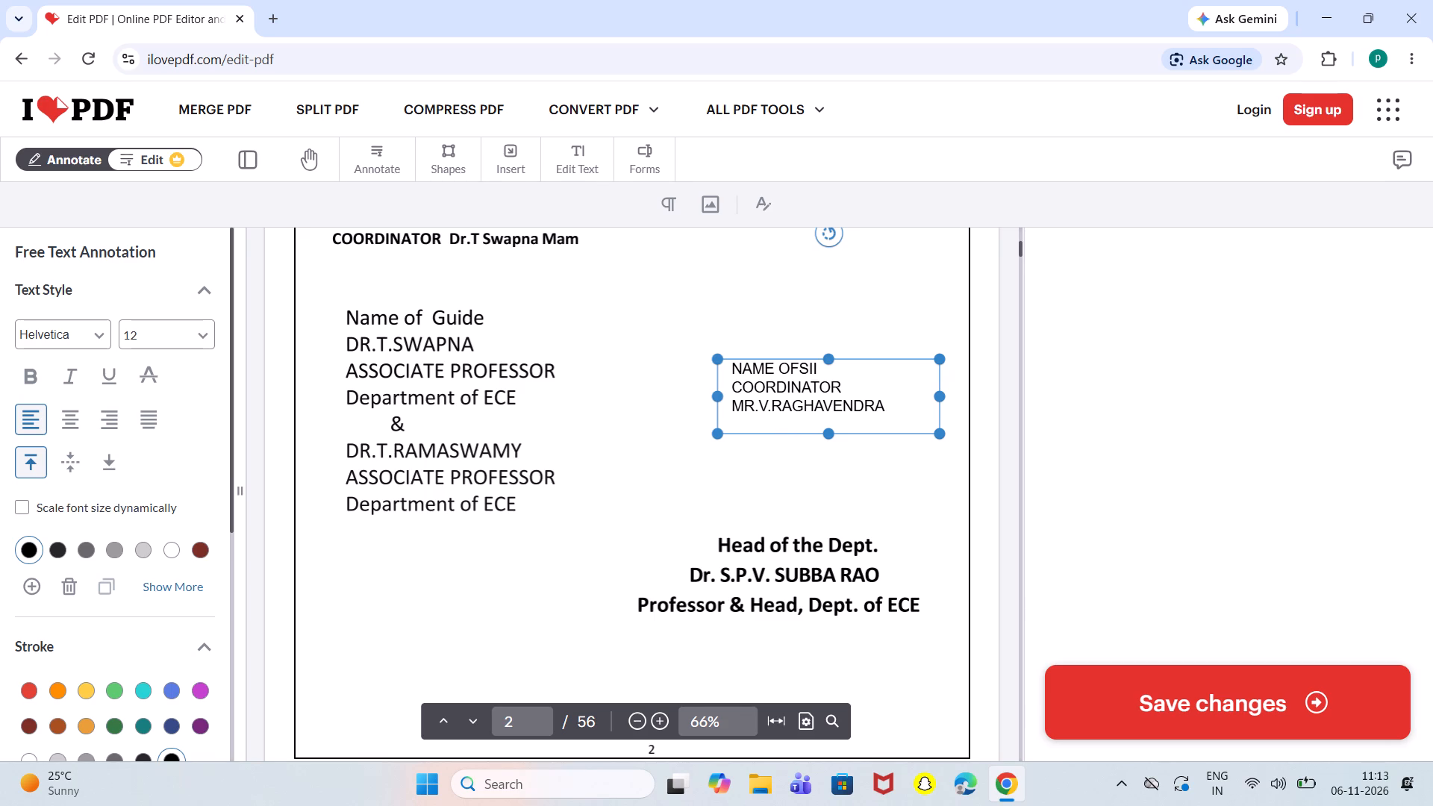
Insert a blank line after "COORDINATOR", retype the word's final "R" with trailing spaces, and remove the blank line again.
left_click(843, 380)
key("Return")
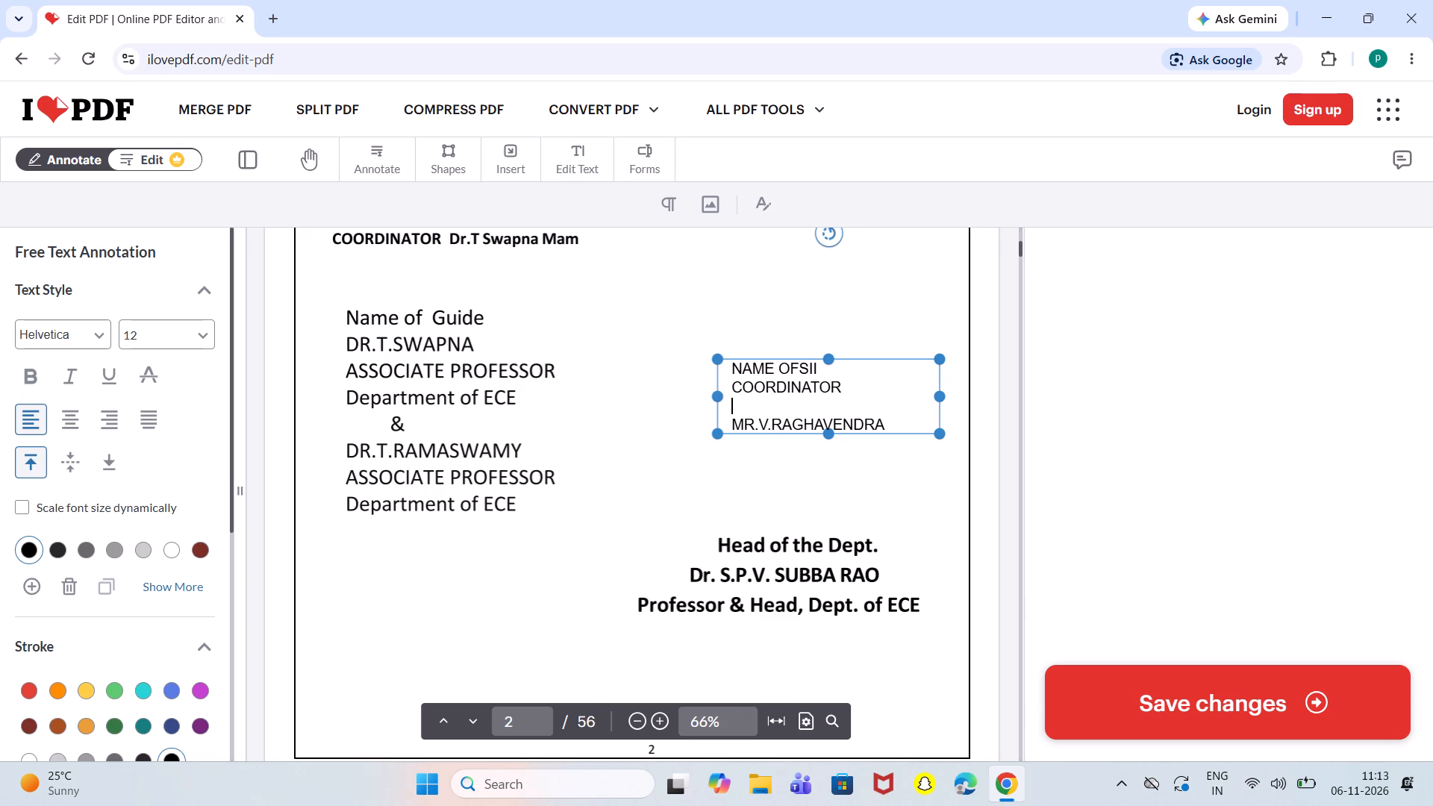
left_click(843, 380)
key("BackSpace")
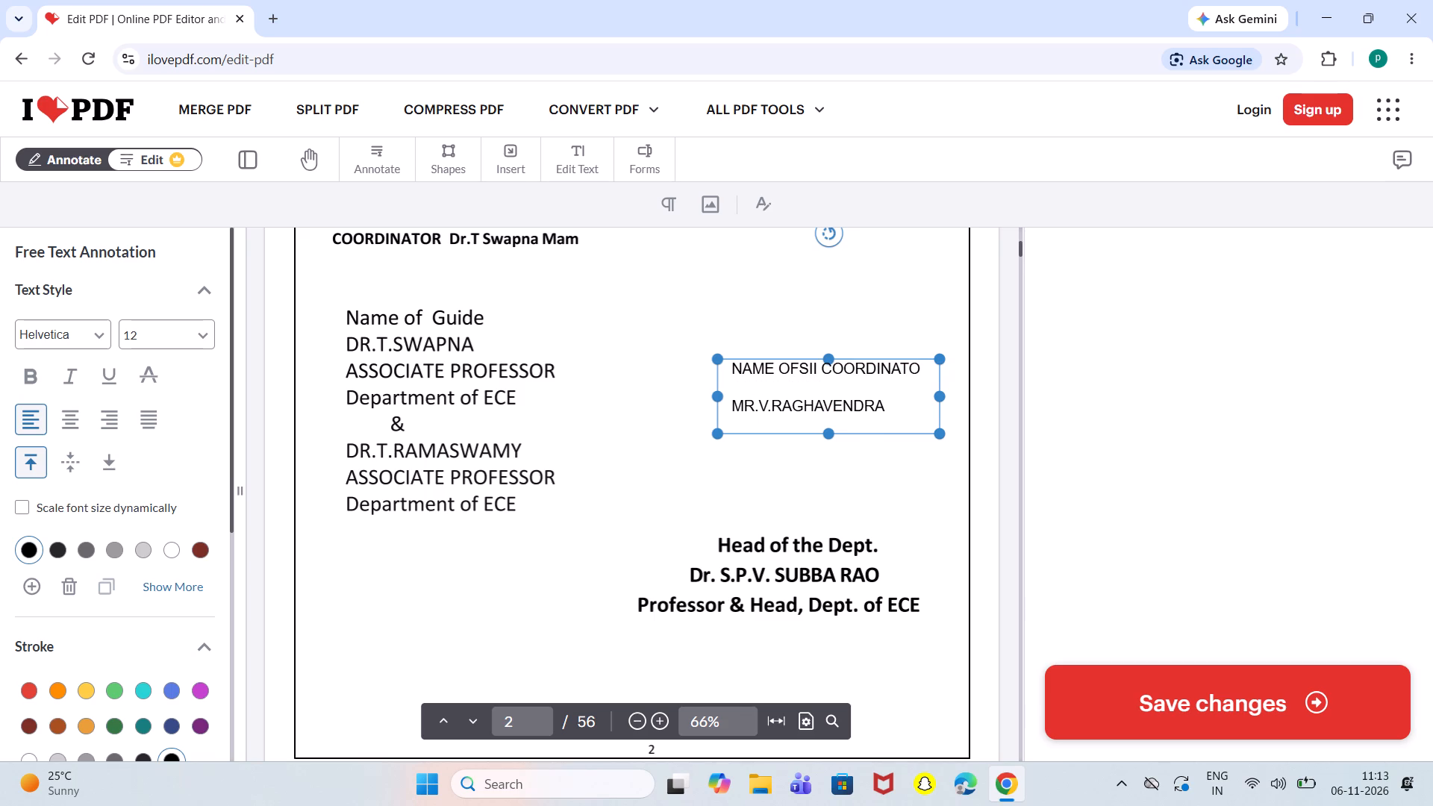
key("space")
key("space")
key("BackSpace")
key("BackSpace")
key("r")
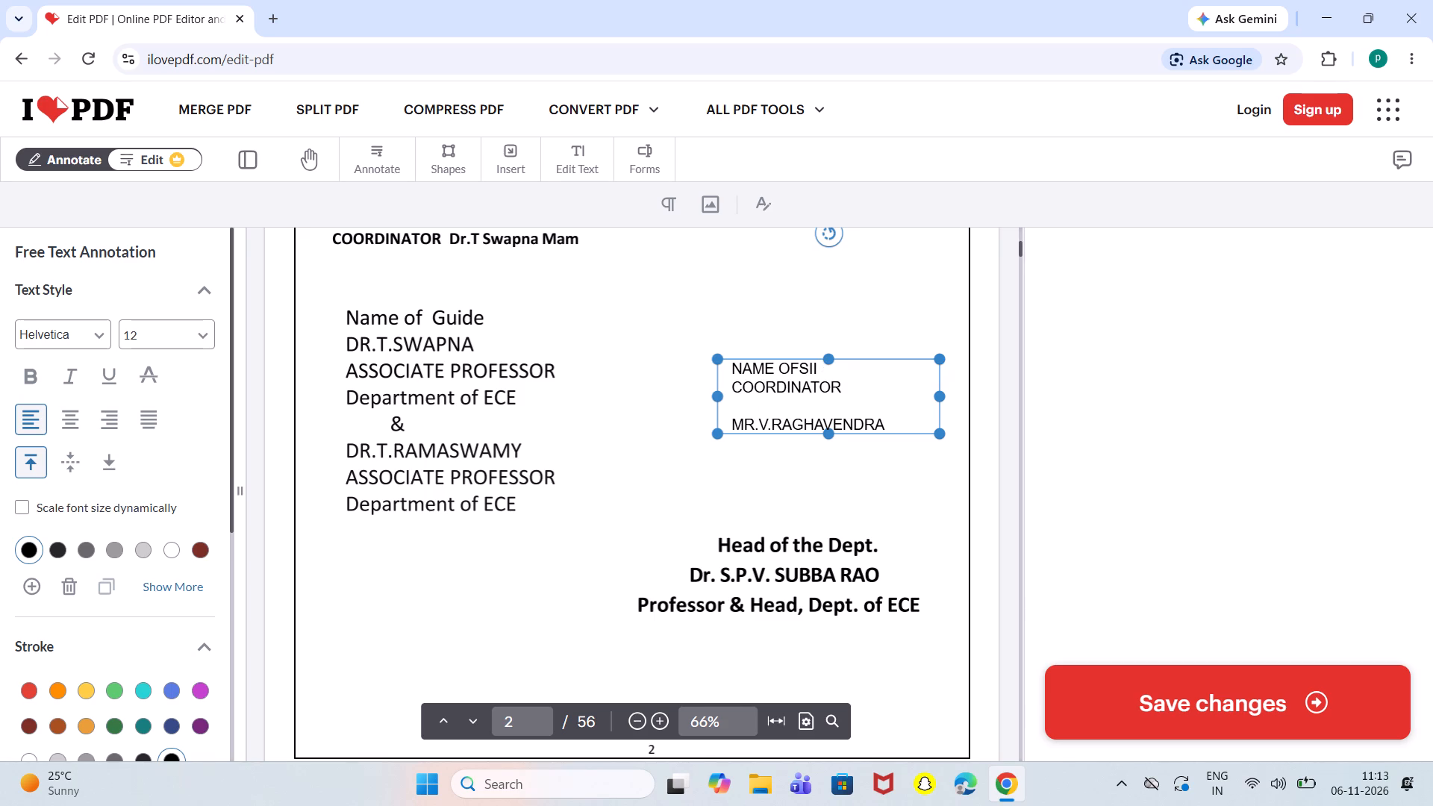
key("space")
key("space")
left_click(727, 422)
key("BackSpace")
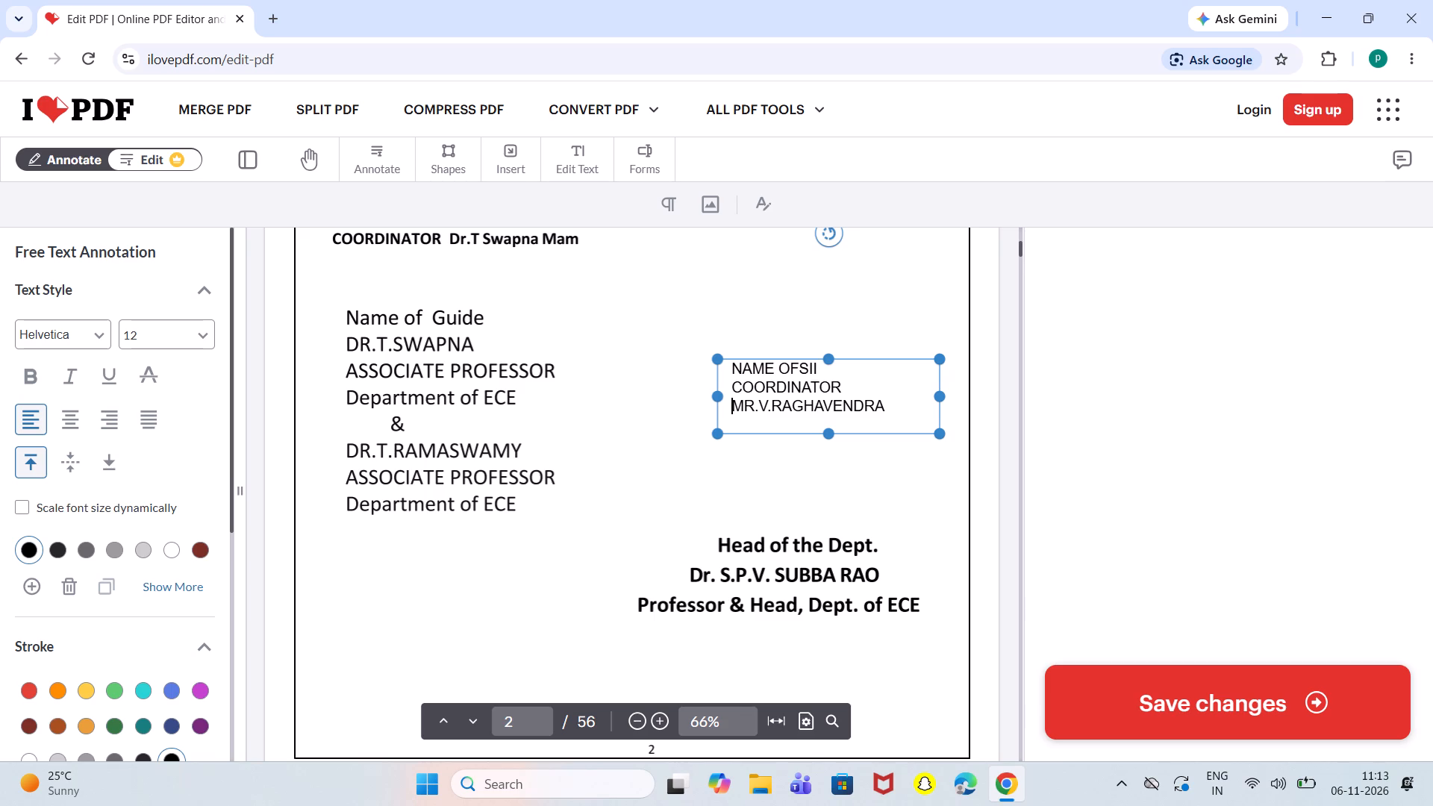
Add the designation "Assistant professor," on a new line below the coordinator's name in the annotation.
left_click(903, 400)
key("Return")
type("AA")
key("BackSpace")
type("ssistant")
key("space")
type("professor")
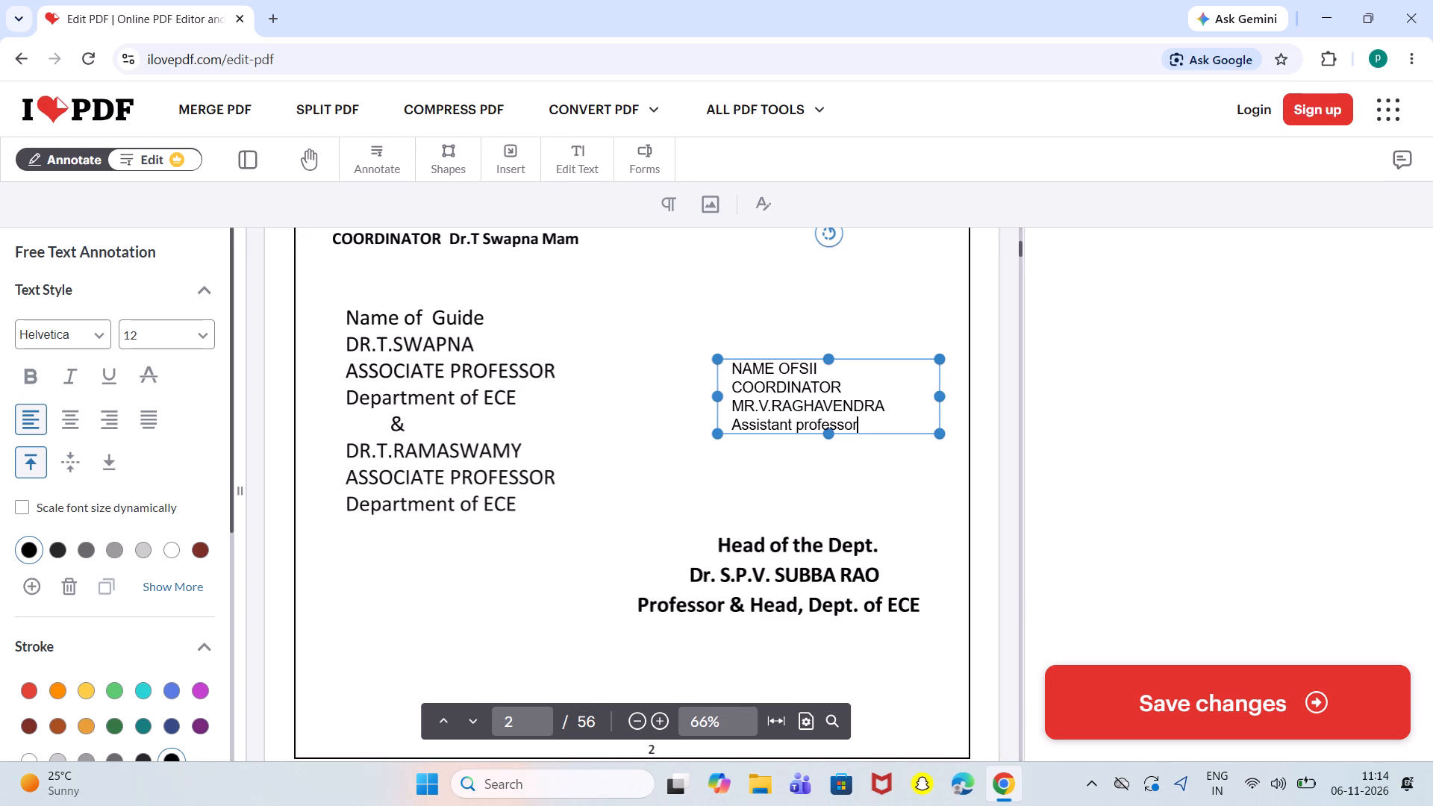
key("comma")
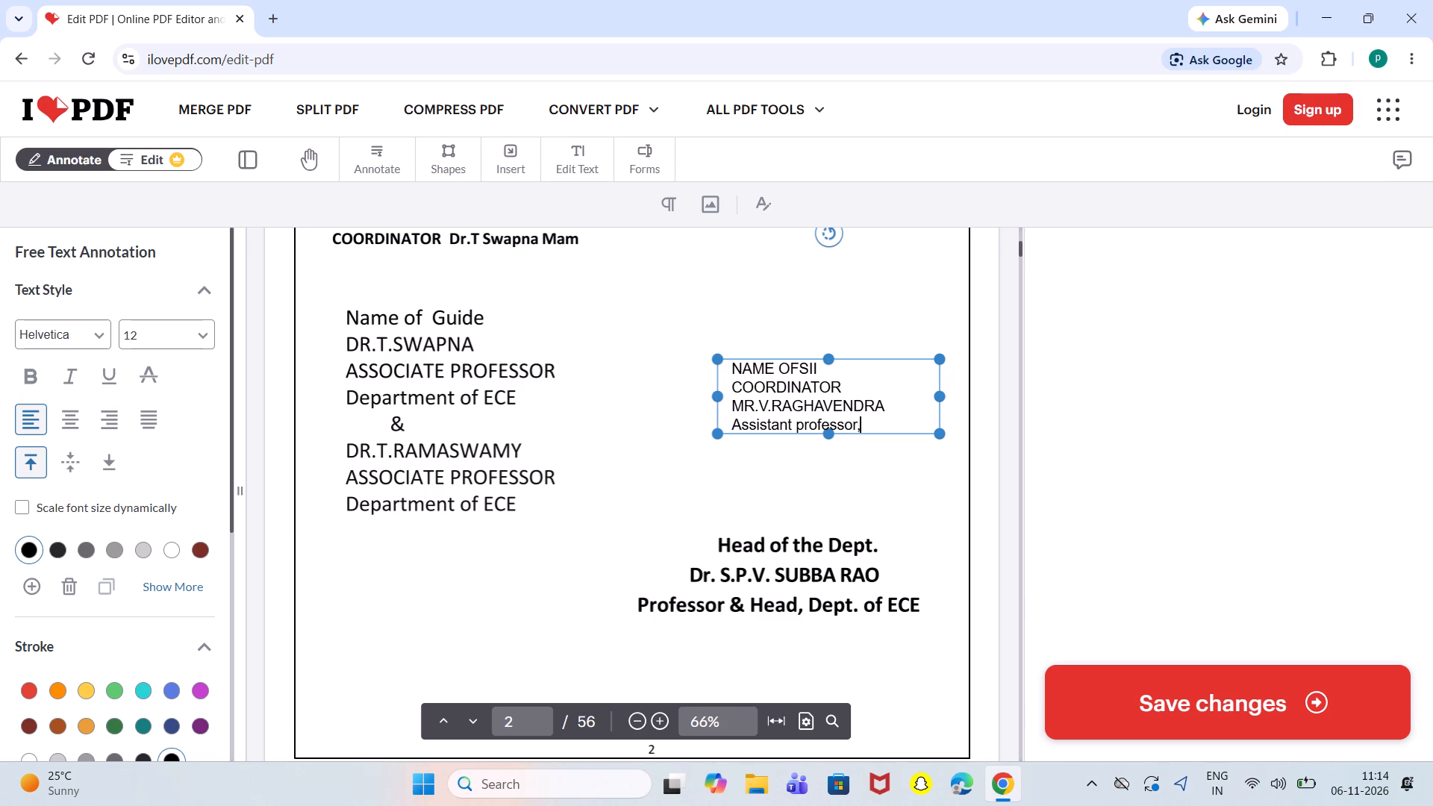
Append "Department of ECE" directly after "Assistant professor," and finish editing the coordinator annotation.
type("de")
key("BackSpace")
key("BackSpace")
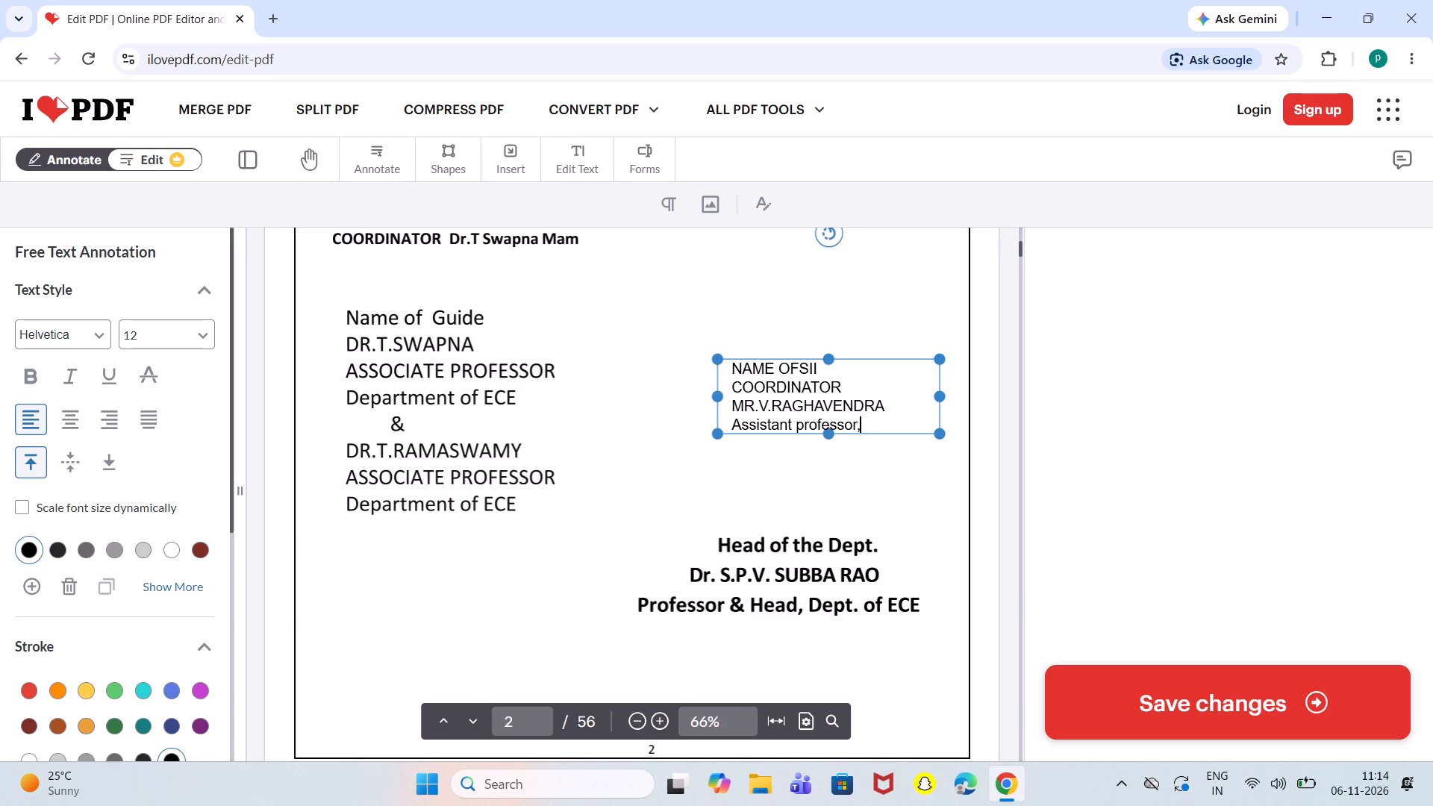
key("d")
type("epart")
type("ment of")
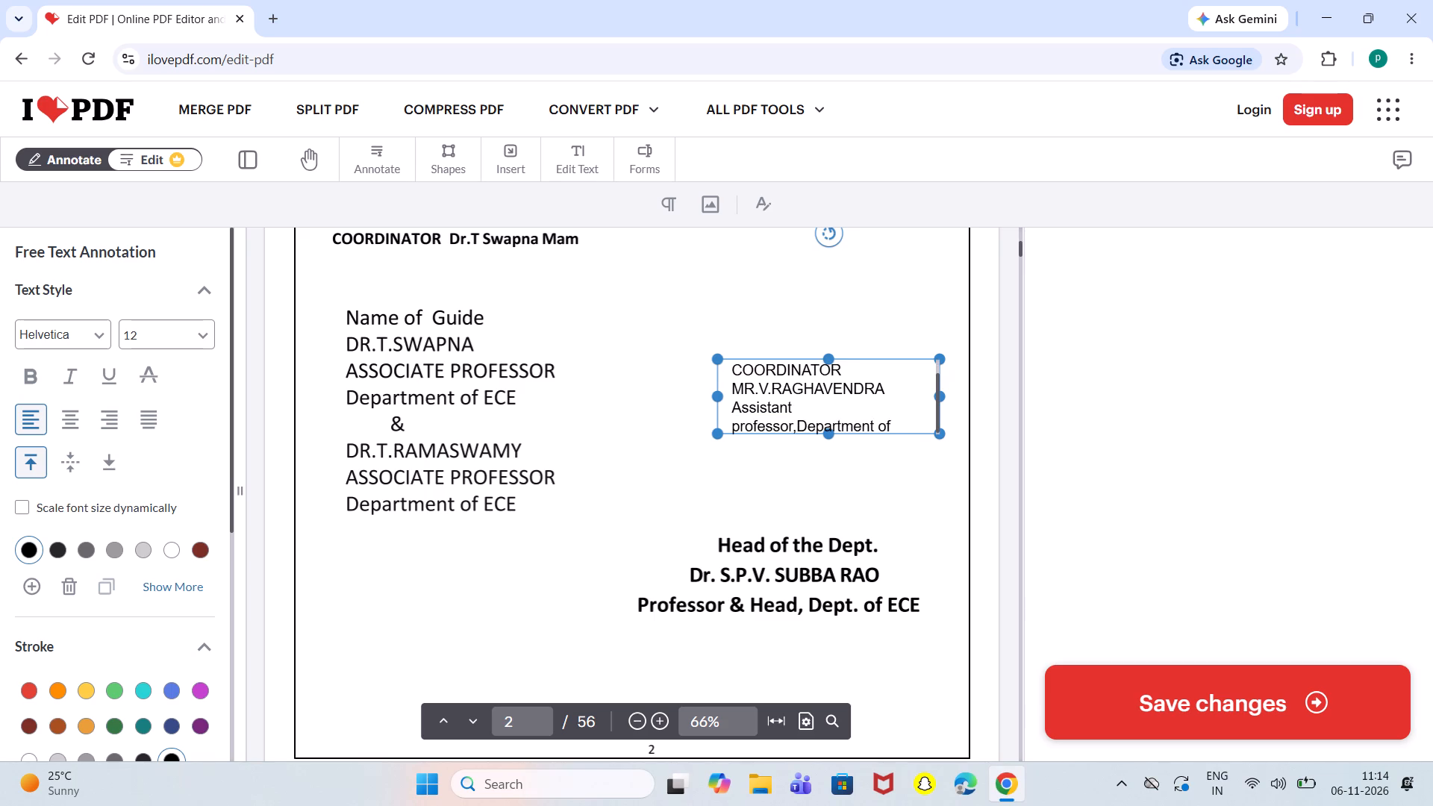
key("space")
type("ECE")
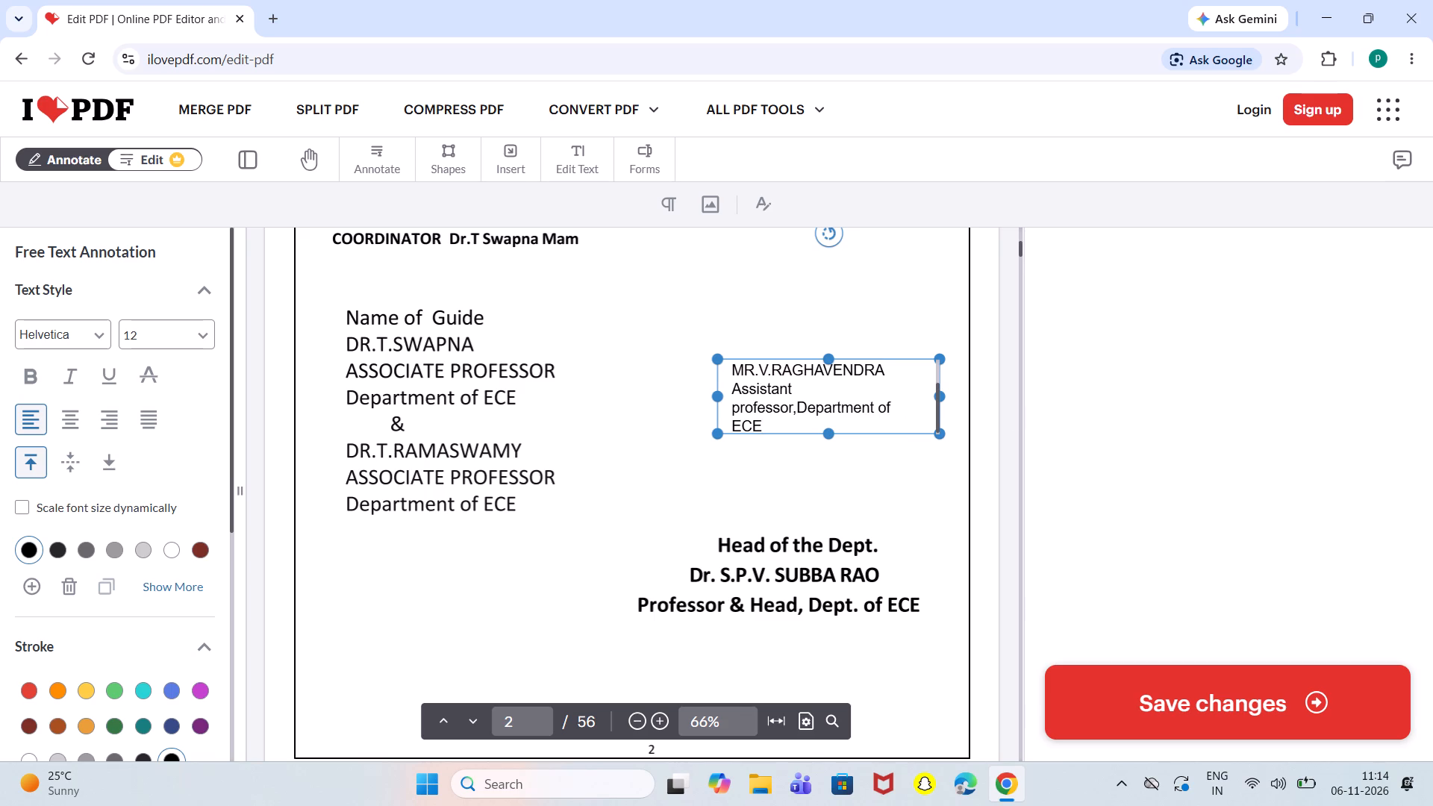
scroll(893, 479, "down", 1)
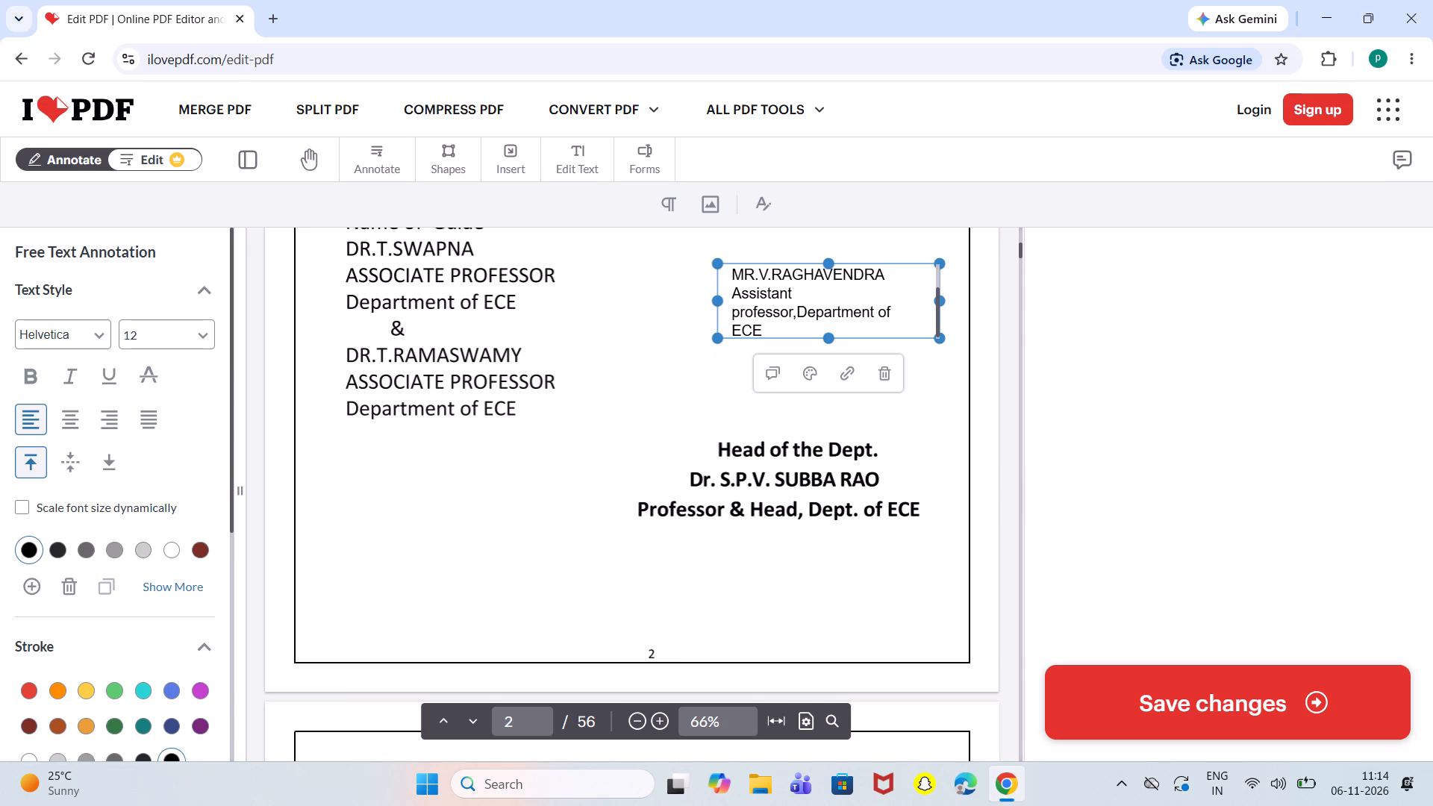
left_click(806, 447)
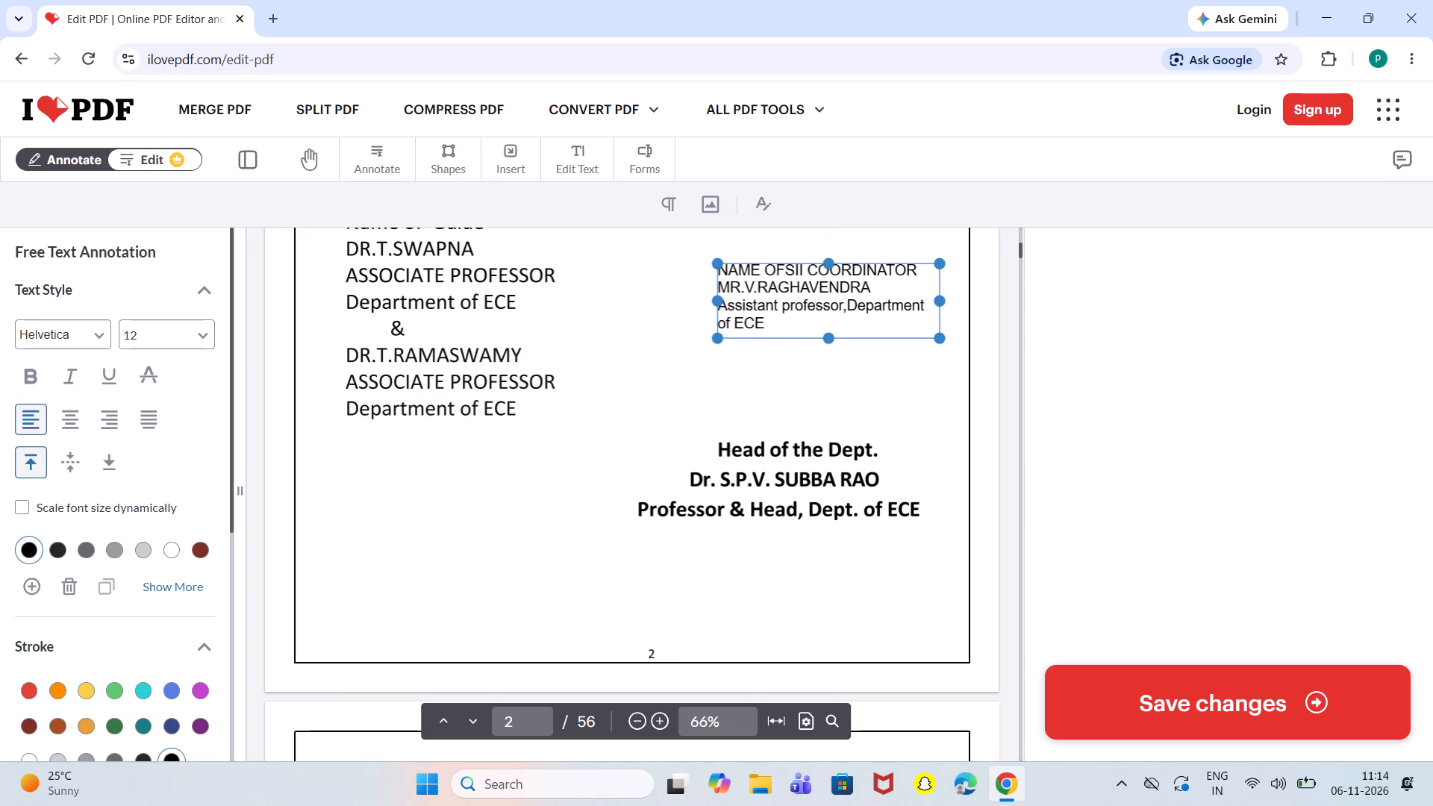
left_click(745, 454)
Mark part of "Head of the Dept." and the start of the name line below it with a red squiggly underline.
double_click(728, 447)
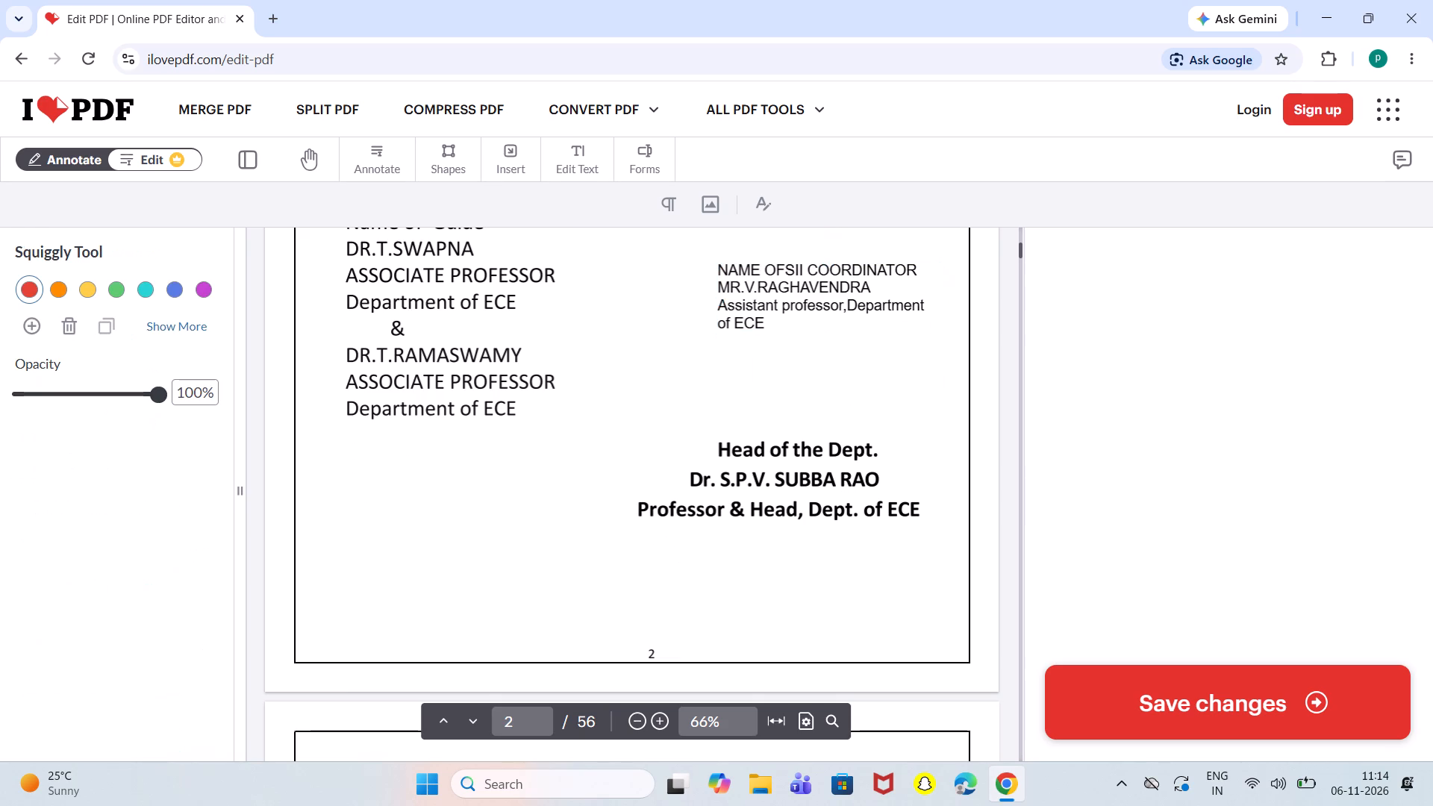
double_click(739, 474)
left_click_drag(739, 474, 751, 459)
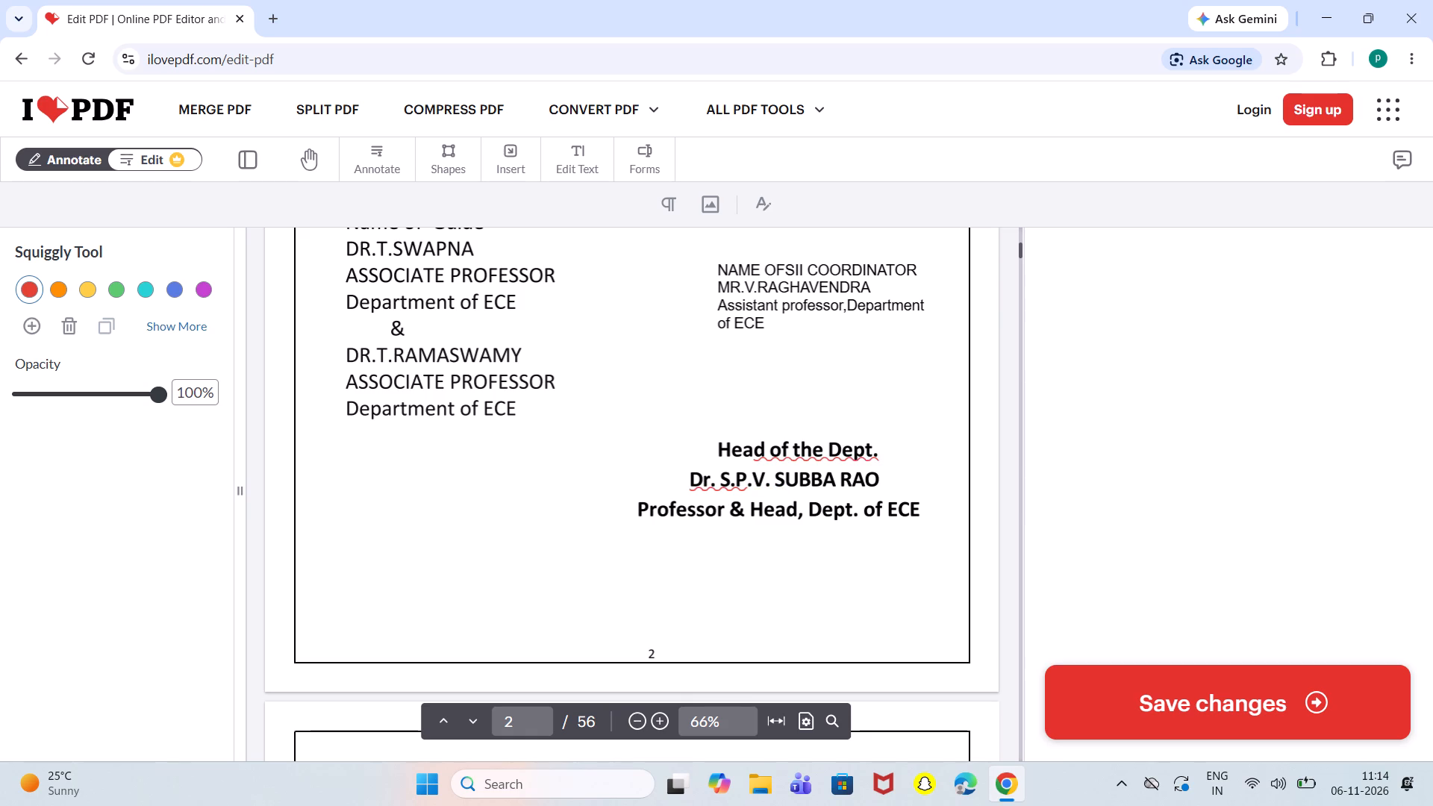
Extend the red squiggly underline to the beginning of the line "Head of the Dept.".
left_click_drag(751, 459, 745, 451)
left_click(745, 451)
left_click_drag(745, 451, 733, 446)
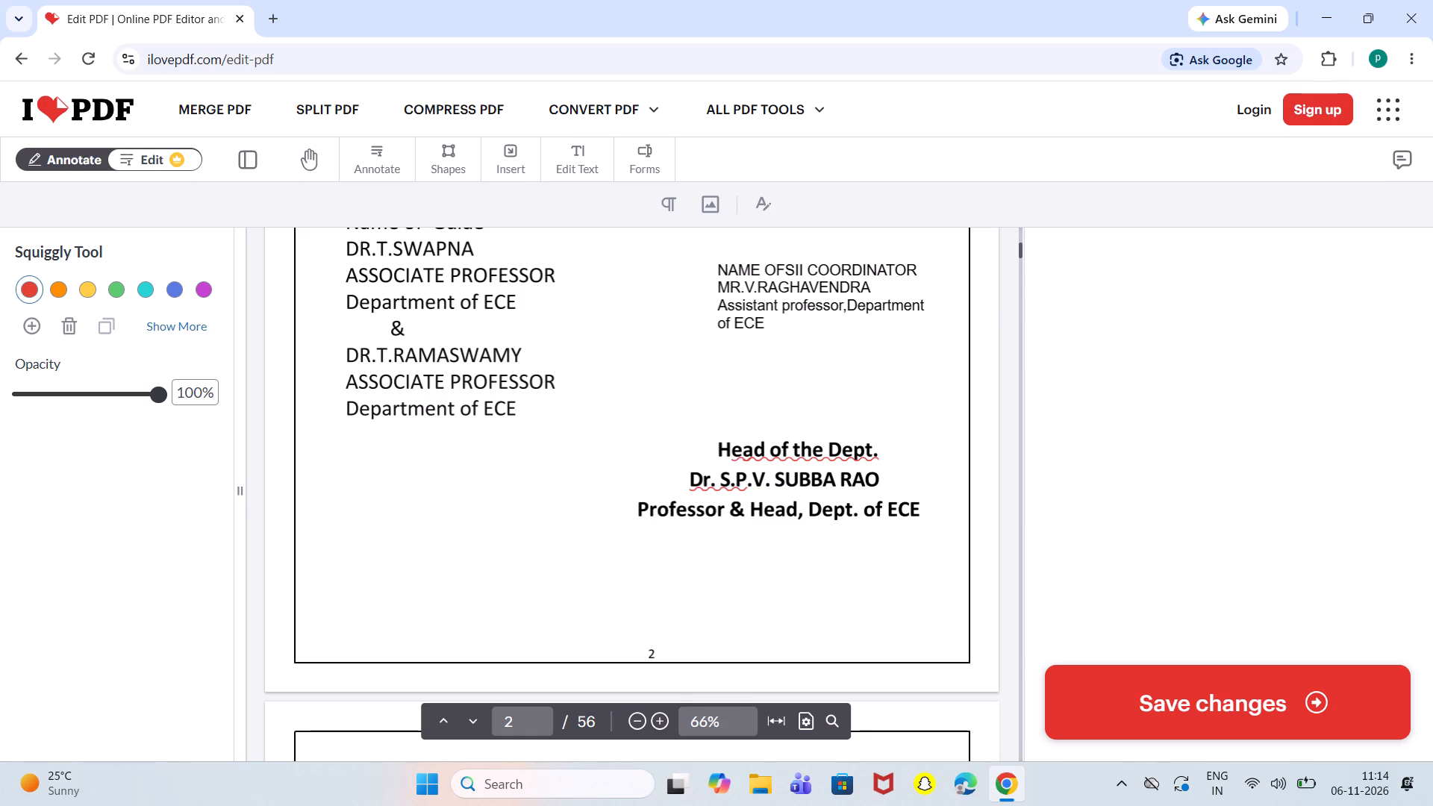
left_click_drag(733, 446, 734, 445)
triple_click(734, 445)
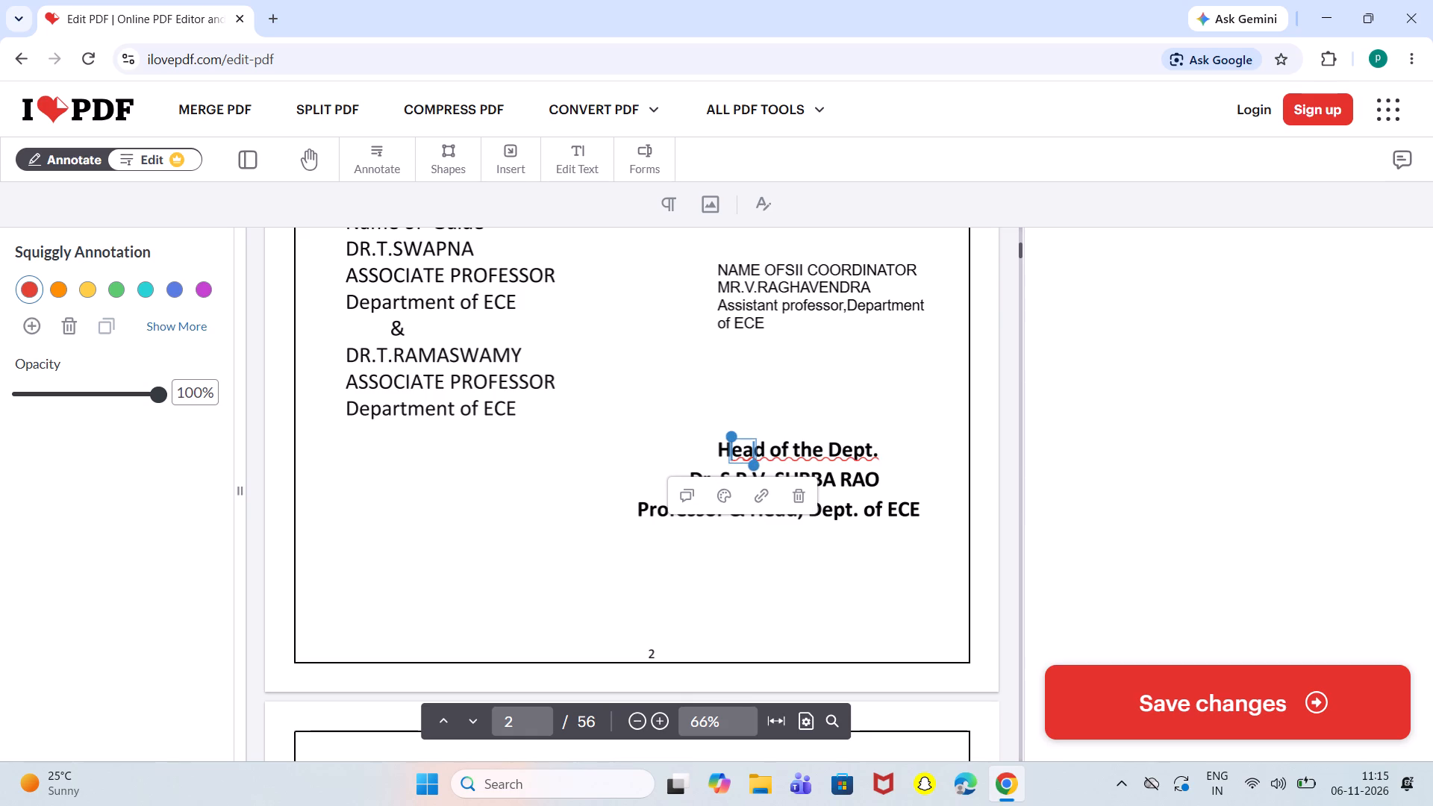
left_click(733, 452)
left_click_drag(733, 452, 720, 452)
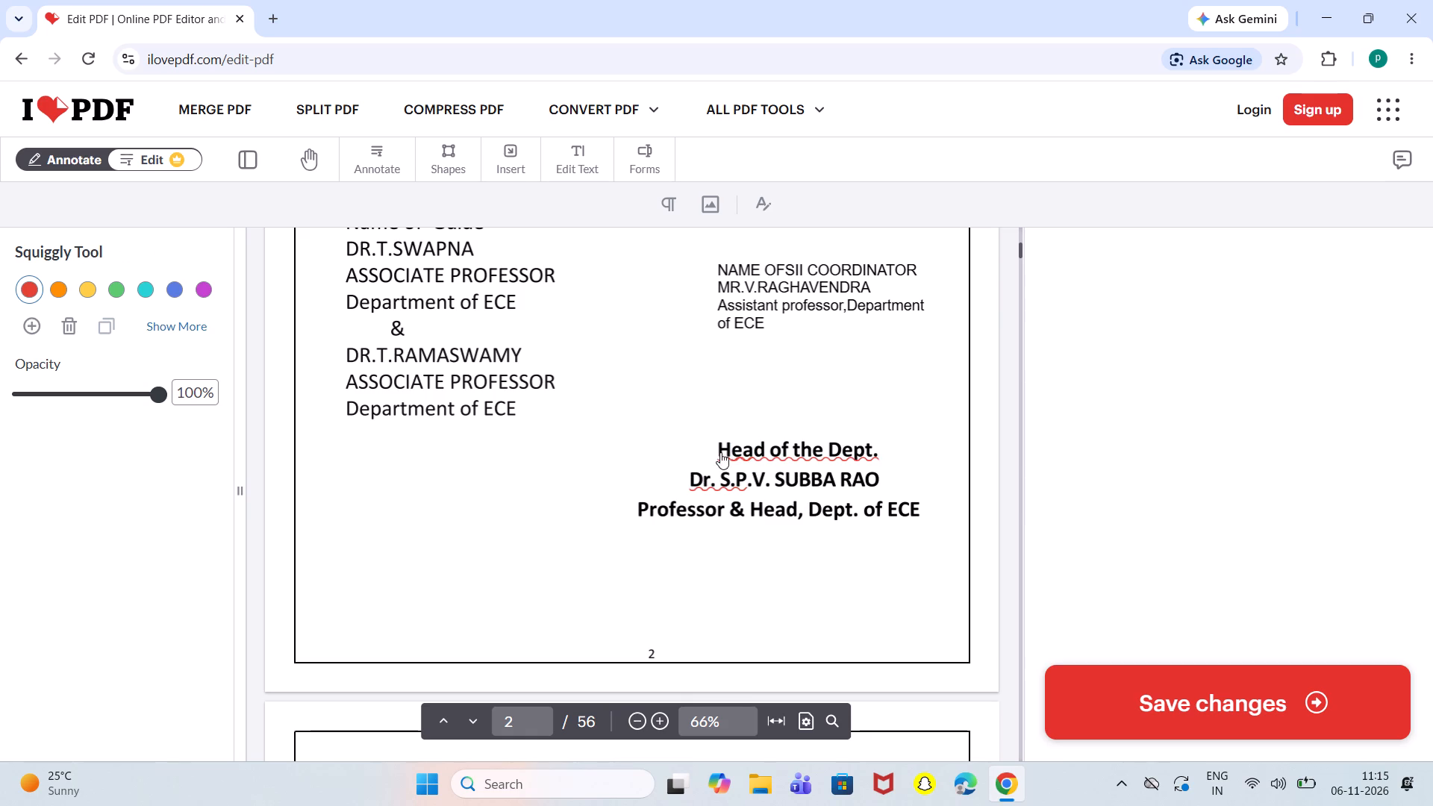
double_click(720, 452)
left_click(717, 452)
double_click(717, 452)
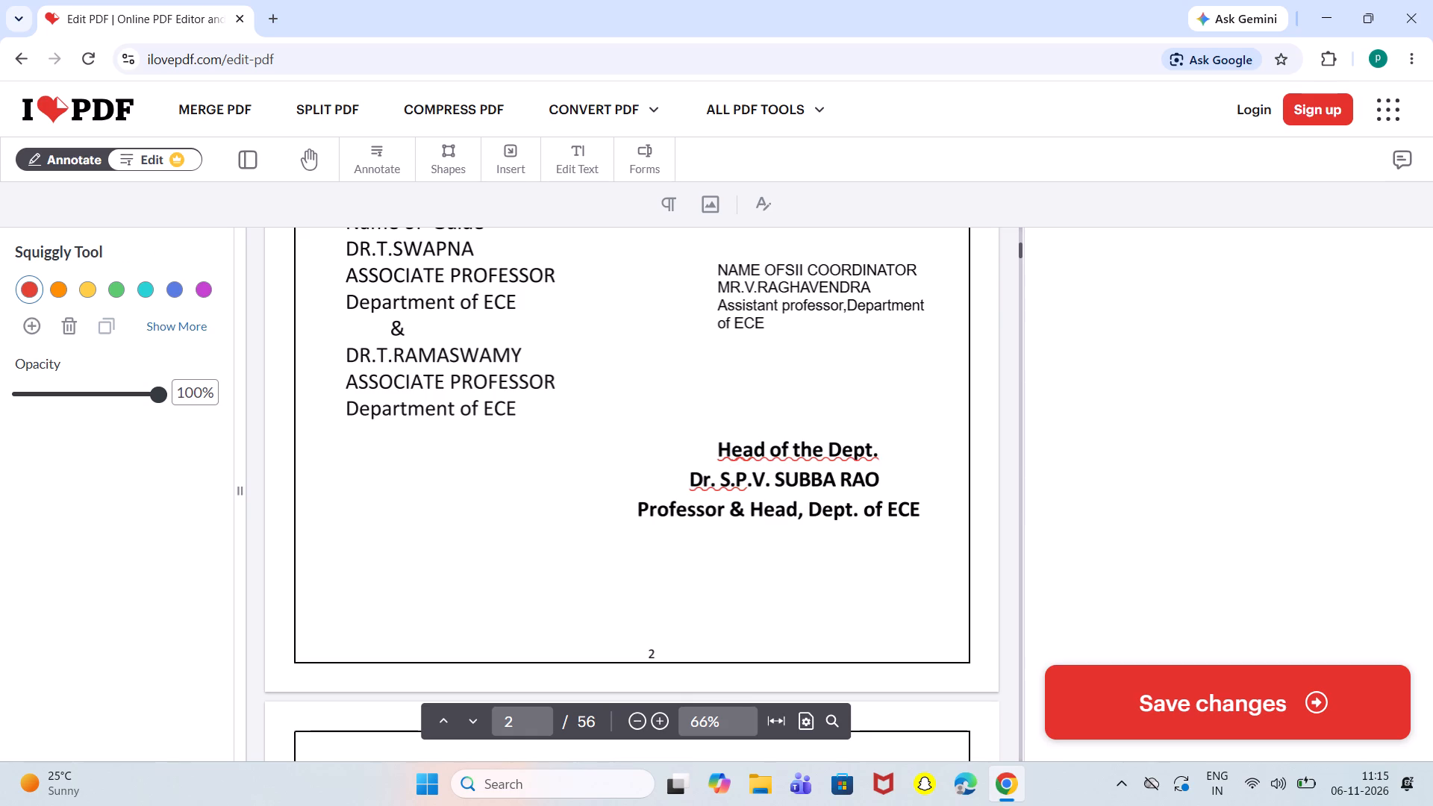
triple_click(717, 452)
left_click(717, 452)
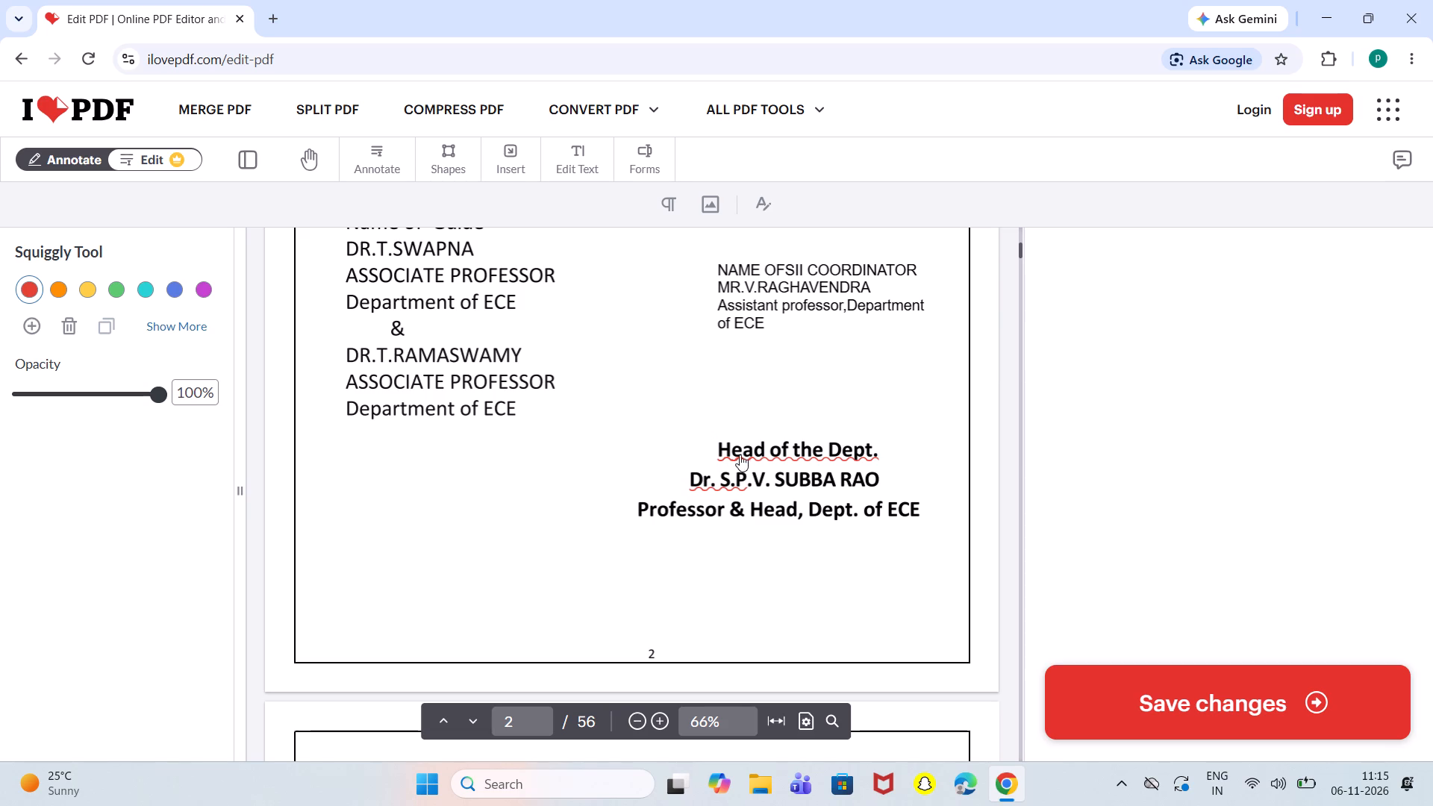
Mark from "Head of the Dept." through the name line to the start of "Professor" with a red squiggly underline.
left_click(740, 442)
left_click_drag(740, 442, 714, 459)
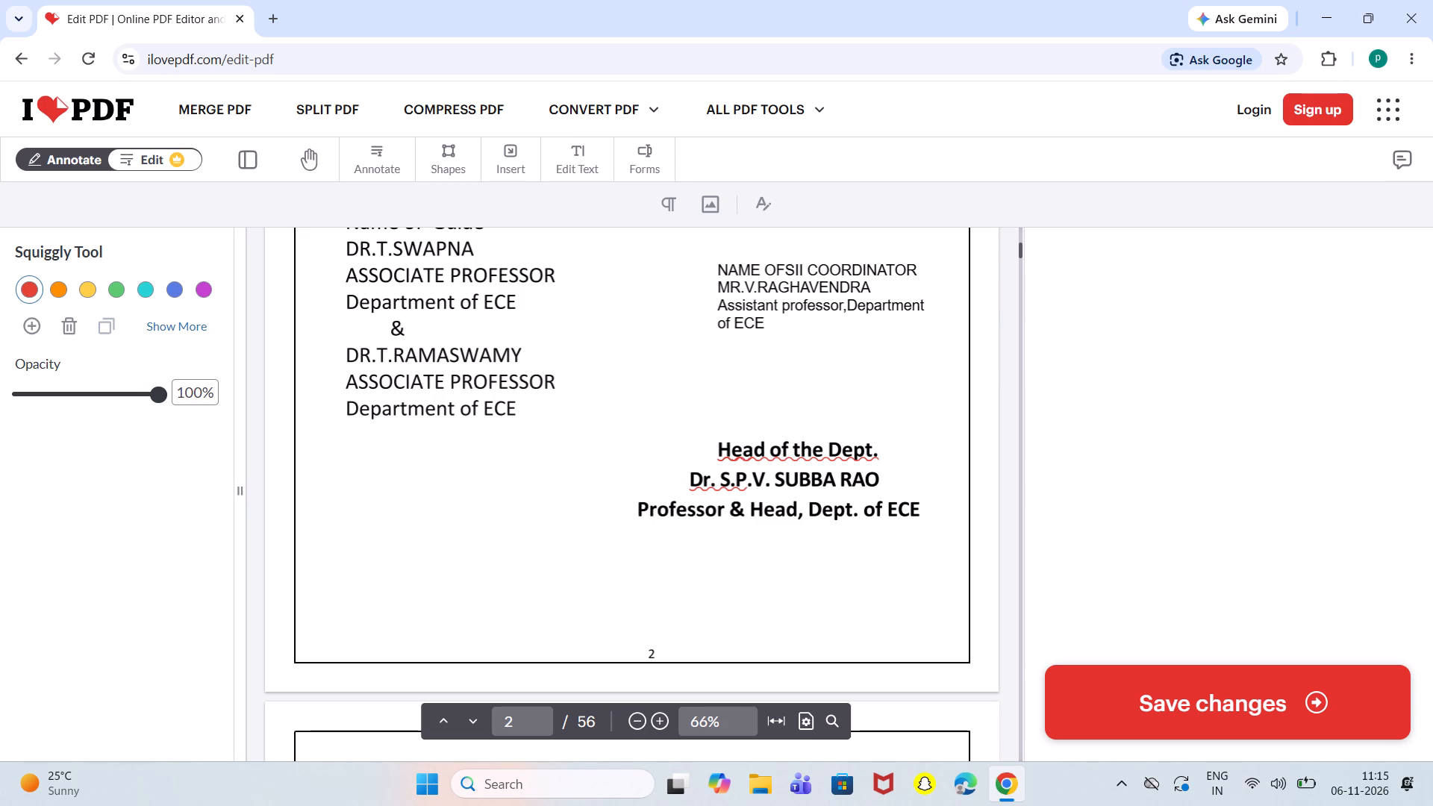
left_click(714, 459)
left_click_drag(714, 459, 655, 515)
double_click(655, 515)
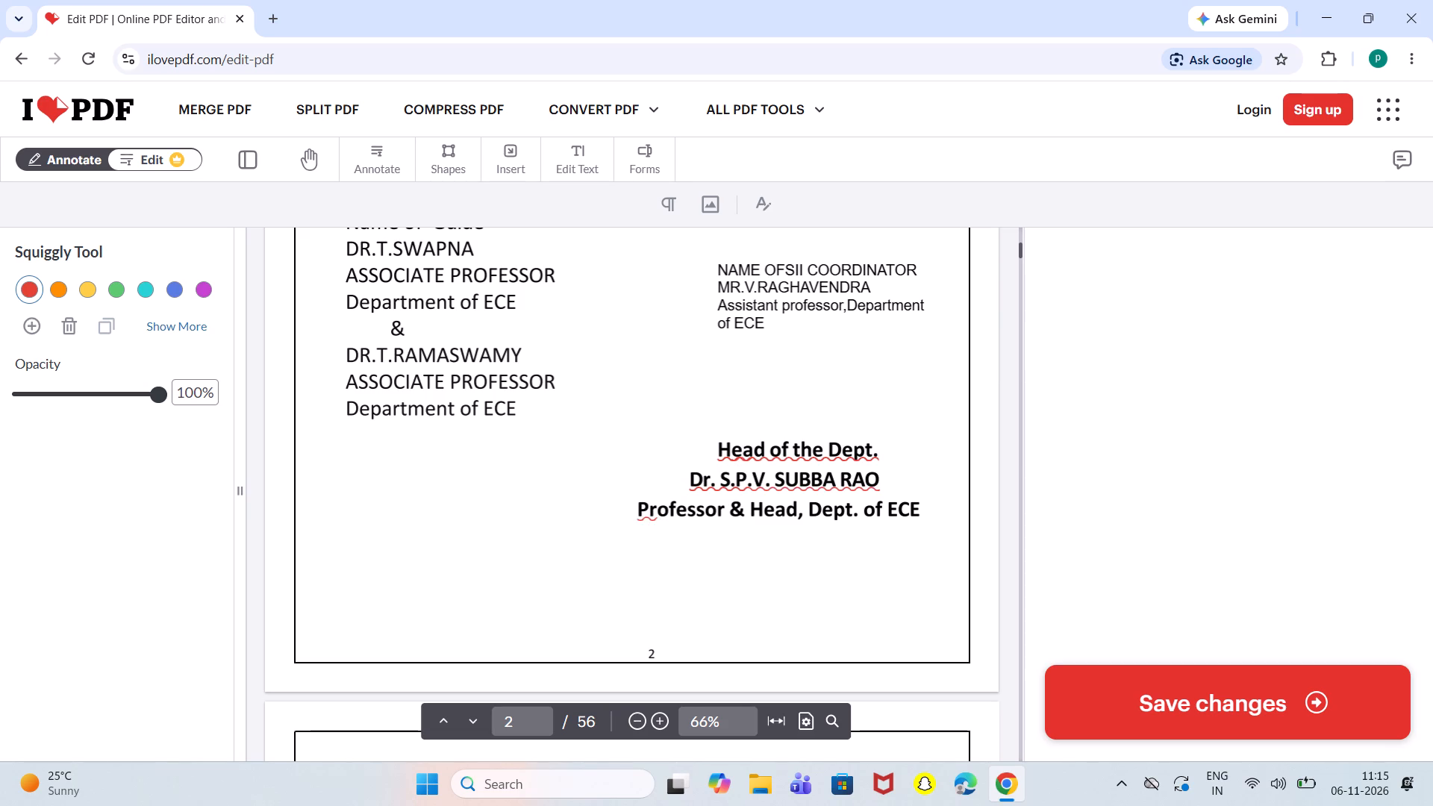
Stretch the squiggly underline at the start of "Professor" across "Professor & Head, Dept.".
left_click(650, 518)
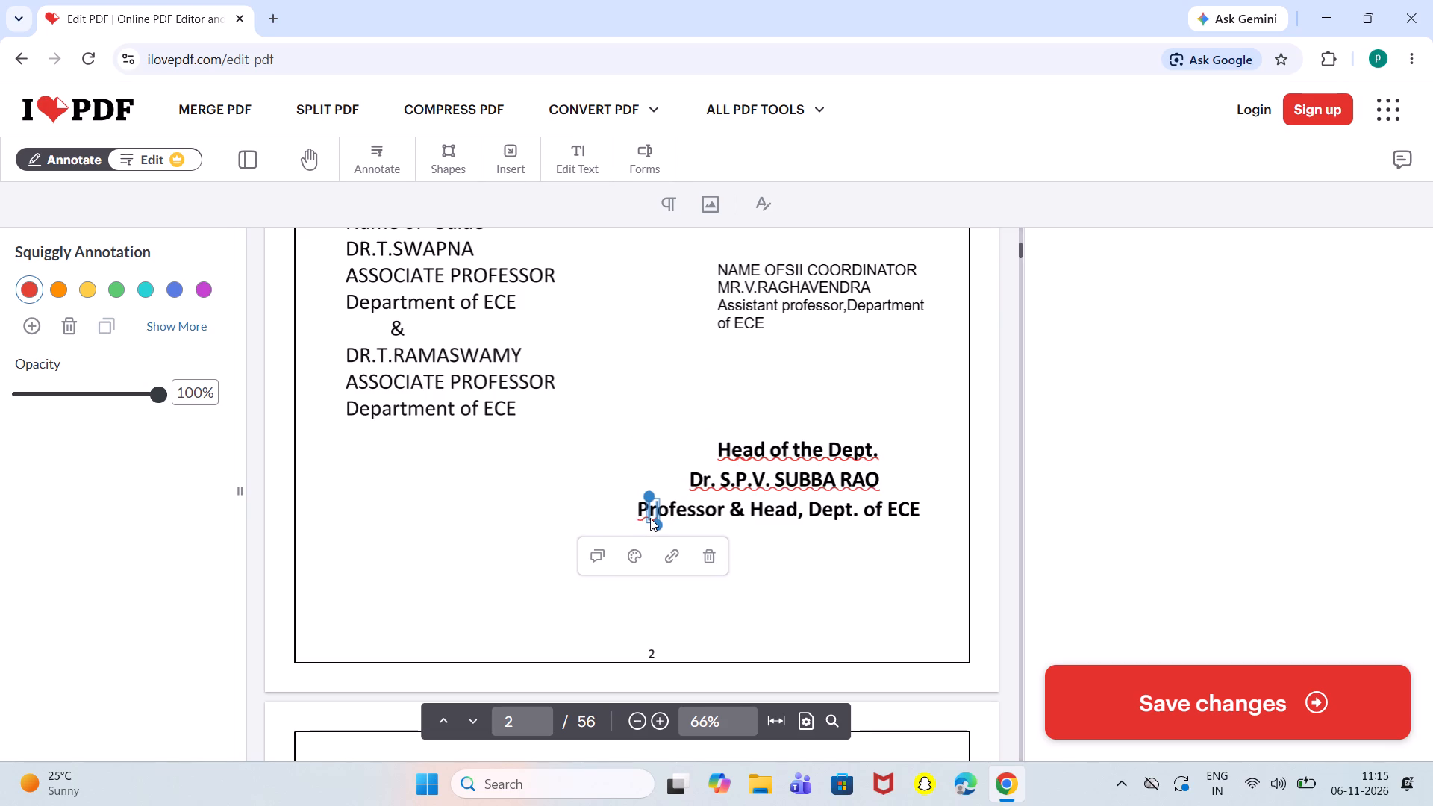
left_click_drag(659, 528, 814, 510)
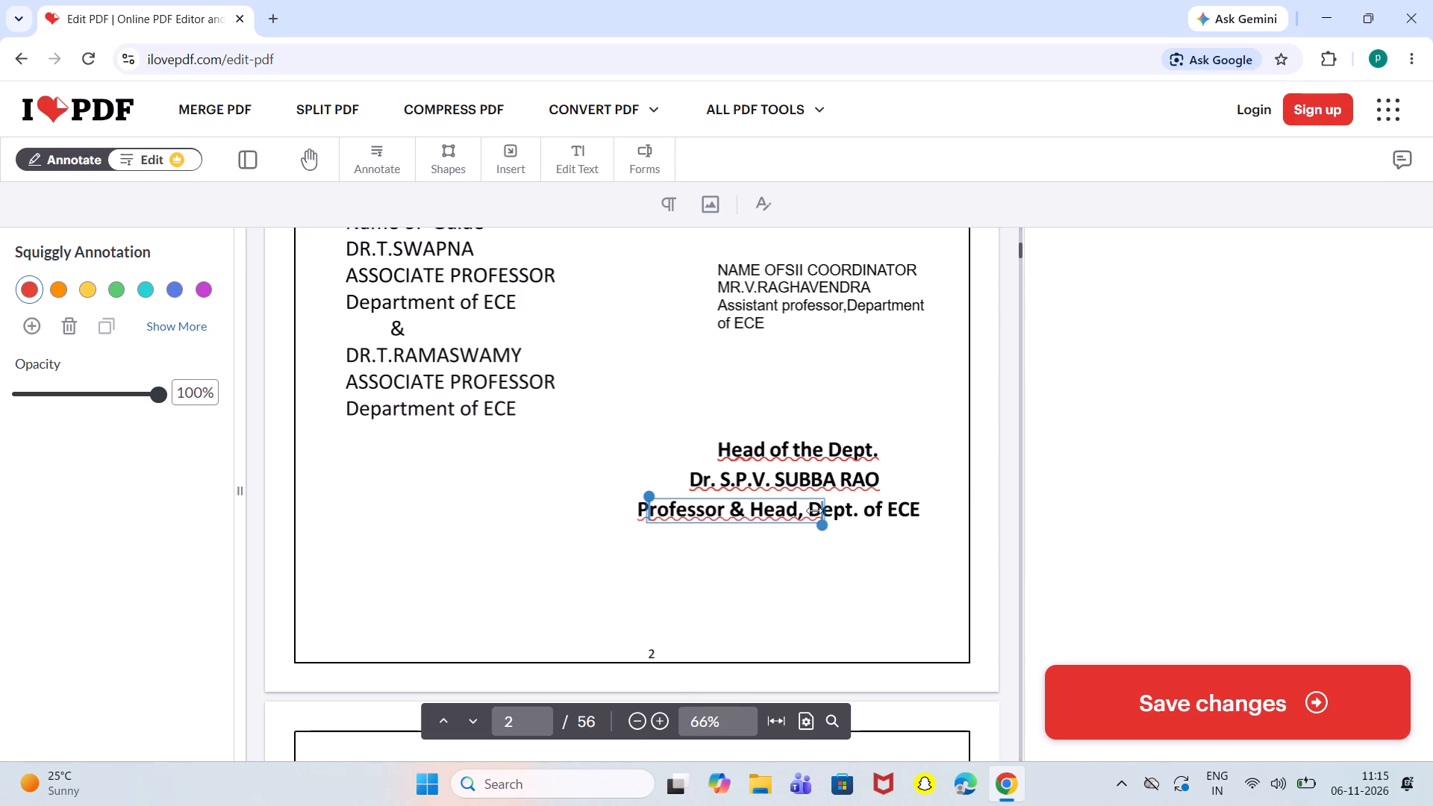
left_click_drag(814, 510, 1137, 472)
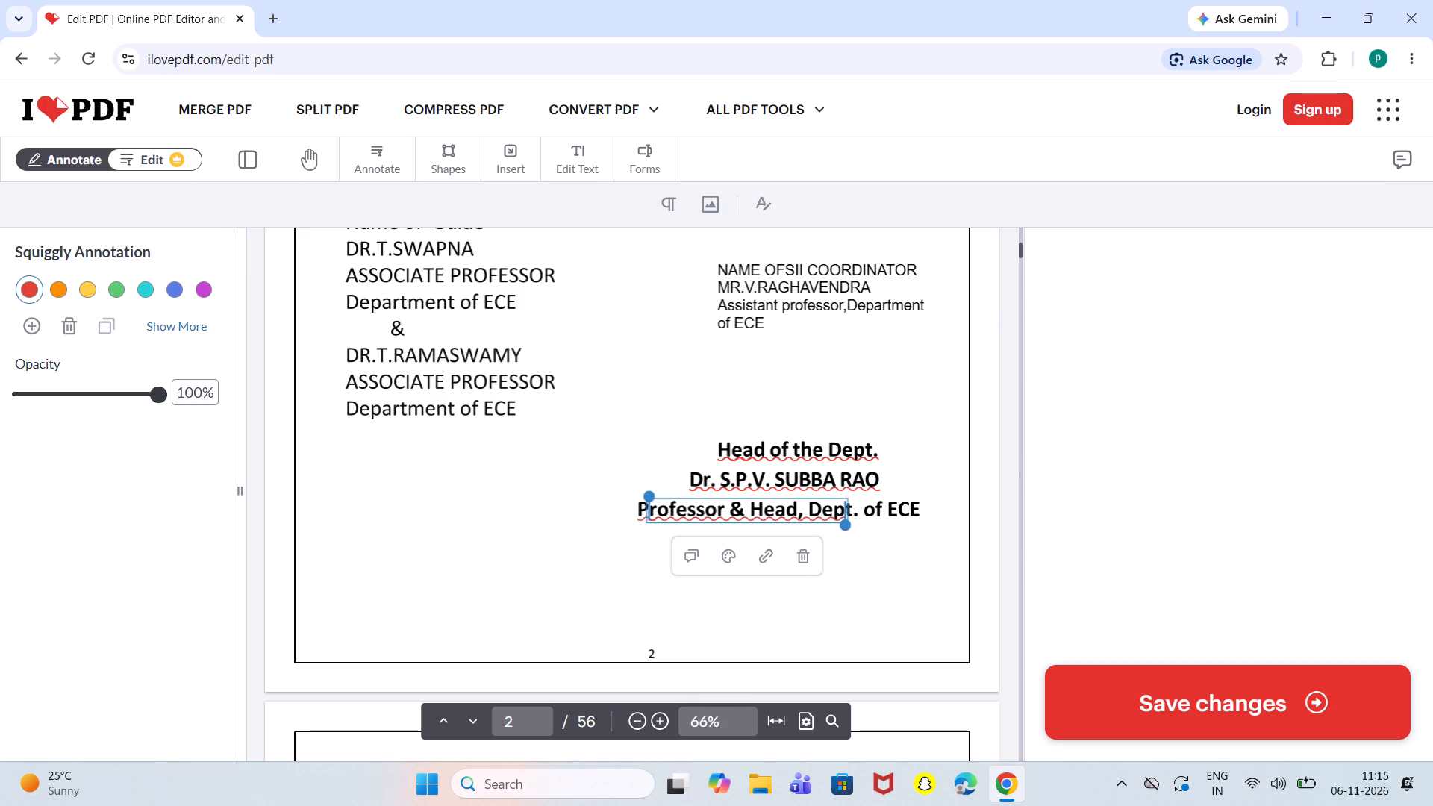
Add a red squiggly underline spanning all three lines of the department head's block and deselect it.
left_click_drag(821, 380, 652, 515)
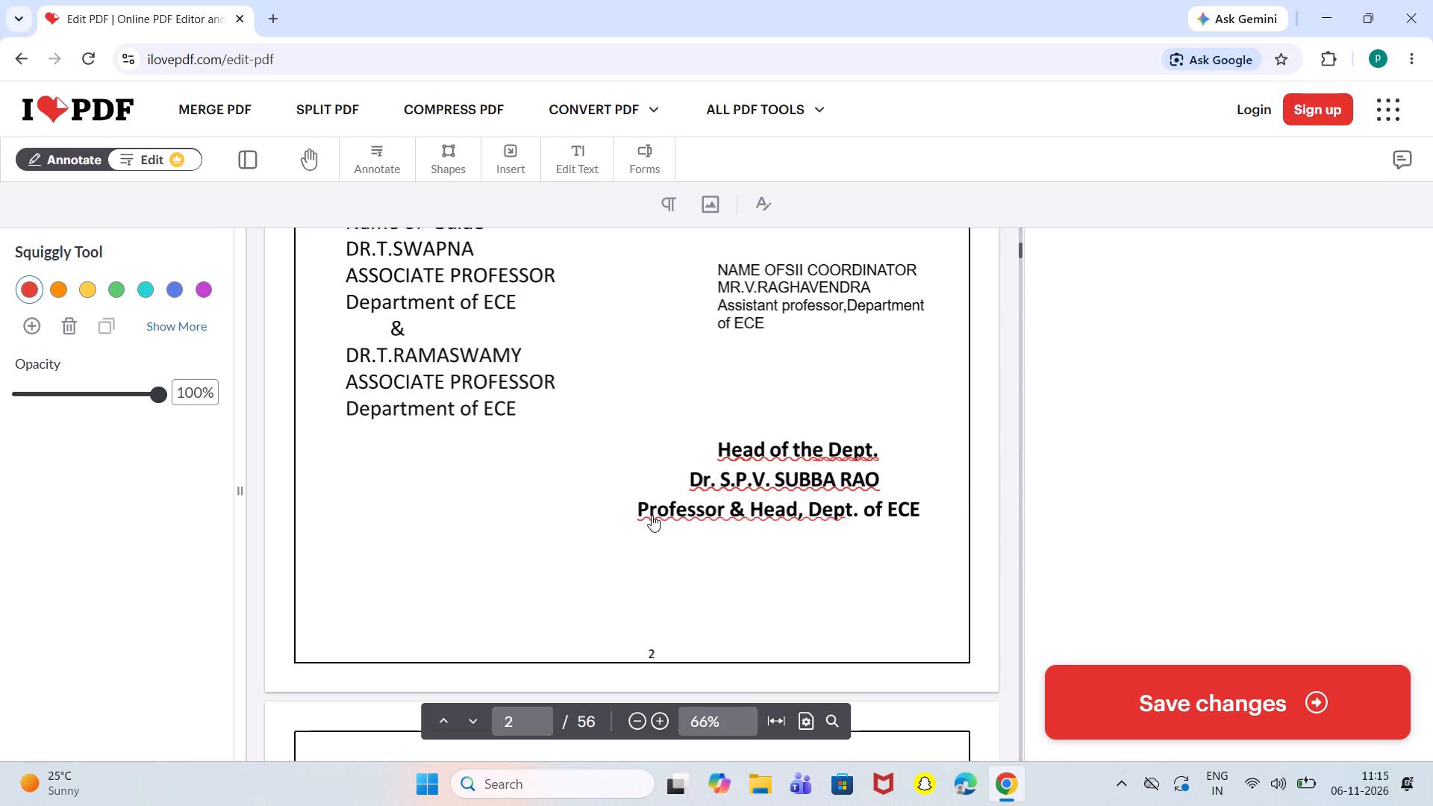
left_click(652, 515)
left_click_drag(652, 515, 738, 448)
left_click(738, 448)
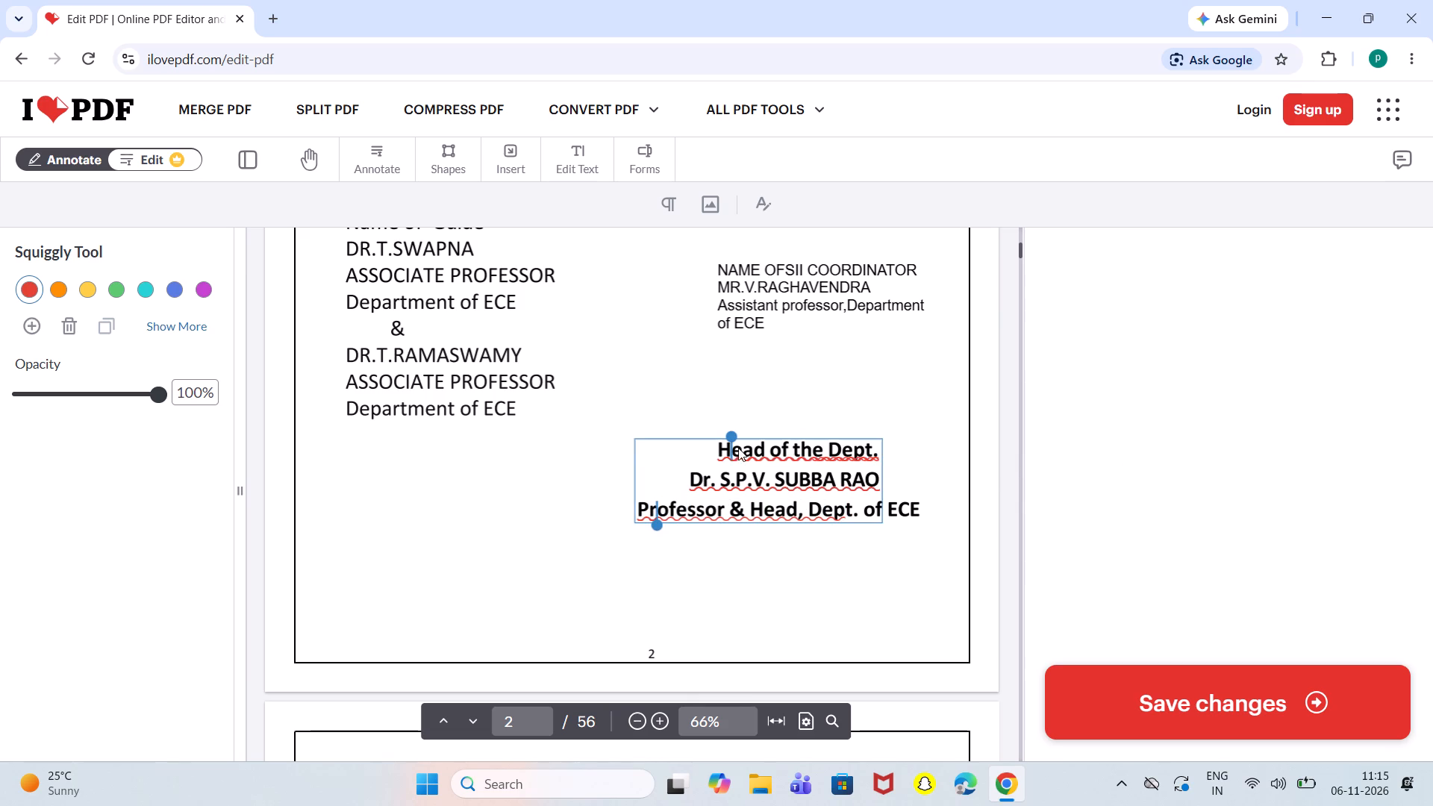
left_click(875, 446)
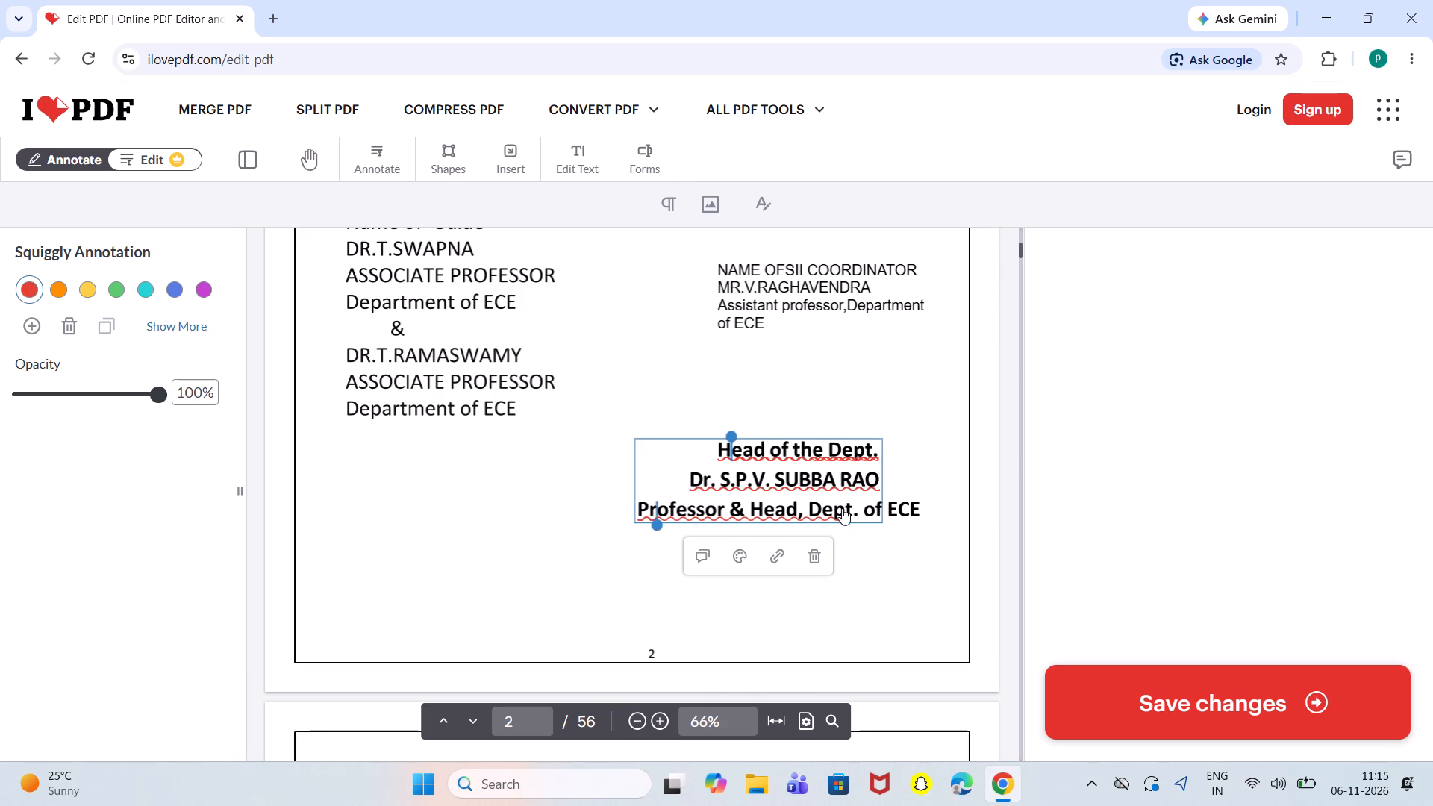
scroll(842, 508, "left", 1)
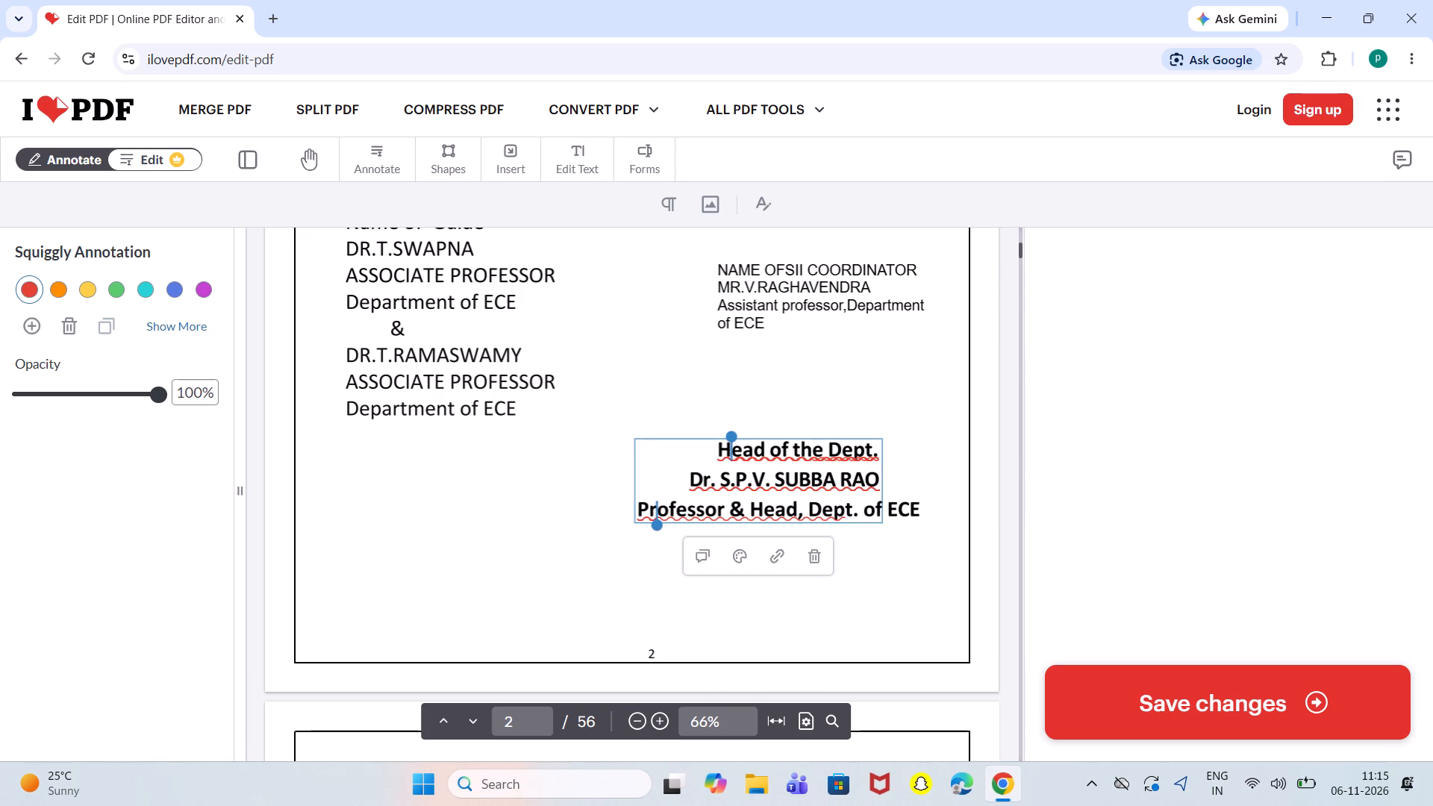
triple_click(856, 522)
left_click(901, 419)
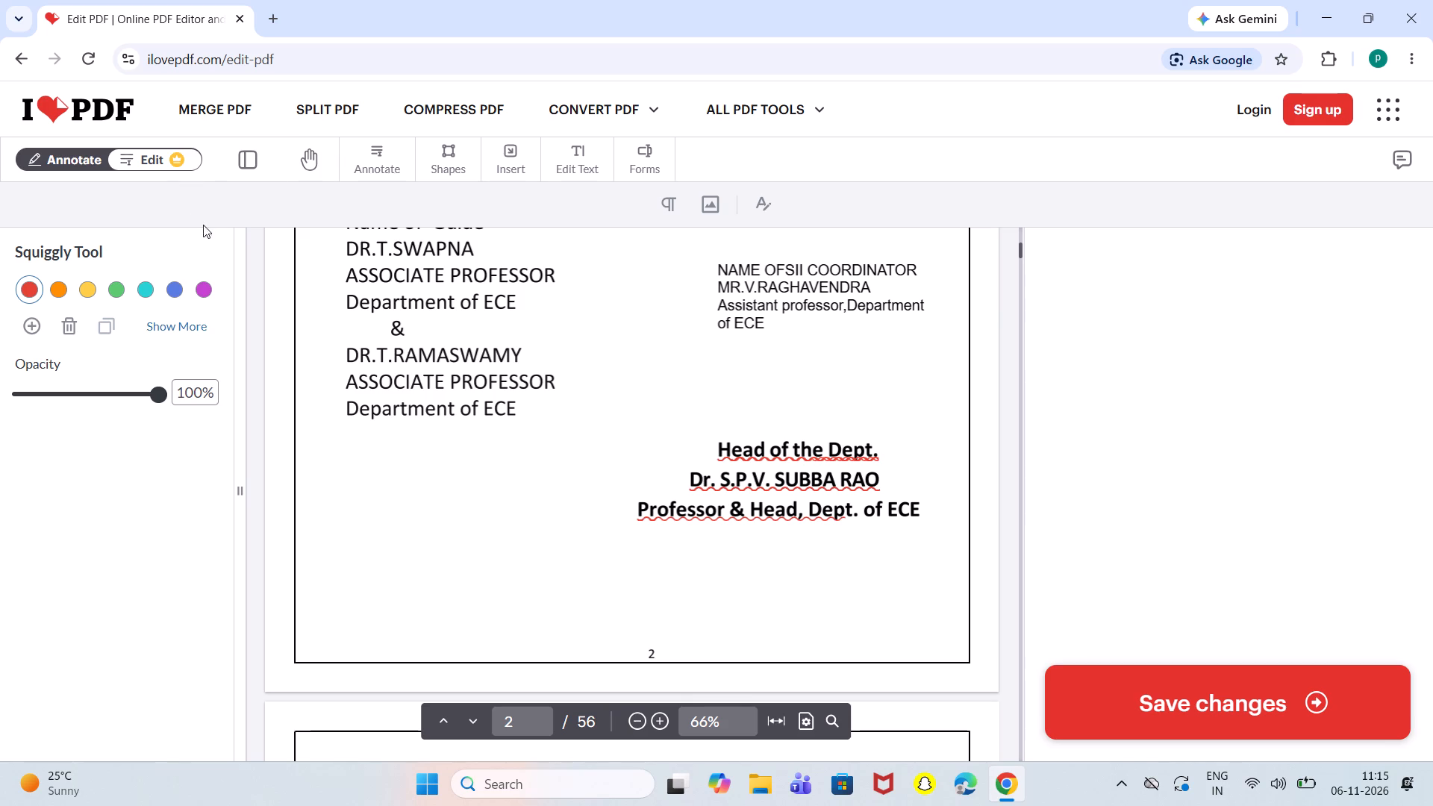
With the Edit Text tool, add "Insert text here" placeholder boxes above and over the start of the "Head of the Dept." block.
left_click(458, 156)
left_click(515, 162)
left_click(579, 166)
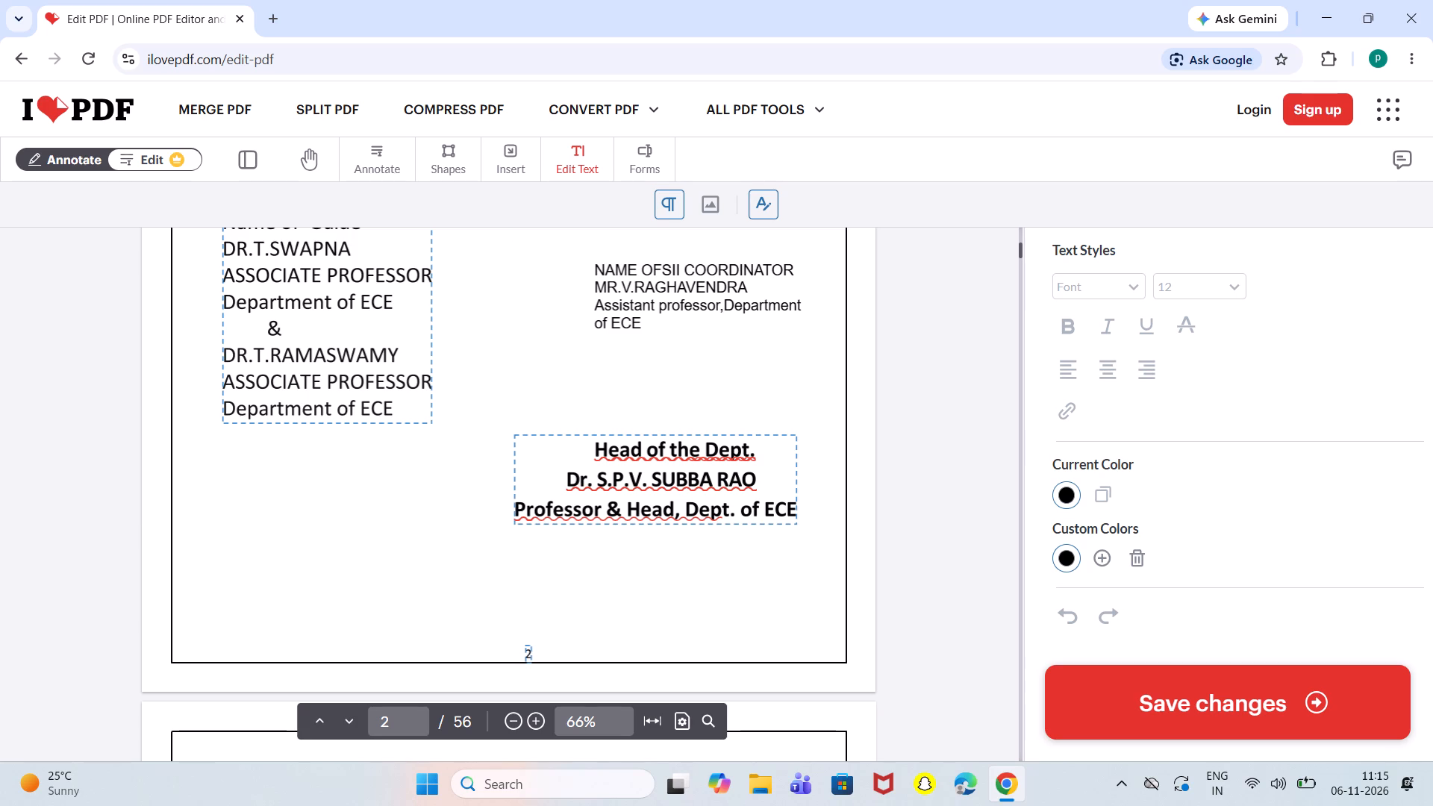
left_click(595, 410)
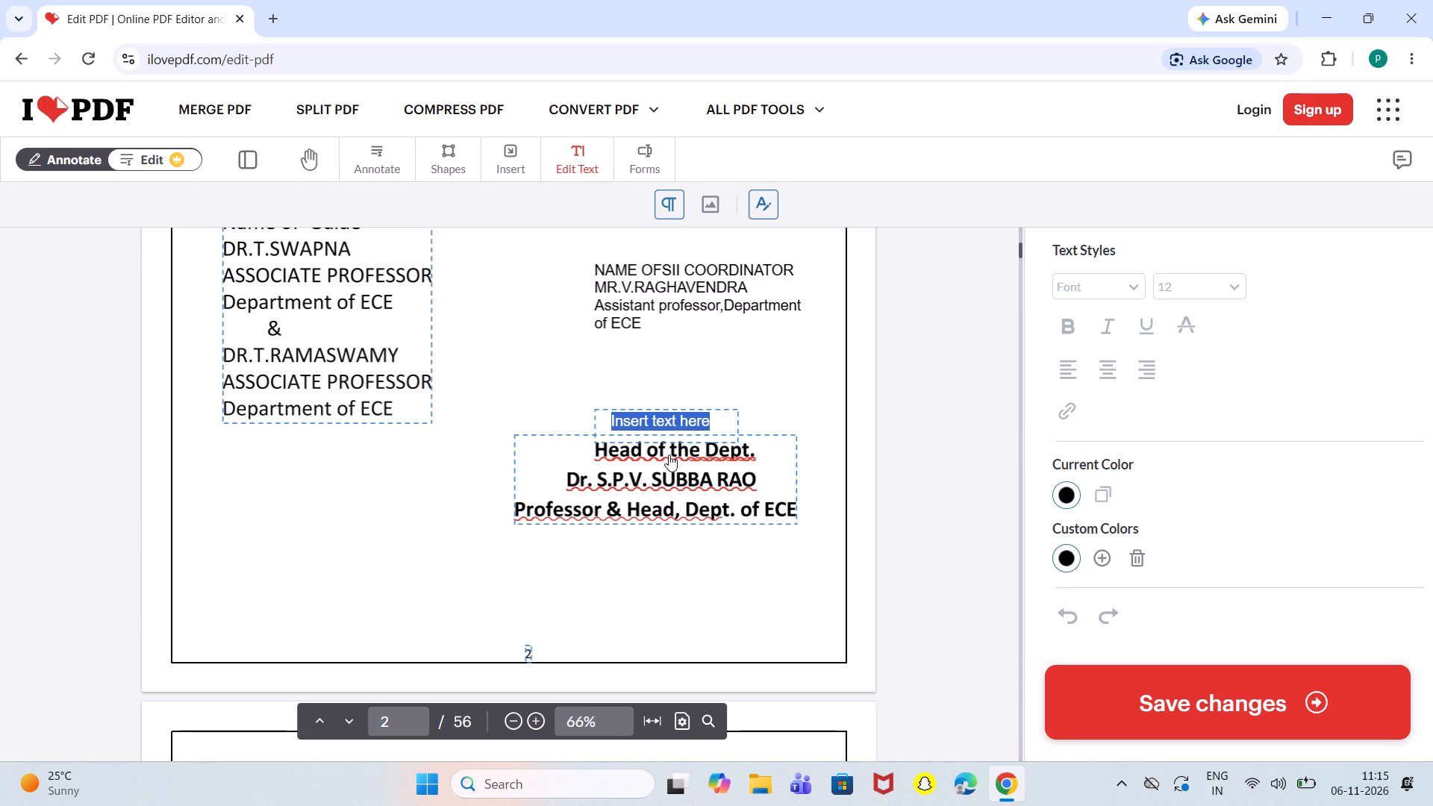
double_click(522, 435)
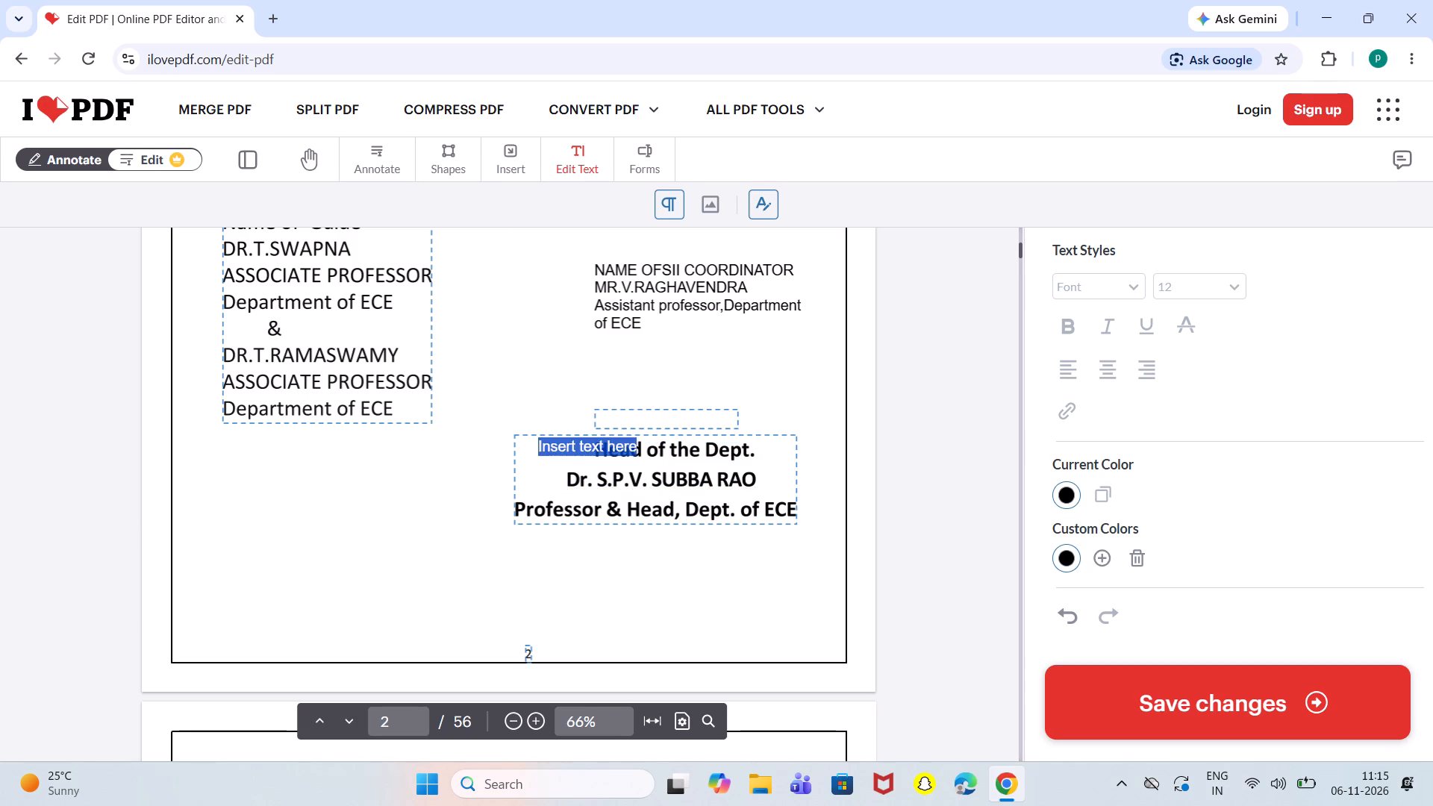
left_click(521, 435)
left_click(521, 435)
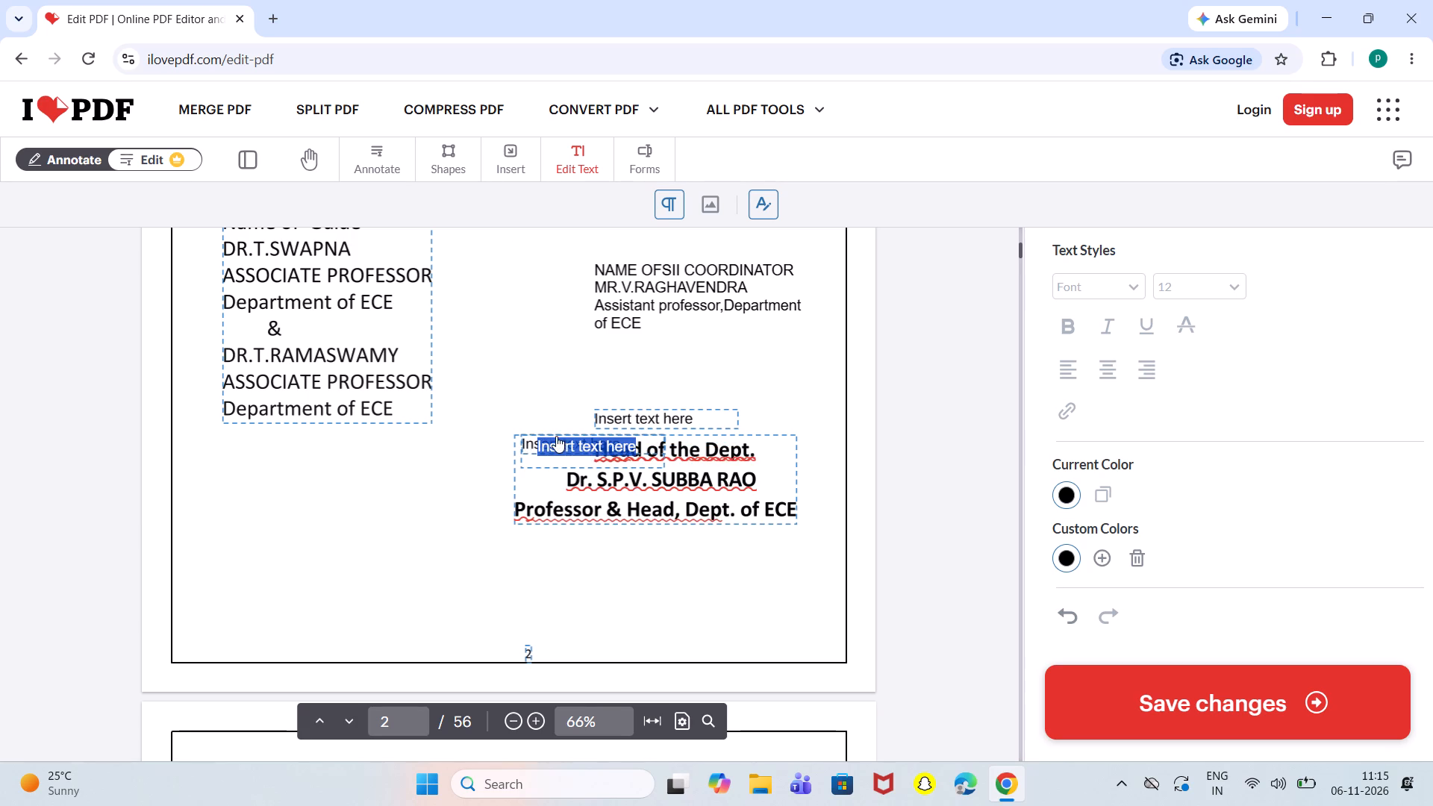
left_click(561, 440)
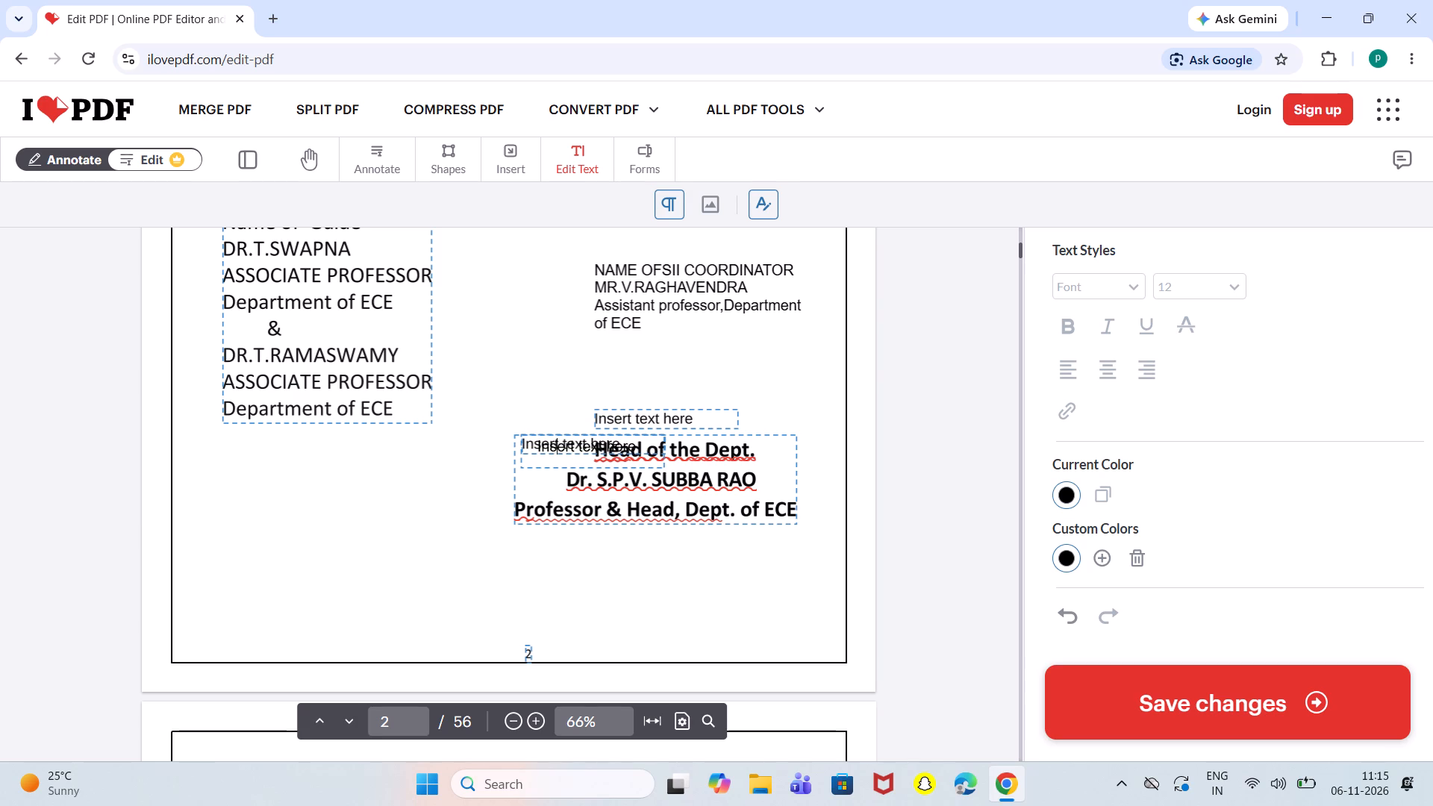
left_click(579, 329)
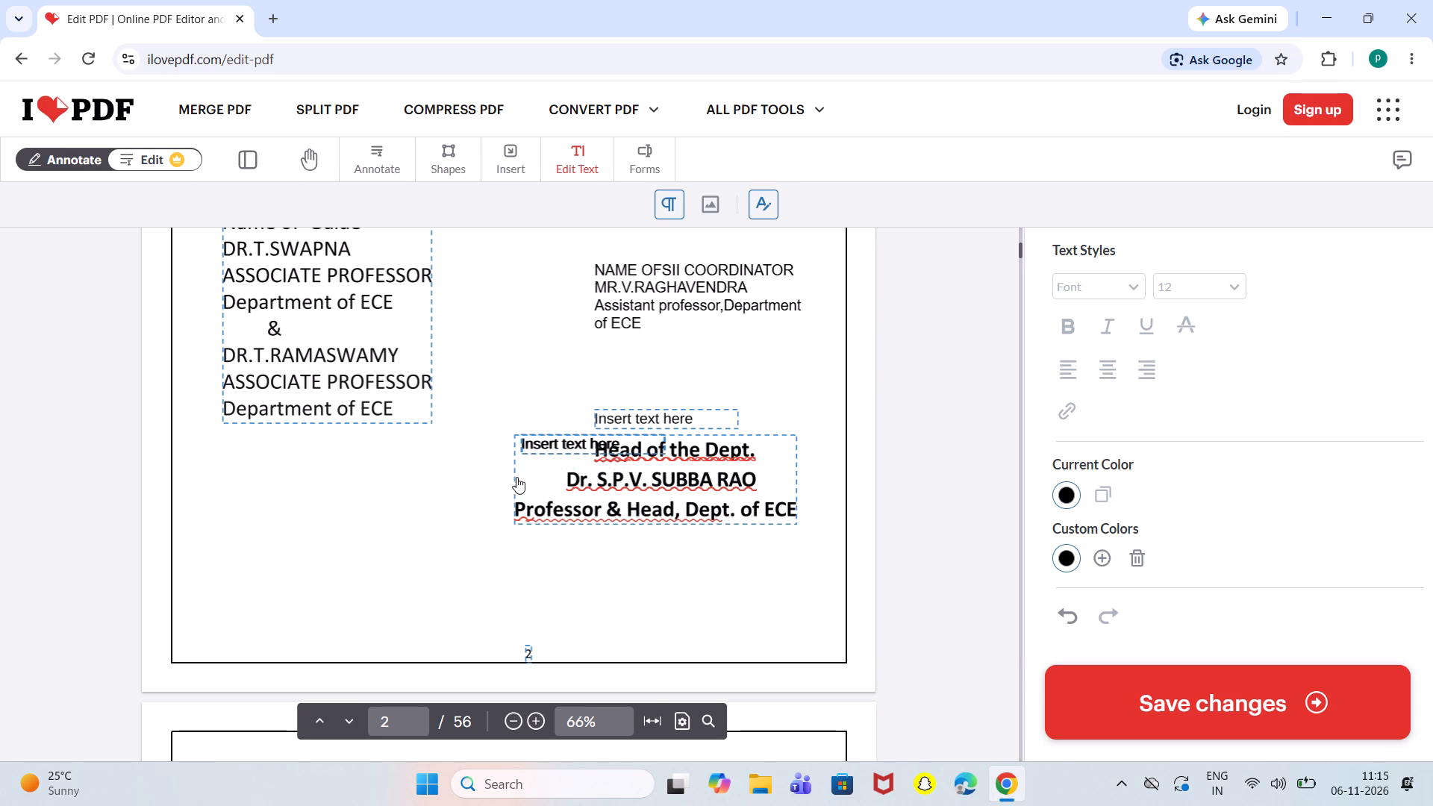
Select the department head's text block and widen it leftward so its lines shift toward the page centre.
double_click(516, 477)
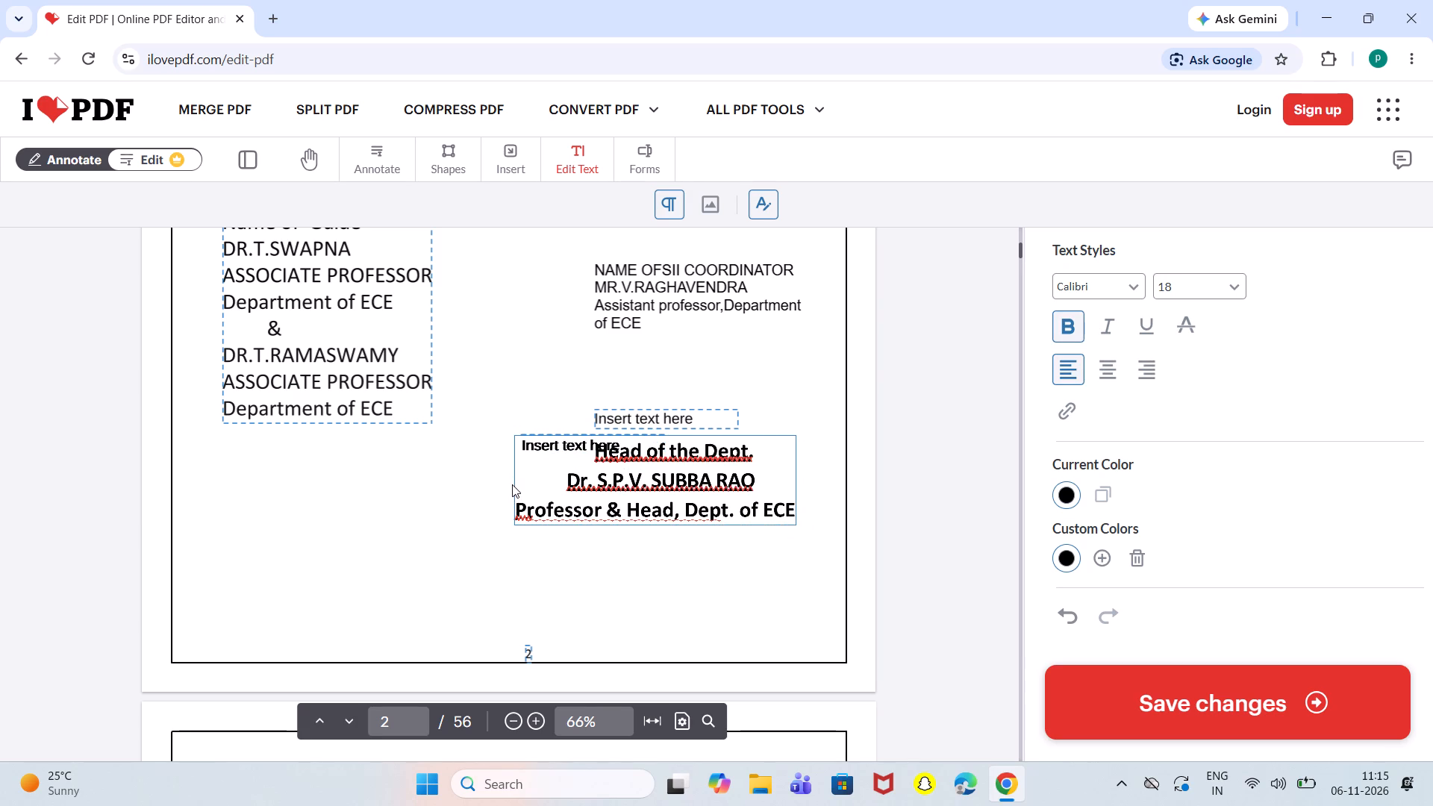
double_click(515, 483)
double_click(515, 483)
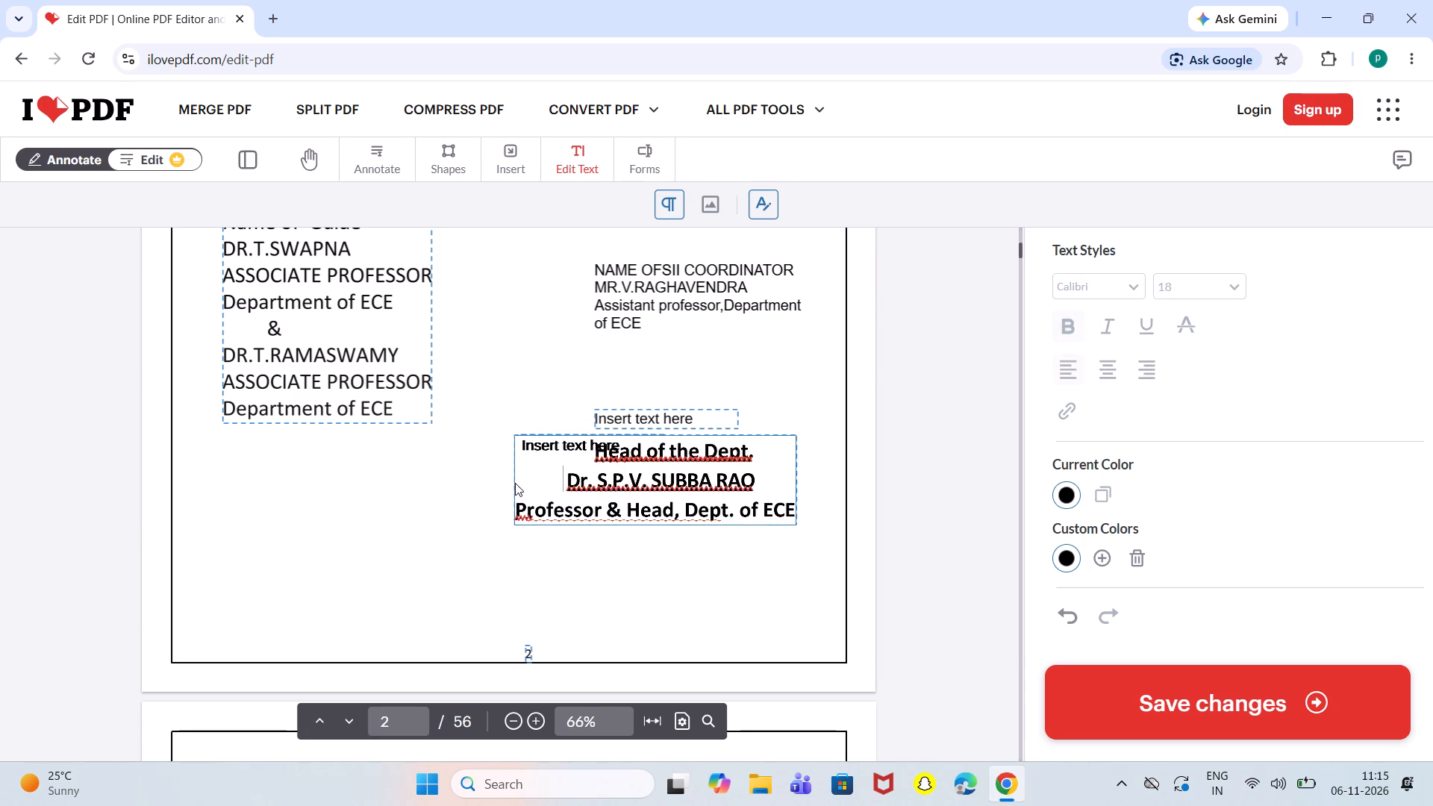
left_click(515, 483)
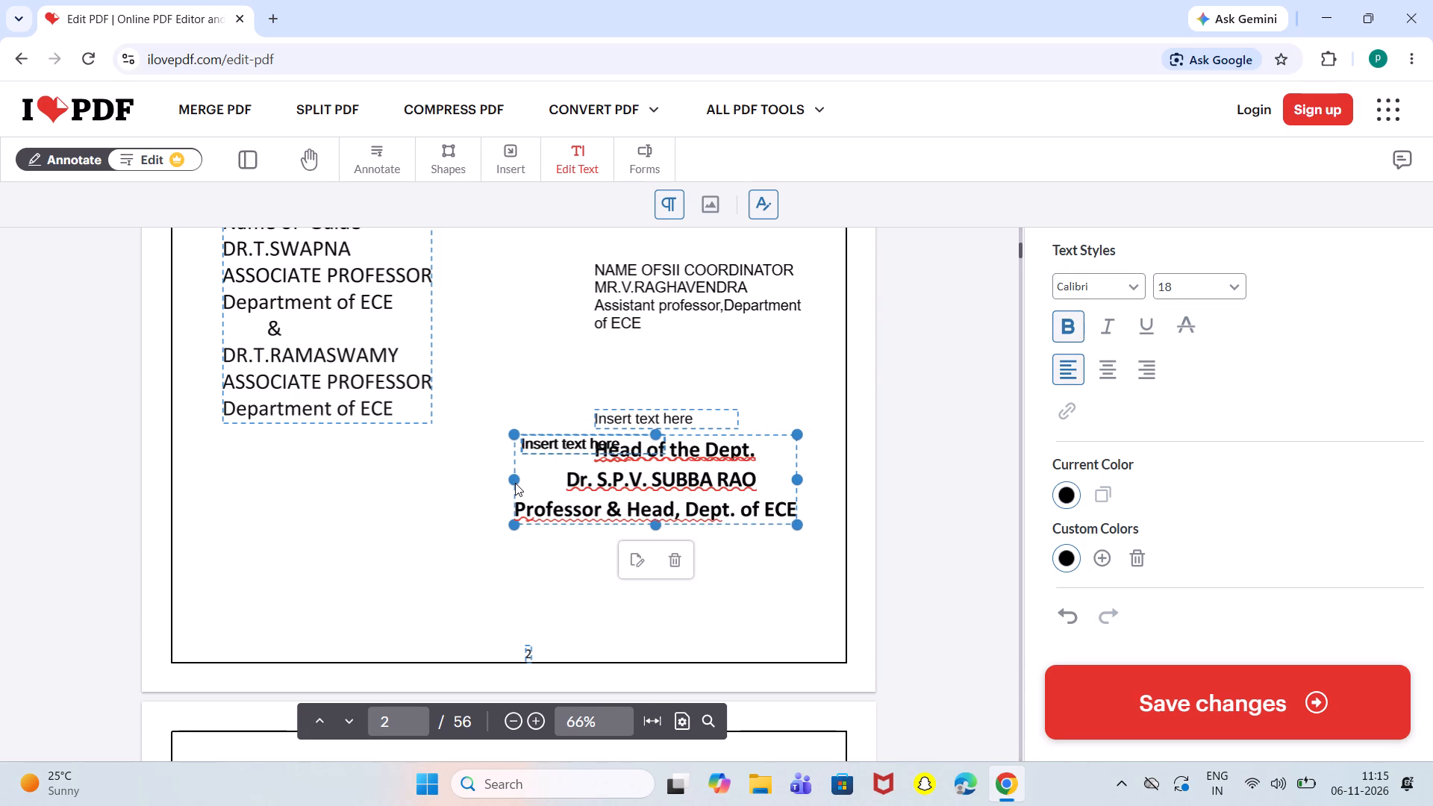
left_click_drag(512, 484, 506, 490)
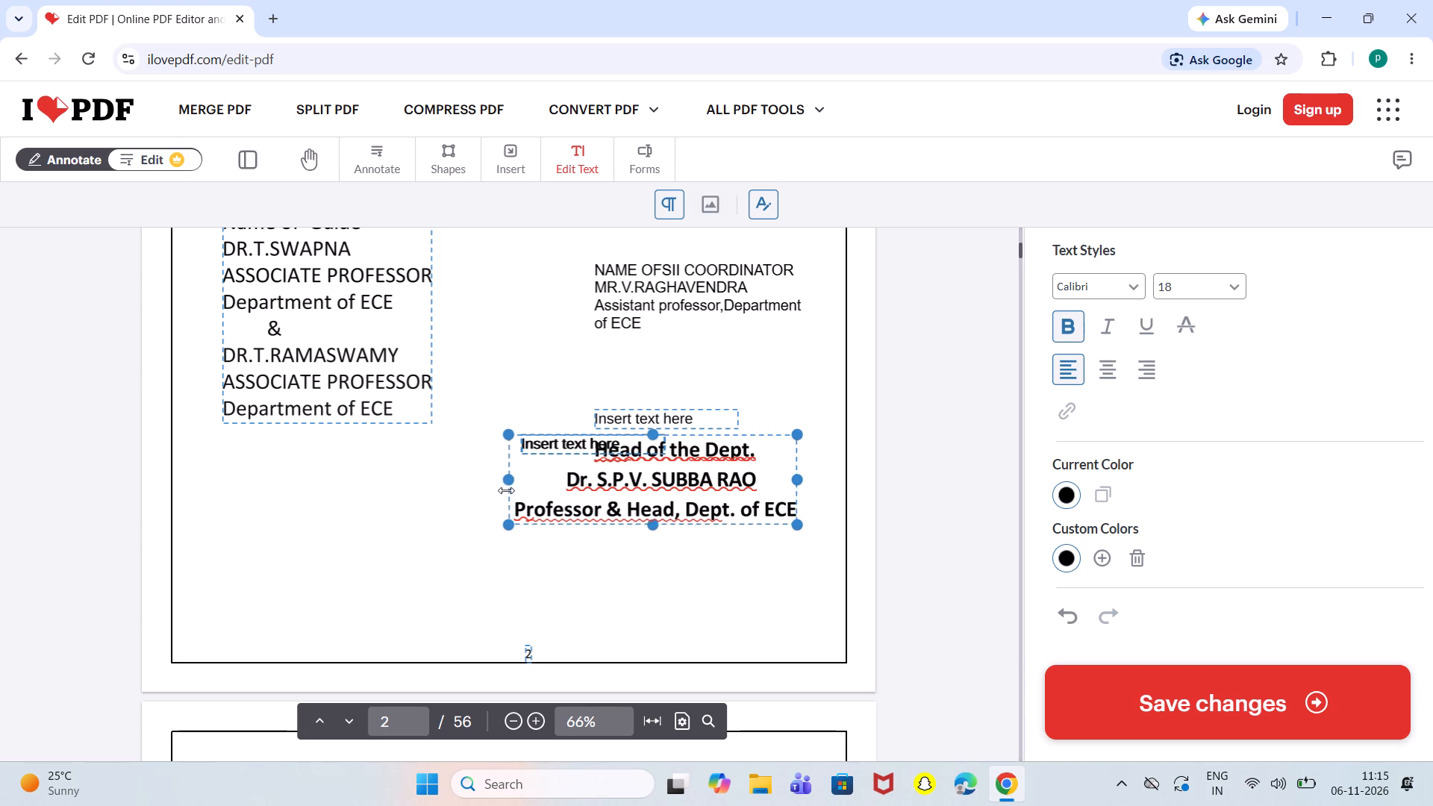
left_click_drag(506, 490, 472, 535)
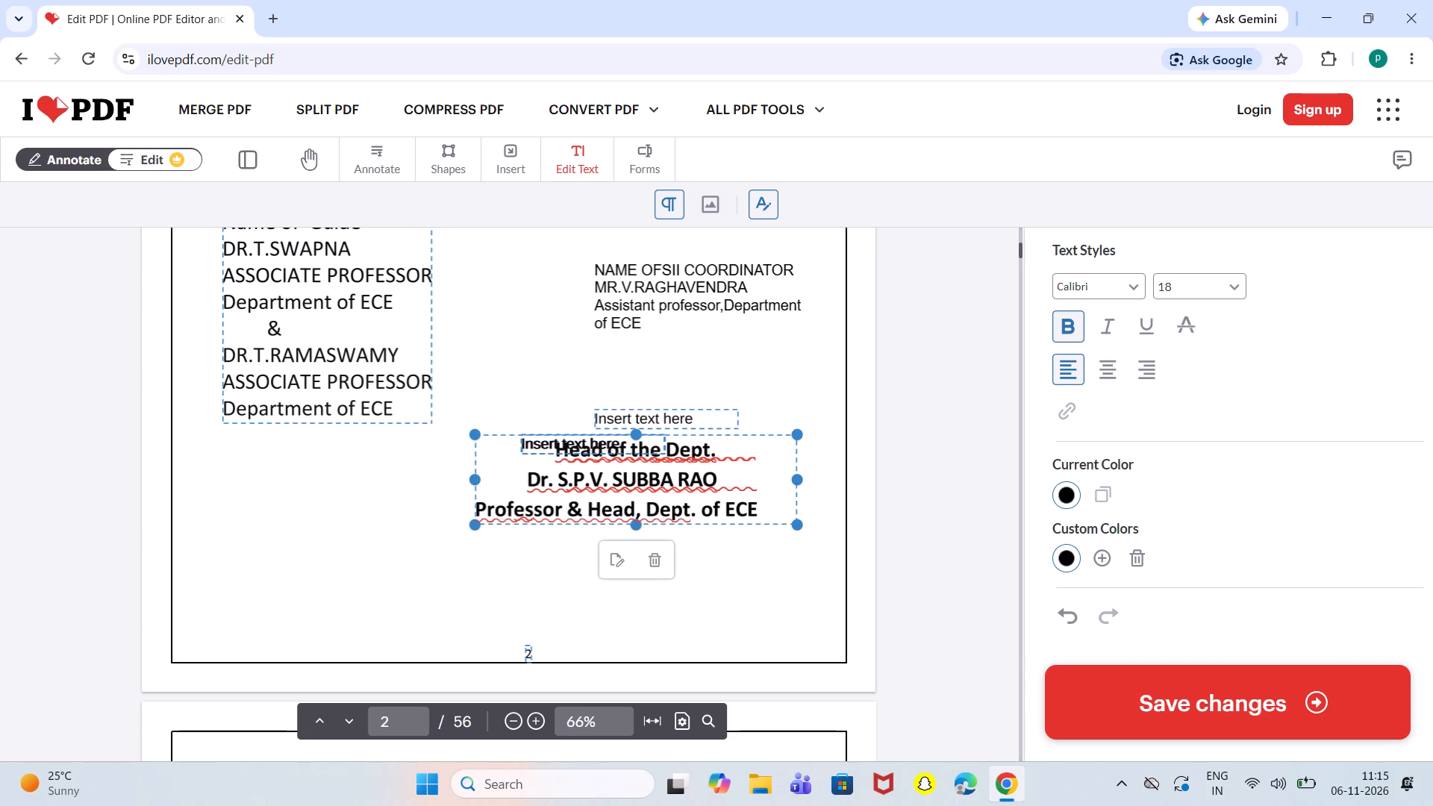
Add an "Insert text here" placeholder box just below the department head's text block.
left_click(637, 532)
double_click(637, 532)
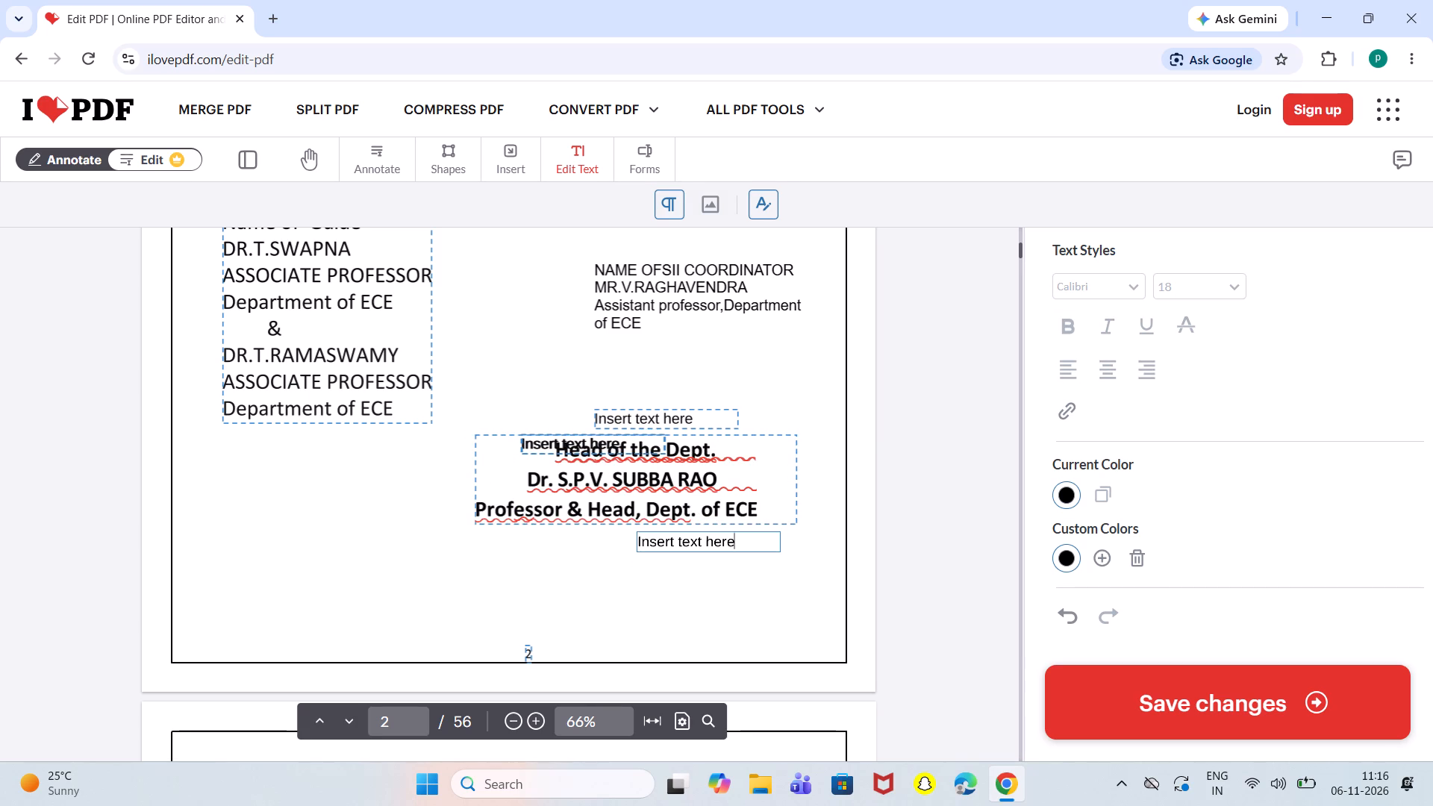
Reselect the department head's text block, adjust its lower edge and widen it further left toward the guide details.
left_click(637, 525)
left_click_drag(637, 525, 634, 535)
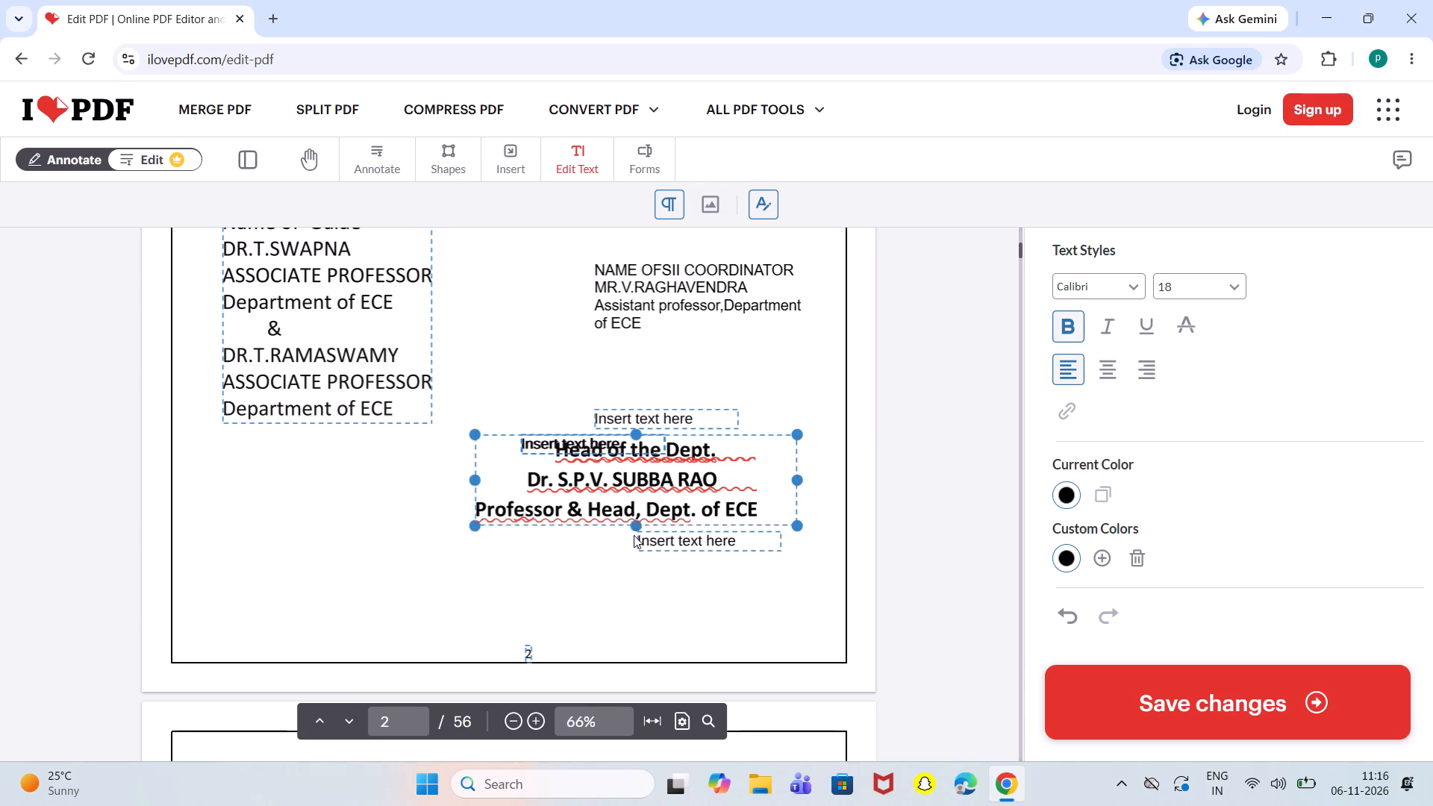
left_click_drag(634, 535, 581, 554)
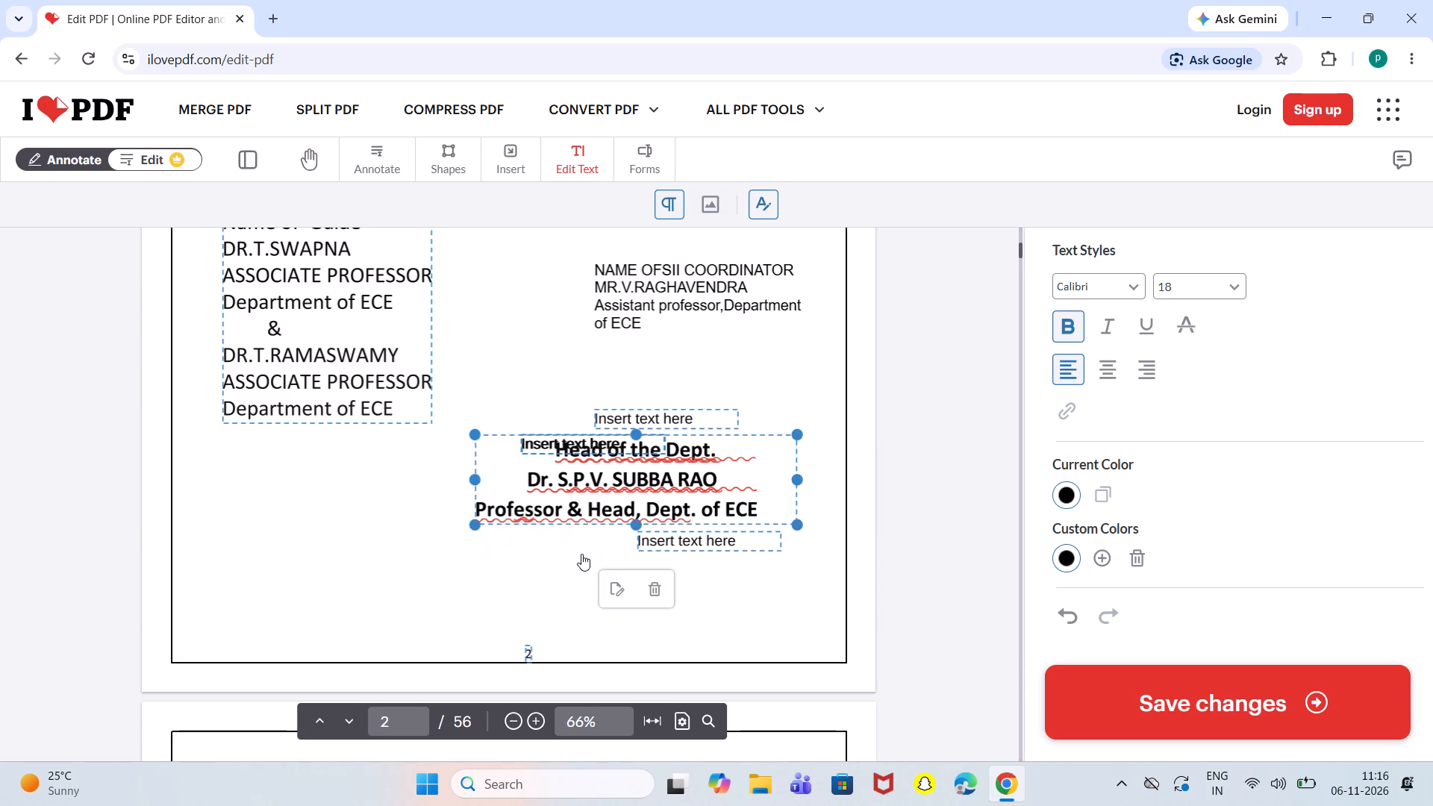
left_click(475, 484)
left_click_drag(475, 484, 421, 504)
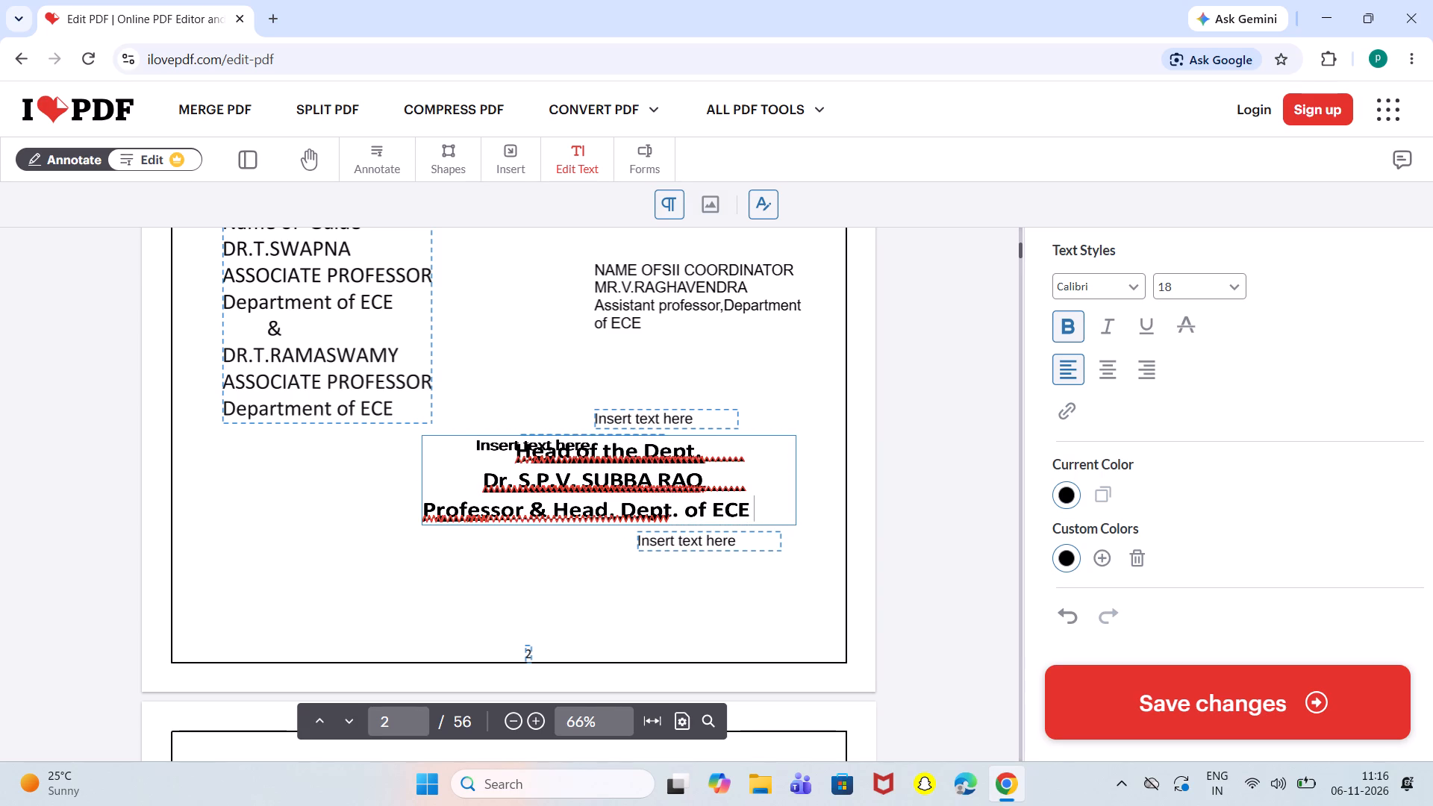
In the guide details text block, retype the first guide's title in mixed case as "Associate Professor".
double_click(403, 422)
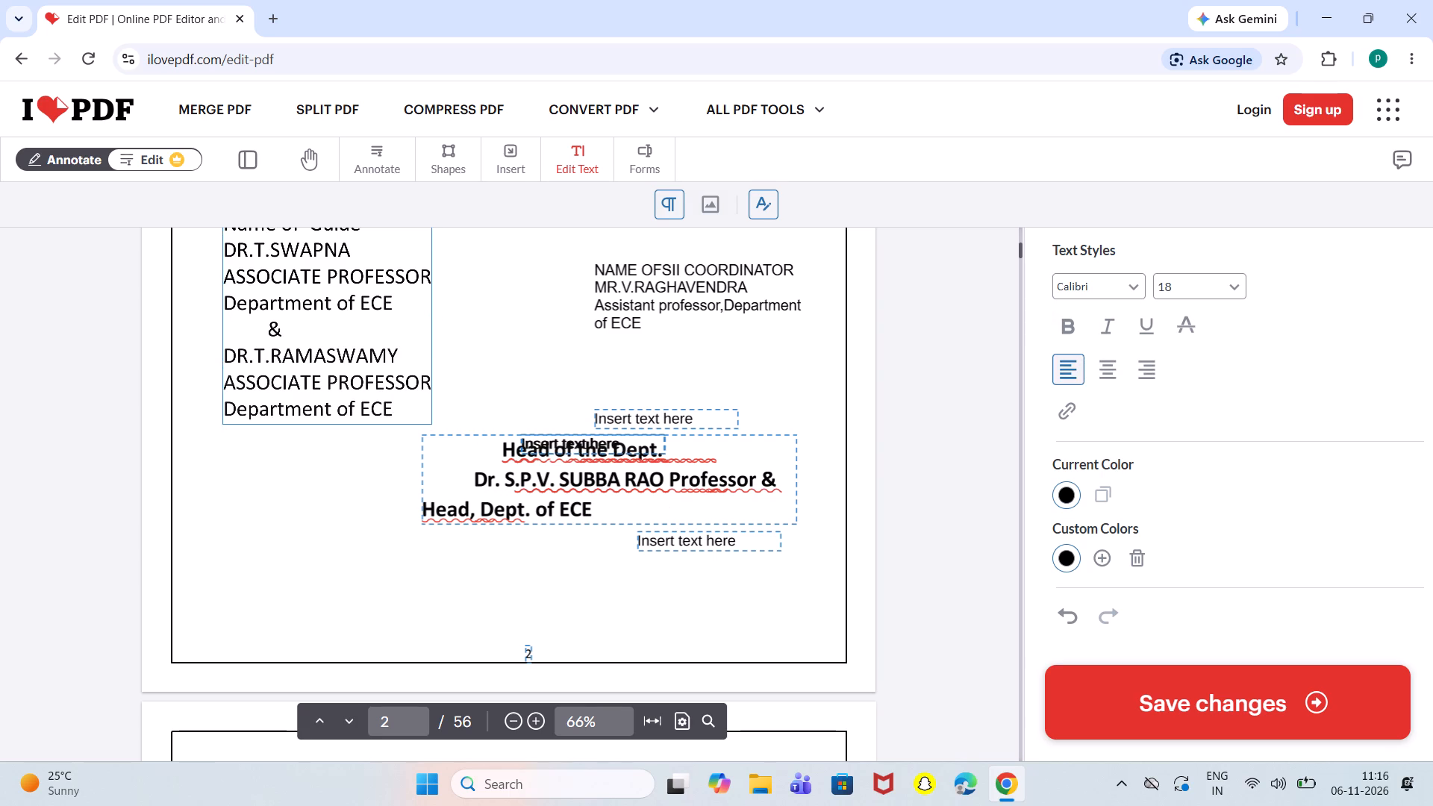
left_click(401, 422)
double_click(401, 422)
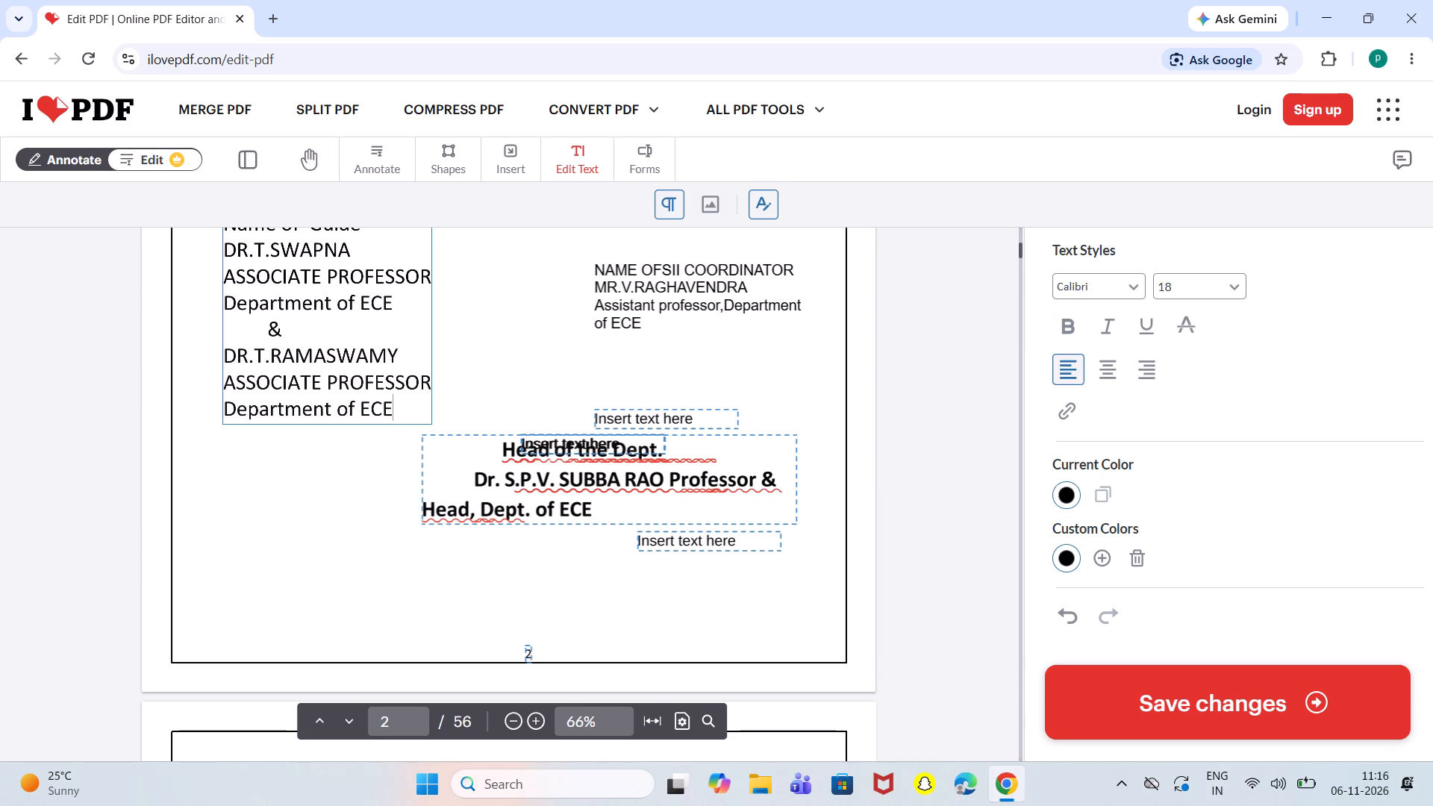
double_click(414, 420)
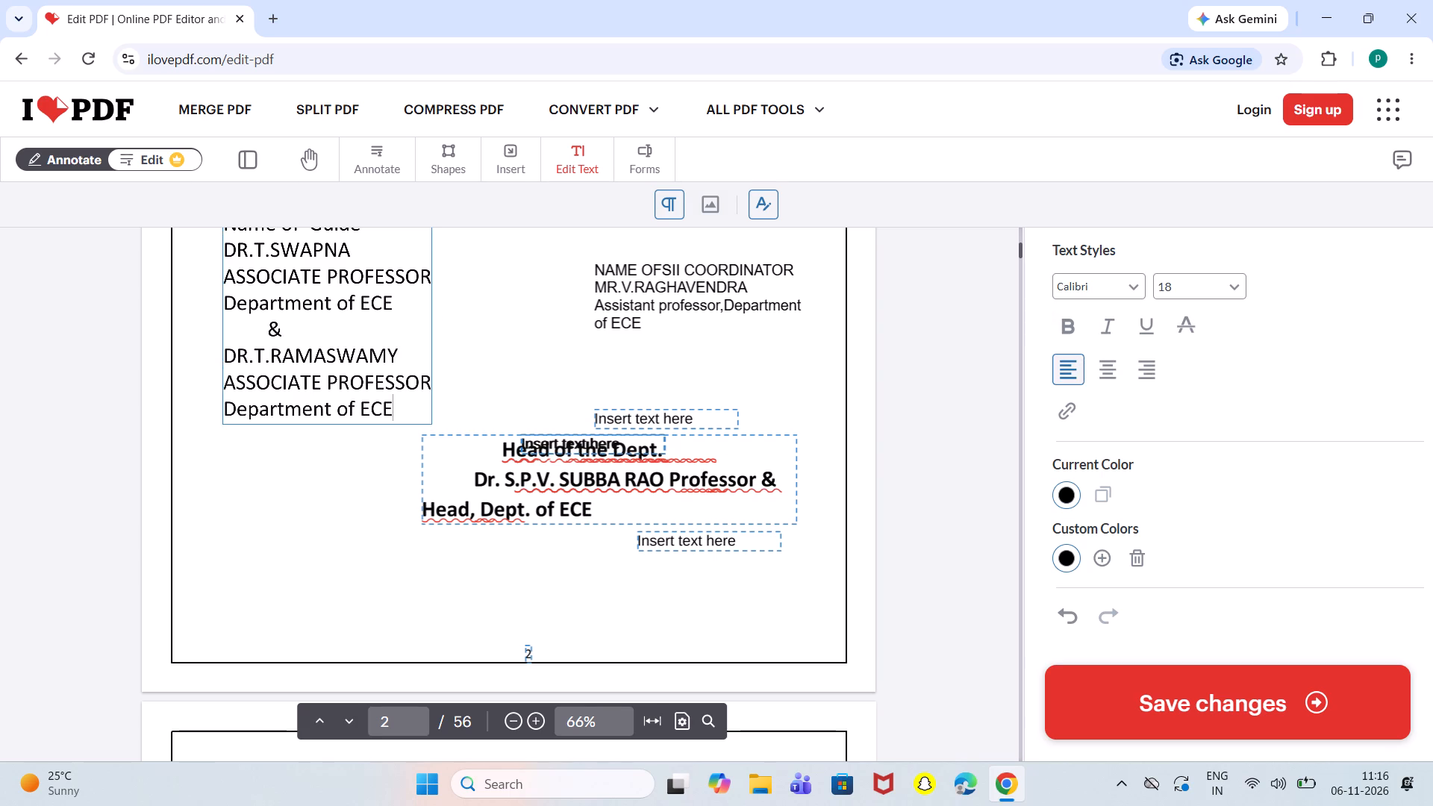
double_click(405, 420)
left_click(405, 420)
left_click_drag(405, 420, 405, 421)
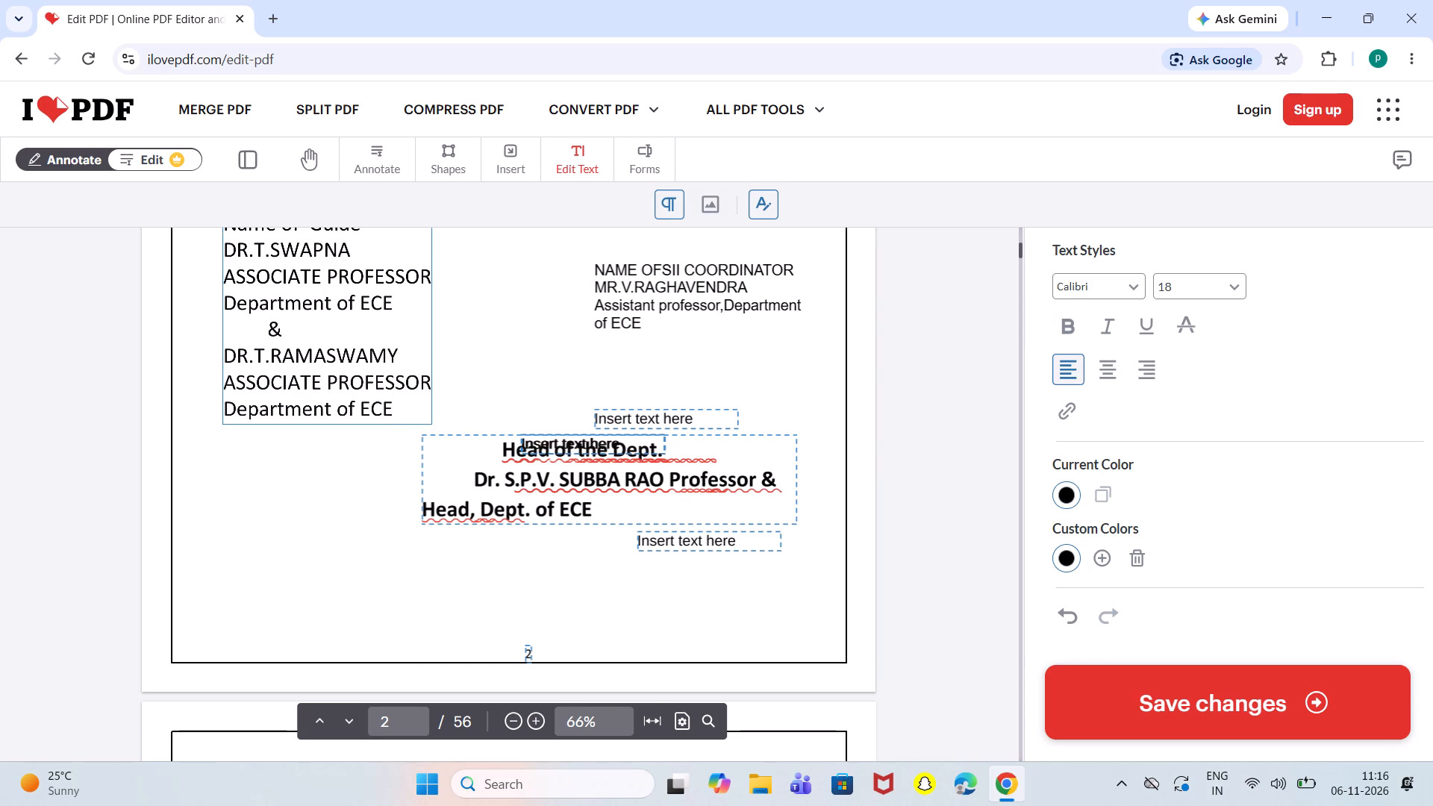
left_click_drag(405, 421, 426, 412)
left_click_drag(426, 412, 392, 421)
double_click(392, 421)
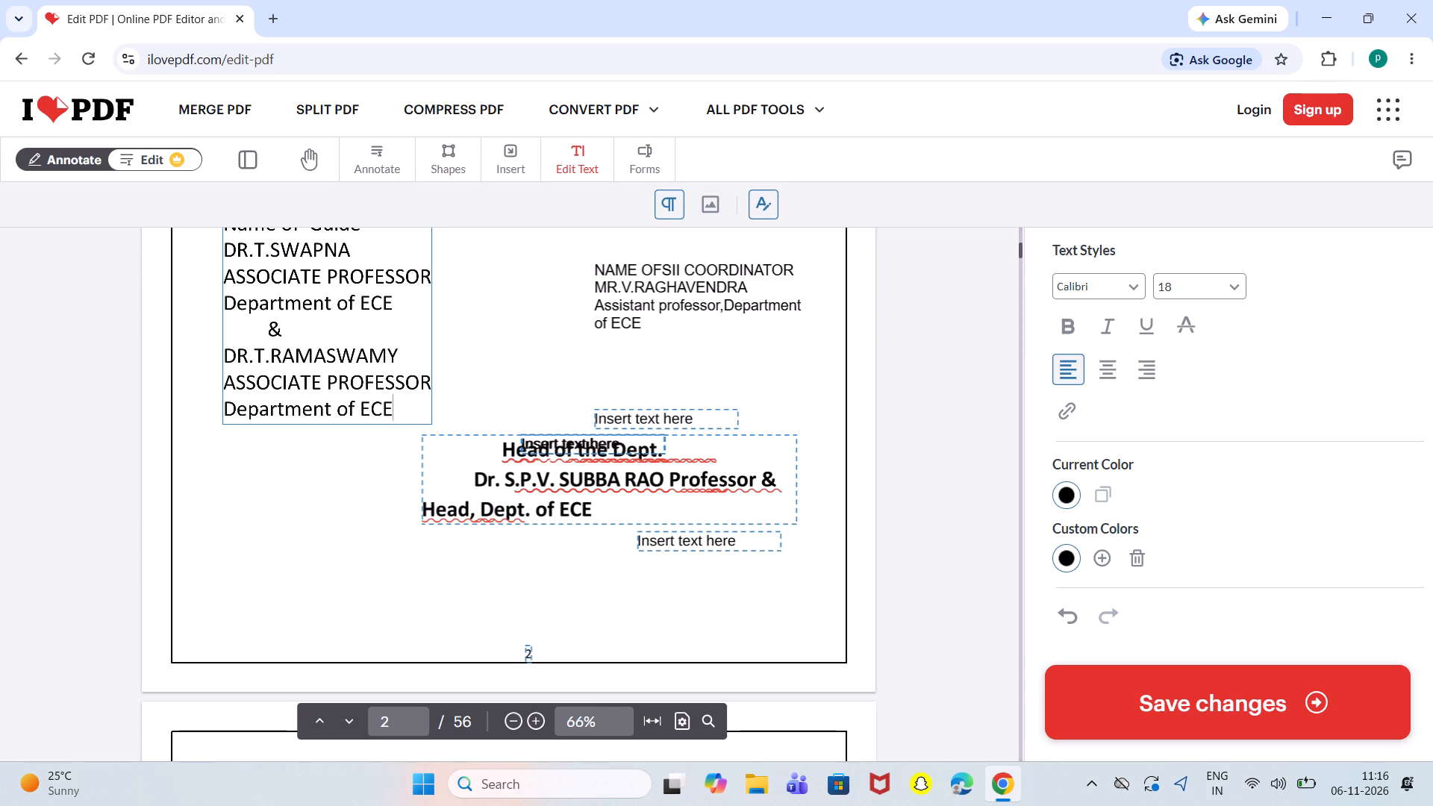
left_click(395, 302)
left_click(428, 275)
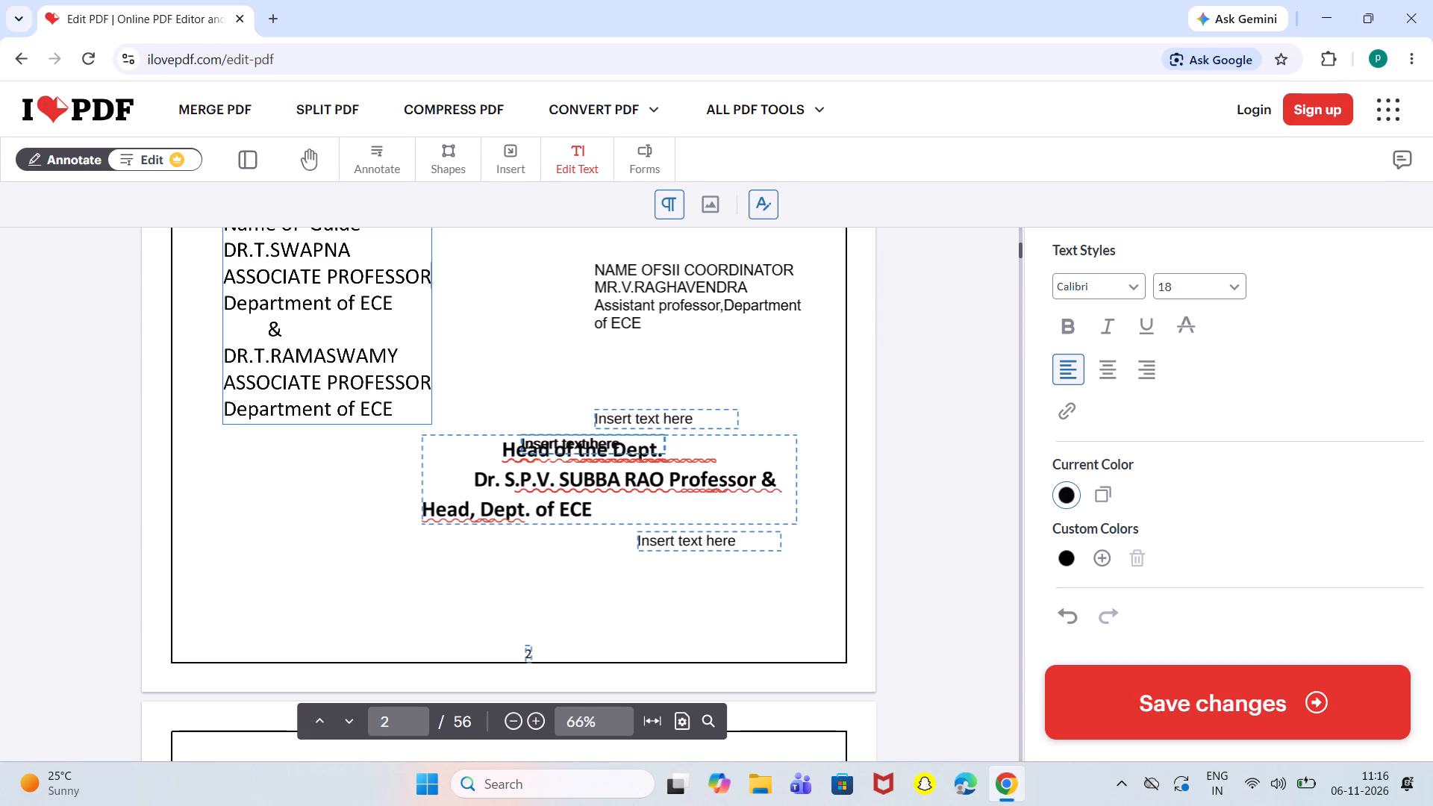
key("BackSpace")
key("BackSpace")
key("BackSpace")
key("BackSpace")
key("BackSpace")
key("BackSpace")
key("BackSpace")
key("BackSpace")
key("BackSpace")
key("BackSpace")
key("BackSpace")
key("BackSpace")
key("BackSpace")
key("BackSpace")
key("BackSpace")
key("BackSpace")
key("BackSpace")
key("BackSpace")
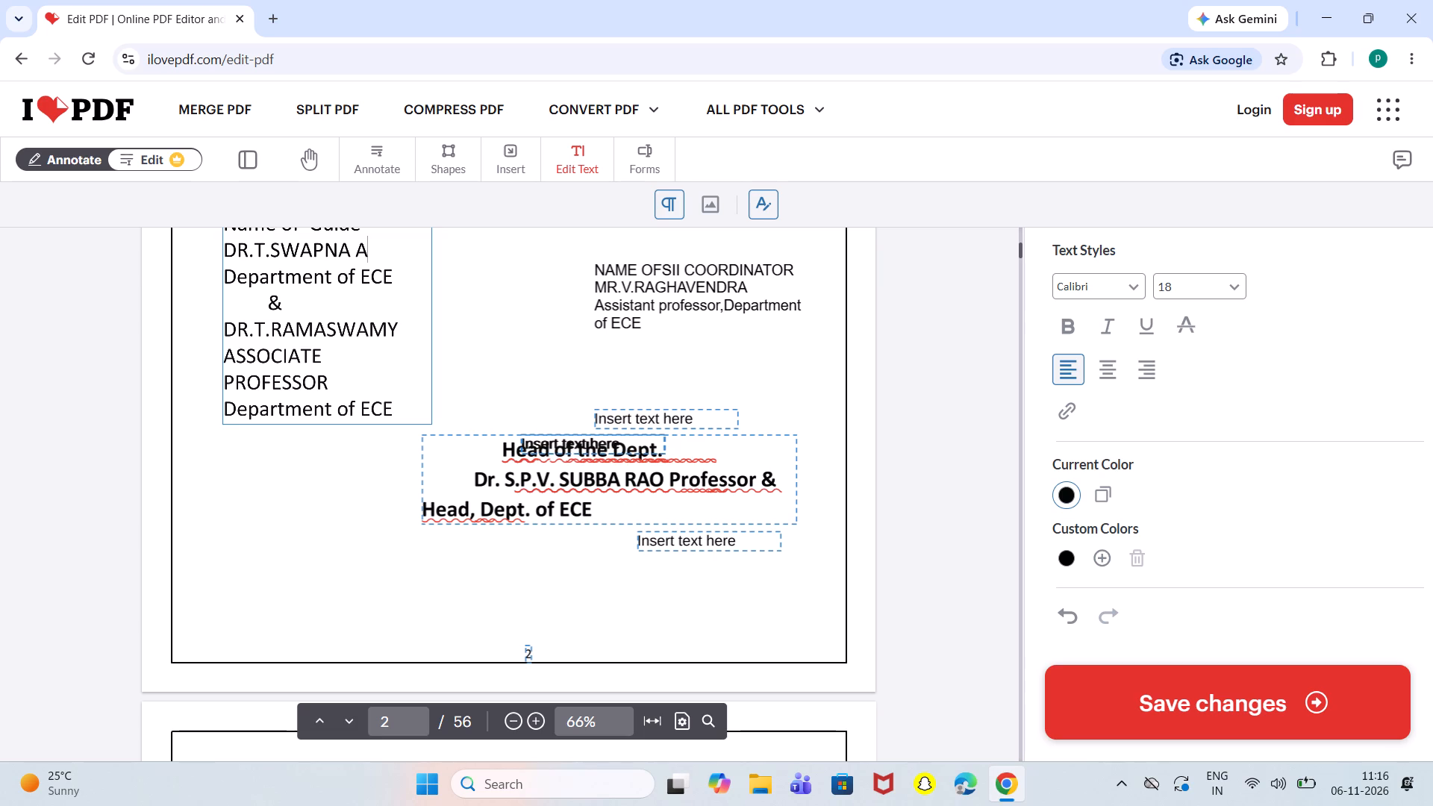
type("ss")
type("ocia")
type("te")
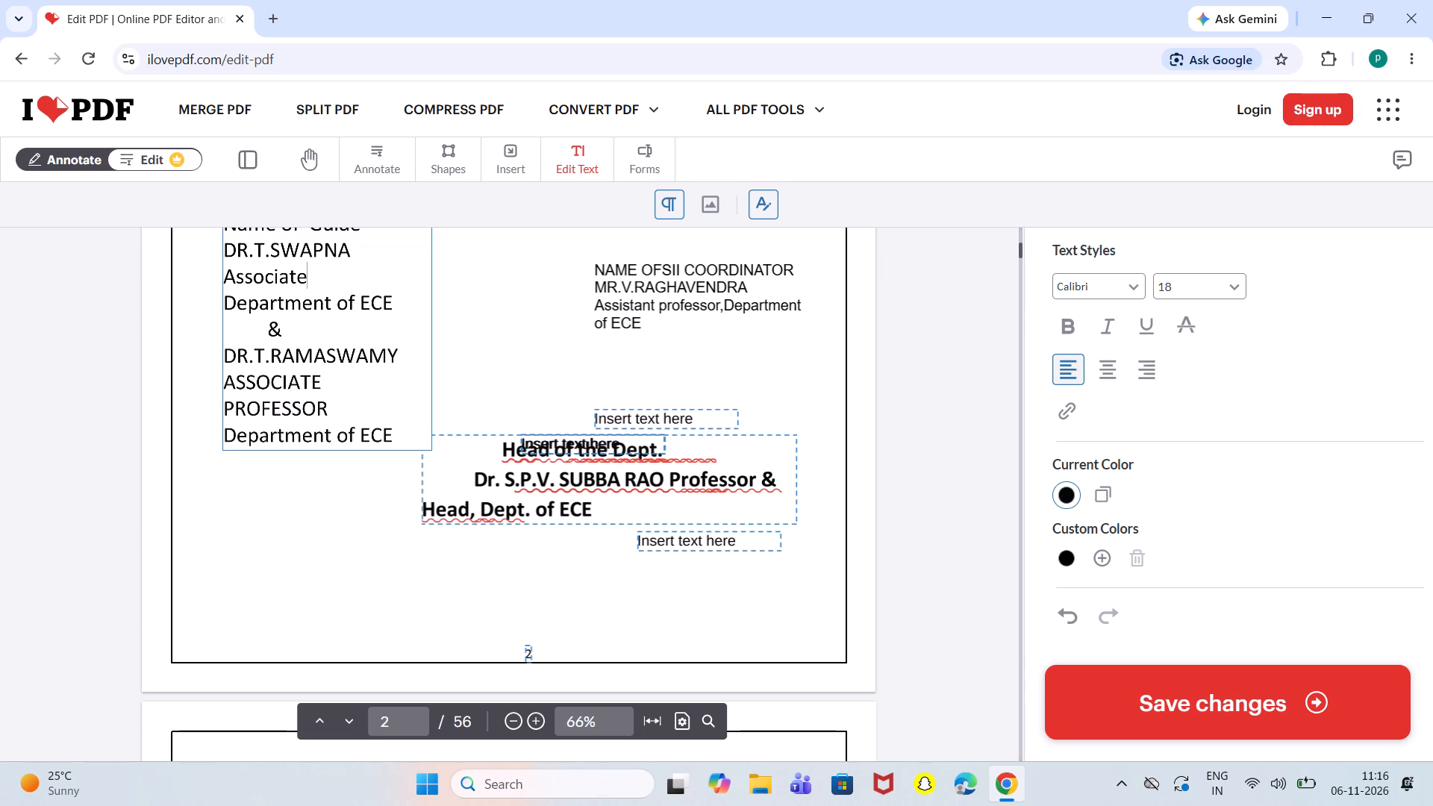
key("space")
key("p")
key("BackSpace")
key("e")
key("BackSpace")
type("rofe")
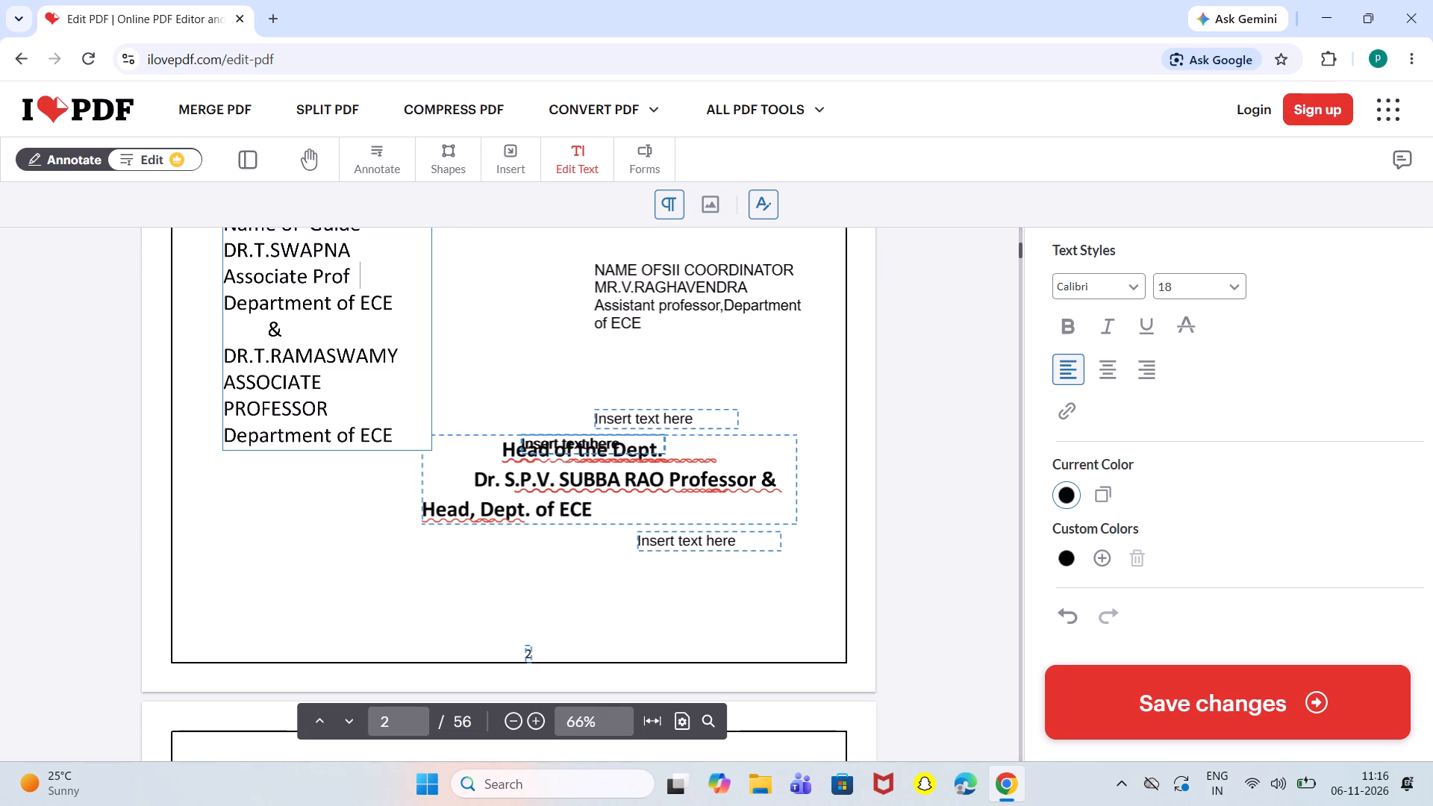
type("ssor")
Retype the second guide's title in the same block in mixed case as "AssociateProfessor".
left_click(334, 379)
key("BackSpace")
key("BackSpace")
key("BackSpace")
key("BackSpace")
key("BackSpace")
key("BackSpace")
key("BackSpace")
key("BackSpace")
key("BackSpace")
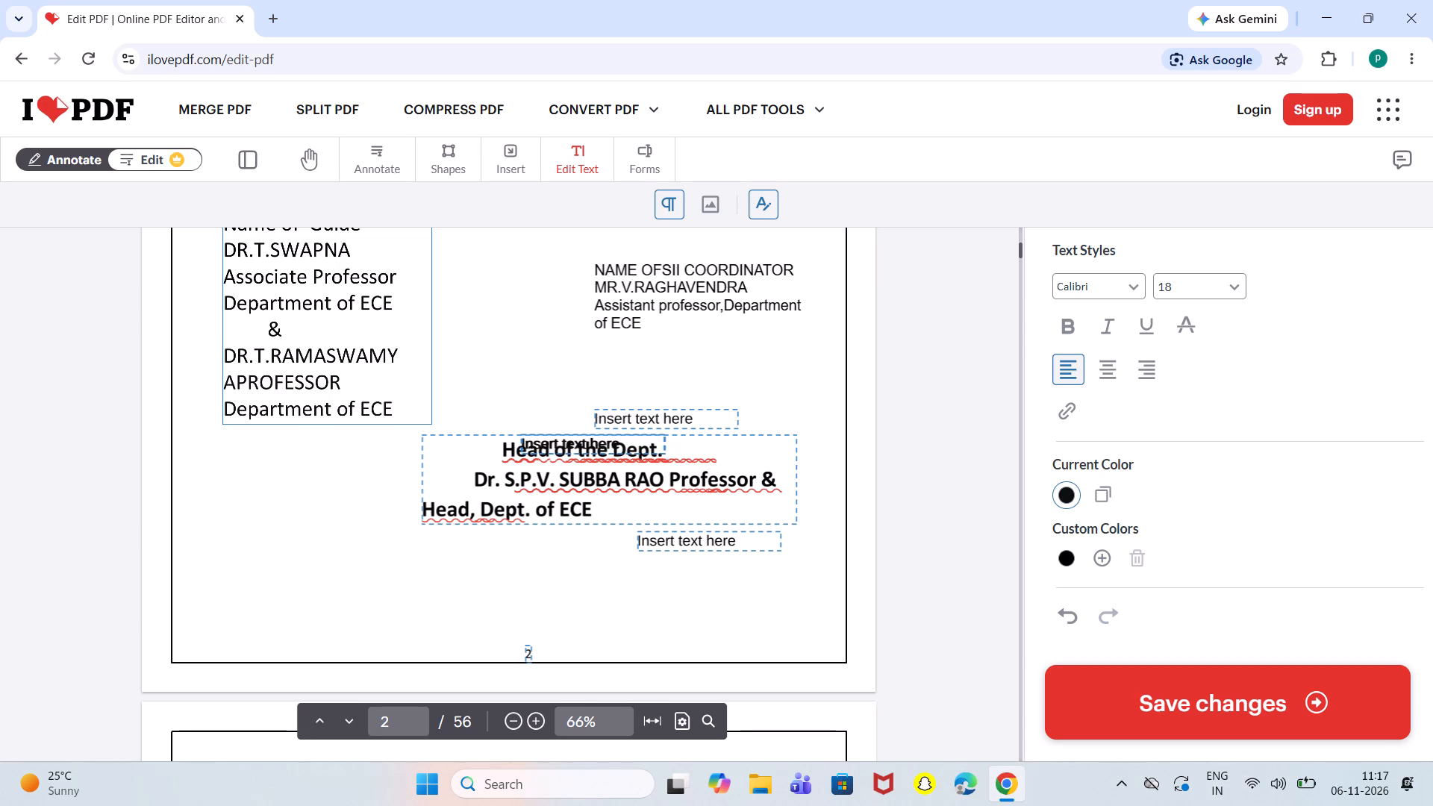
type("ss")
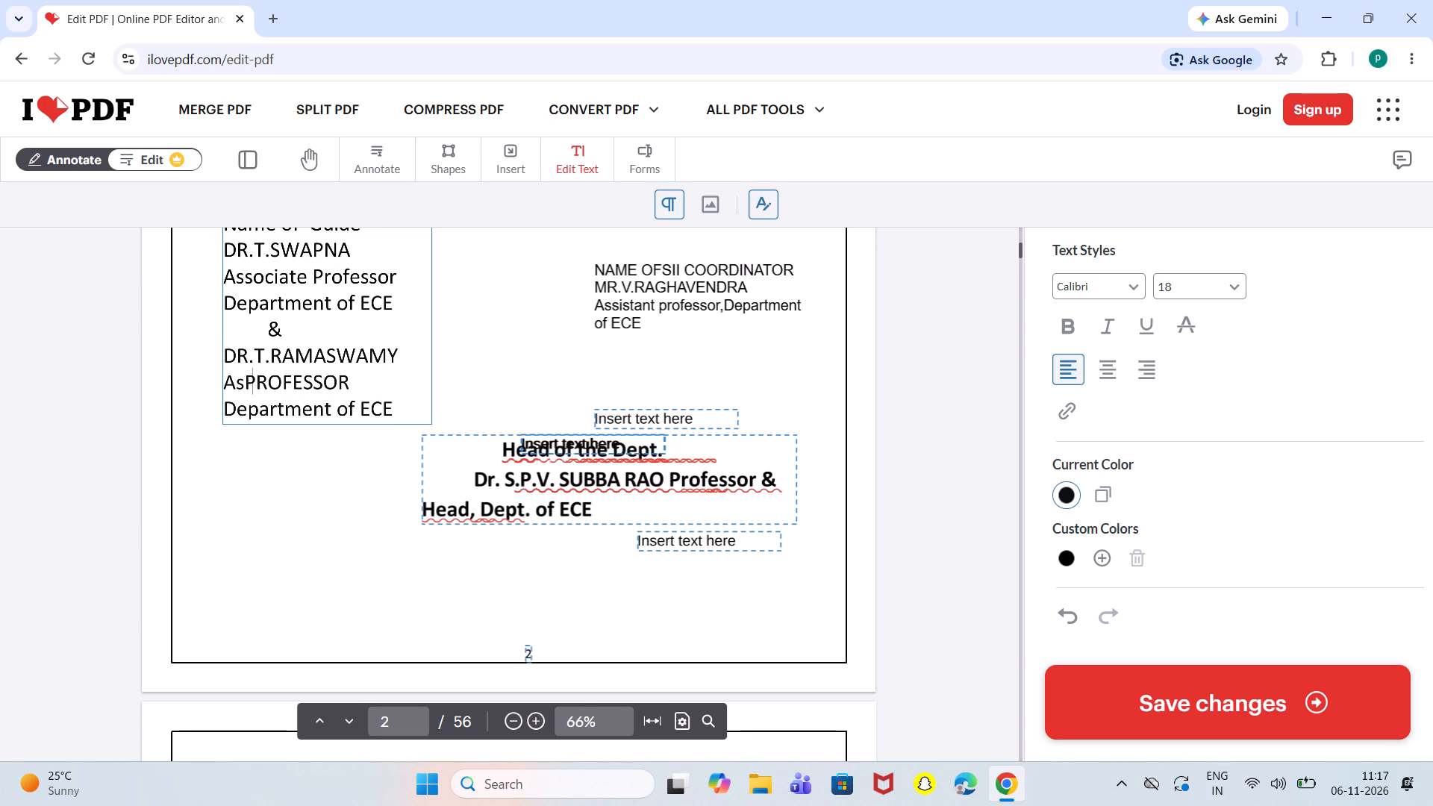
type("ociate")
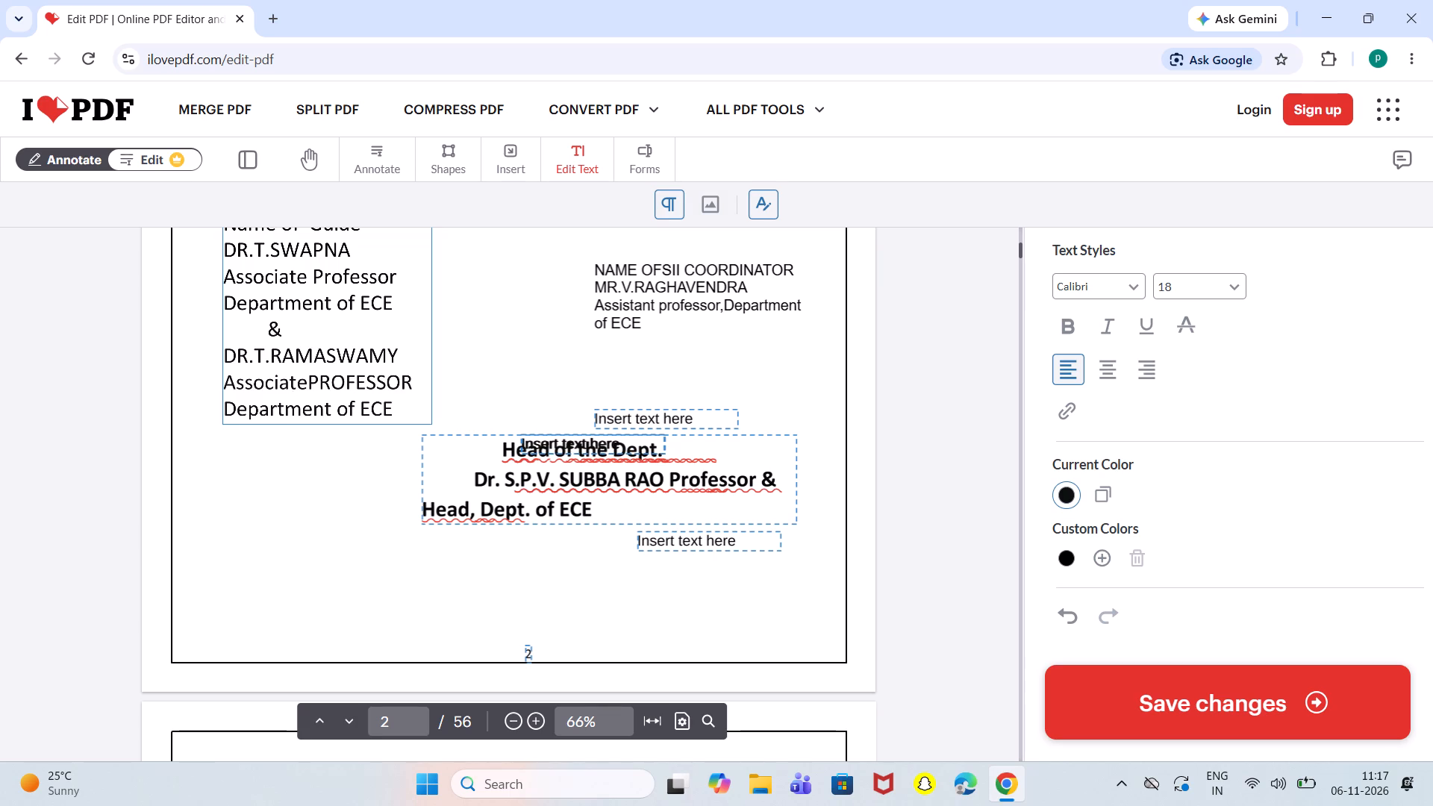
left_click(417, 379)
key("BackSpace")
key("BackSpace")
key("BackSpace")
key("BackSpace")
key("BackSpace")
key("BackSpace")
key("BackSpace")
key("BackSpace")
type("rofessor")
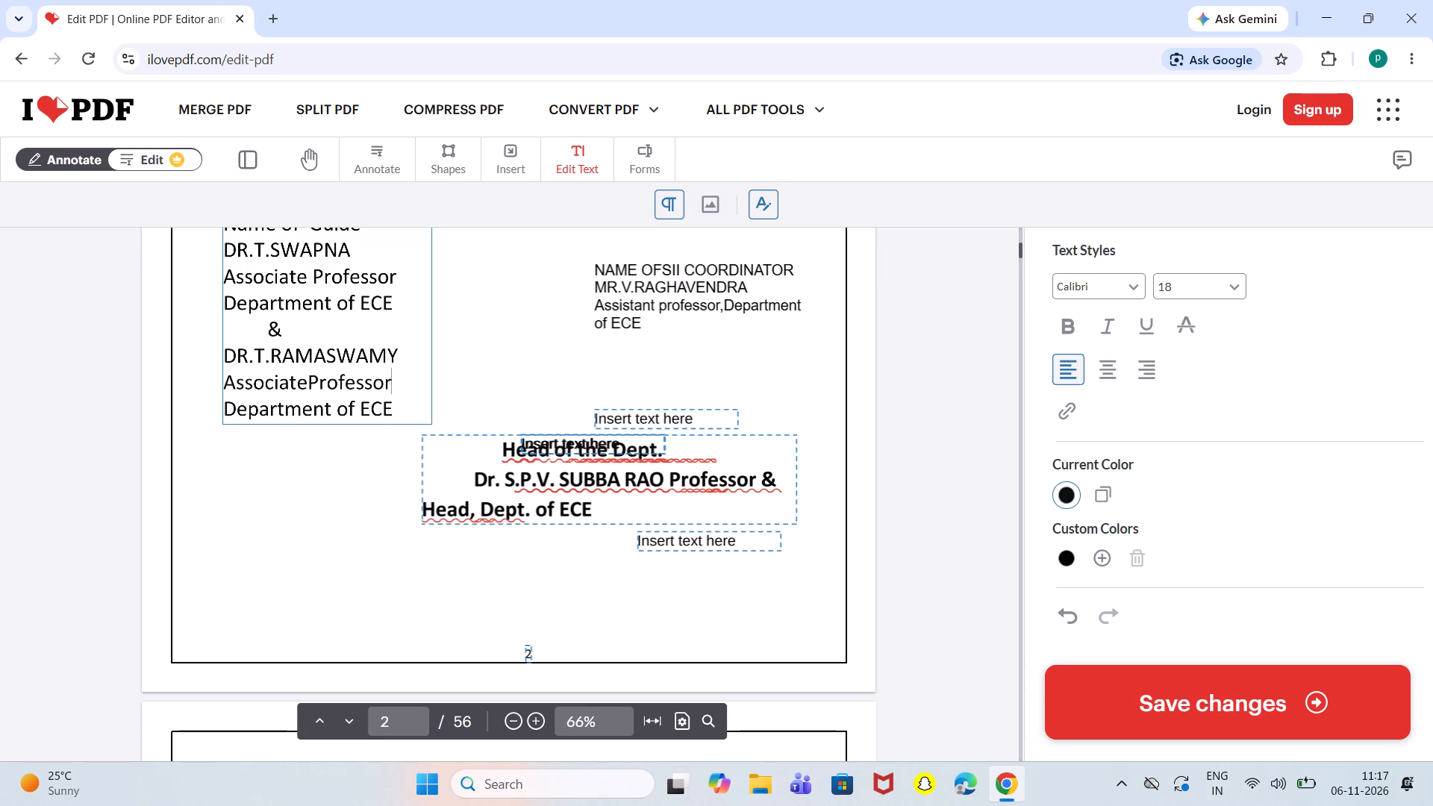
Clear all the text from the "Insert text here" placeholder box below the SII coordinator's details.
scroll(417, 379, "up", 2)
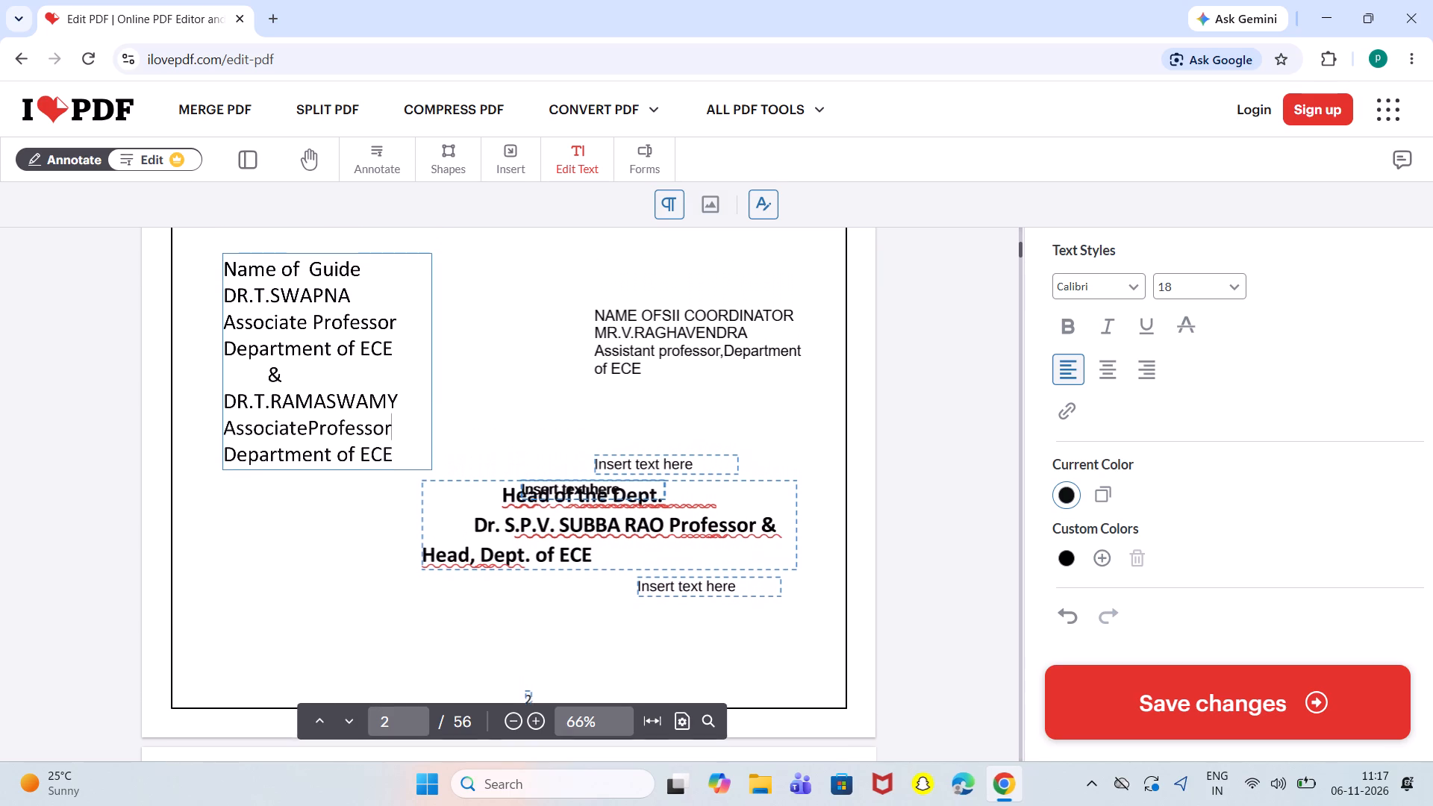
scroll(417, 379, "up", 2)
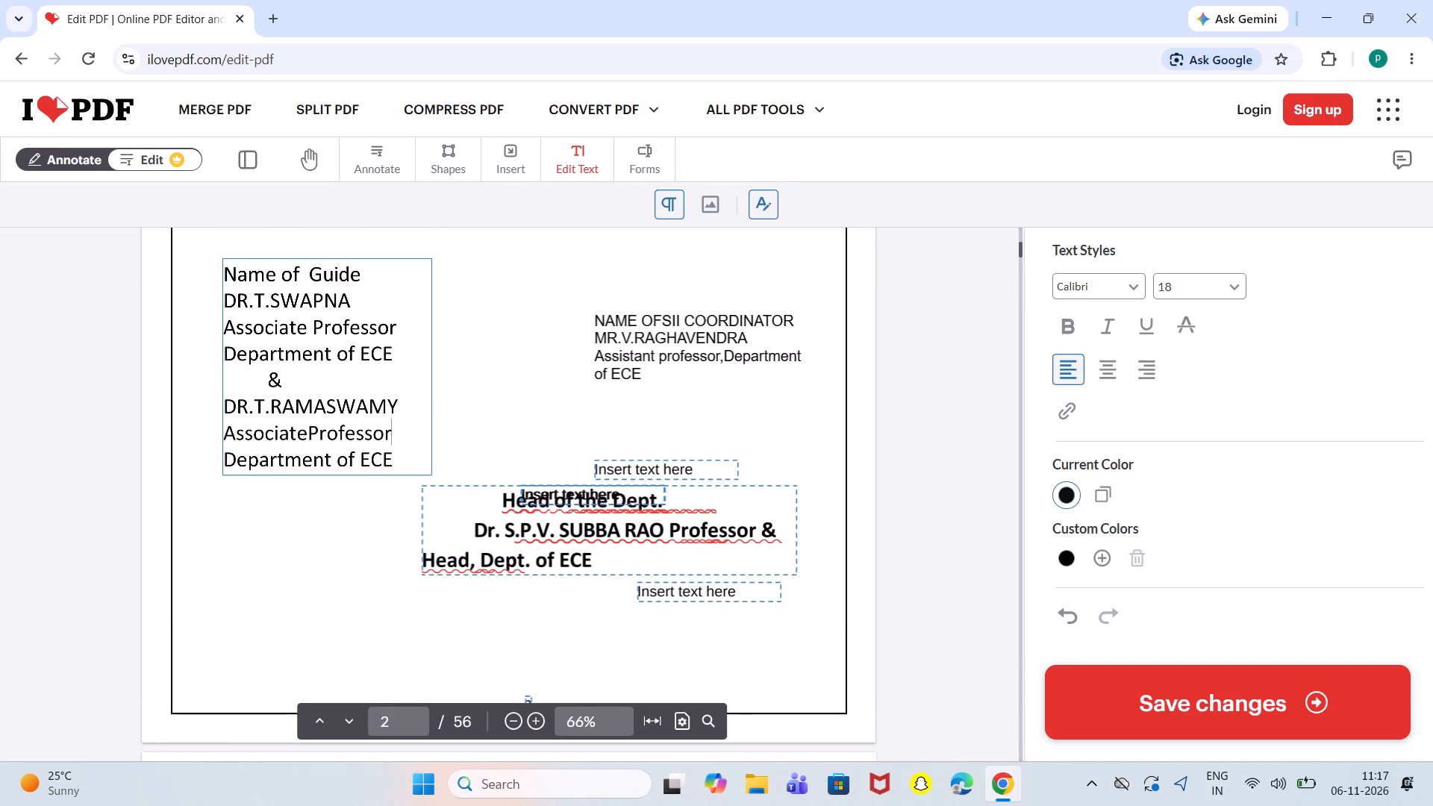
left_click(642, 468)
double_click(642, 468)
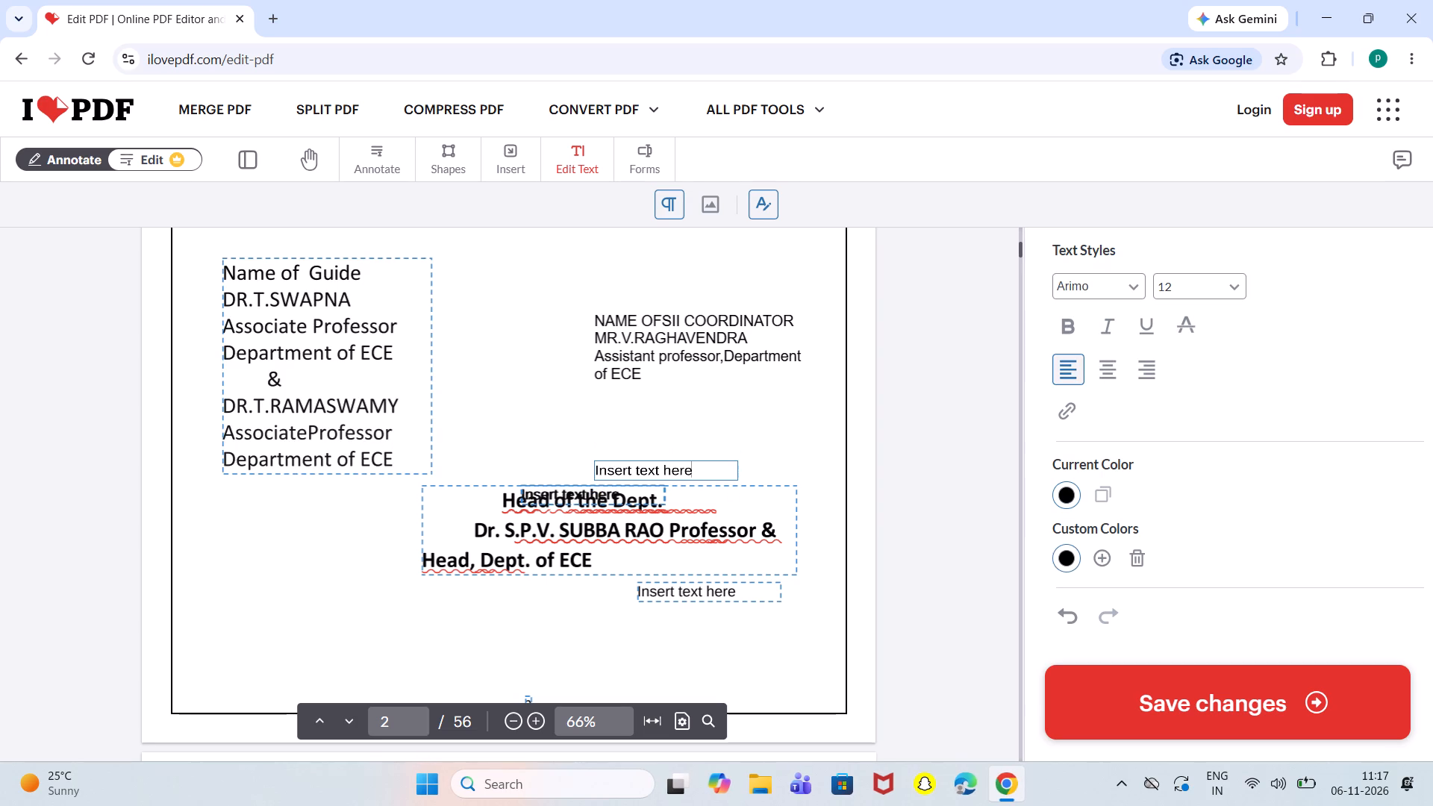
left_click(705, 478)
key("BackSpace")
key("BackSpace")
key("BackSpace")
key("BackSpace")
key("BackSpace")
key("BackSpace")
key("BackSpace")
key("BackSpace")
key("BackSpace")
key("BackSpace")
key("BackSpace")
key("BackSpace")
key("BackSpace")
key("BackSpace")
key("BackSpace")
key("BackSpace")
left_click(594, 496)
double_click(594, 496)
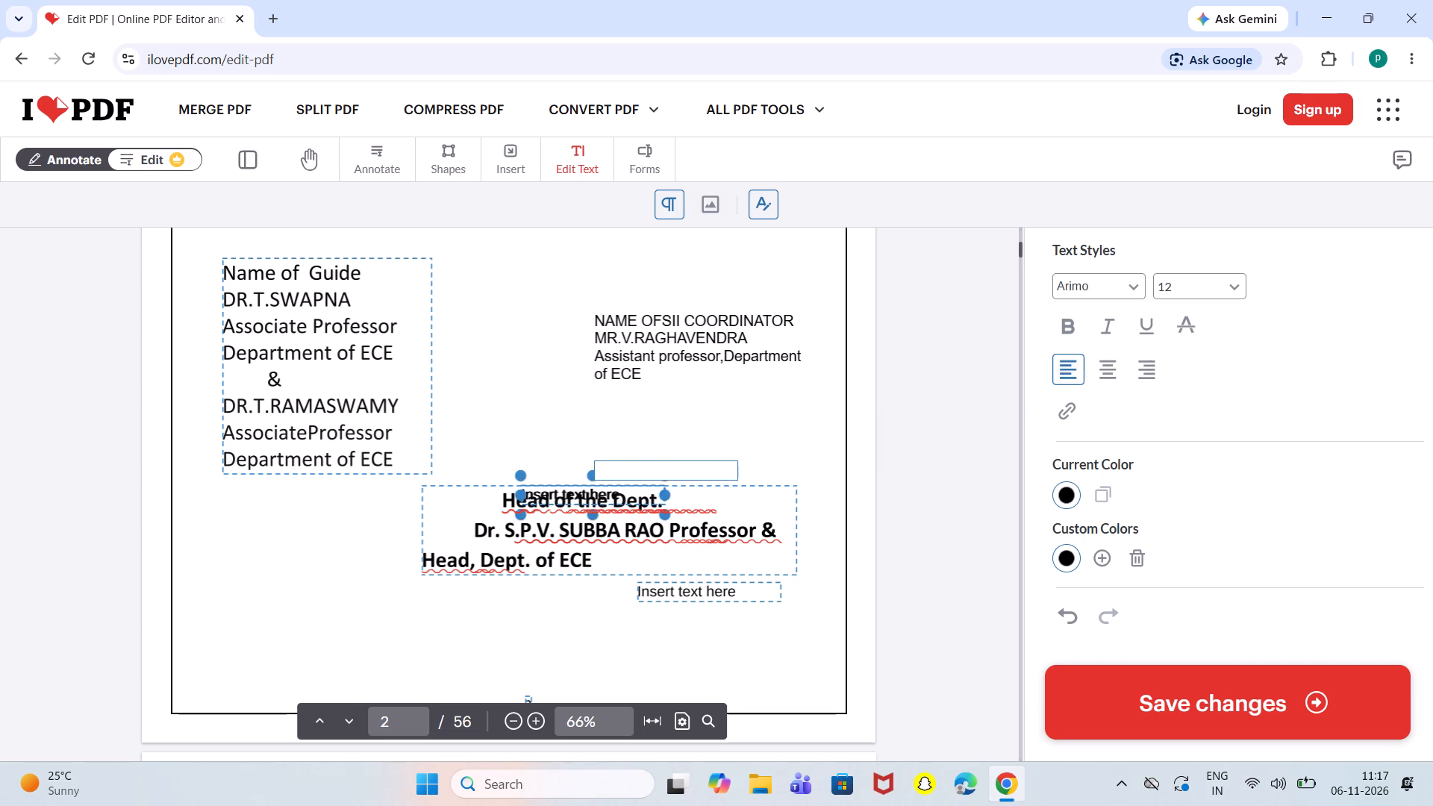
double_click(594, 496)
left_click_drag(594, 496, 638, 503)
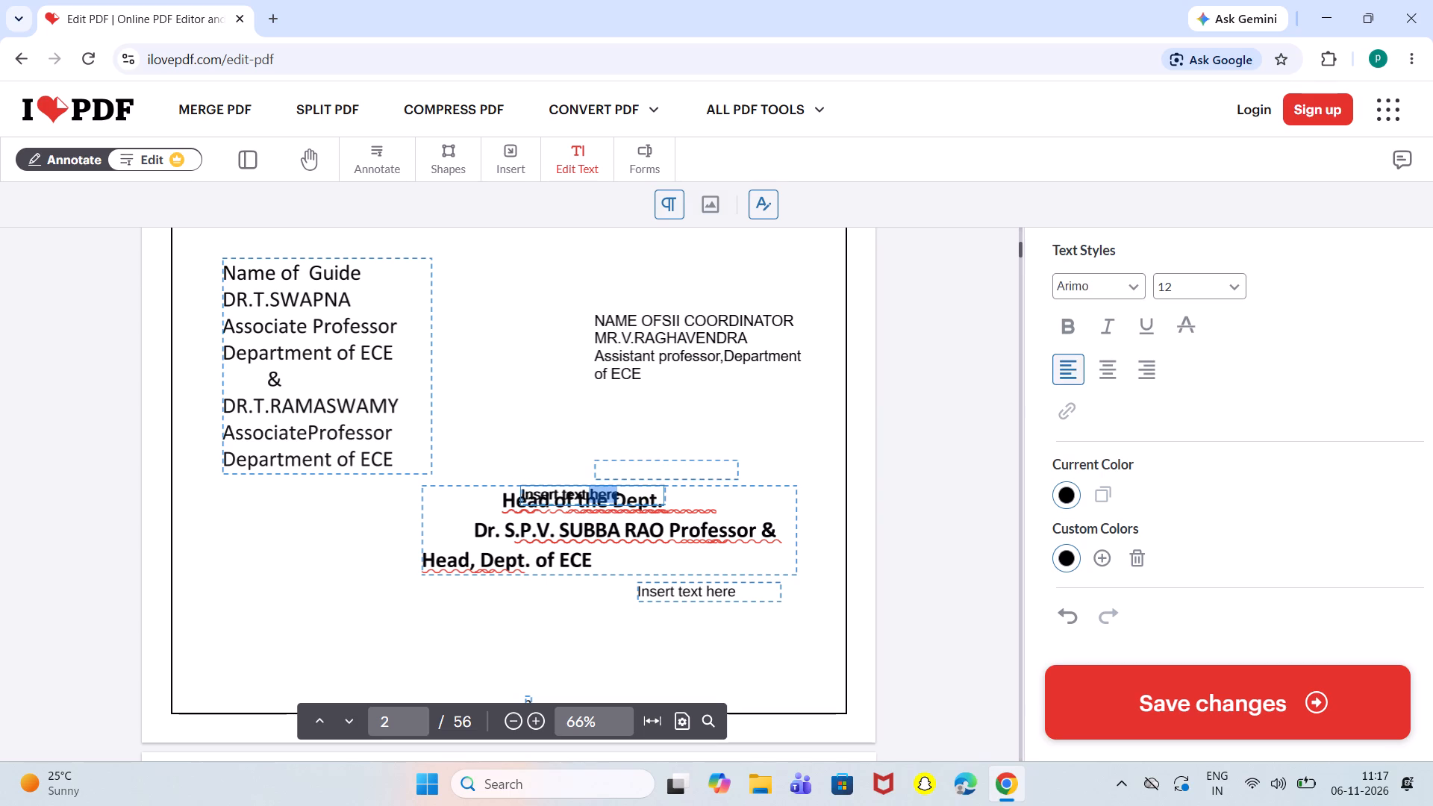
Select the department head's text block and lower its top edge so its lines clear the overlapping "Insert text here" placeholder.
left_click(667, 500)
left_click(667, 500)
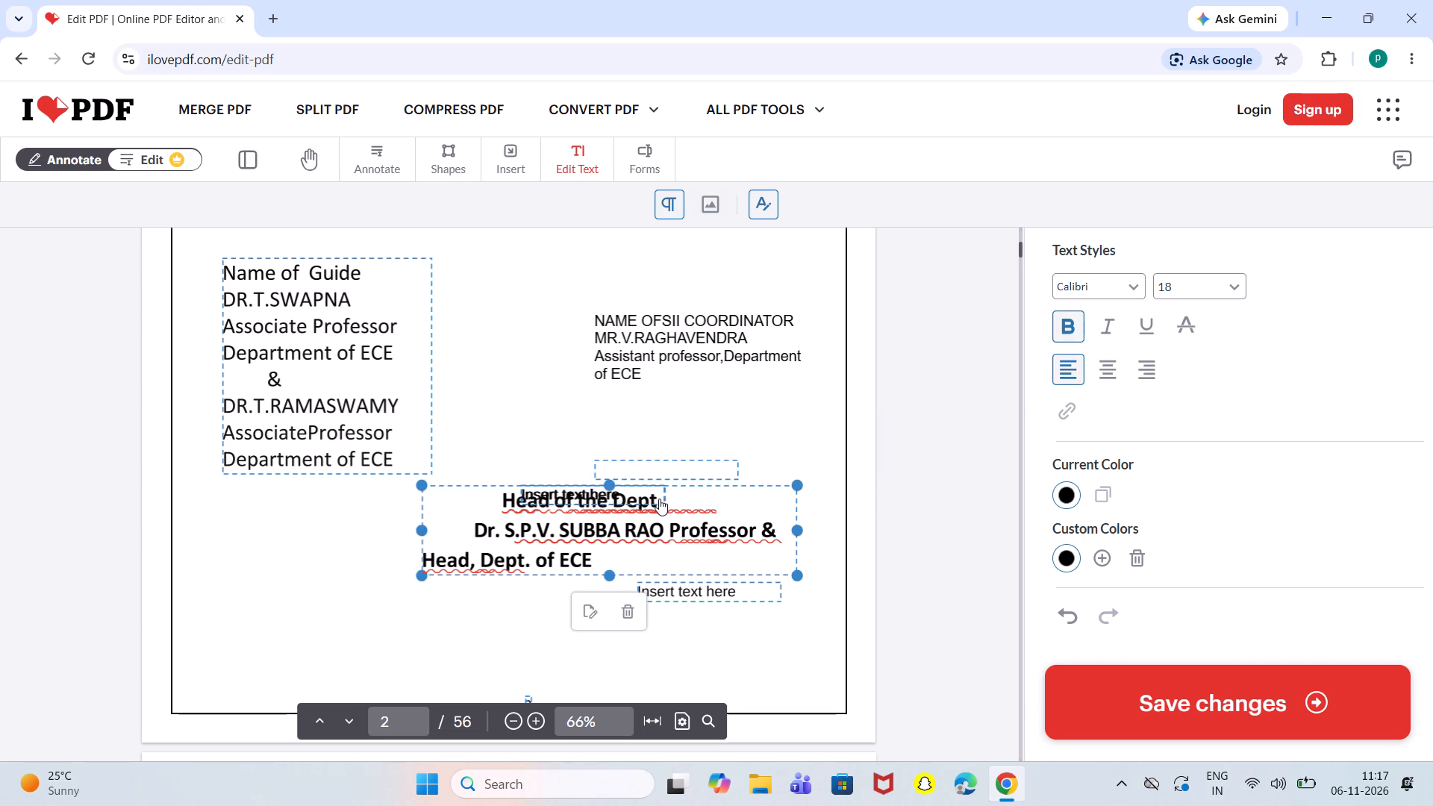
left_click_drag(611, 484, 613, 498)
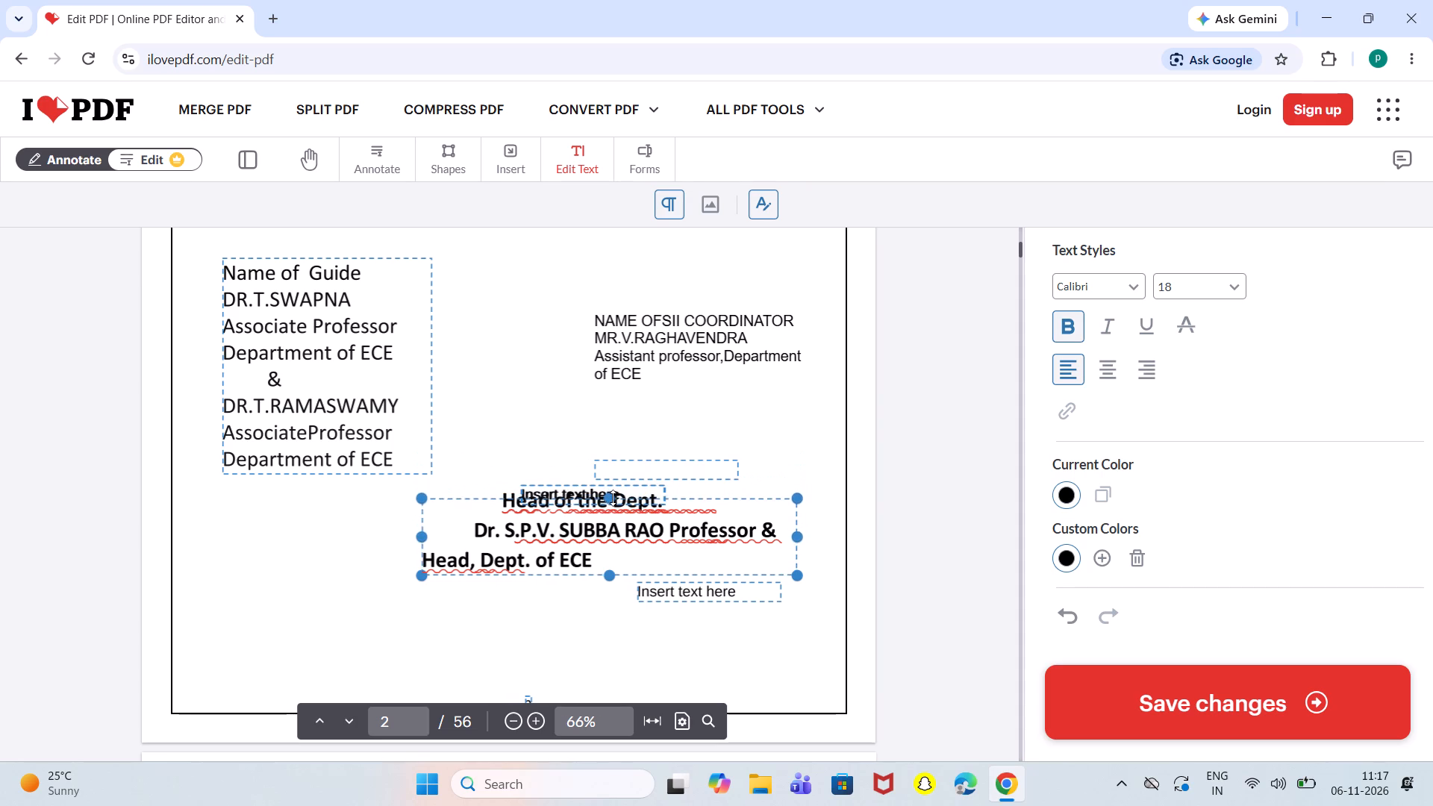
left_click_drag(613, 498, 614, 507)
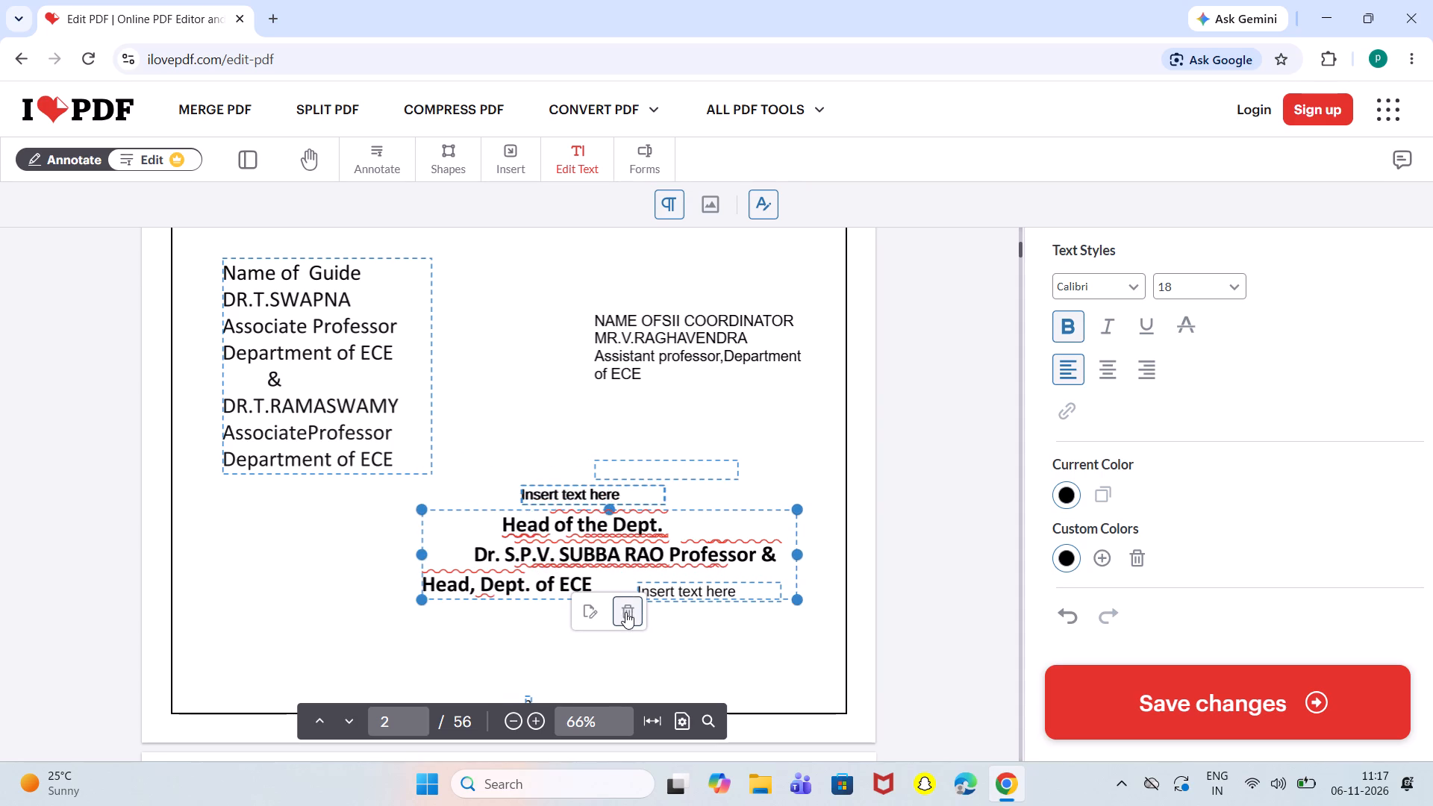
Delete the two stacked "Insert text here" placeholder boxes directly above the department head's text block.
left_click(608, 491)
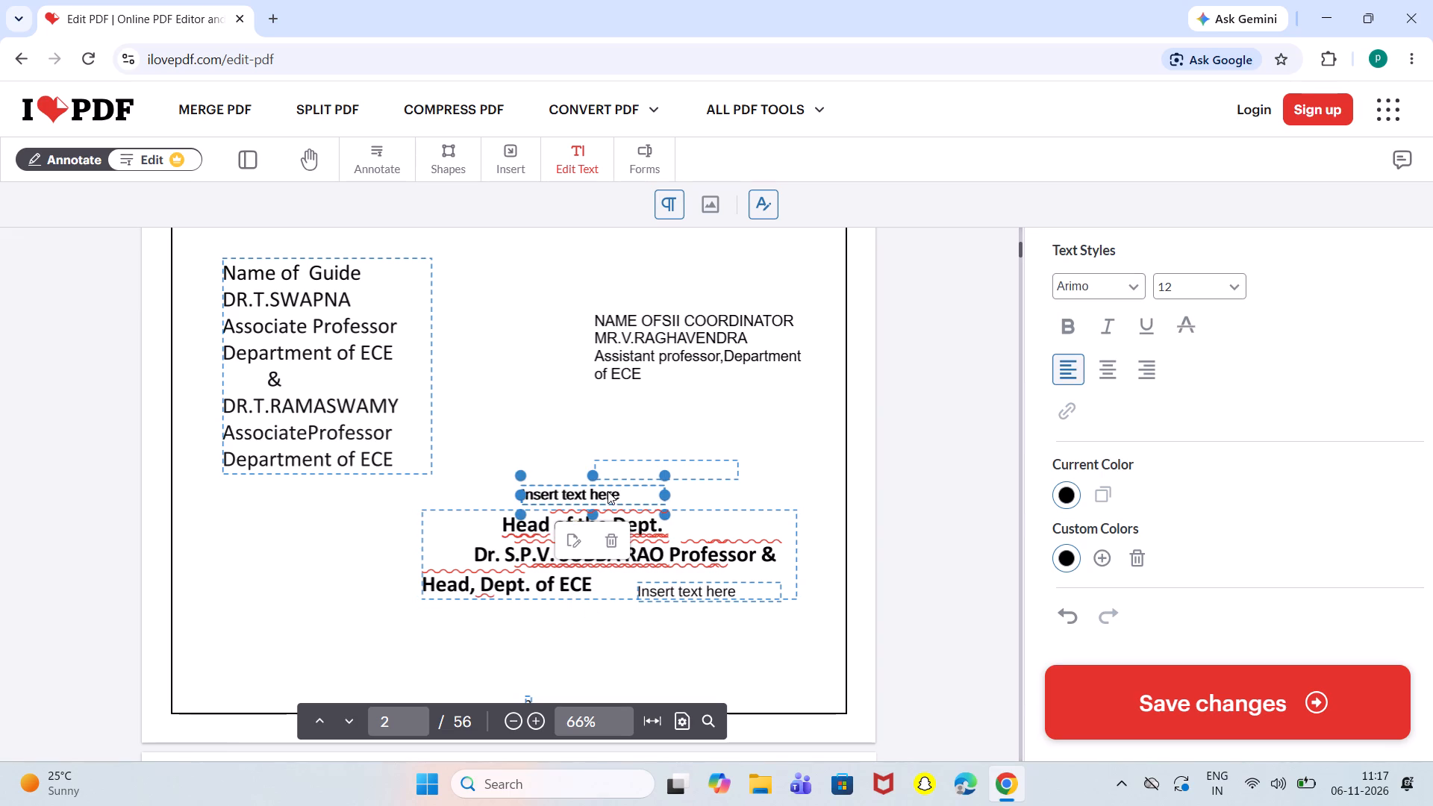
left_click(613, 535)
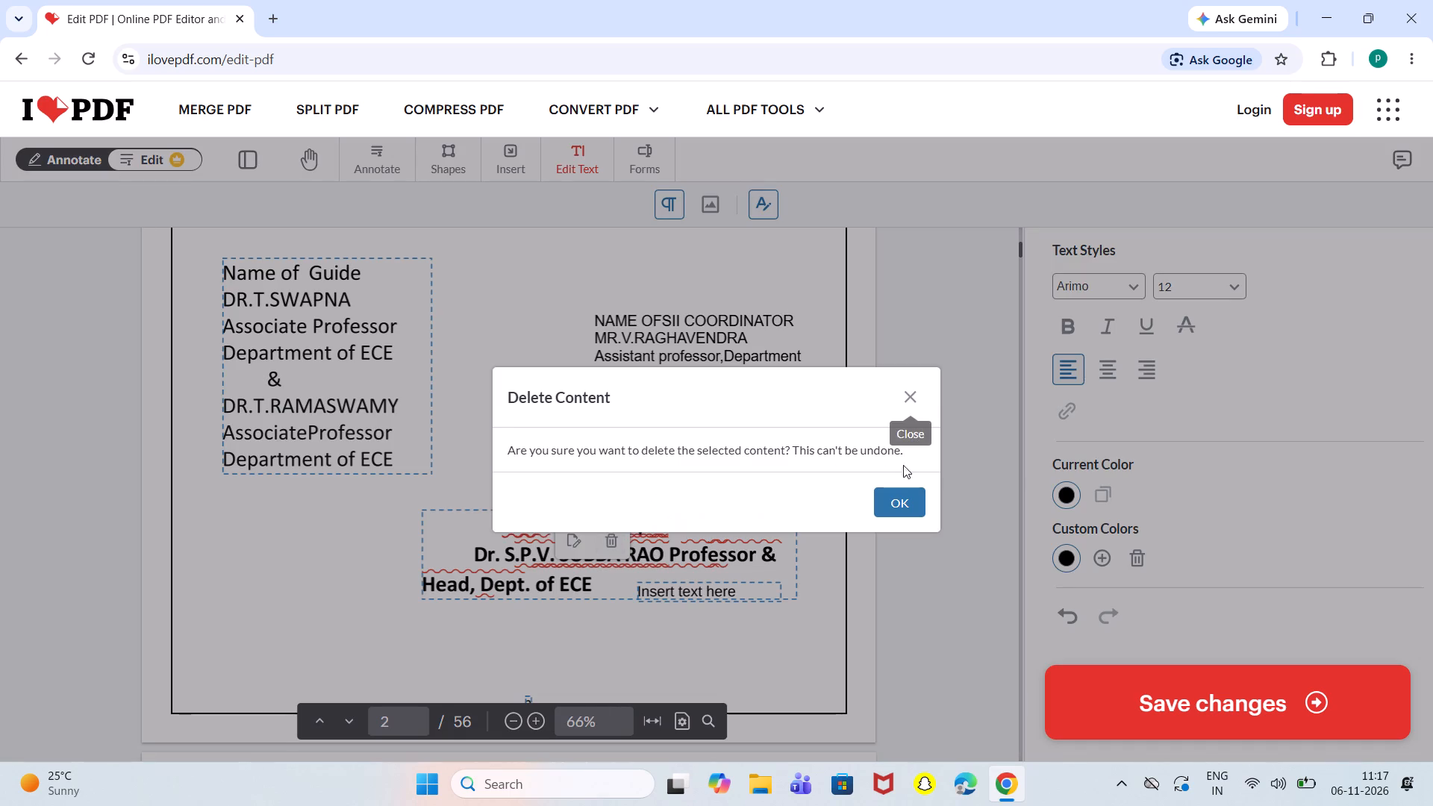
left_click(905, 497)
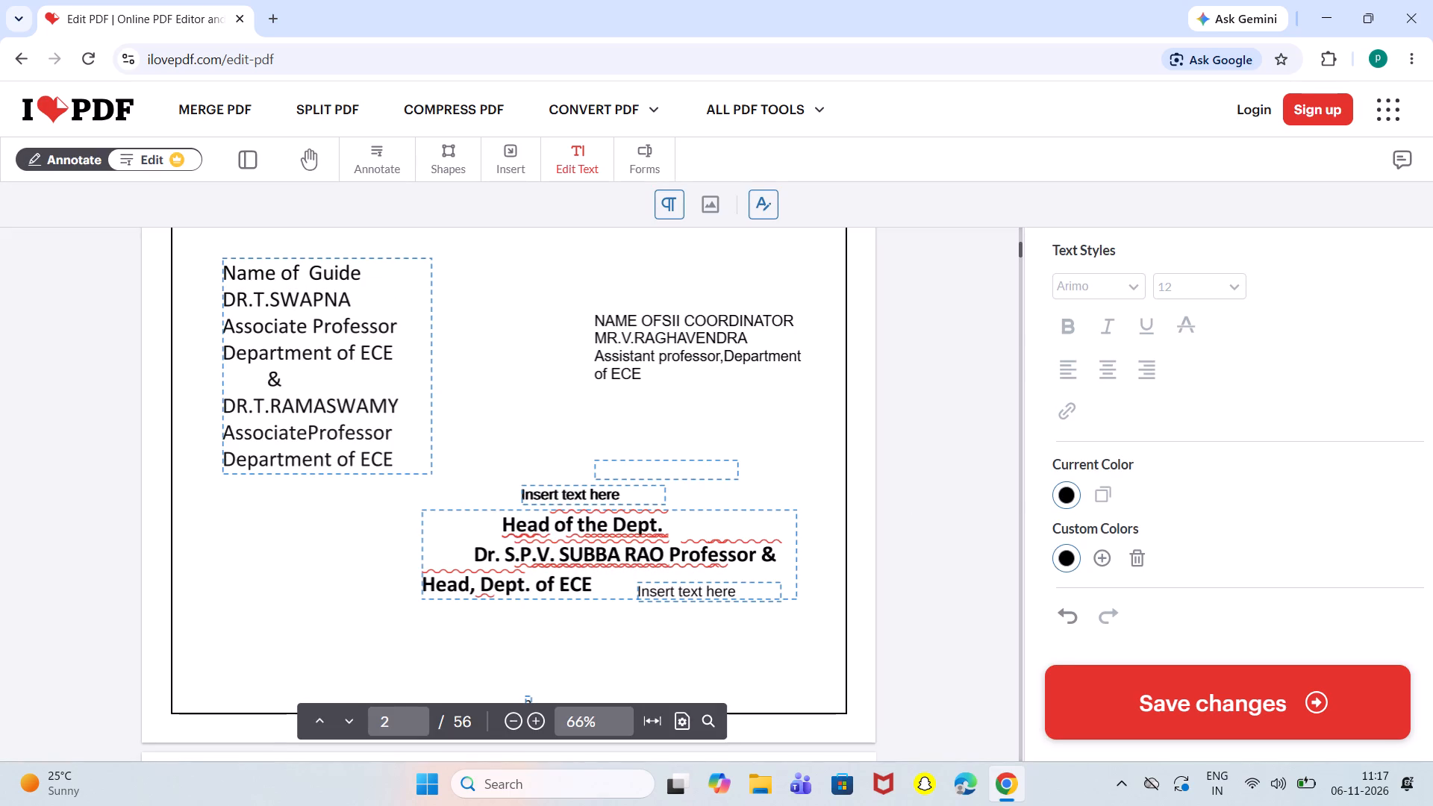
left_click(656, 493)
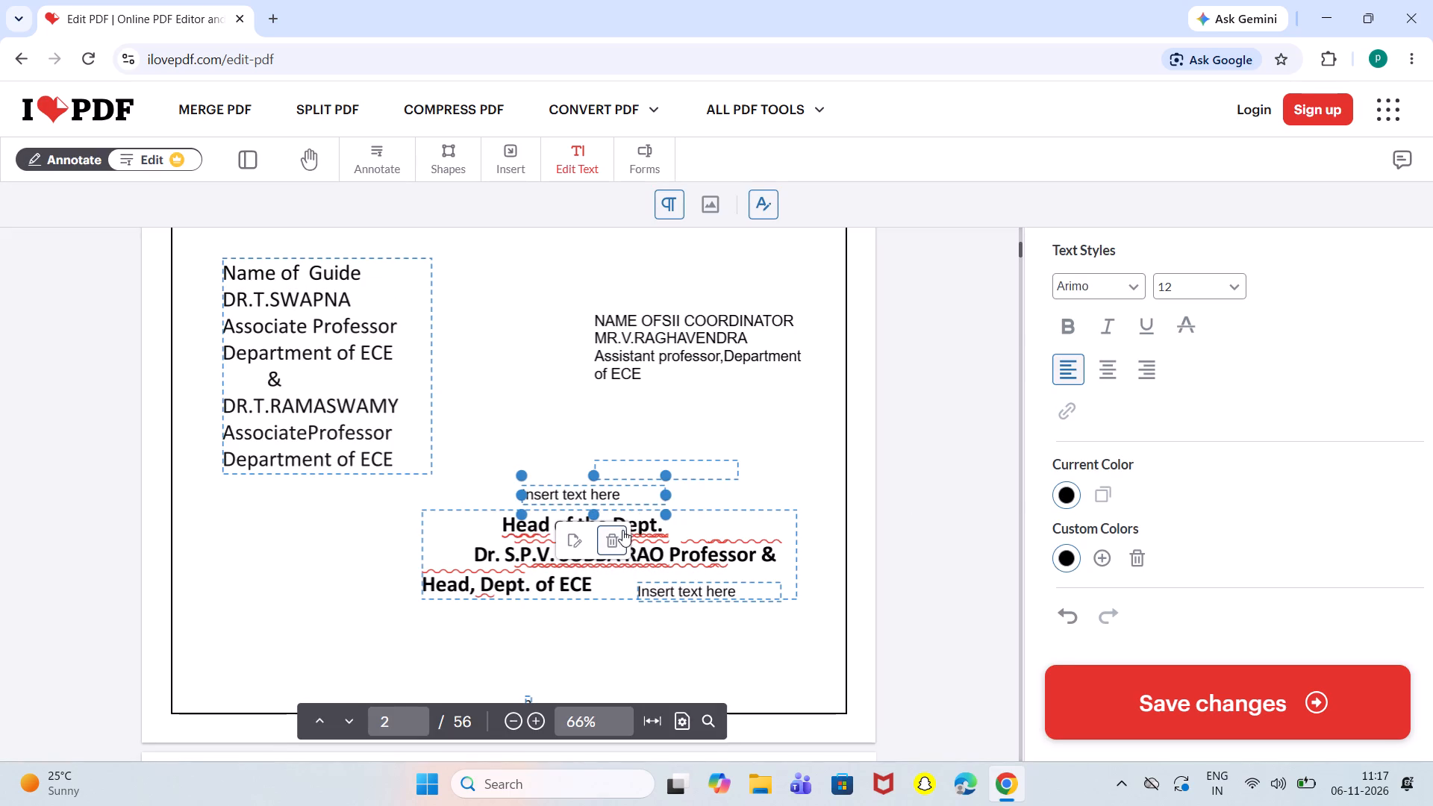
left_click(619, 535)
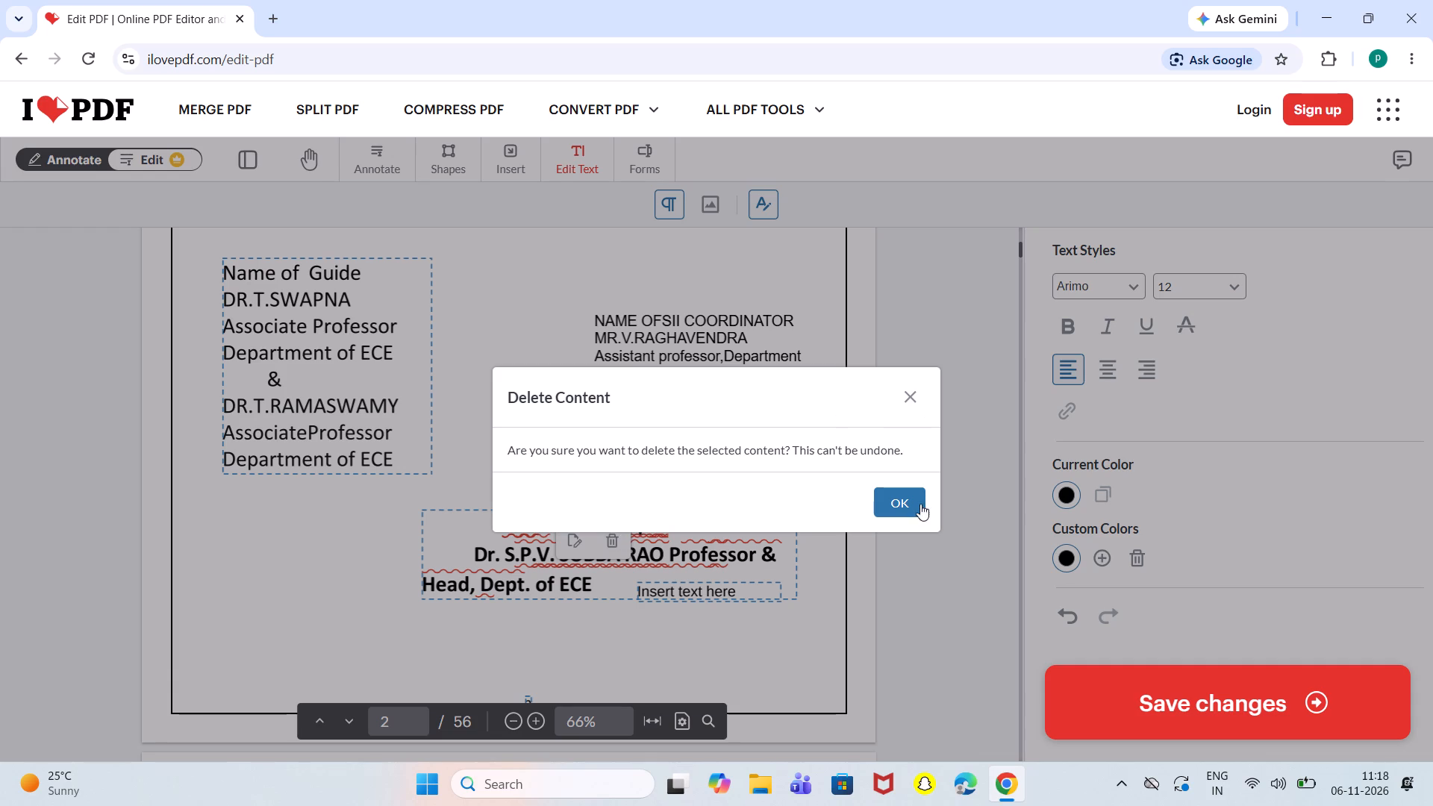
left_click(902, 510)
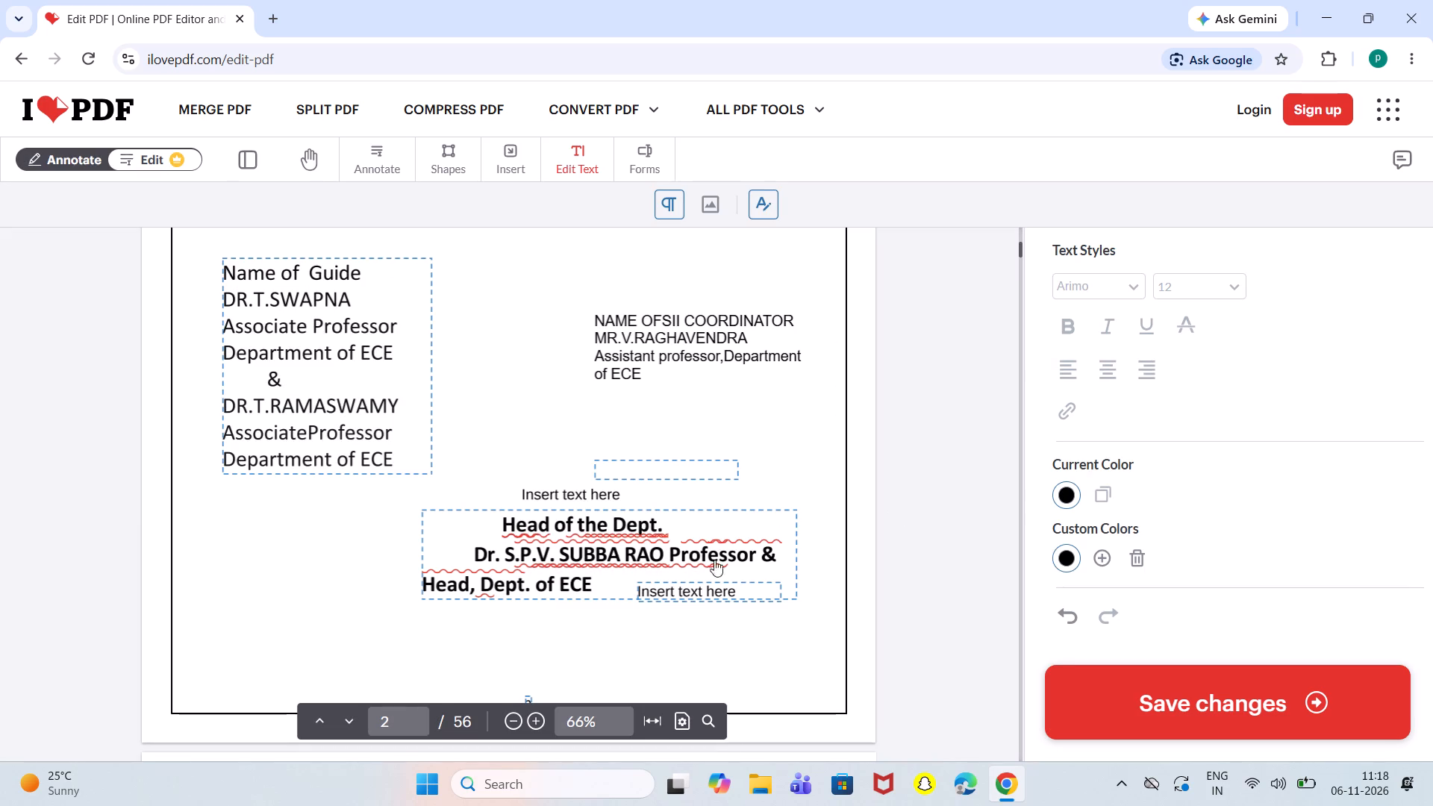
Delete the "Insert text here" placeholder box overlapping the last line of the department head's text block.
left_click(684, 590)
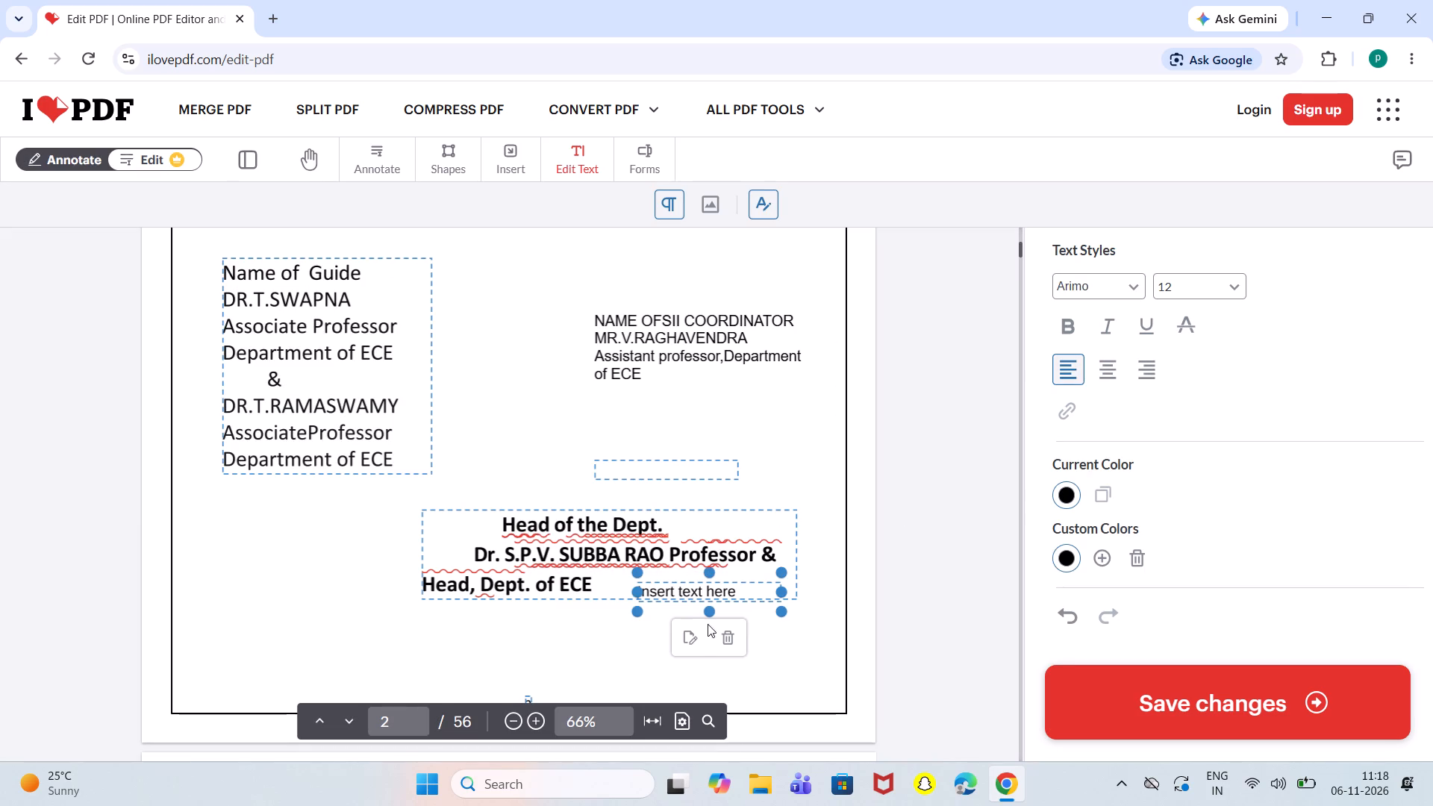
left_click(728, 641)
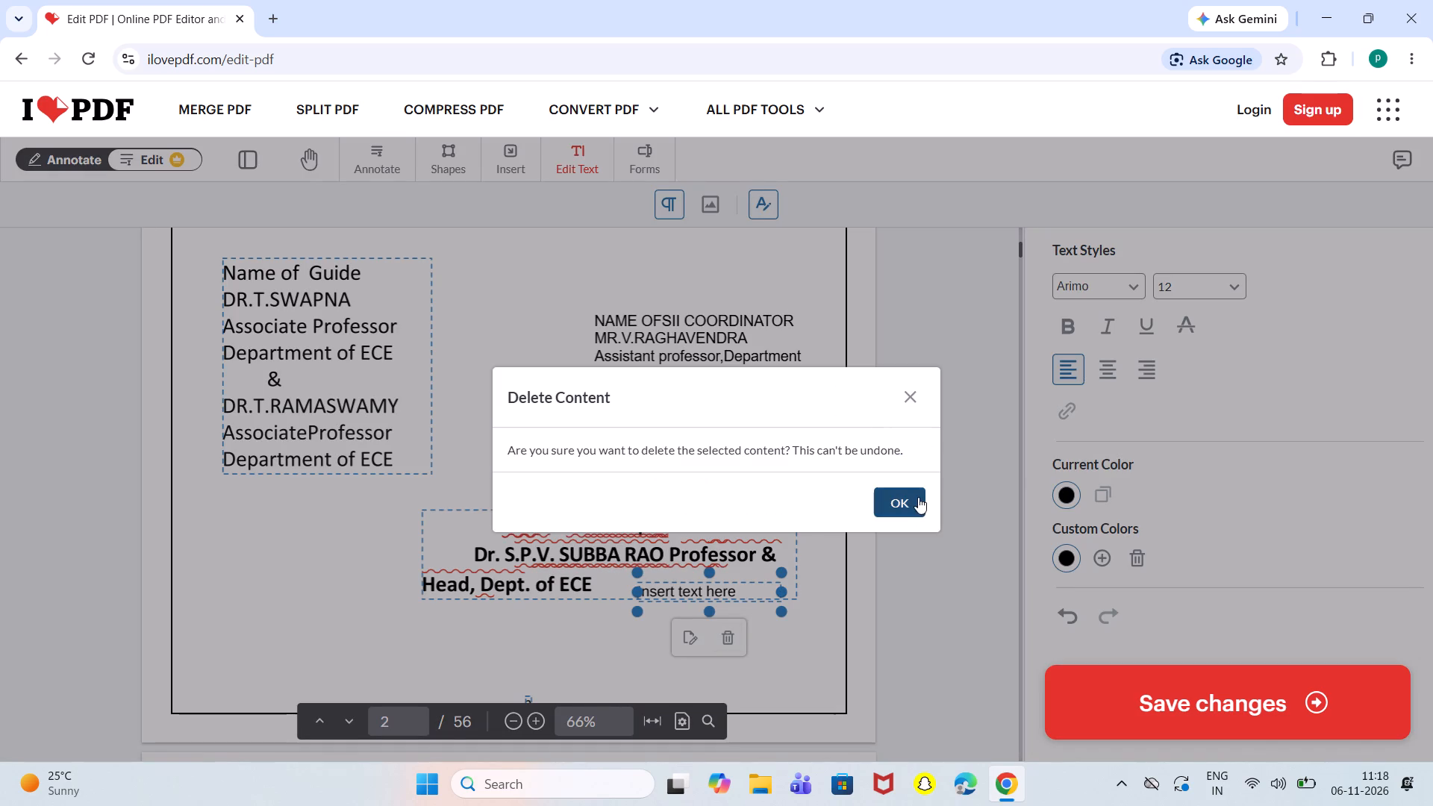
left_click(903, 507)
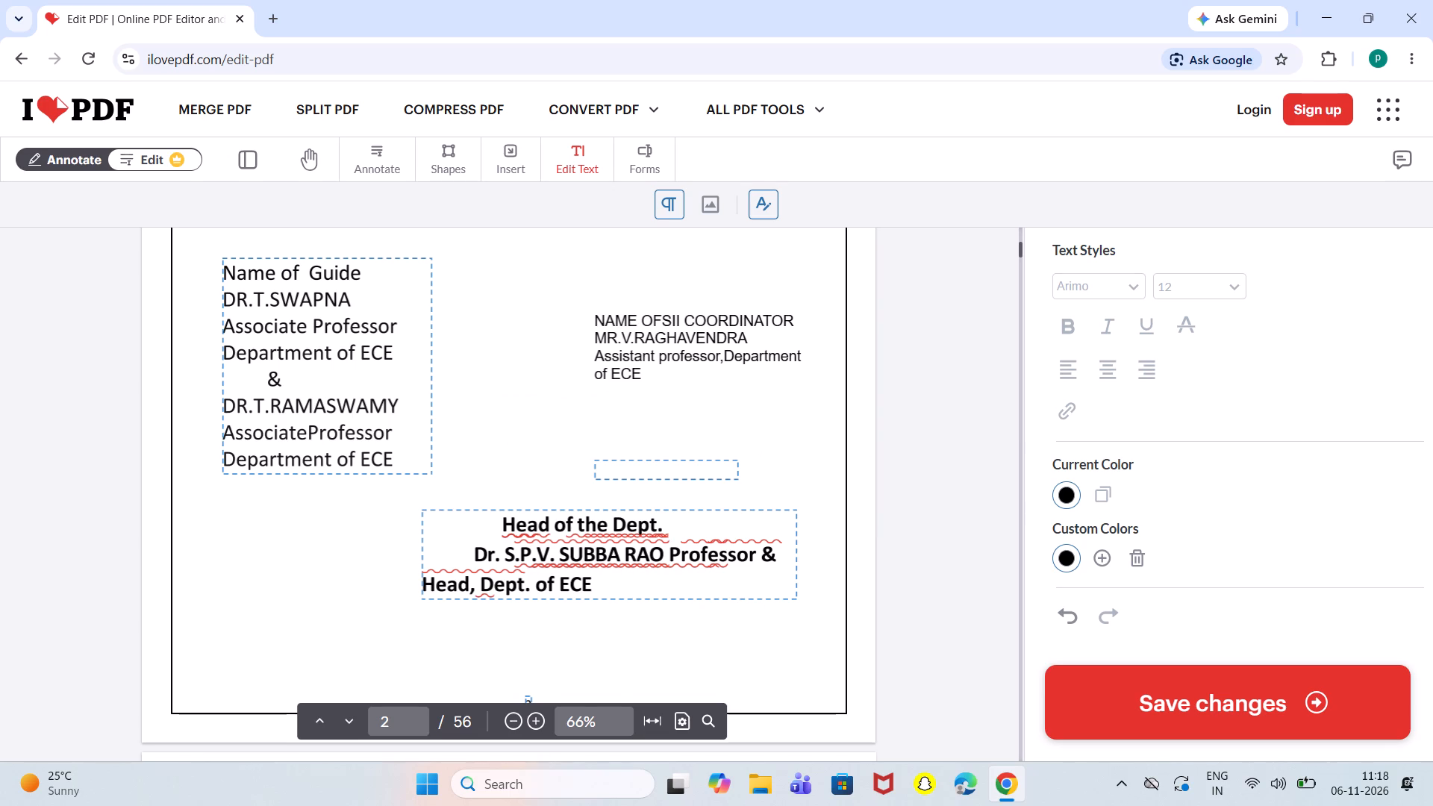
Select the department head's text block for further adjustment.
left_click(428, 543)
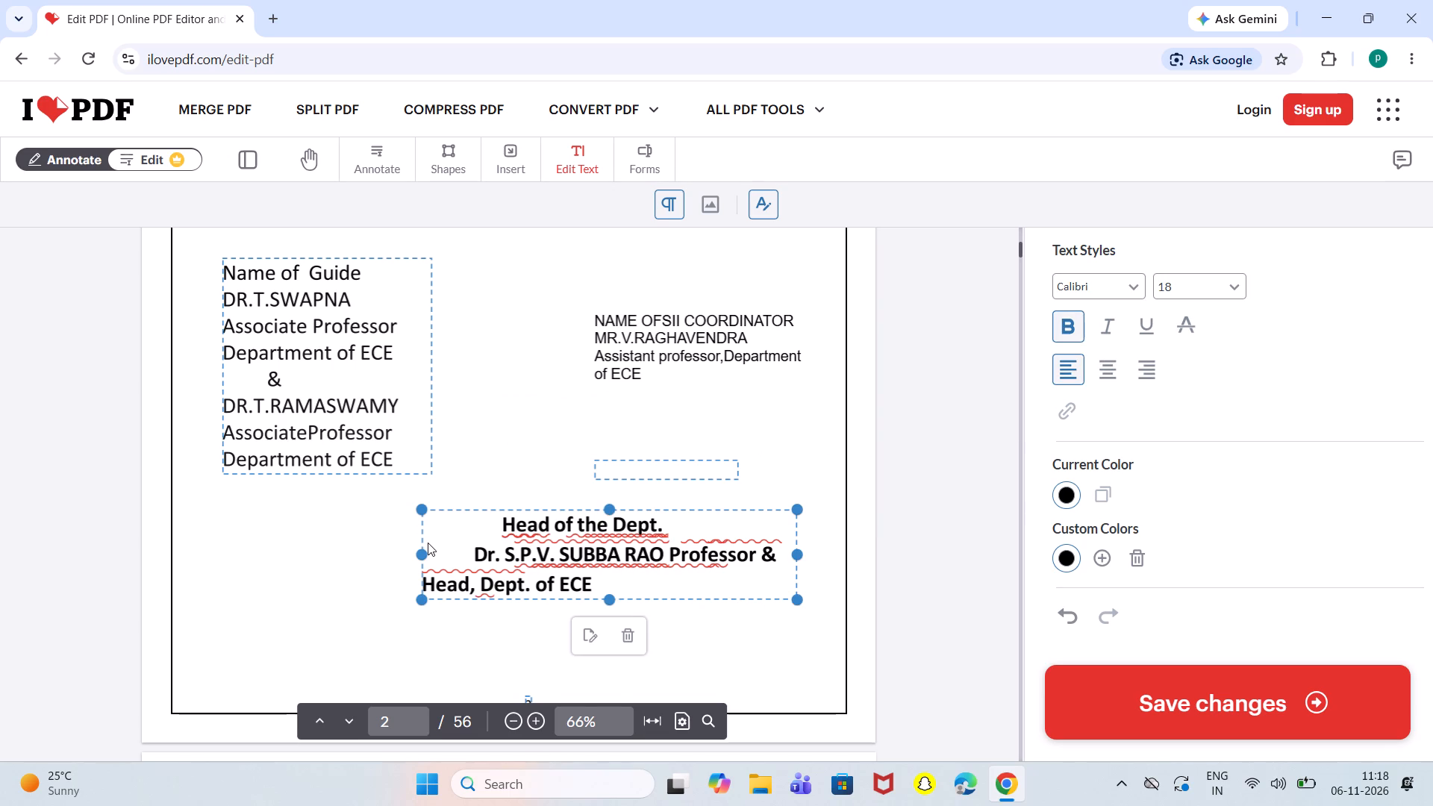
double_click(425, 551)
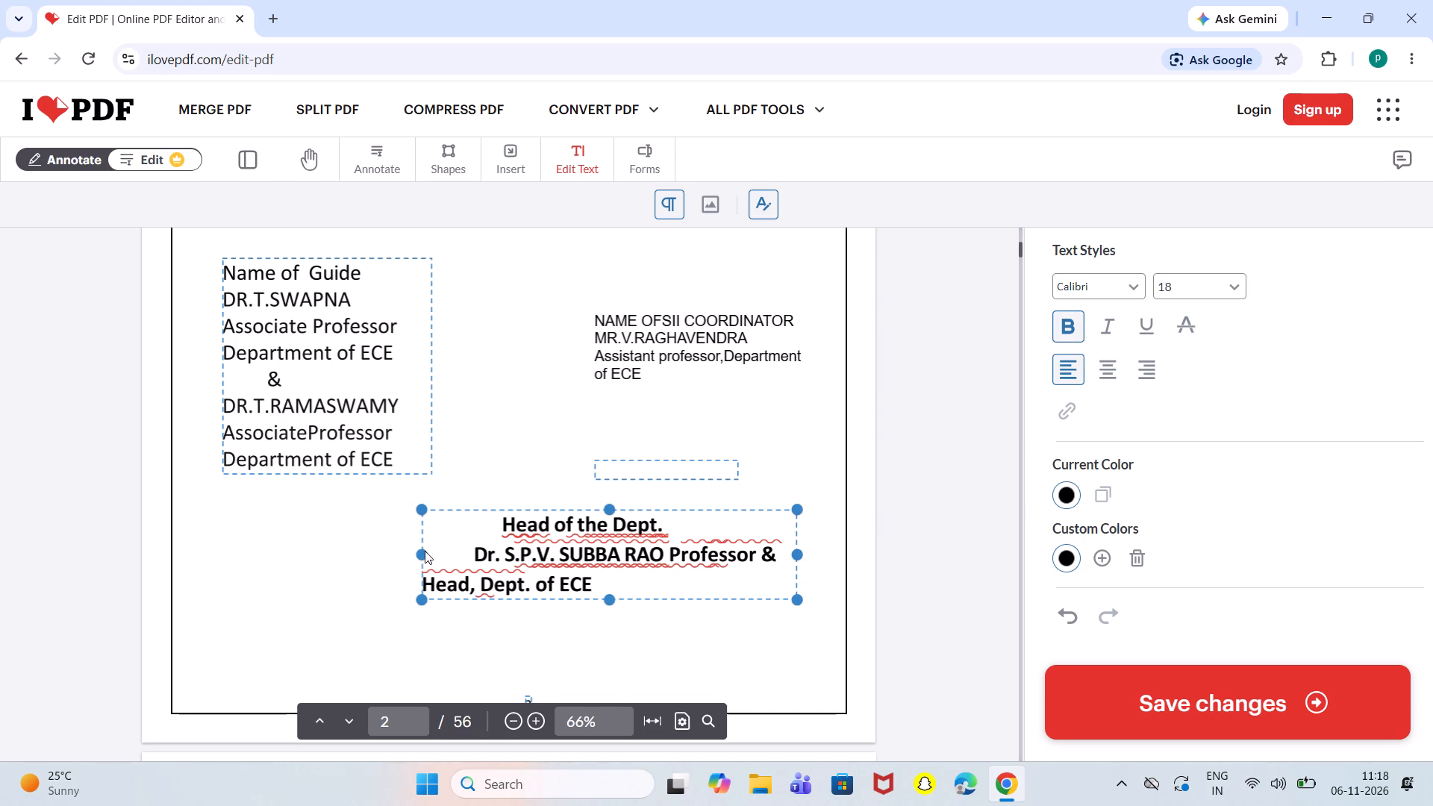
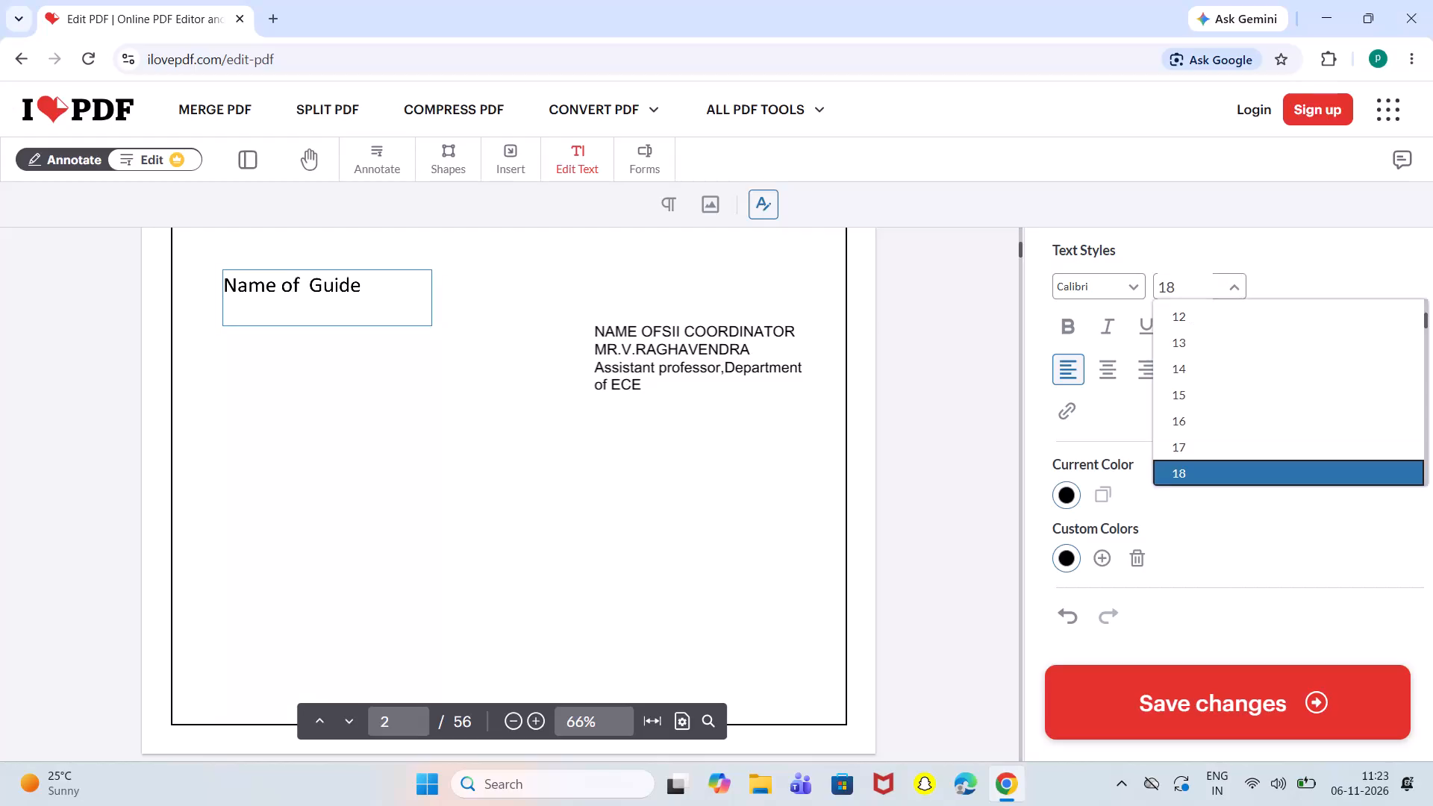
Set the text size to 14 and enter the guide's name with the "DR." title below the "Name of Guide" heading.
left_click(1205, 371)
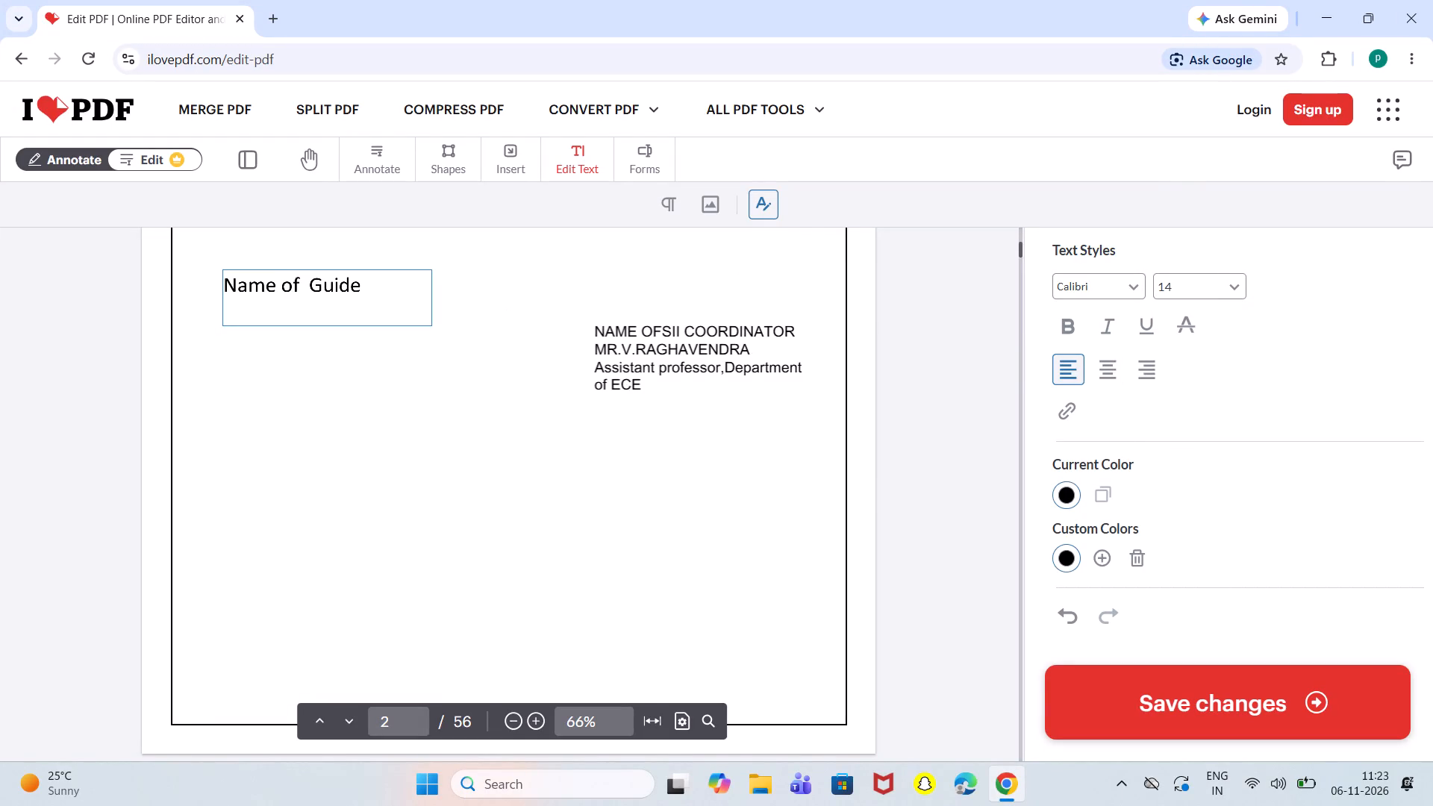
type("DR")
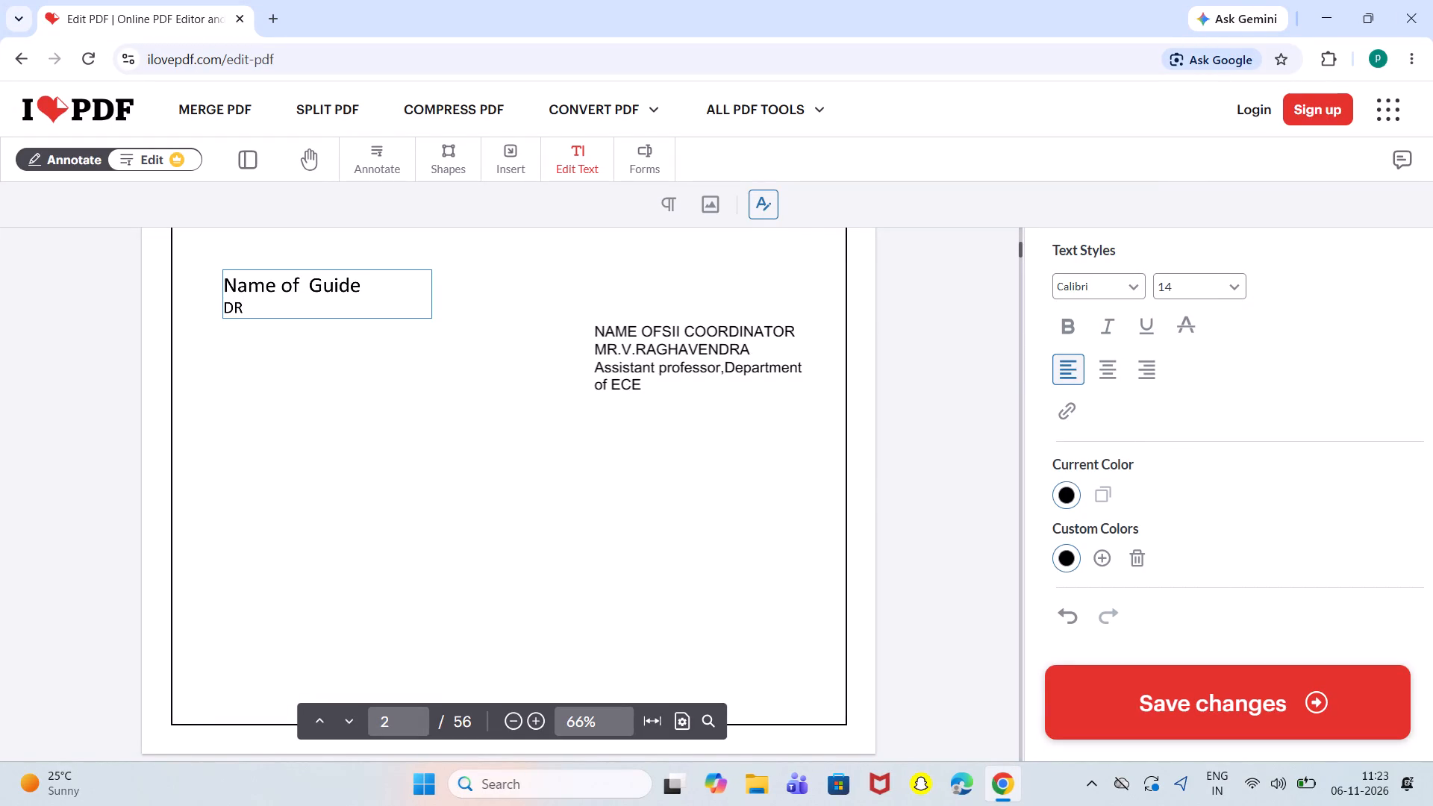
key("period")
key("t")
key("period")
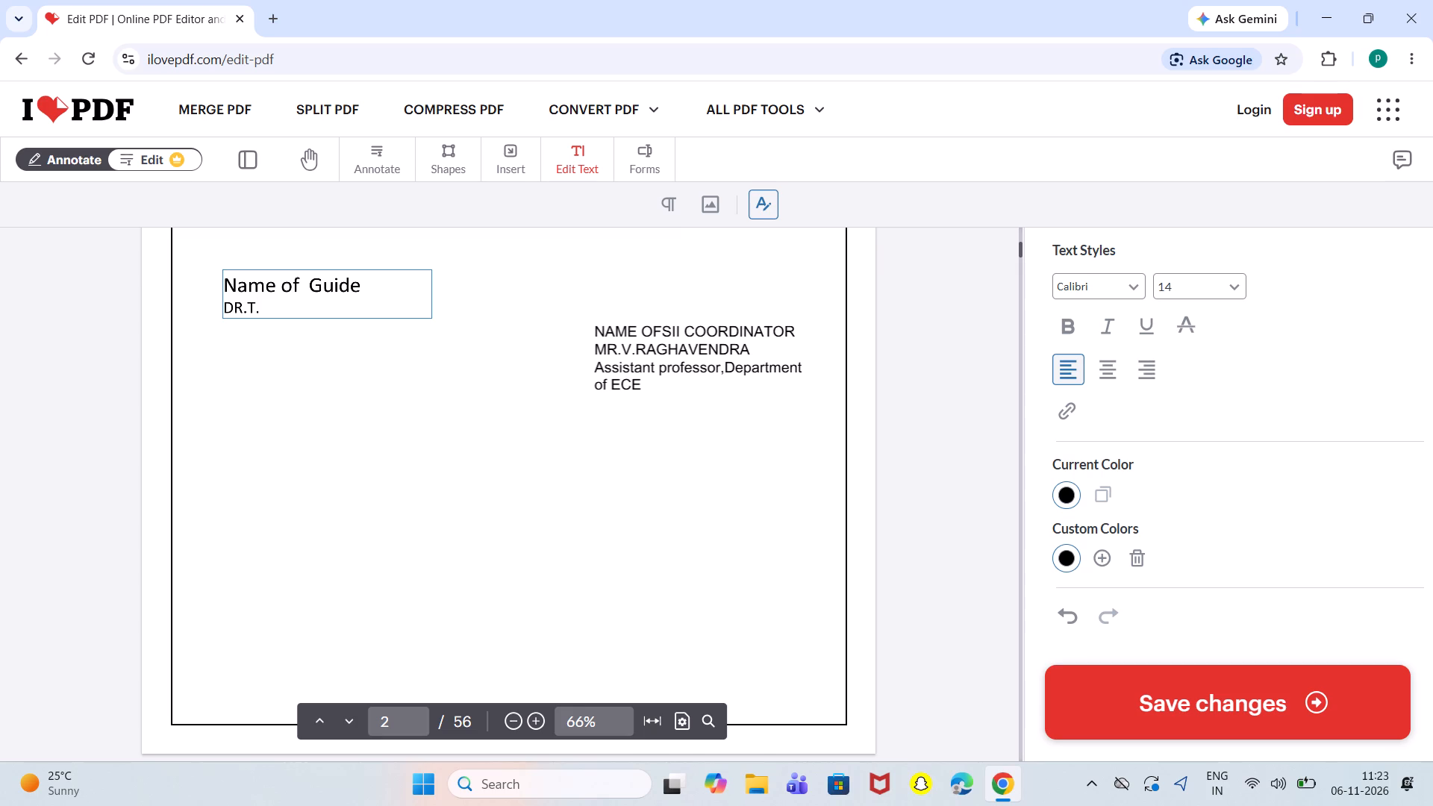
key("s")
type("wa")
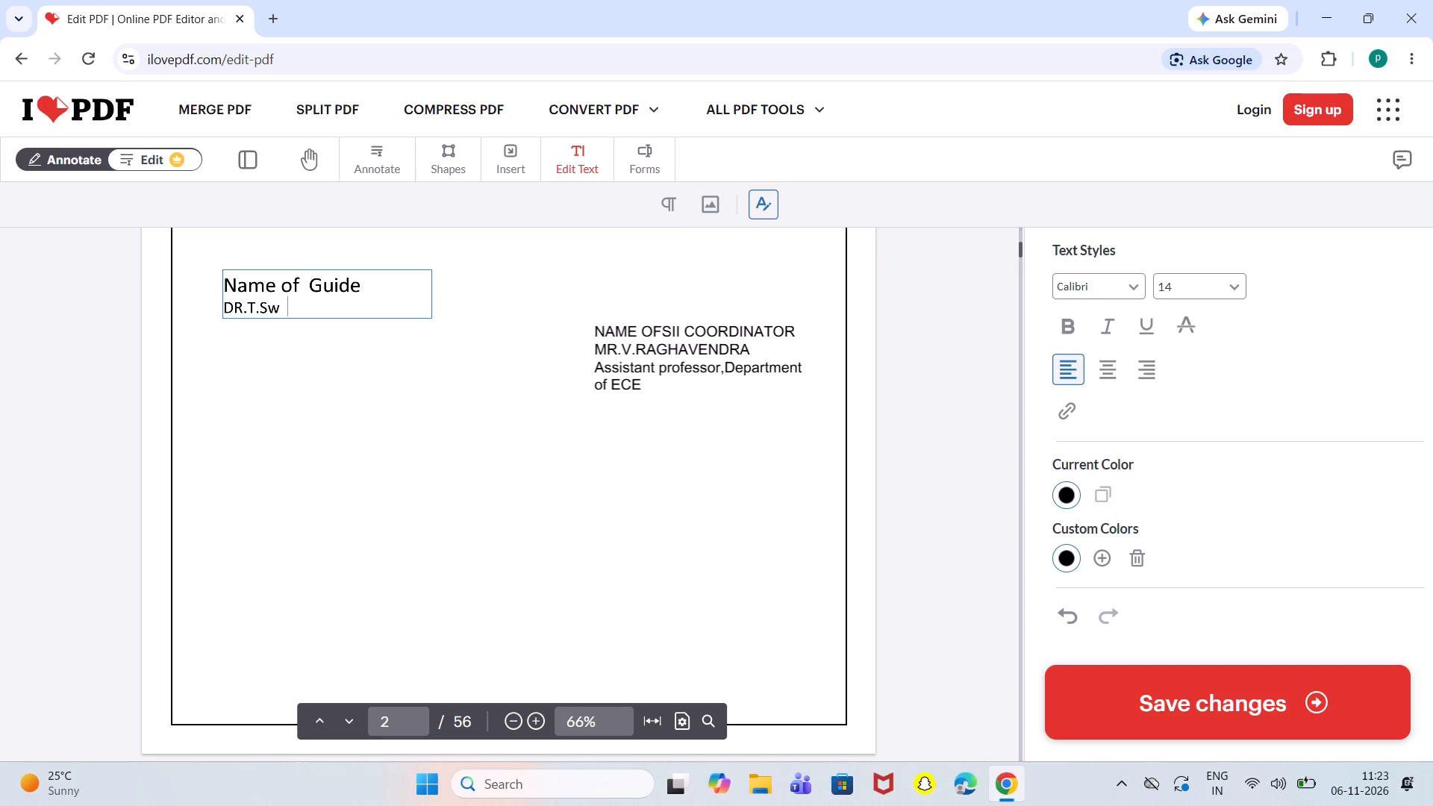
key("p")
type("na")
Add "Associate professor" on a new line below the guide's name.
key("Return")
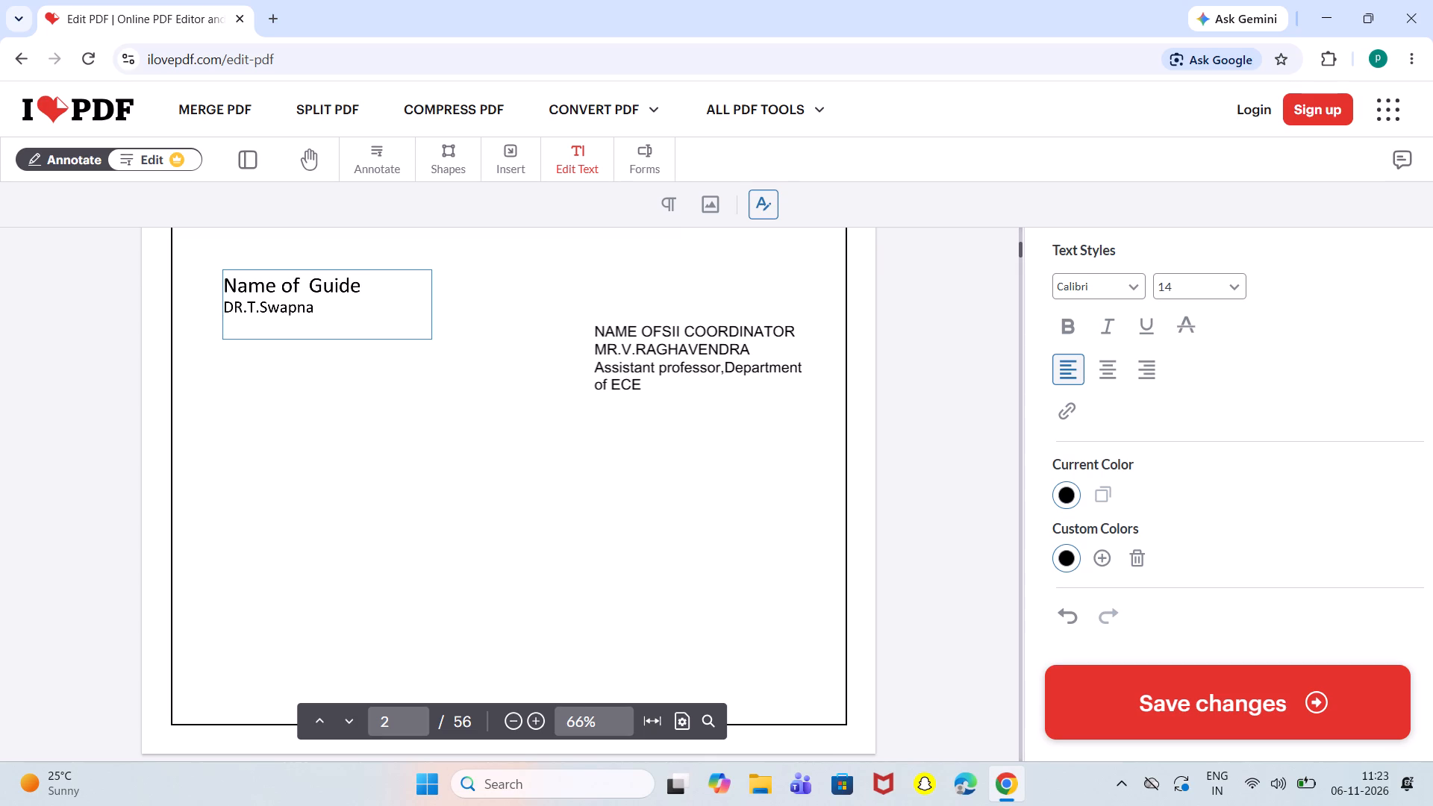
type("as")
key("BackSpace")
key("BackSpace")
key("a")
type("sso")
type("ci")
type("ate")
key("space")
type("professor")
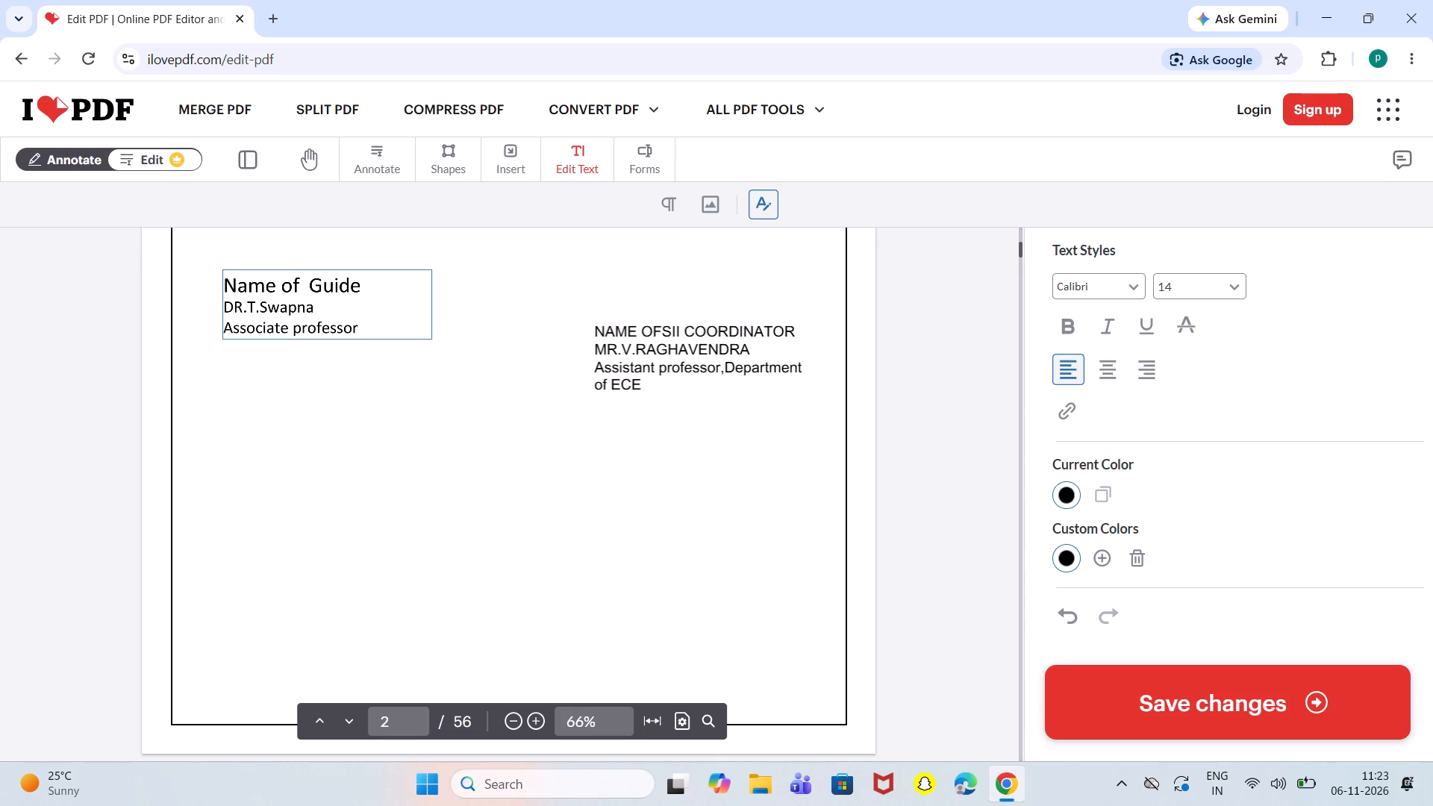
Append ",Department ofECE" to the guide's "Associate professor" line.
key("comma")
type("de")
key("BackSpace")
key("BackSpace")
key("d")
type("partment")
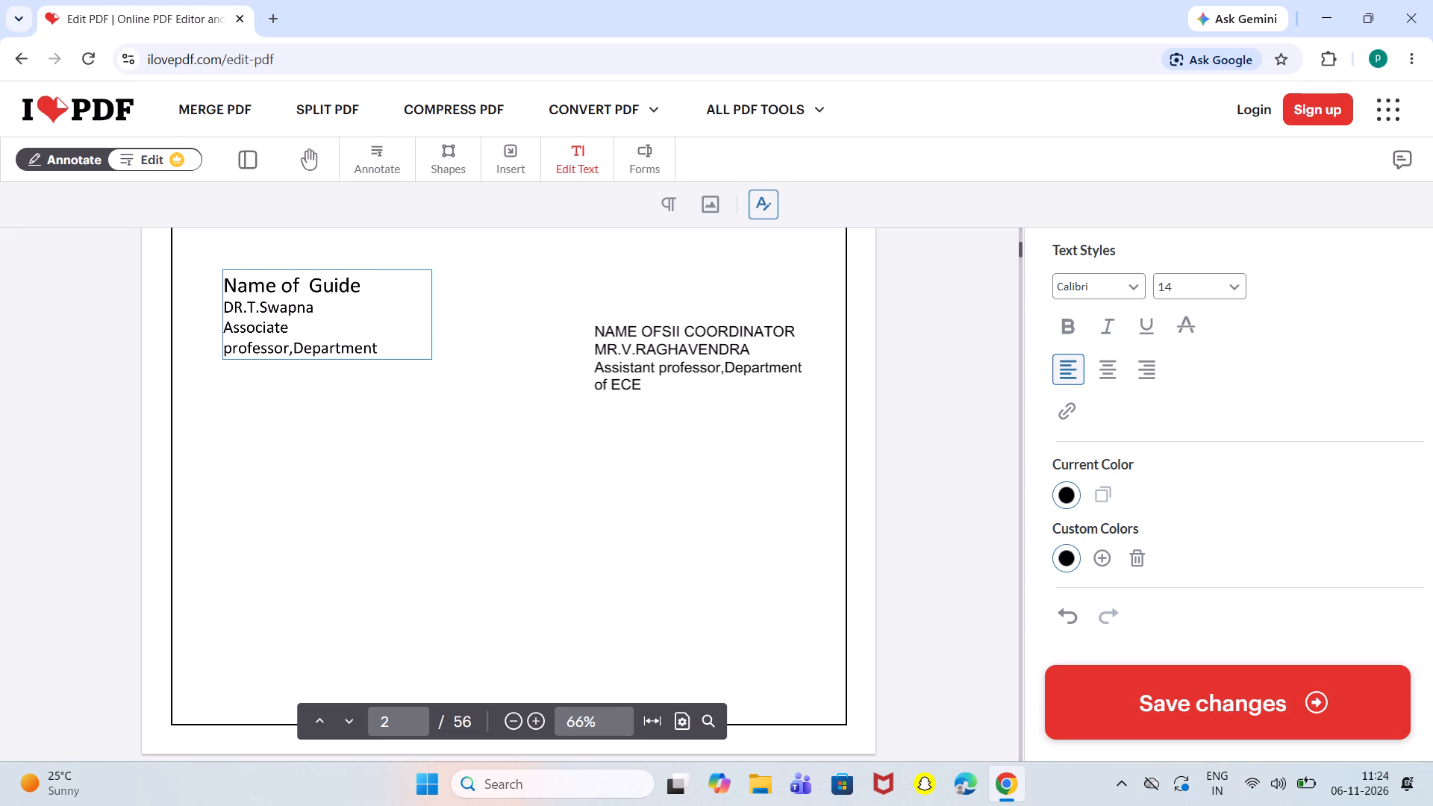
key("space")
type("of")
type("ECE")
Add a line containing only five spaces below the guide's department text.
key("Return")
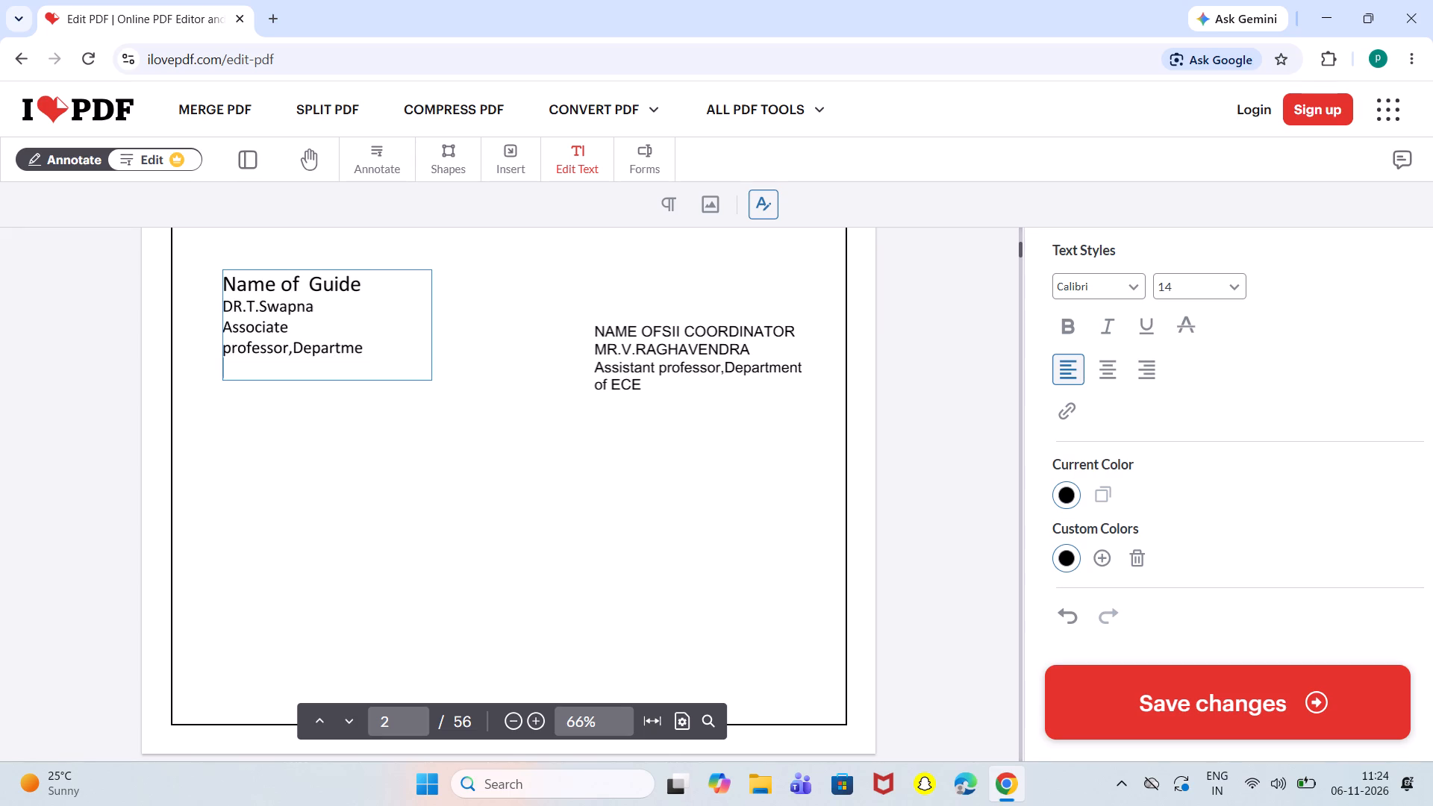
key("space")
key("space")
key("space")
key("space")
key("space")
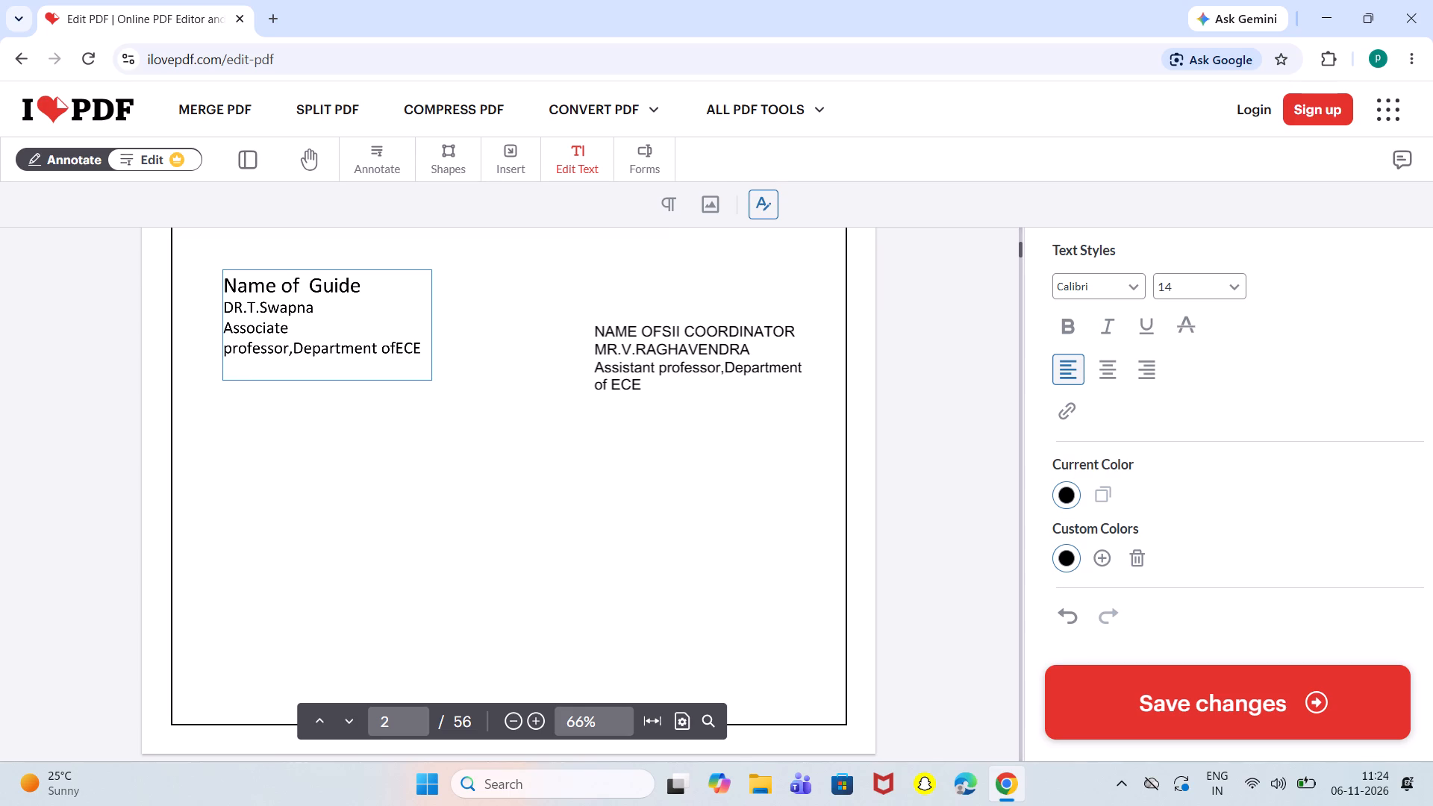
Remove the space between "Associate" and "professor" in the guide's designation.
left_click(226, 344)
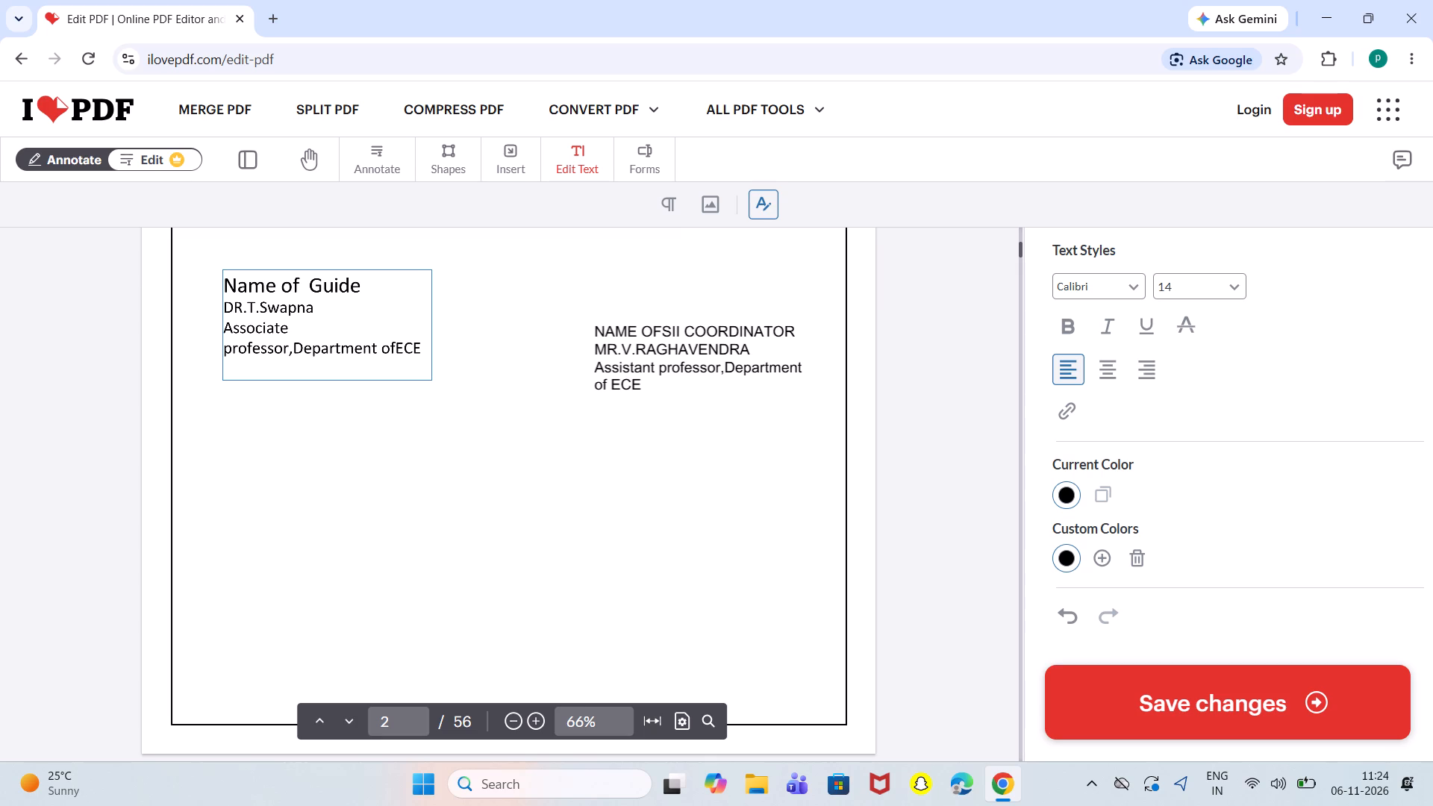
key("BackSpace")
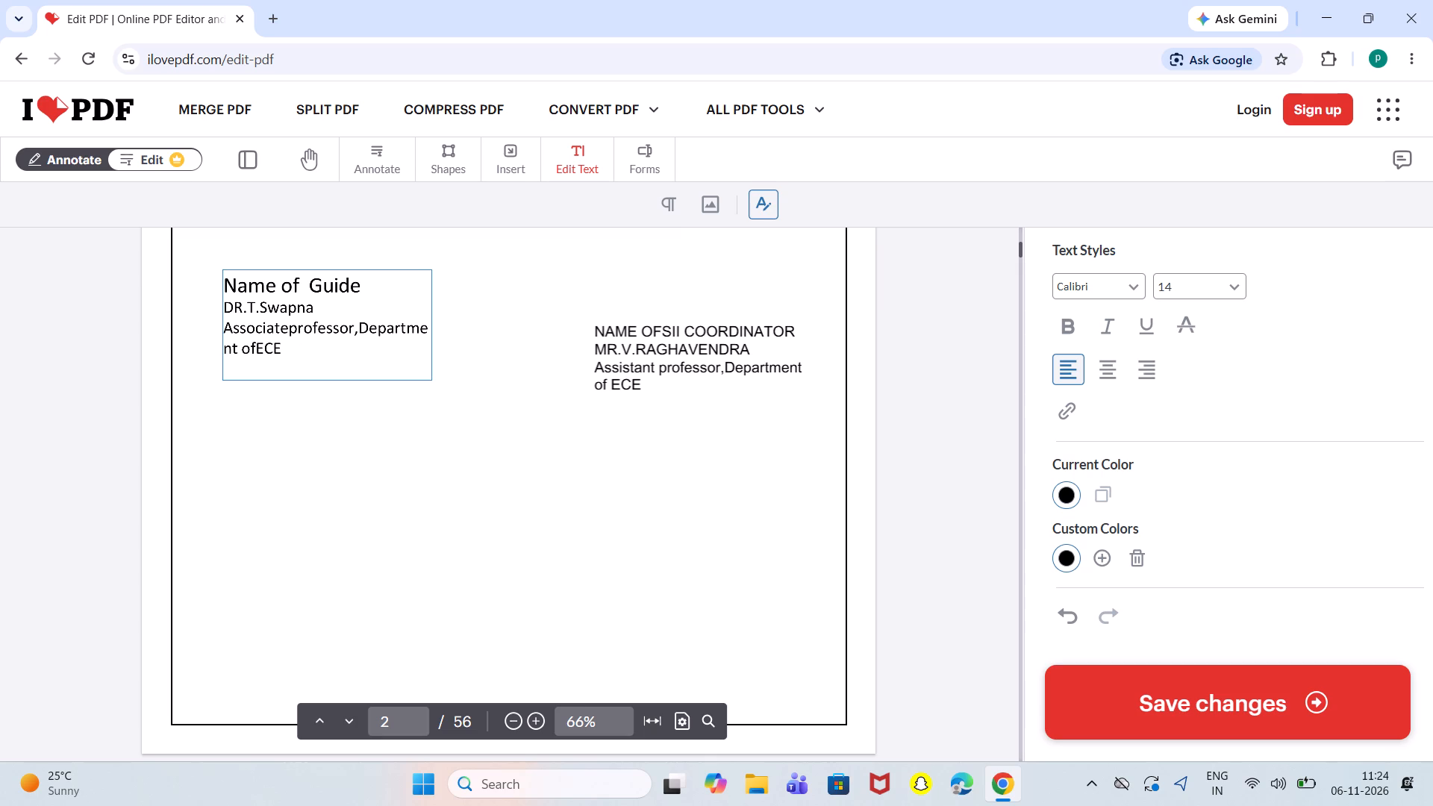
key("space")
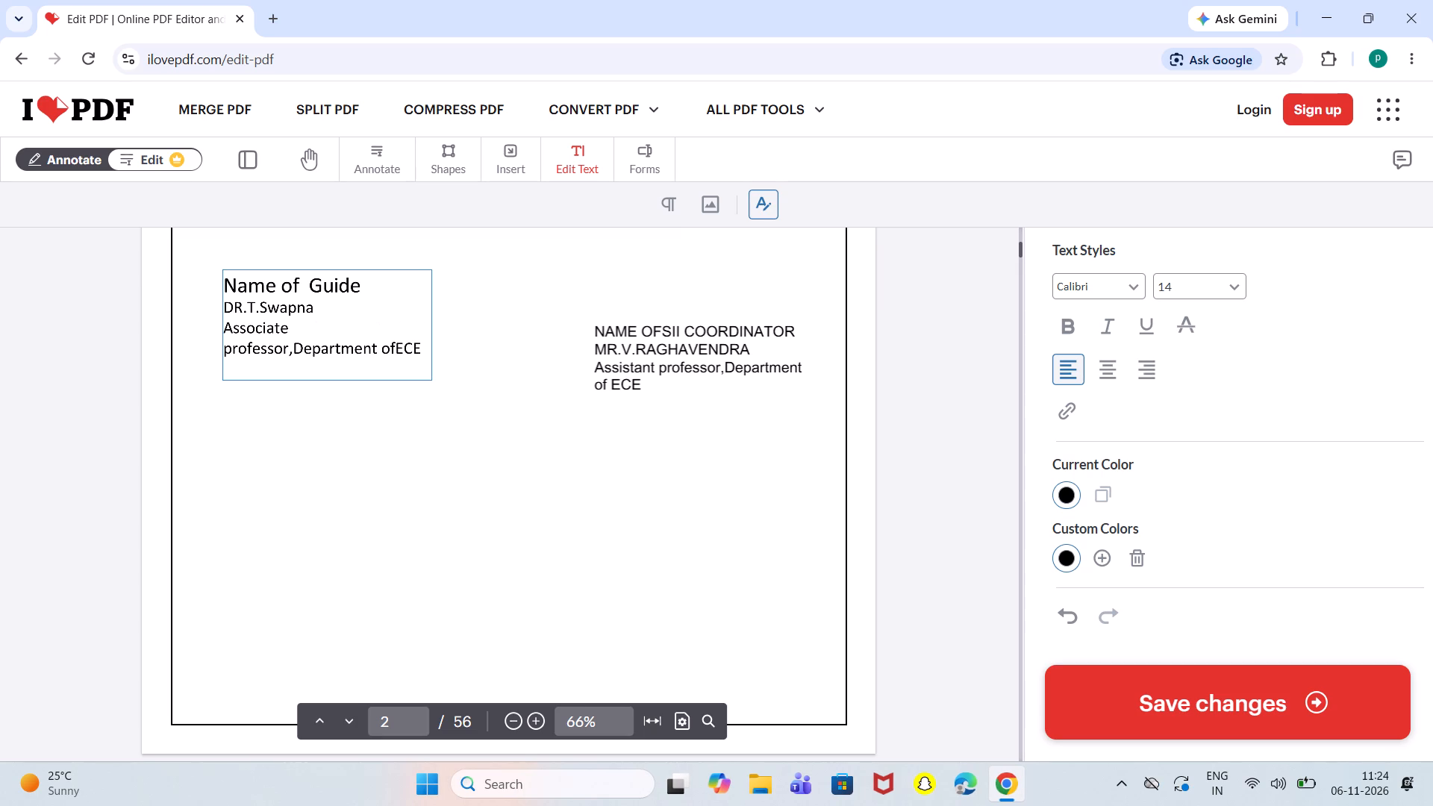
key("BackSpace")
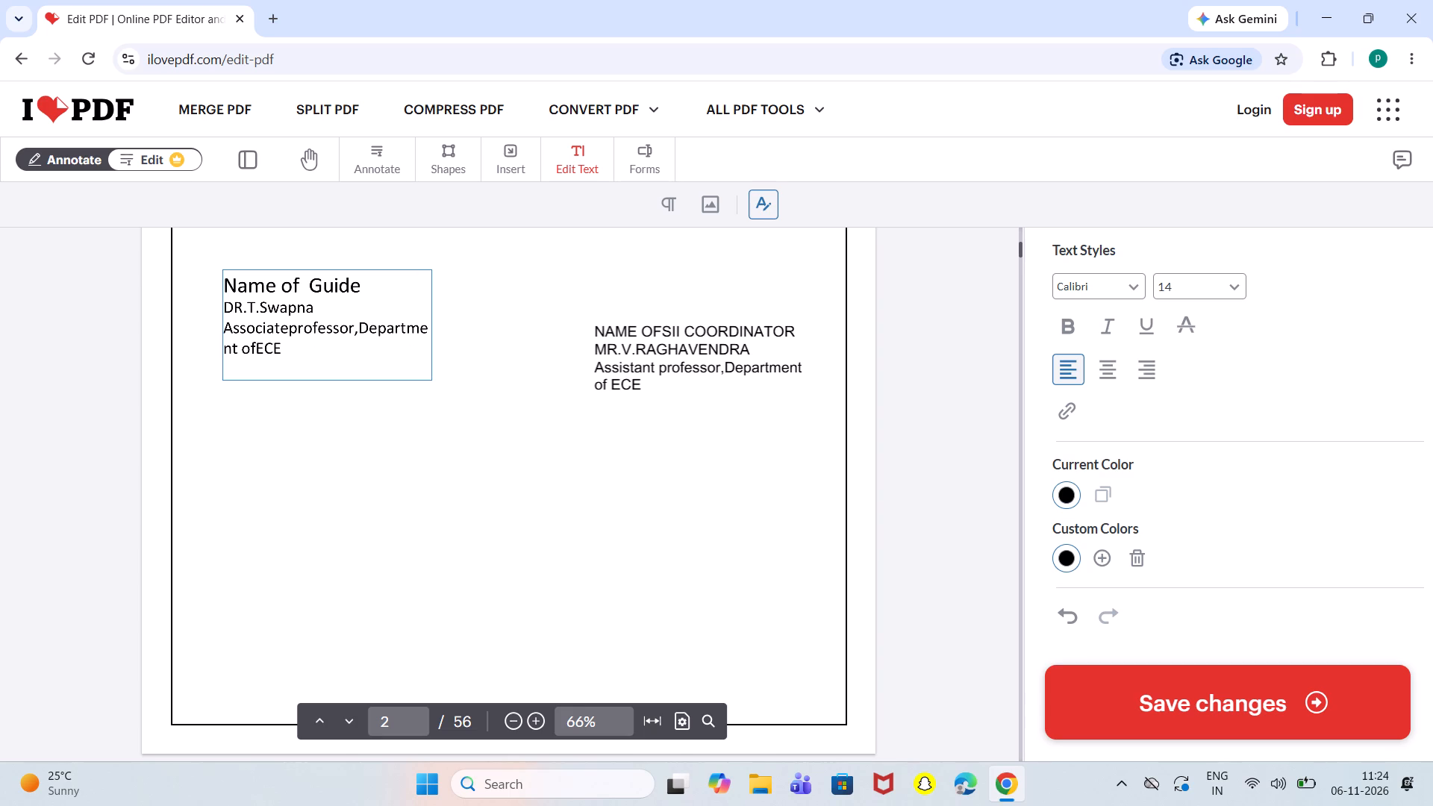
Widen the guide's text box by extending its left edge outwards to near the page's border line.
left_click(221, 335)
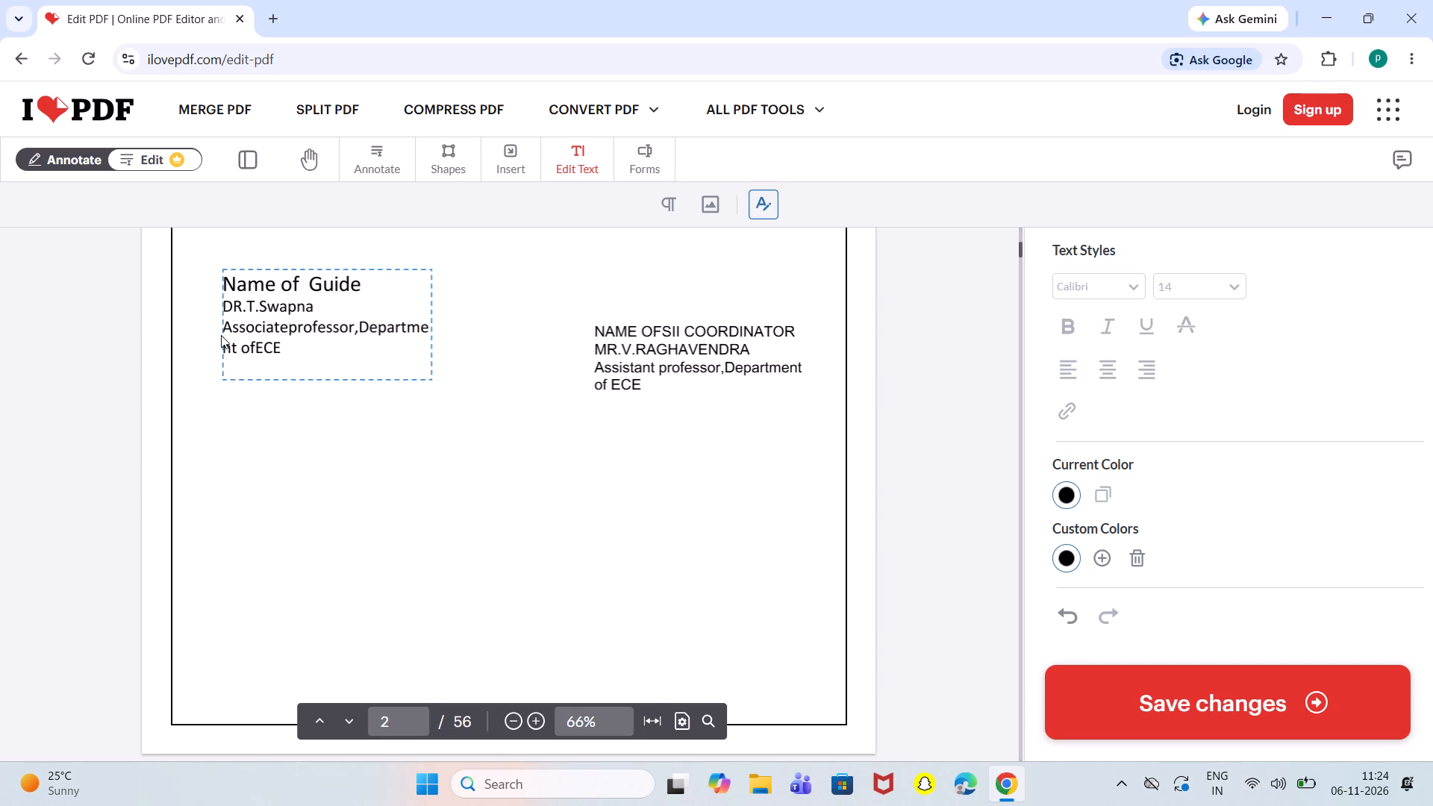
double_click(221, 335)
left_click(221, 335)
left_click_drag(221, 335, 218, 351)
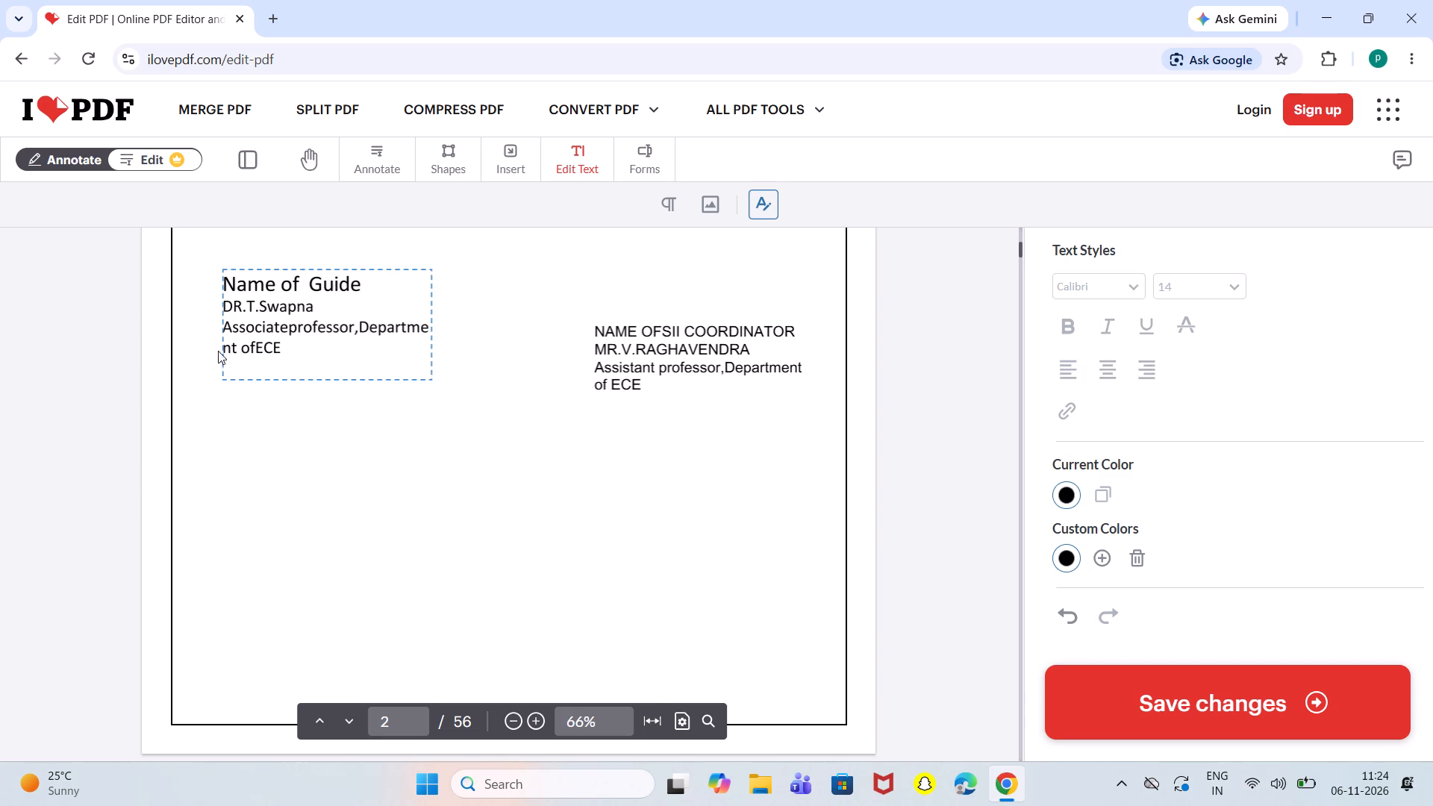
left_click_drag(218, 351, 224, 366)
left_click(224, 366)
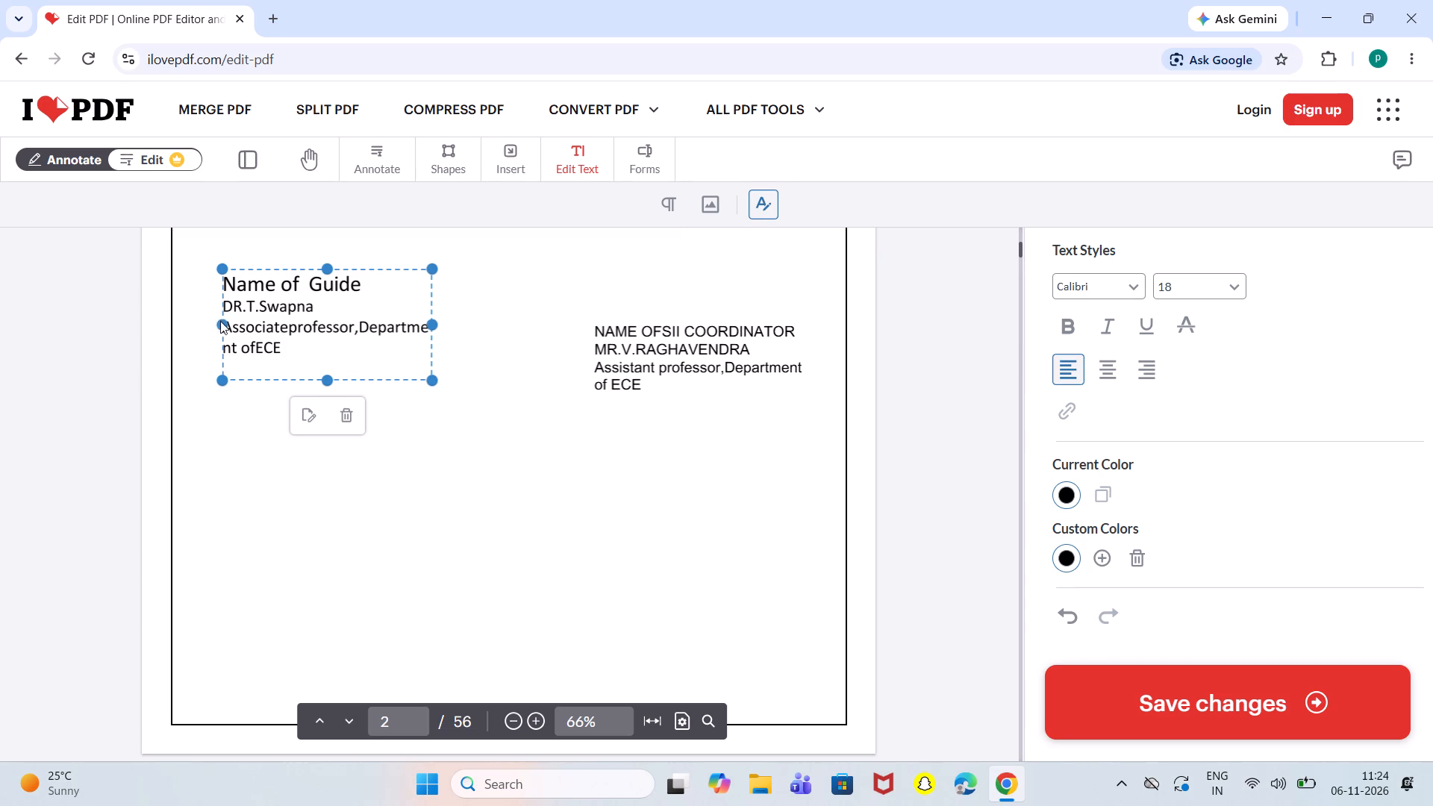
left_click_drag(221, 322, 187, 321)
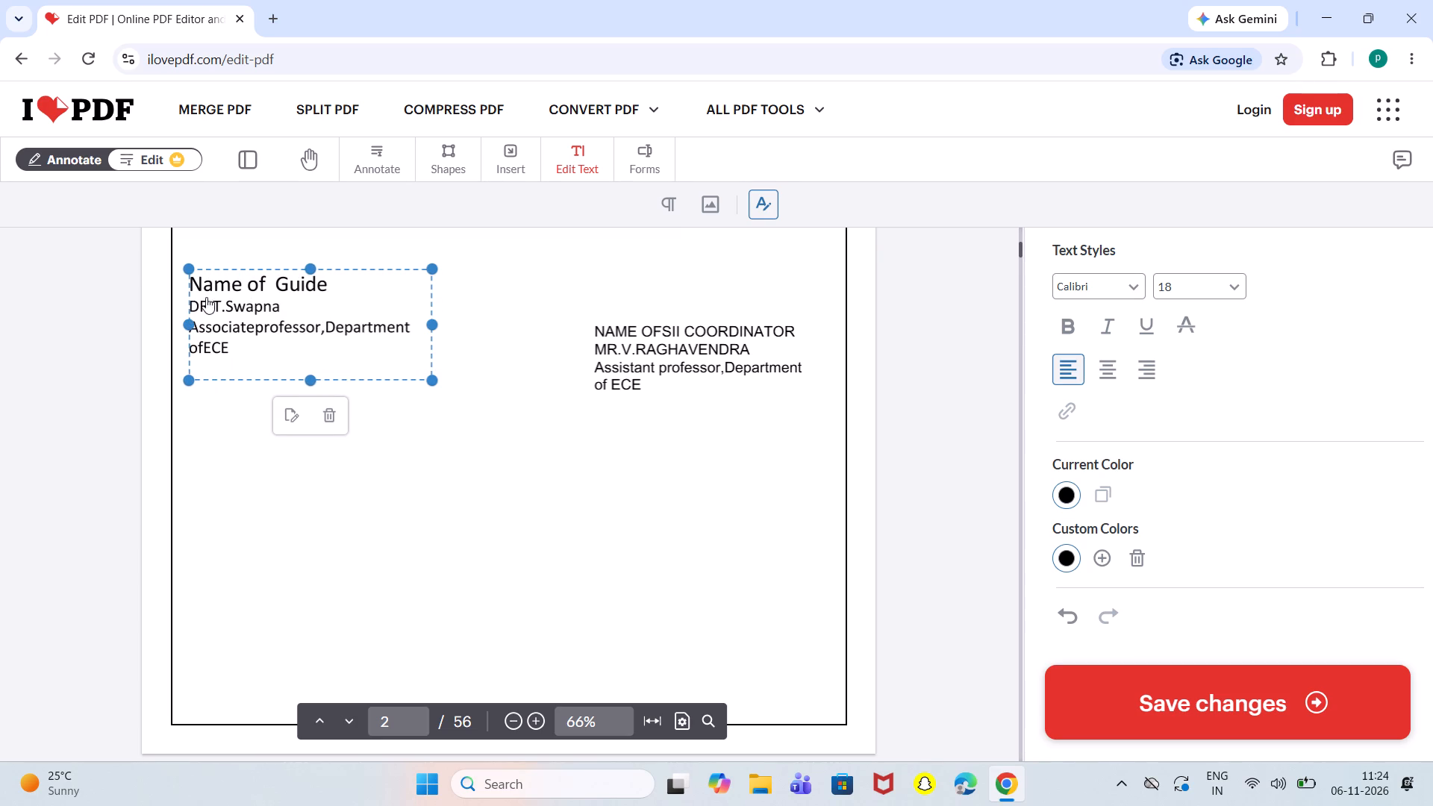
Reopen the guide's text for editing and indent the "Name of Guide" heading with eight spaces.
left_click(193, 281)
left_click(193, 281)
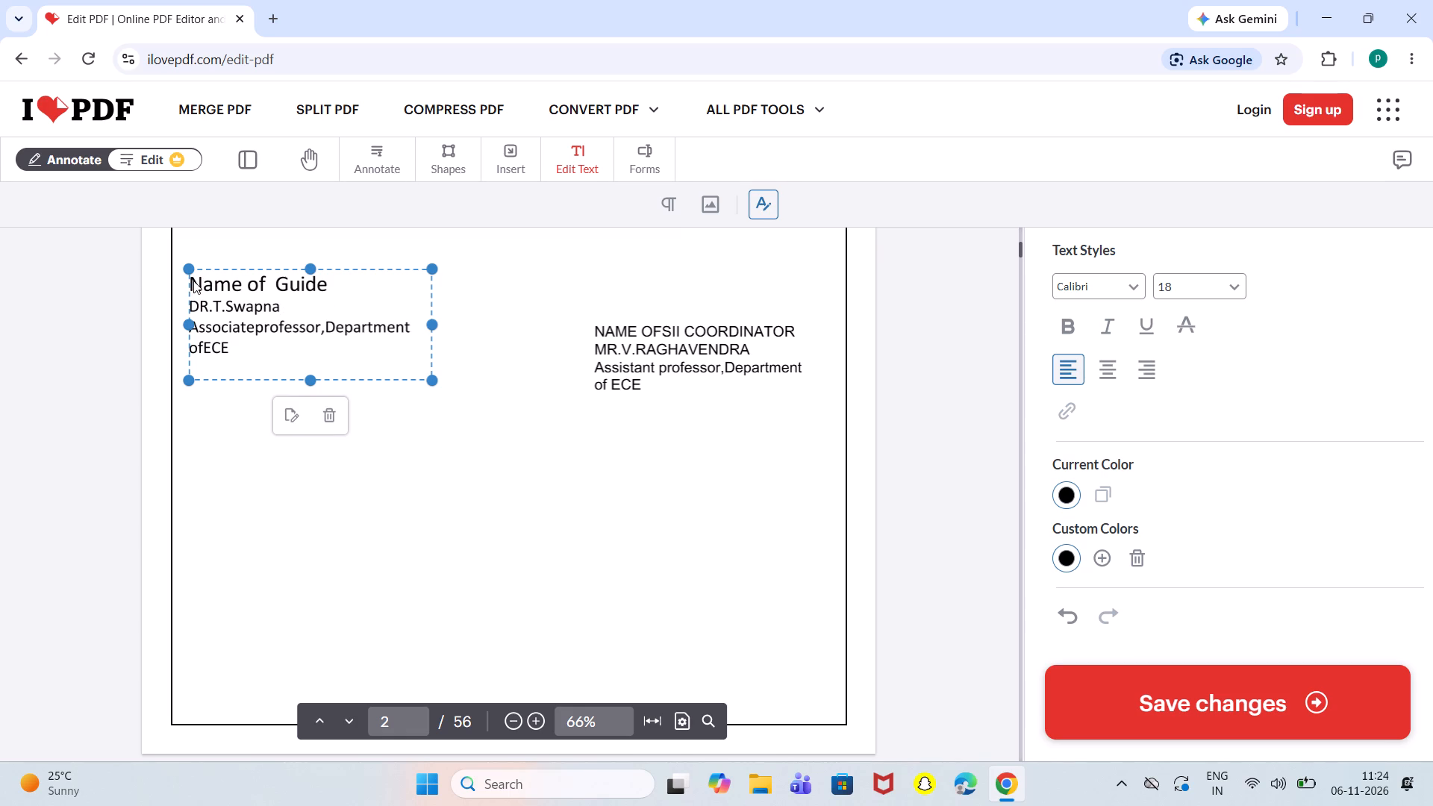
left_click(197, 284)
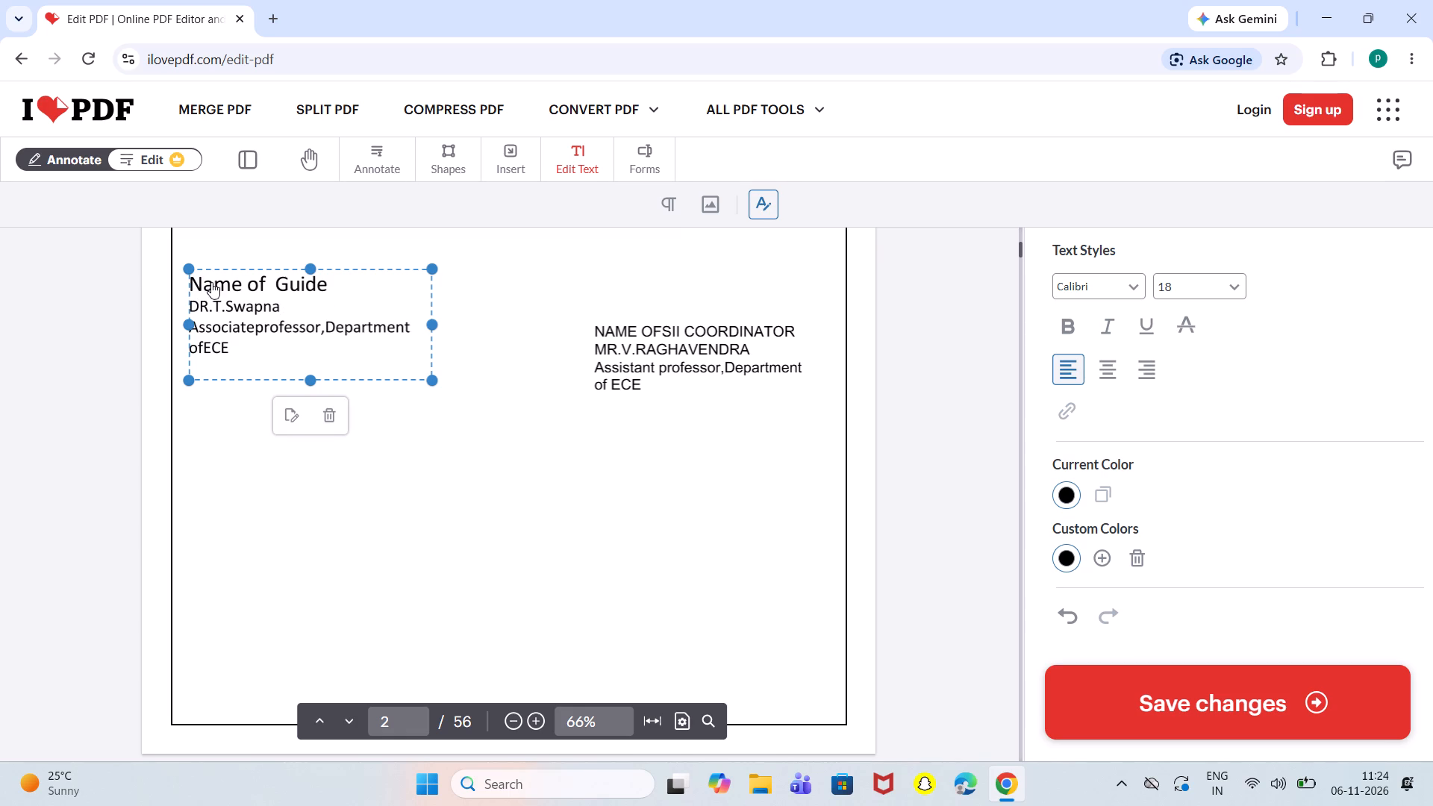
left_click(212, 282)
double_click(212, 282)
left_click_drag(212, 282, 231, 287)
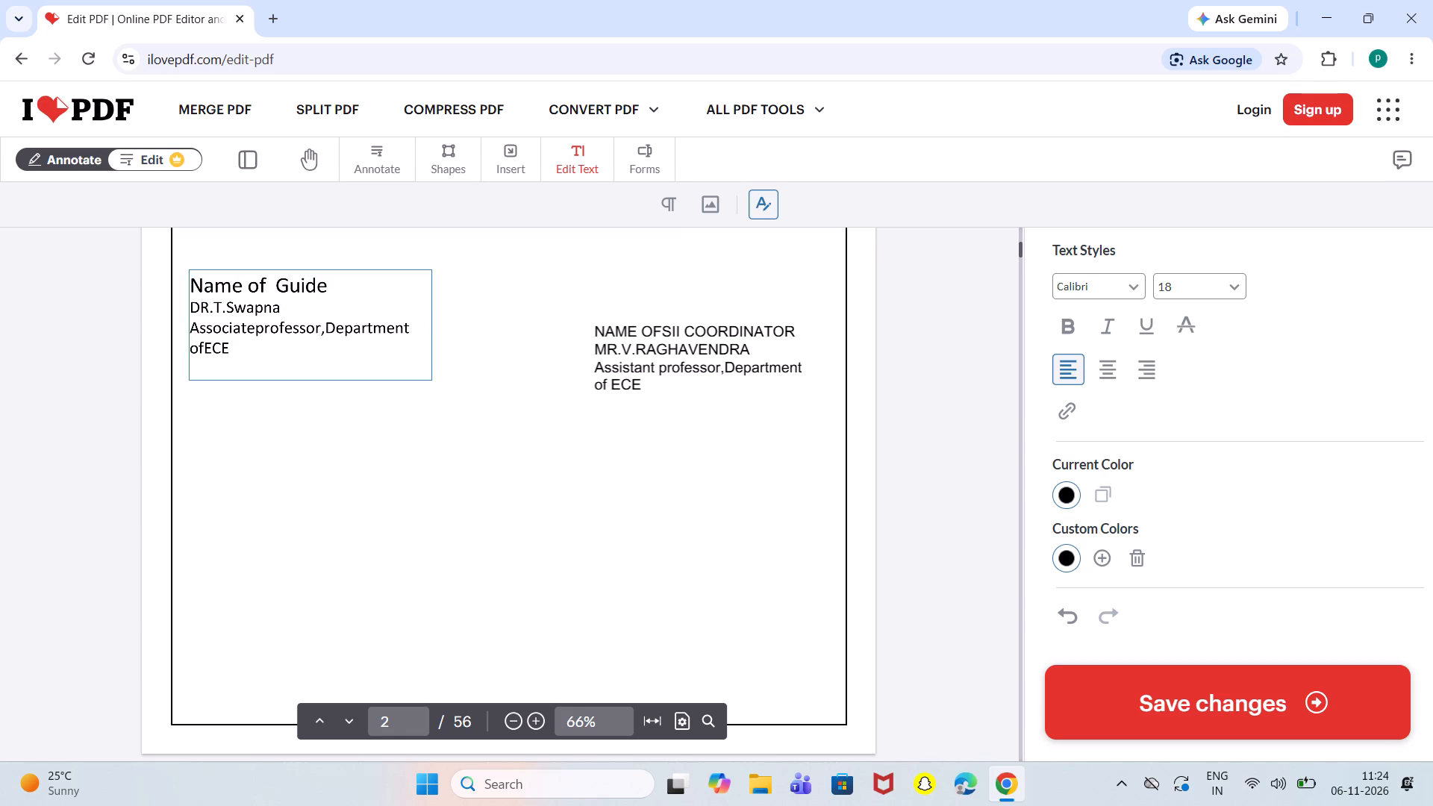
left_click(233, 287)
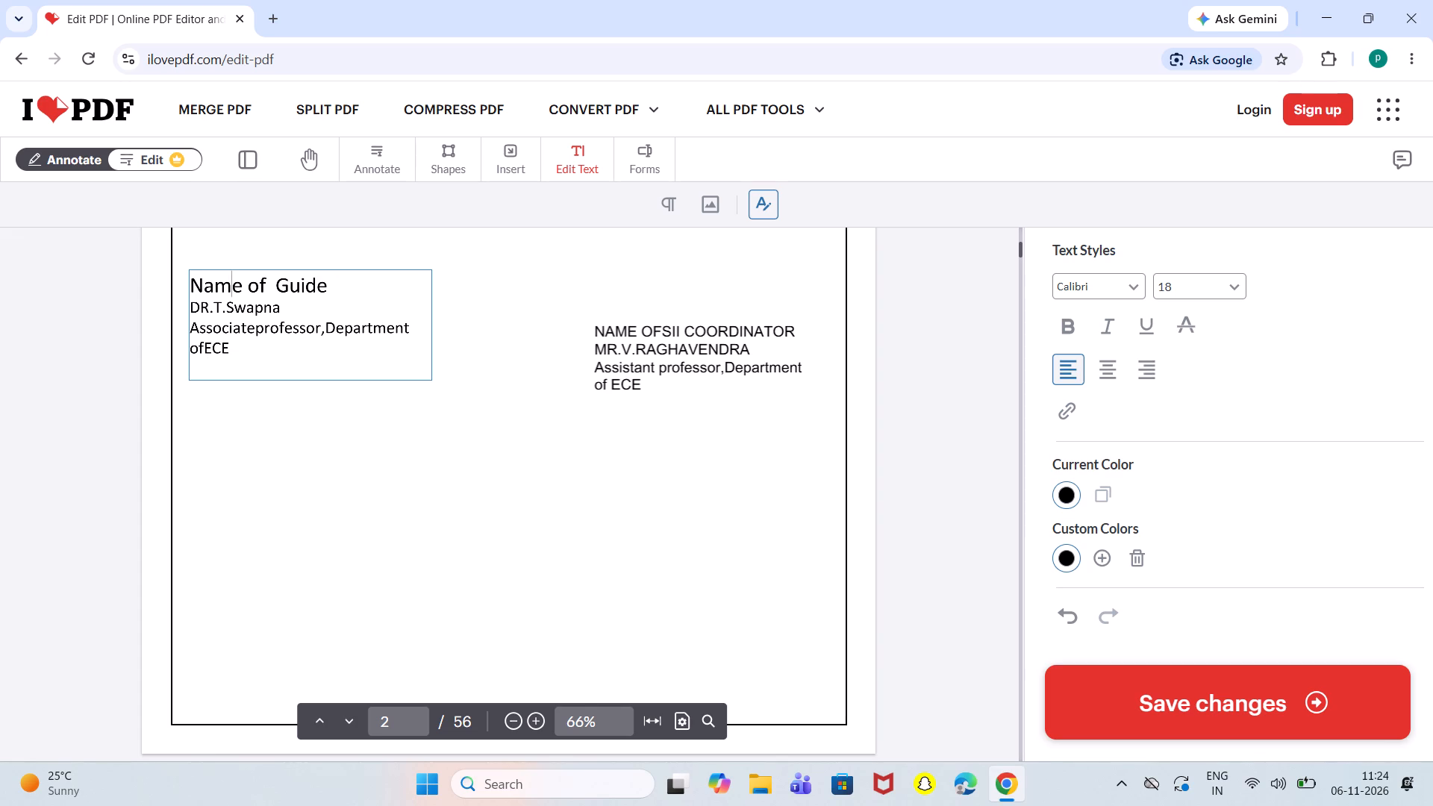
left_click(193, 283)
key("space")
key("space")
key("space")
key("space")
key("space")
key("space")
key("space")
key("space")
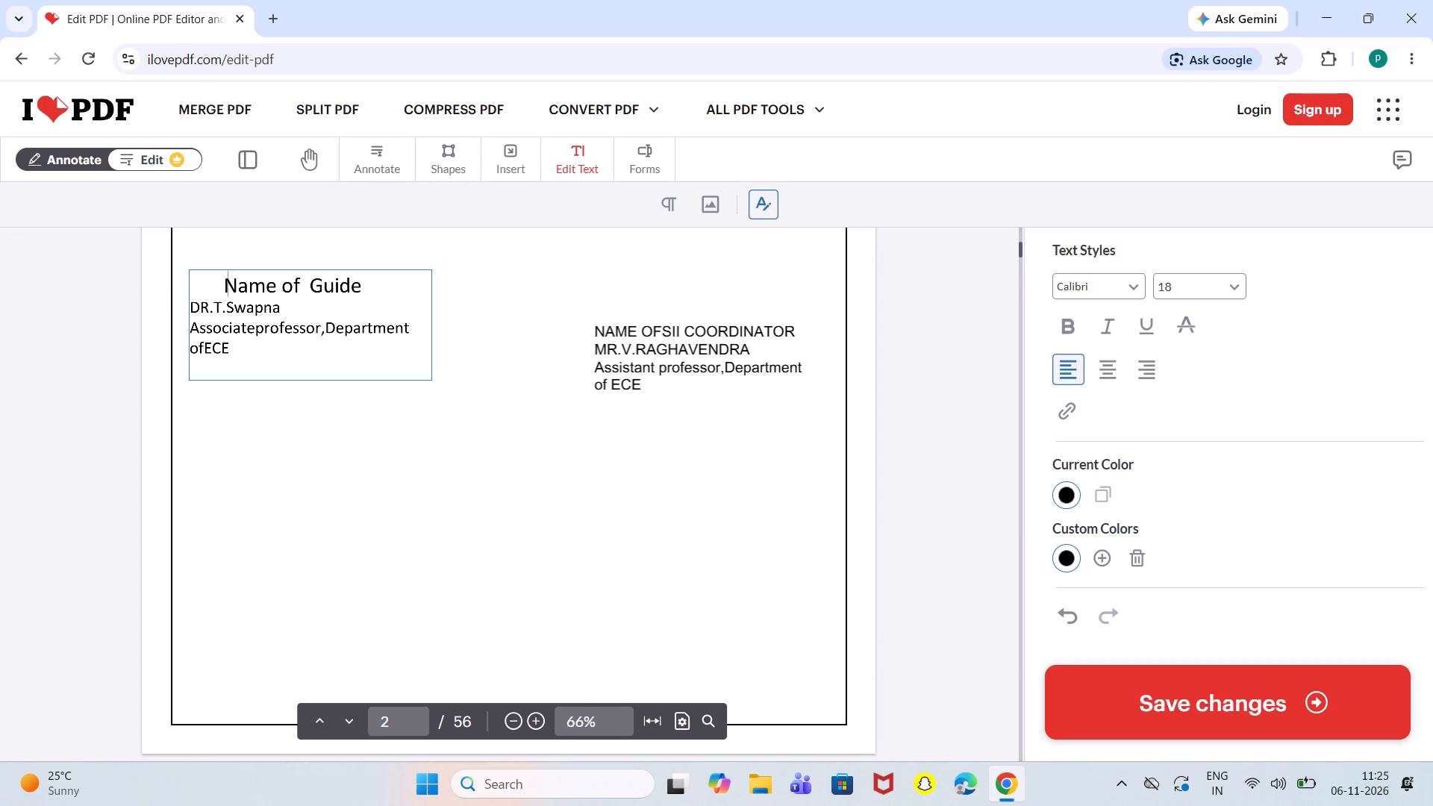
Indent the guide's name line, below the "Name of Guide" heading, with eleven spaces.
left_click(191, 305)
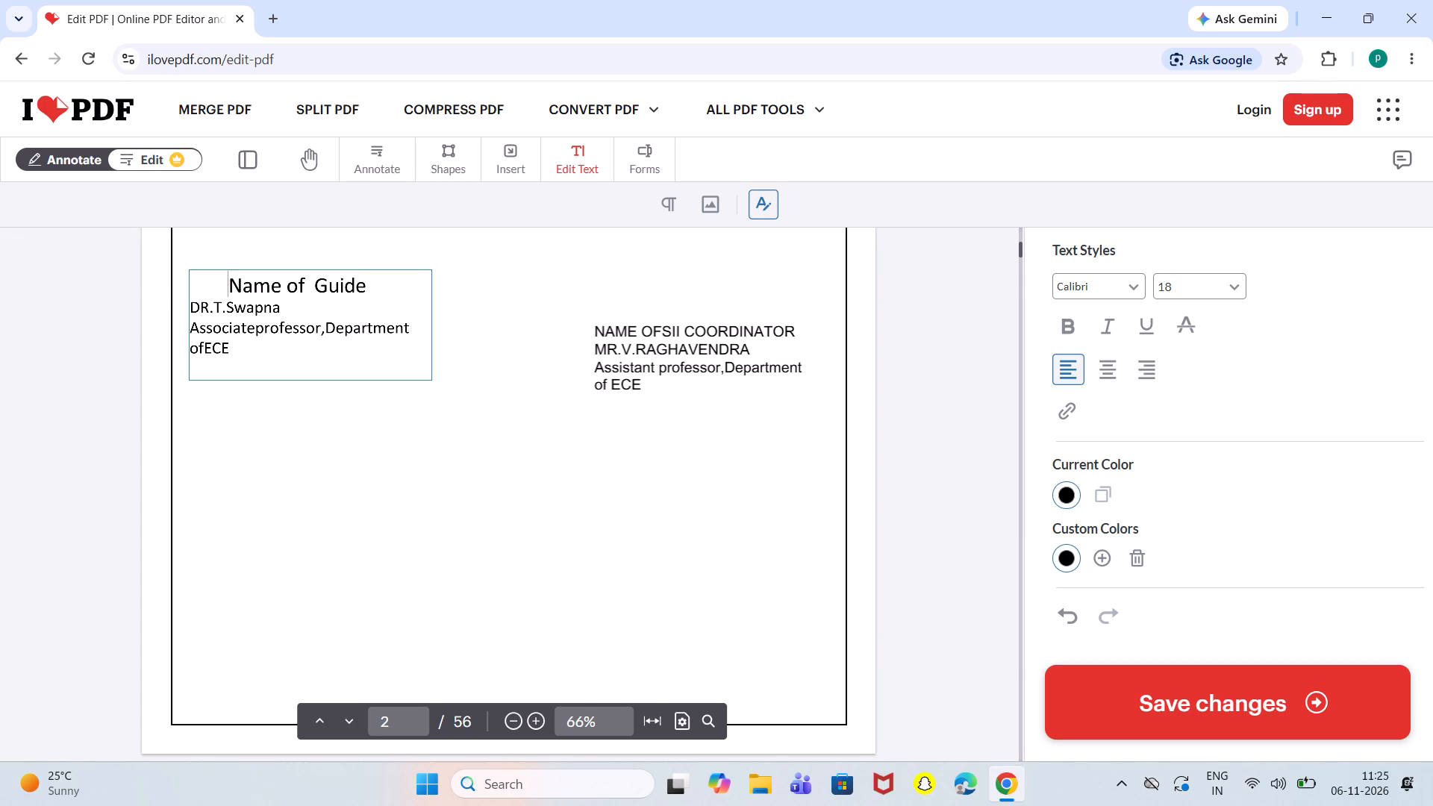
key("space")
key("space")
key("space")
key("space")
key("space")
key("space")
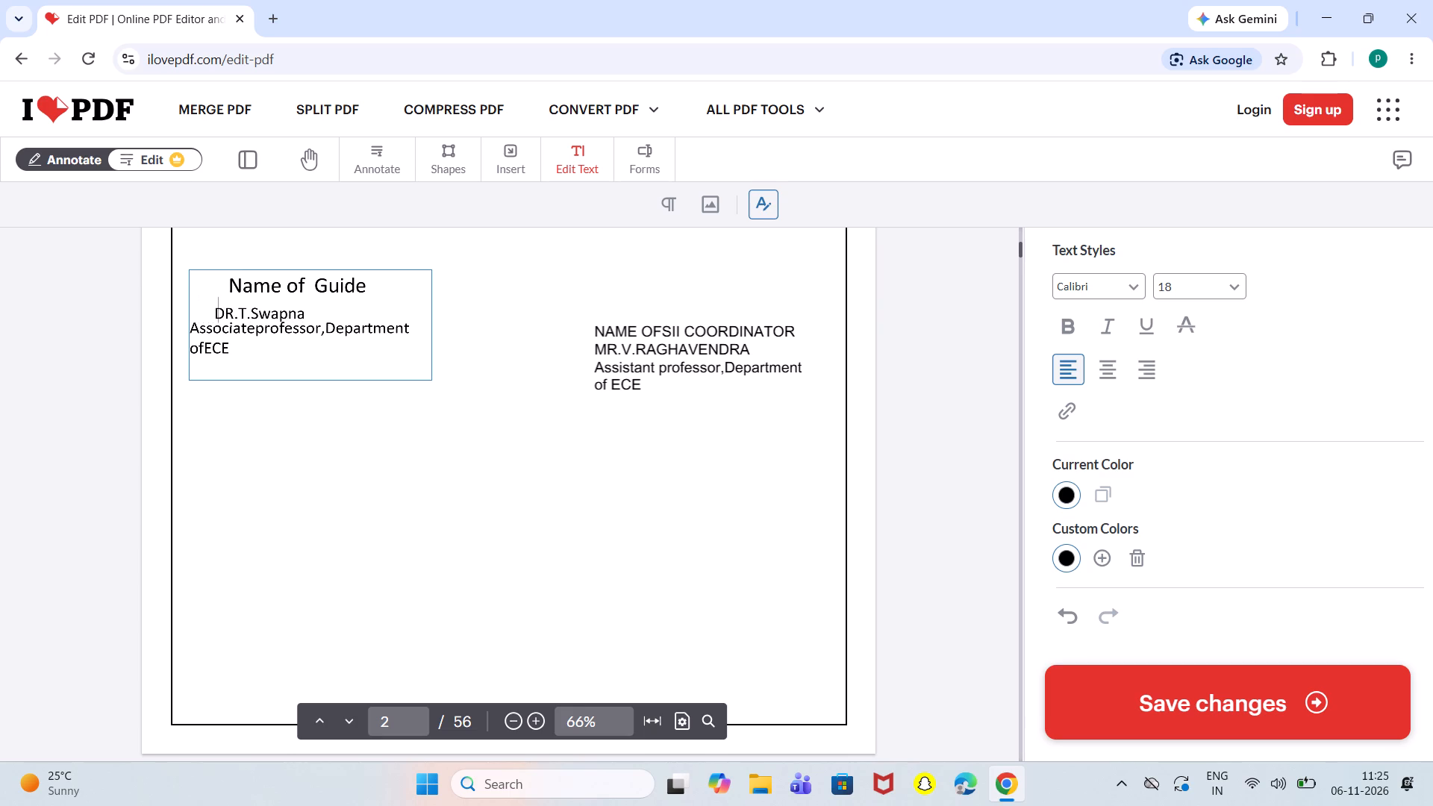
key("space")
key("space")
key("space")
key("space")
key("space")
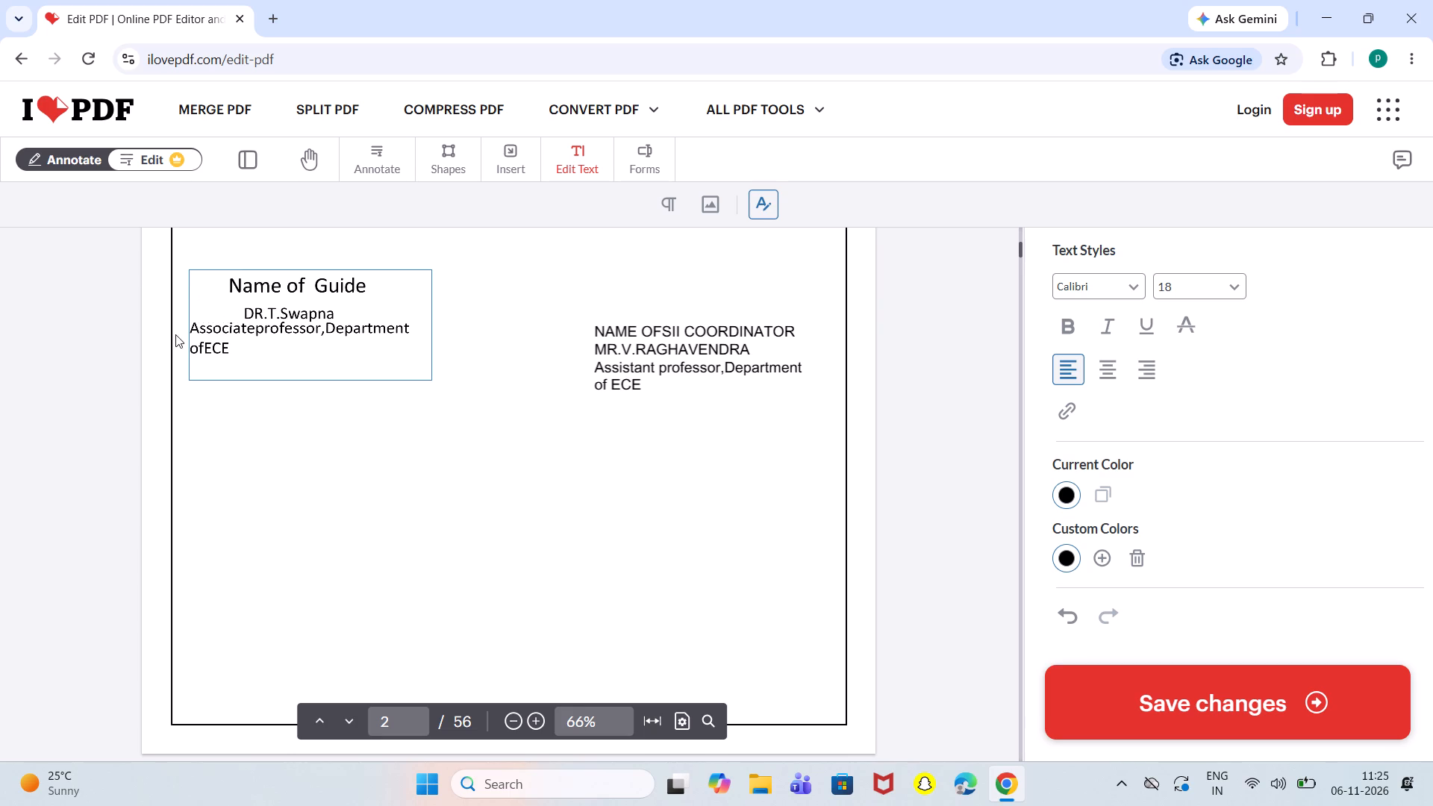
Indent the guide's "Associateprofessor,Department" line with four spaces.
left_click(190, 330)
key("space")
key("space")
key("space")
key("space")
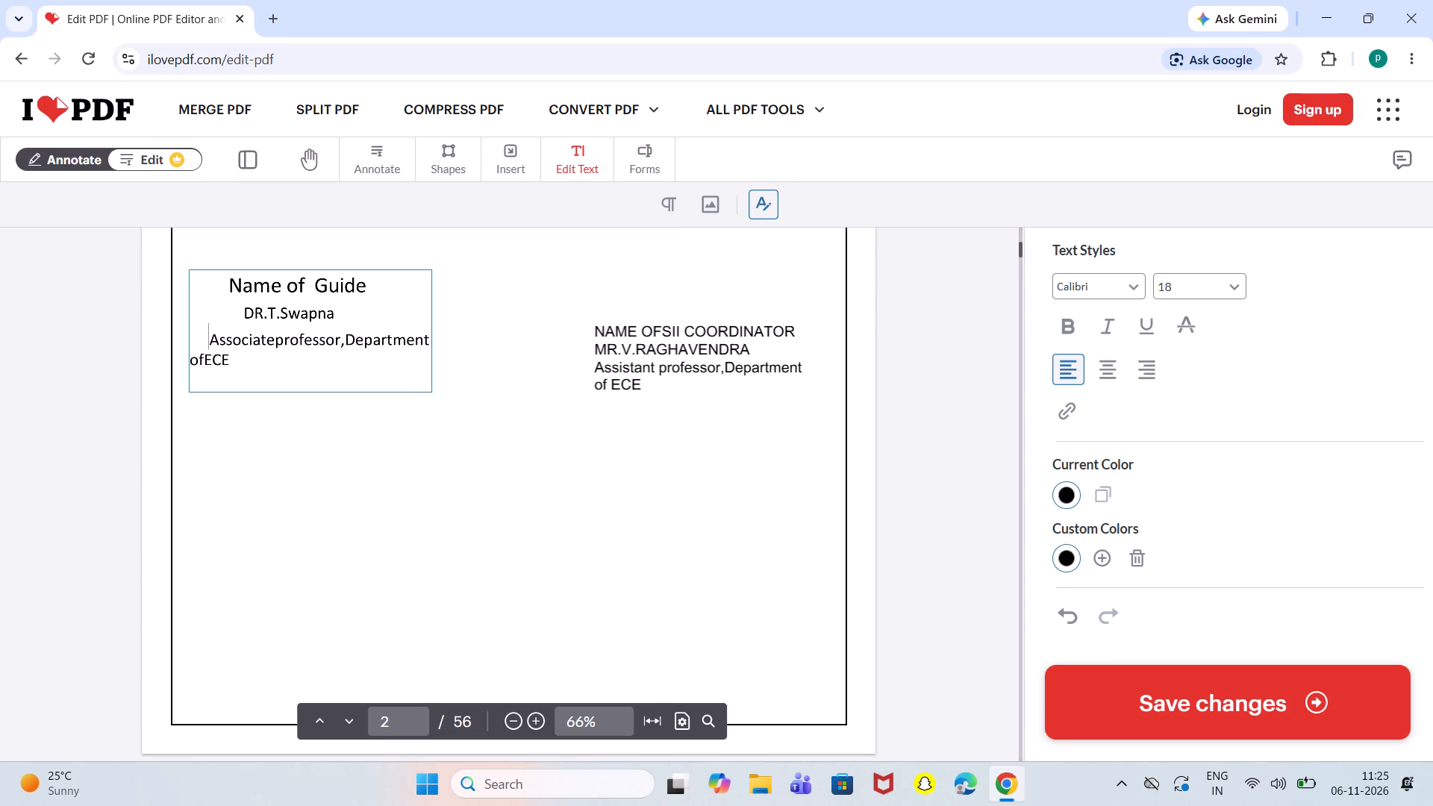
Try to indent the guide's "ofECE" line by inserting fifteen spaces before it.
left_click(192, 357)
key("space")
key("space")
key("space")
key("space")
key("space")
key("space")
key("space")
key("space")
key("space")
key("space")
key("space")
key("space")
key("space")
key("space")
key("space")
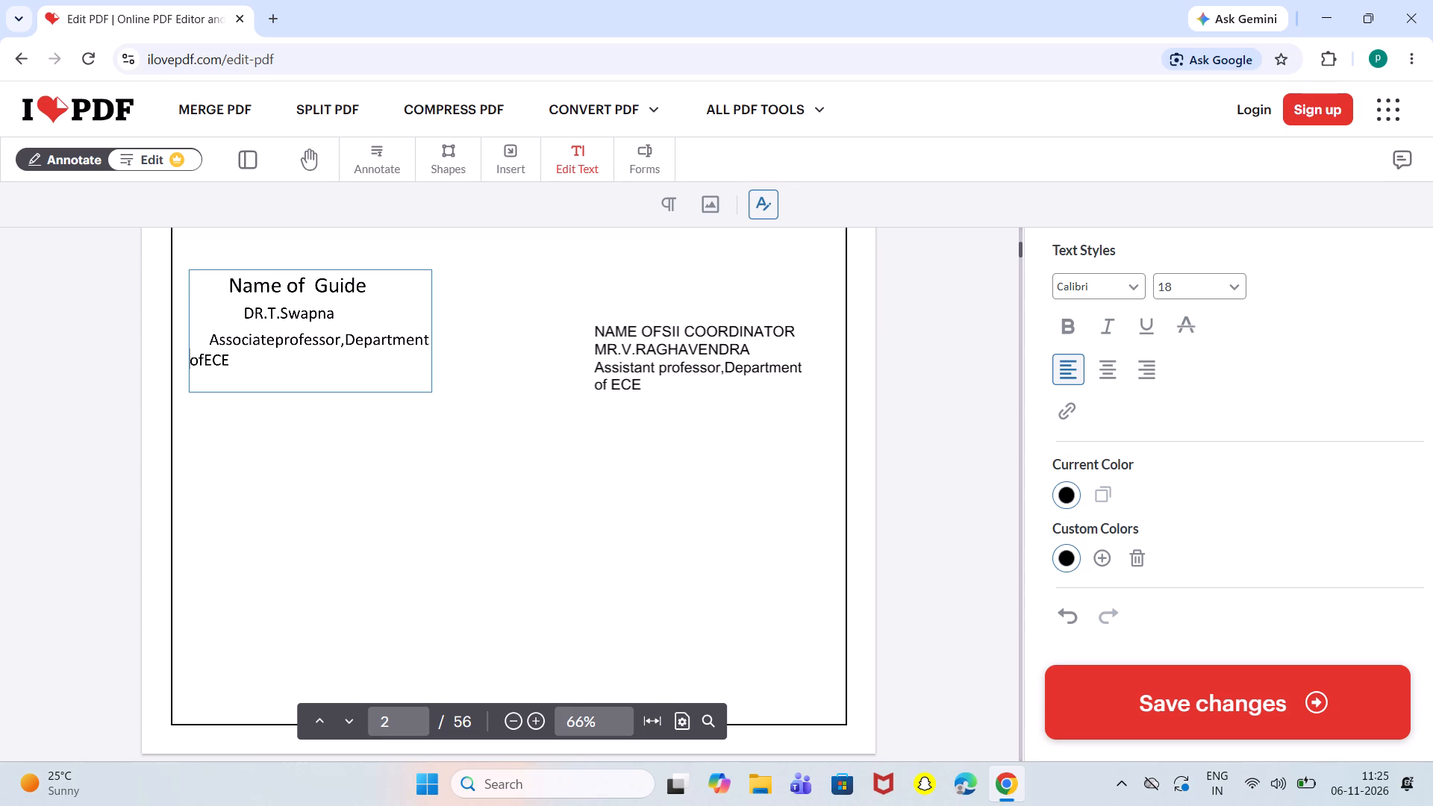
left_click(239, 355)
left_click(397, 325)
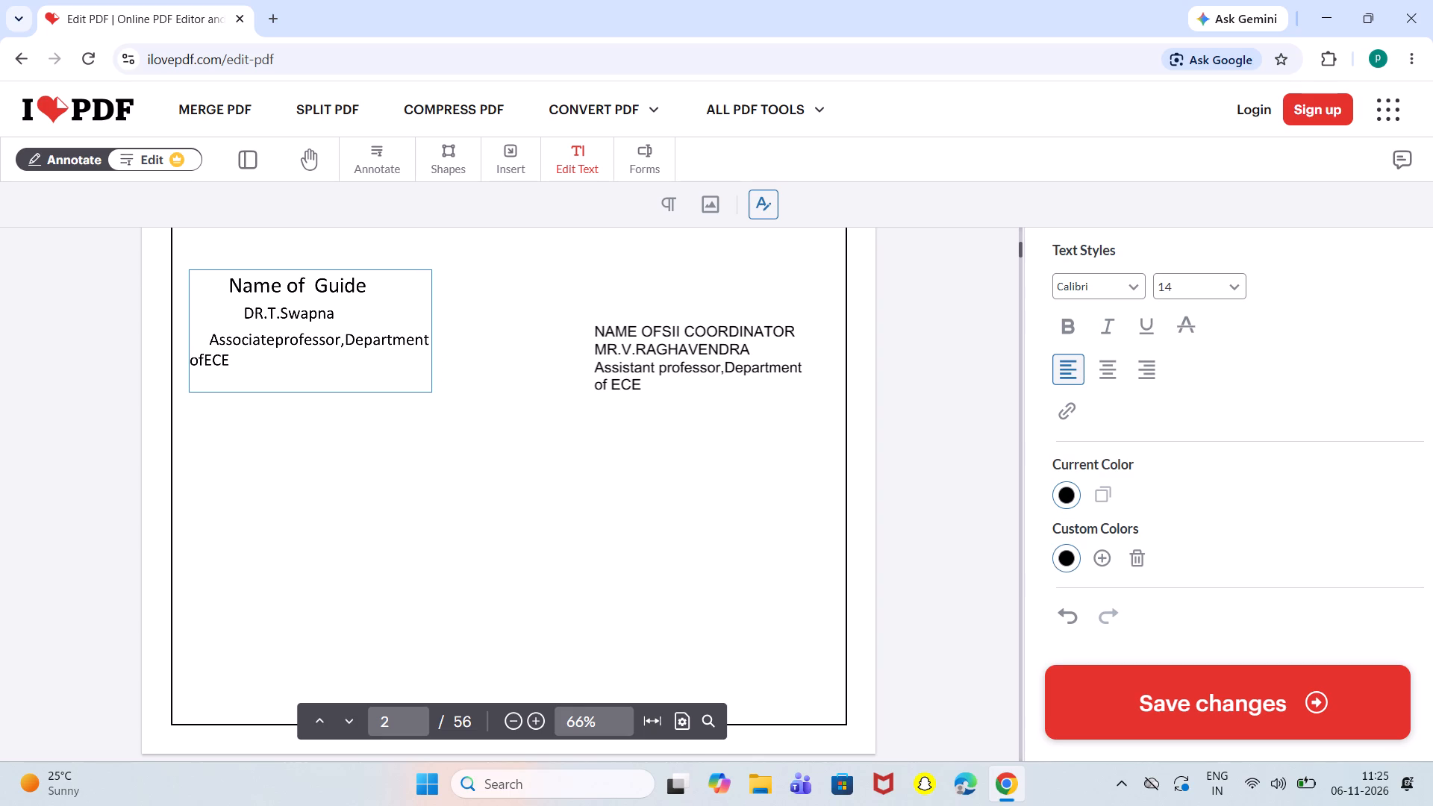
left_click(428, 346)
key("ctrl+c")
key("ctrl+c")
Shorten "Department" to "DepT" at the end of the guide's designation line.
left_click(426, 337)
key("BackSpace")
key("BackSpace")
key("BackSpace")
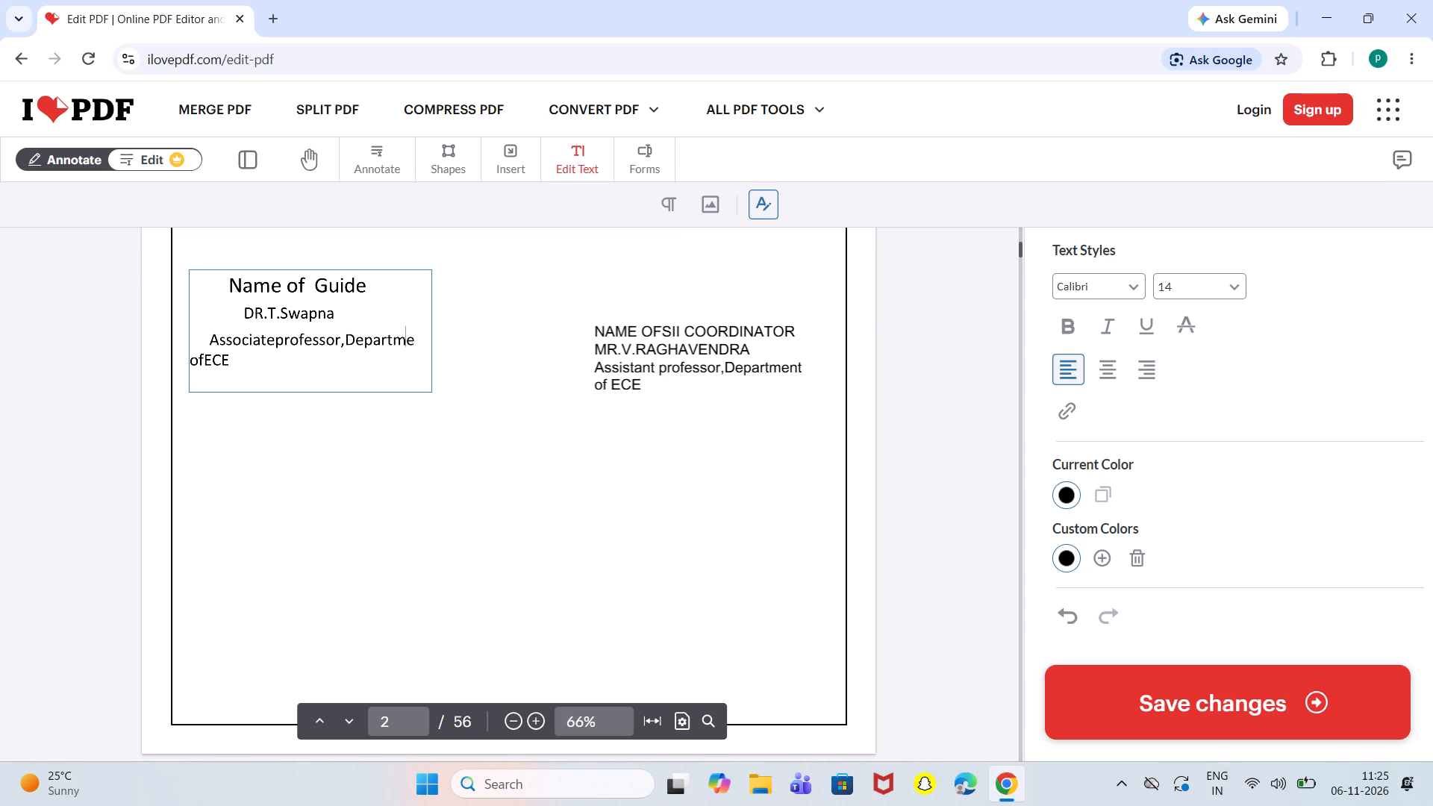
key("BackSpace")
key("BackSpace")
key("BackSpace")
key("BackSpace")
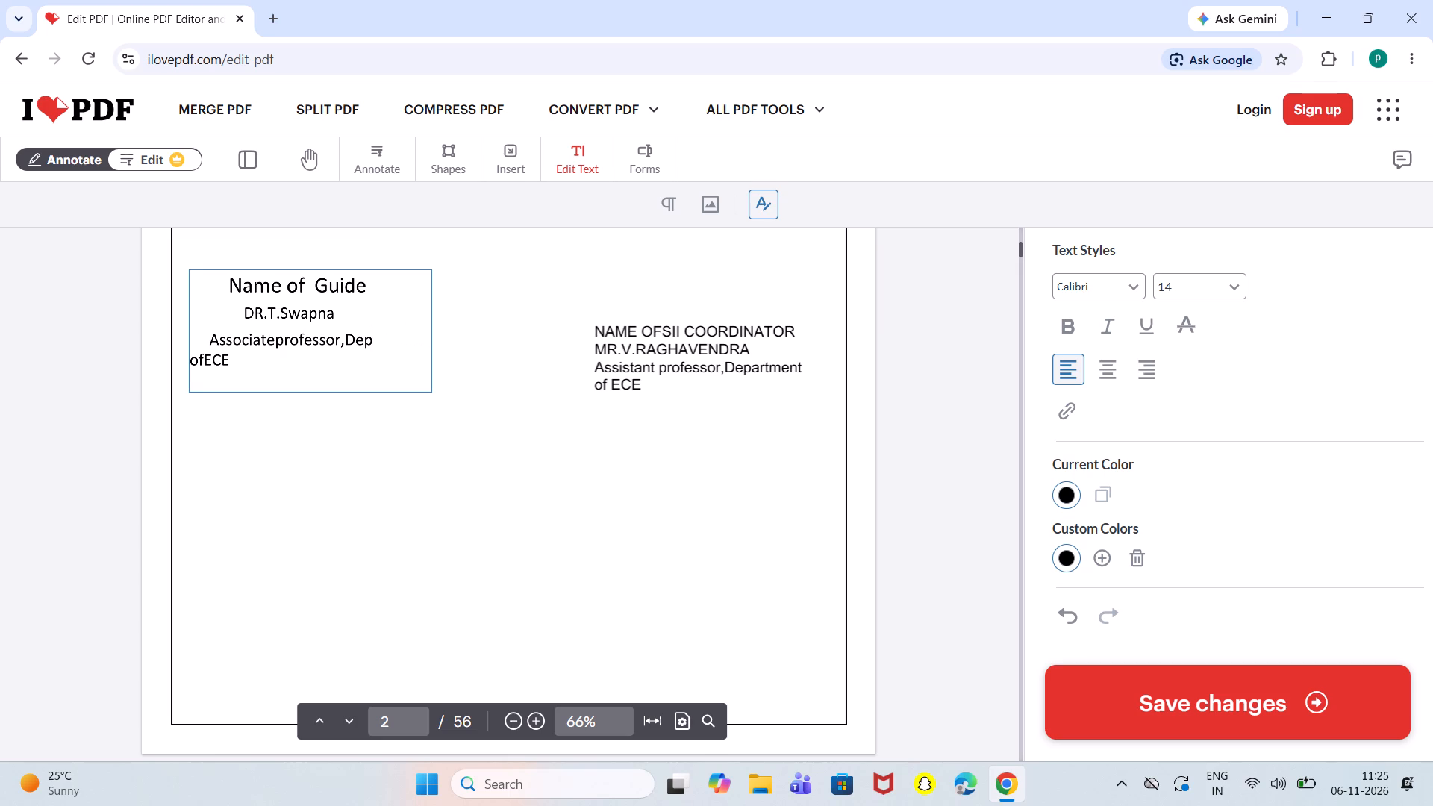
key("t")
Delete the trailing spaces and the capital "T" after "Dep" in the guide's designation line, and enter a lowercase "t".
left_click(426, 337)
key("BackSpace")
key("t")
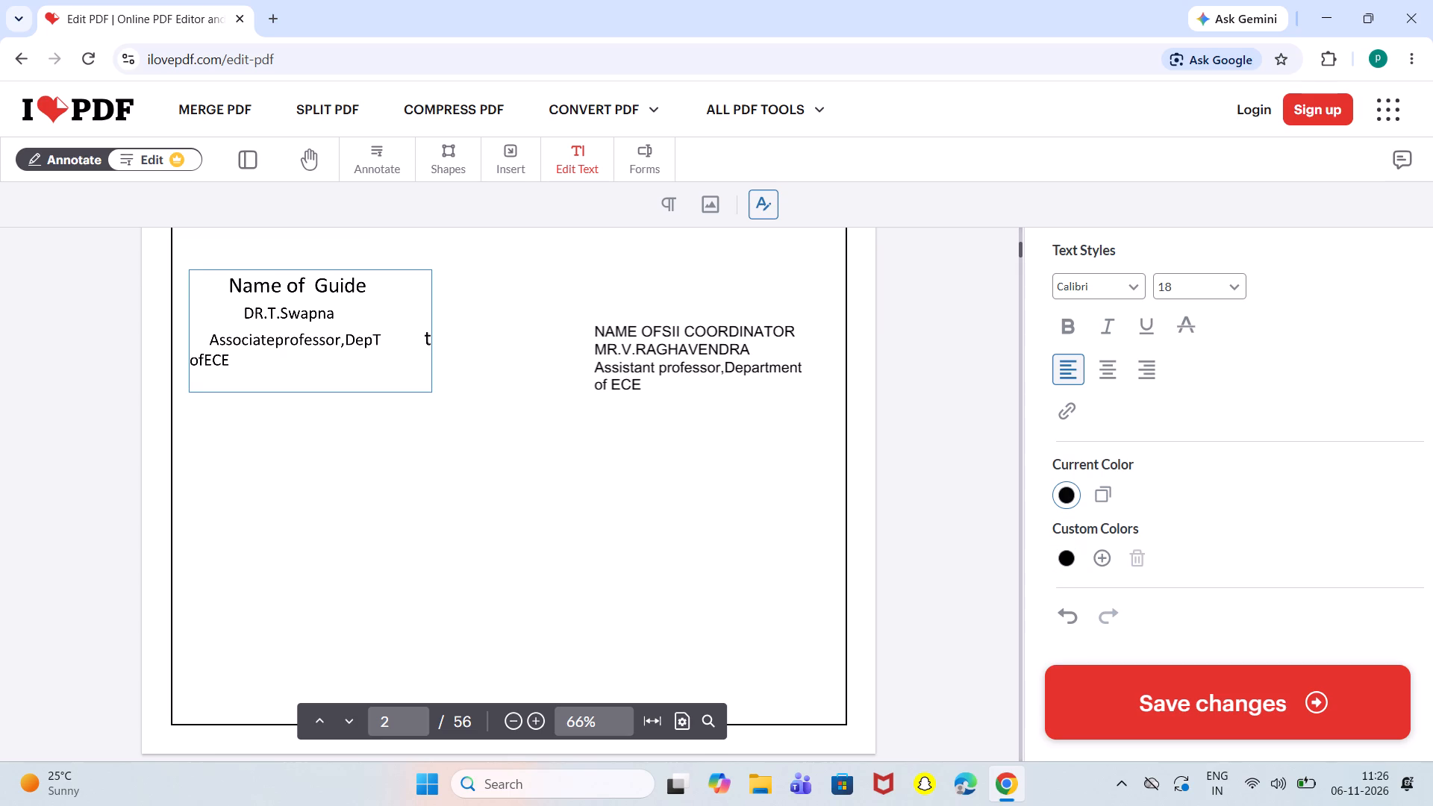
key("BackSpace")
key("BackSpace")
key("BackSpace")
key("BackSpace")
key("BackSpace")
key("BackSpace")
key("BackSpace")
key("BackSpace")
key("BackSpace")
key("BackSpace")
key("BackSpace")
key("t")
Set the font size to 14 and re-enter the final "t" of "Dept" in the guide's designation line.
left_click(1184, 281)
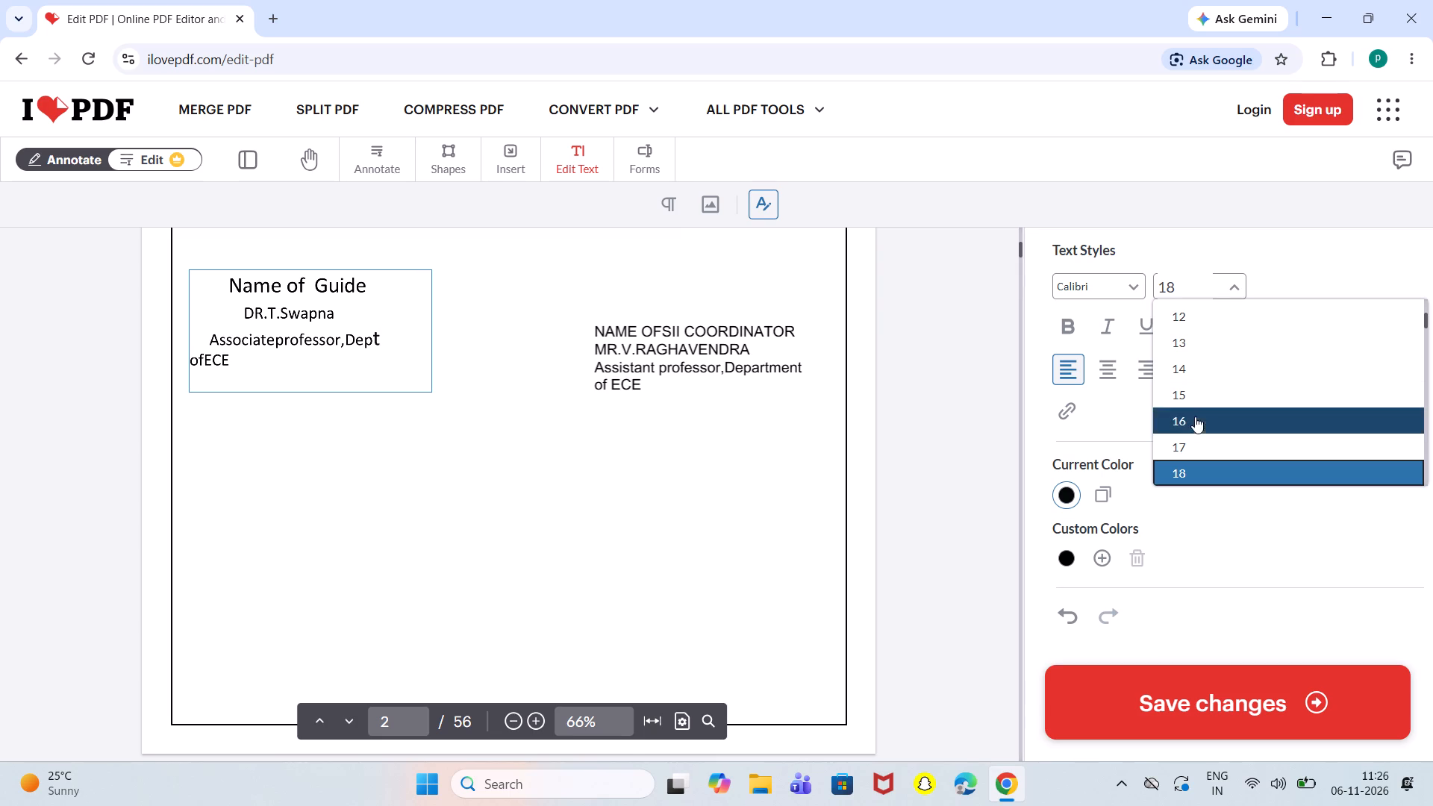
left_click(1197, 376)
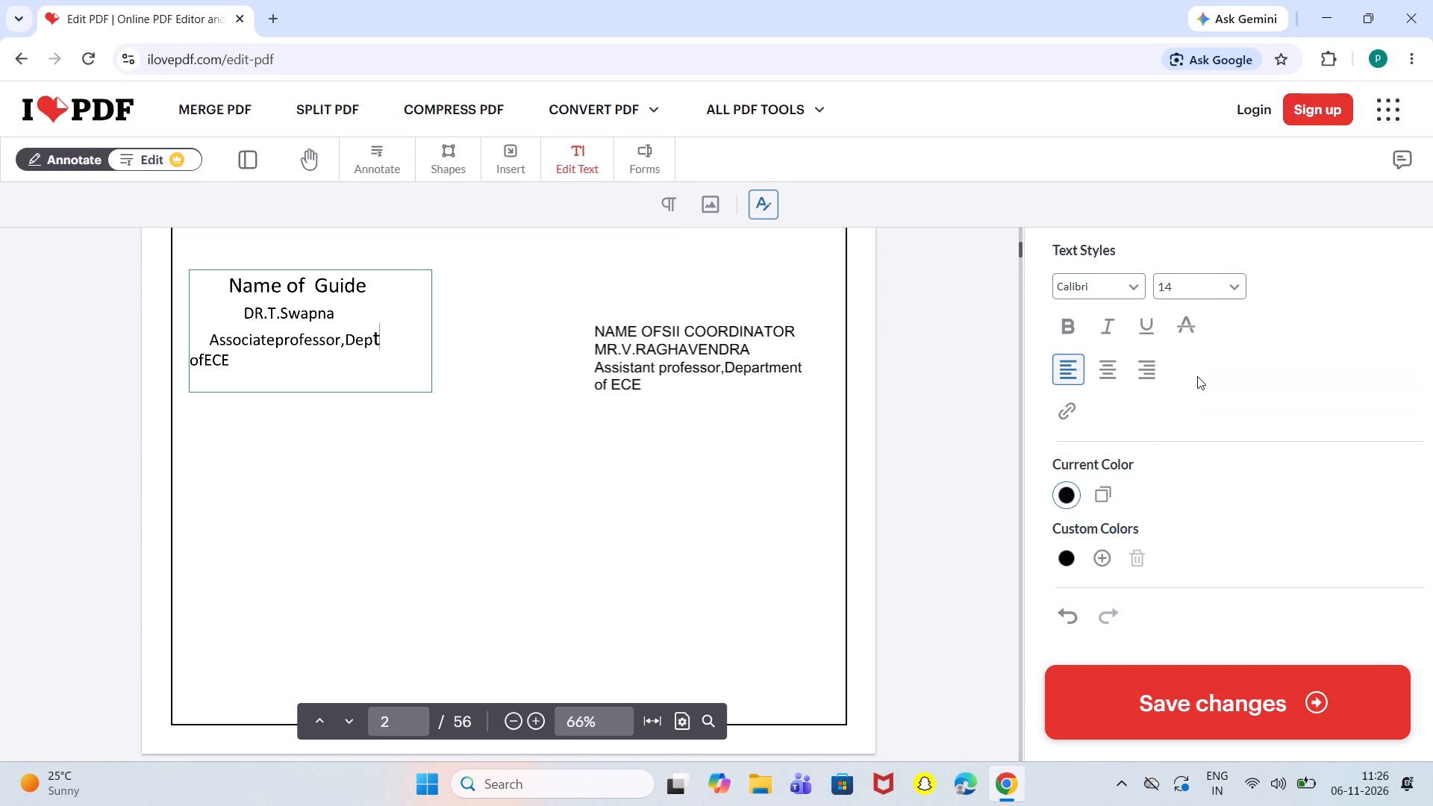
key("BackSpace")
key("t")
Delete "ofECE" and the surplus spaces after "Dept" in the guide's designation line.
left_click(188, 360)
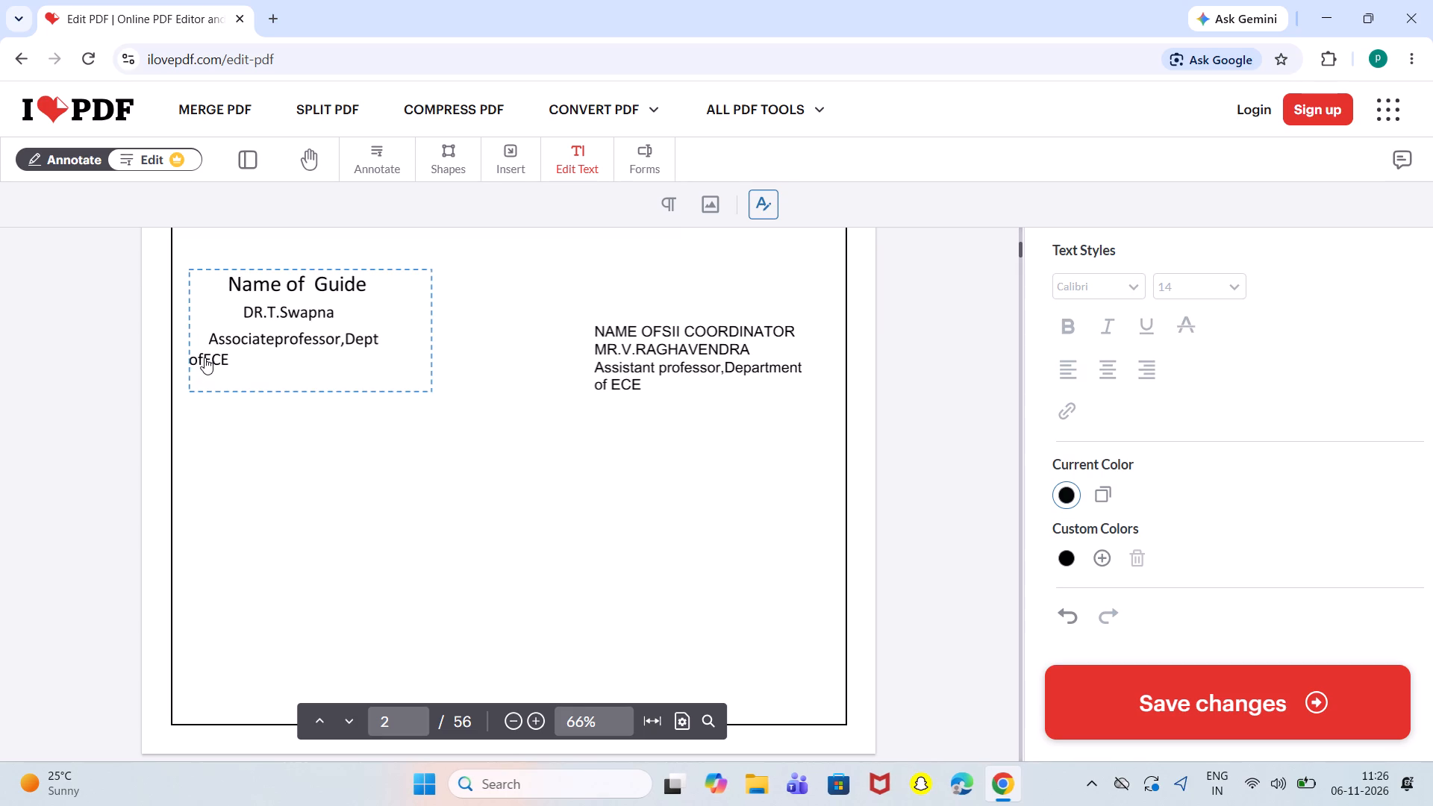
left_click(210, 354)
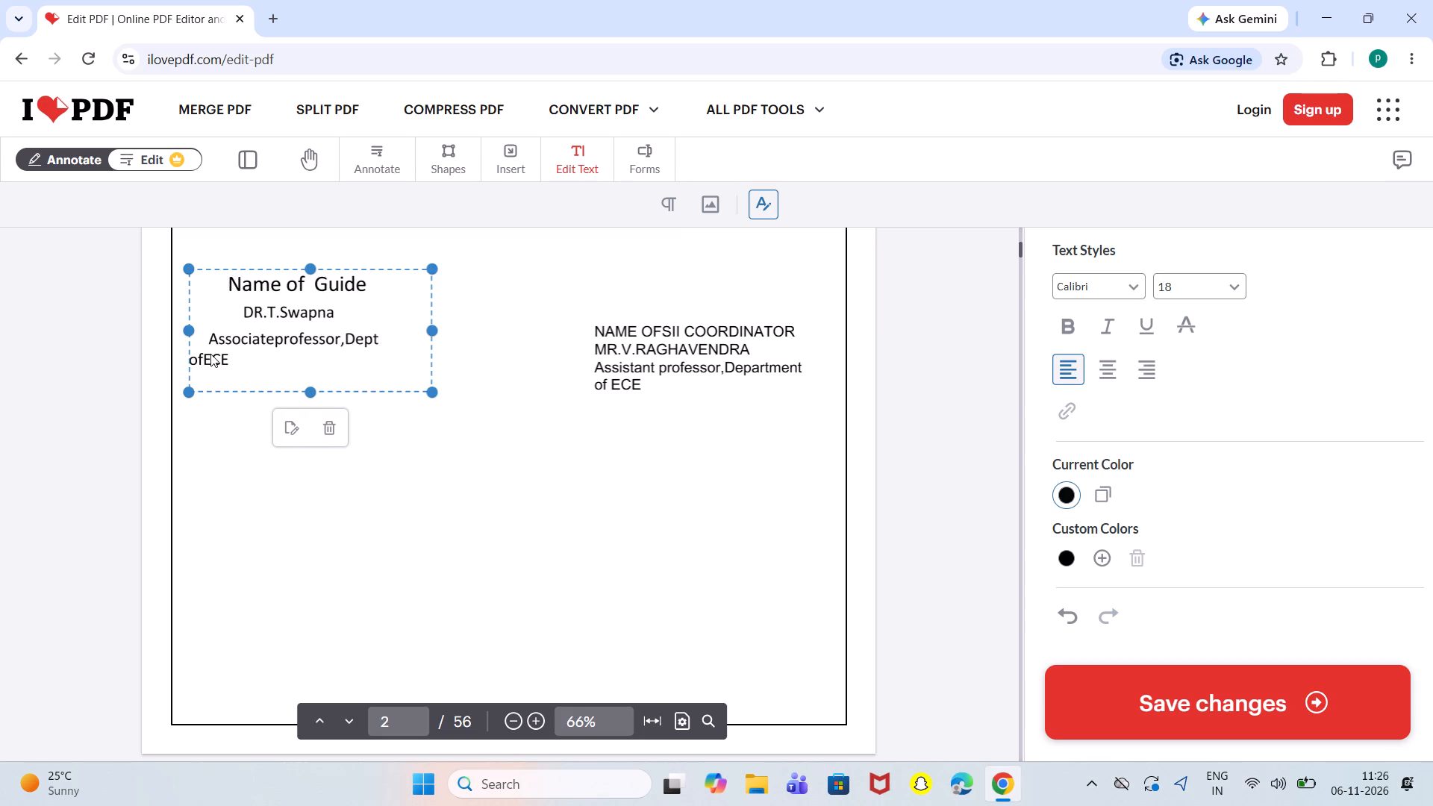
left_click(215, 361)
double_click(215, 361)
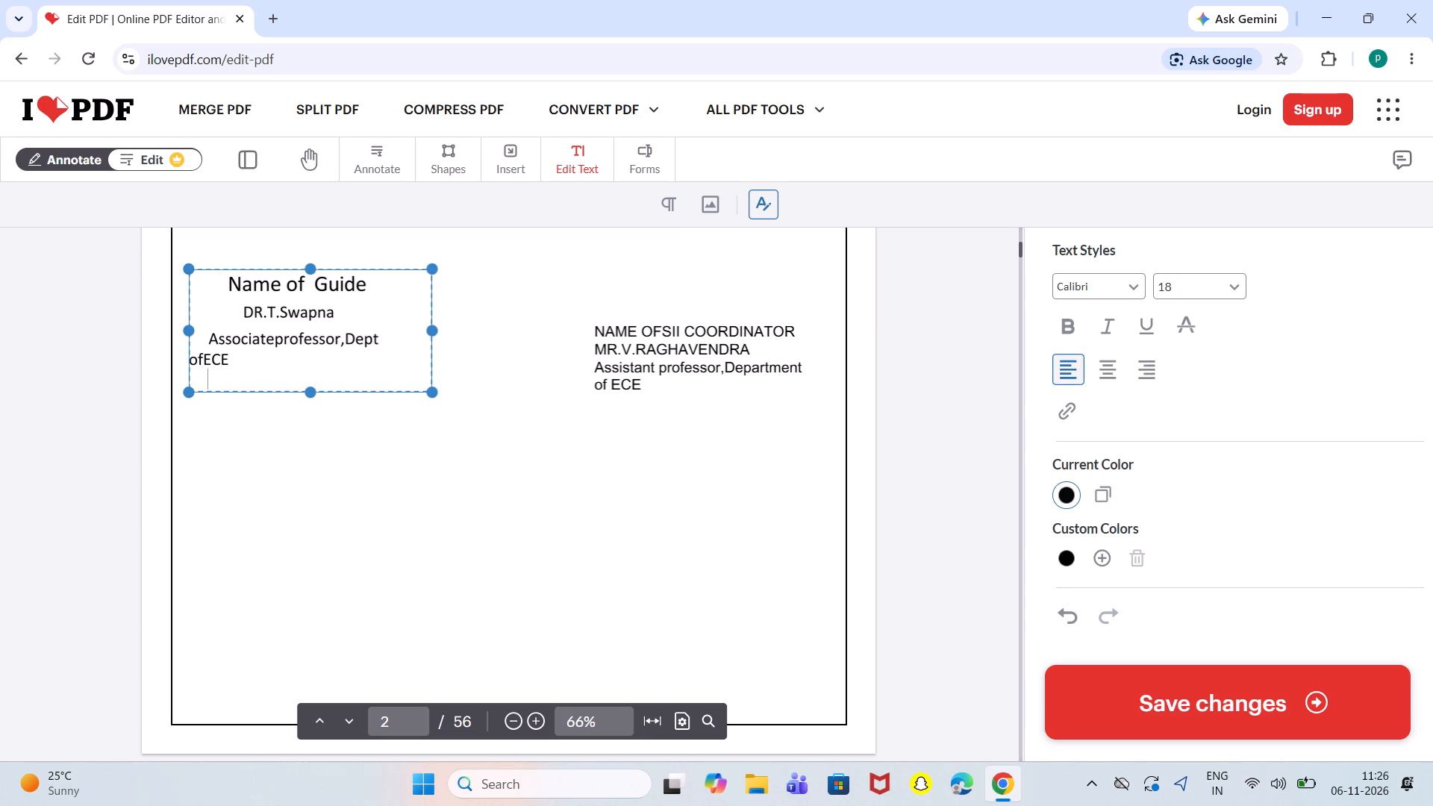
left_click(228, 358)
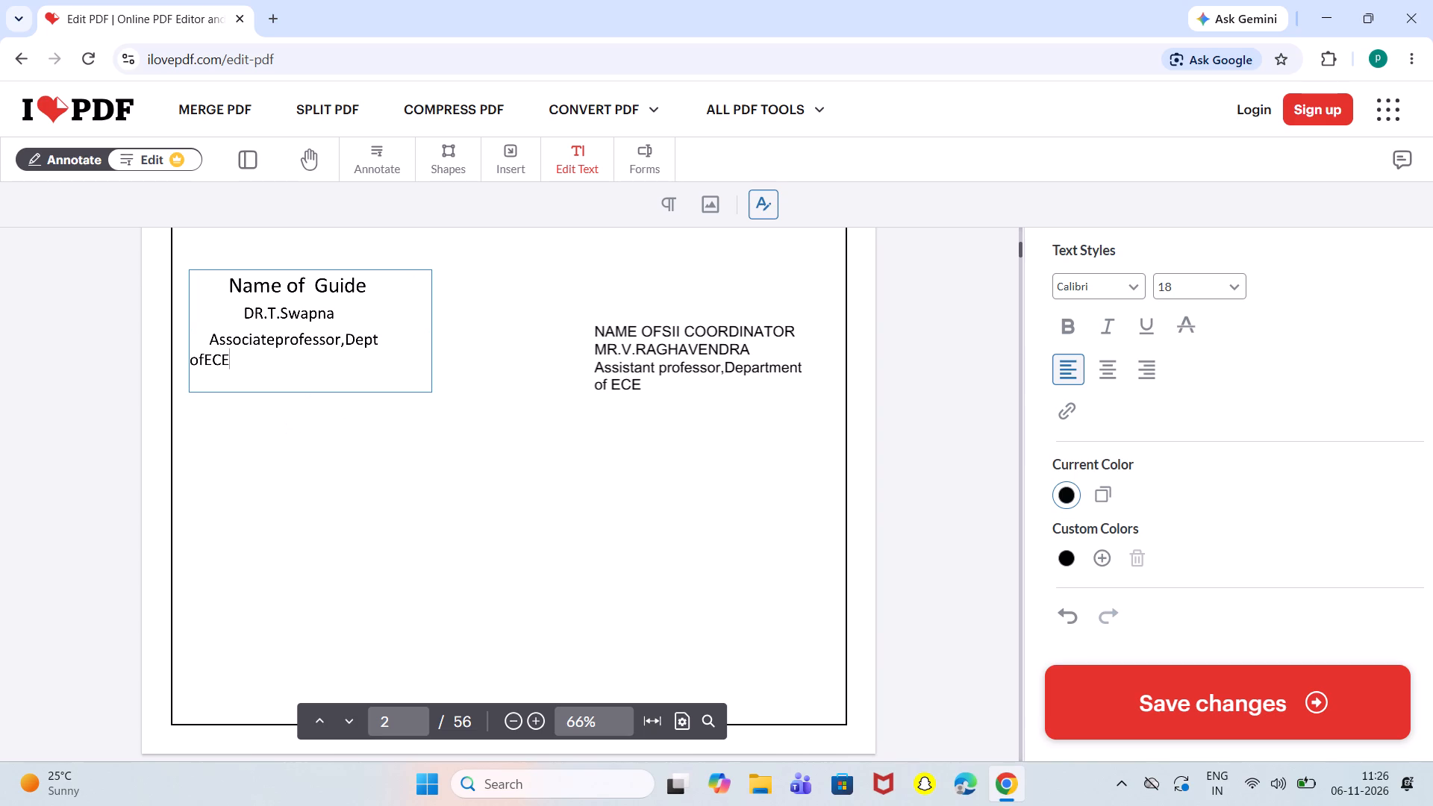
key("BackSpace")
key("BackSpace")
key("BackSpace")
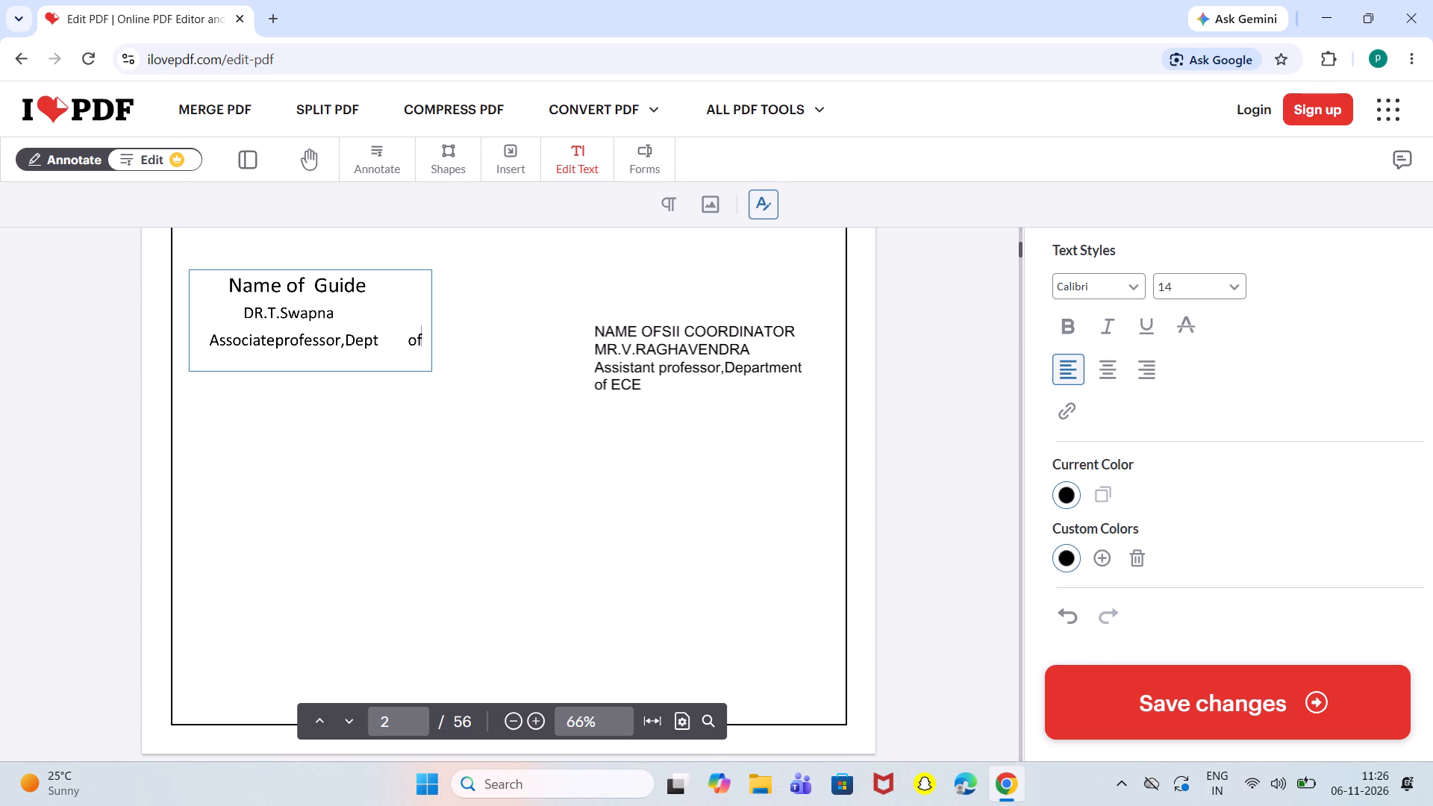
key("BackSpace")
key("BackSpace")
key("BackSpace")
key("BackSpace")
key("BackSpace")
key("BackSpace")
Enter "of ECE" after "Dept" in the guide's designation line, separated by a single space.
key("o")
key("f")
key("BackSpace")
key("BackSpace")
key("BackSpace")
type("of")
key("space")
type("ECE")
Enter "&" on the line below the guide's designation, indented by twelve more spaces.
left_click(300, 363)
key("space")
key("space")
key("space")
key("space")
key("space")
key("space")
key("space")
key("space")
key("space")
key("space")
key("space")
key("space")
key("shift+ampersand")
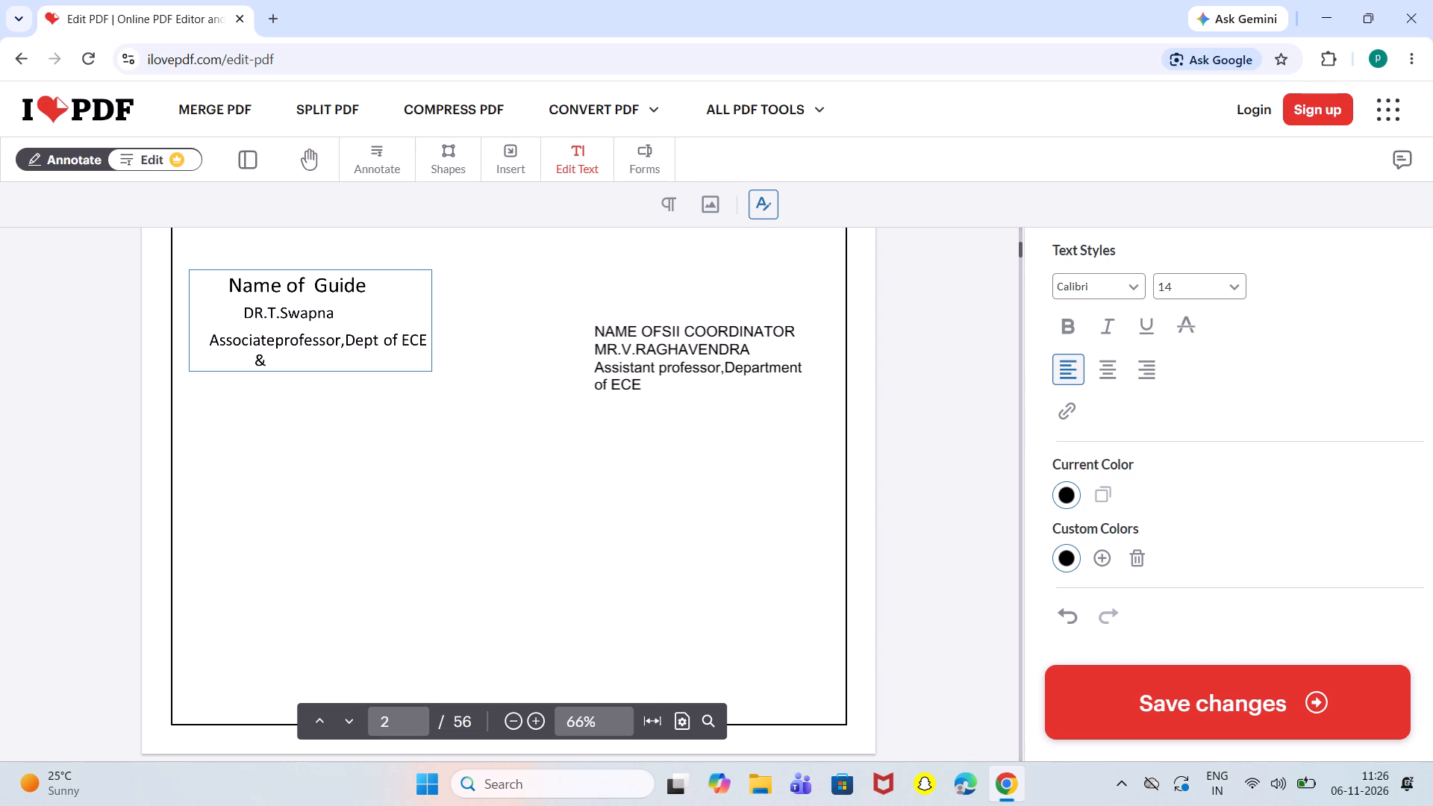
Re-enter the "&" five spaces further along its line below the guide's designation.
key("BackSpace")
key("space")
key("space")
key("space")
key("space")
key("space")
key("shift+ampersand")
Enter the second guide's name with the title "DR." on a new line below the "&", indented by seven spaces.
key("Return")
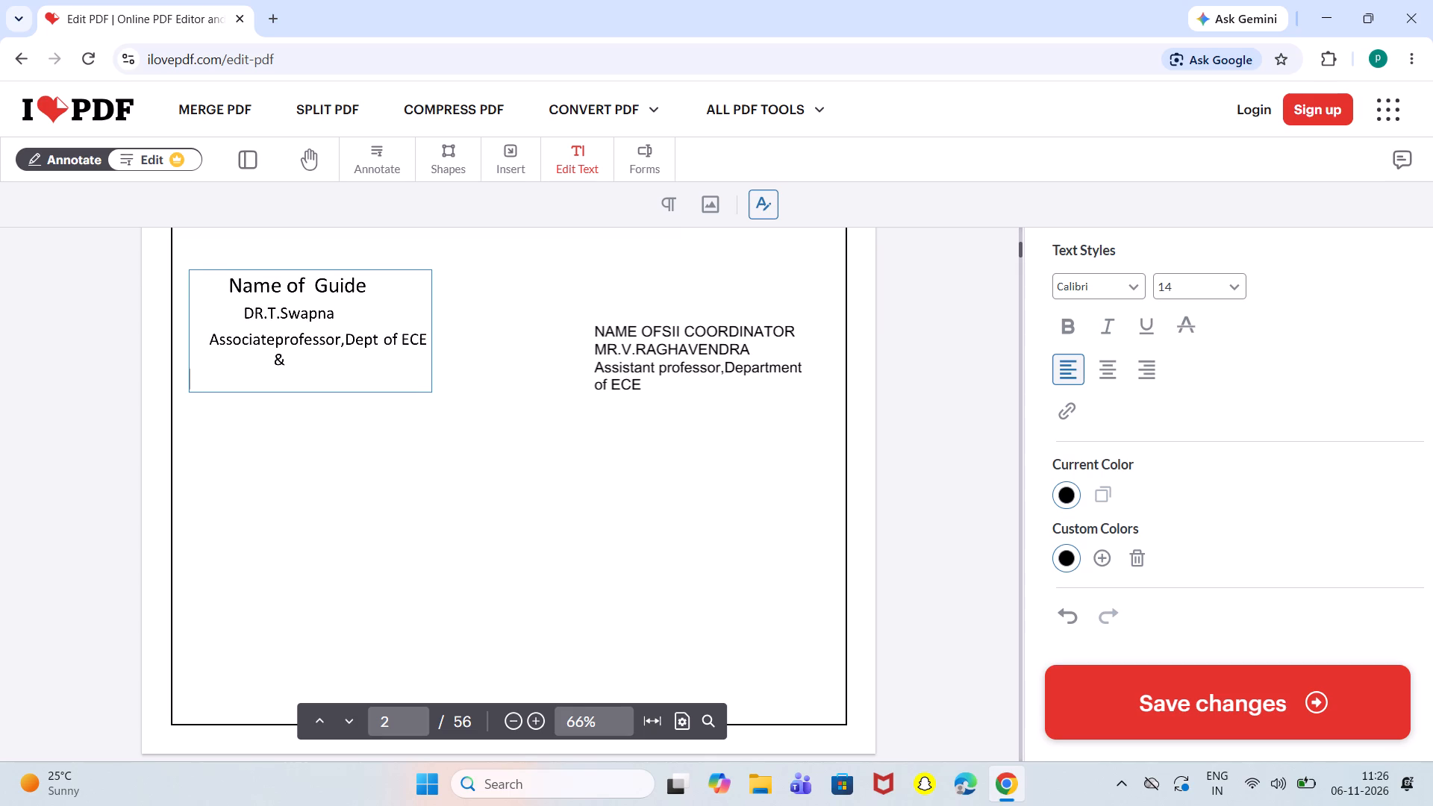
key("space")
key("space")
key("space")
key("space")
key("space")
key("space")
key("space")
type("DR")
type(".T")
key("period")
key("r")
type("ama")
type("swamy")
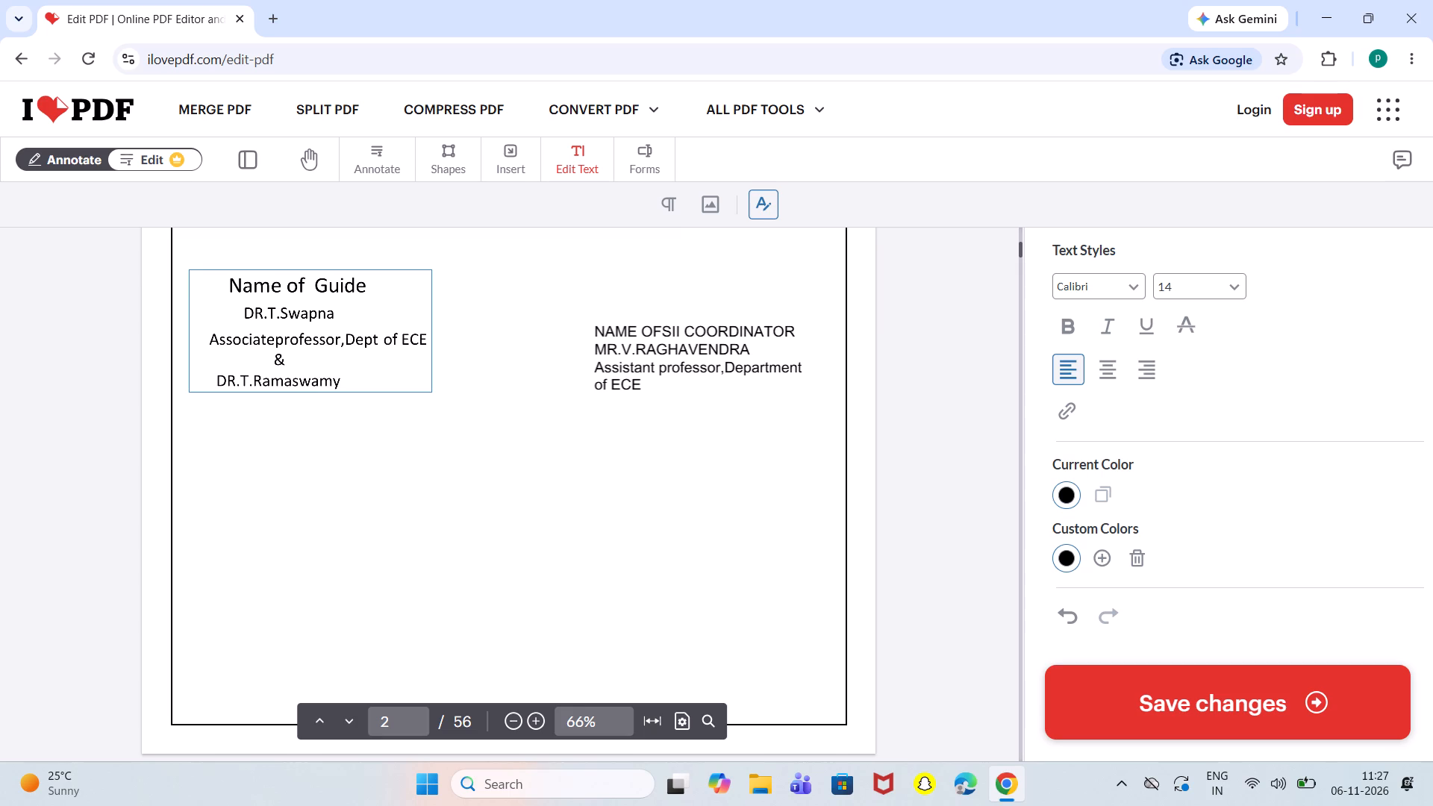
Add a new line below the second guide's name and indent it by six spaces.
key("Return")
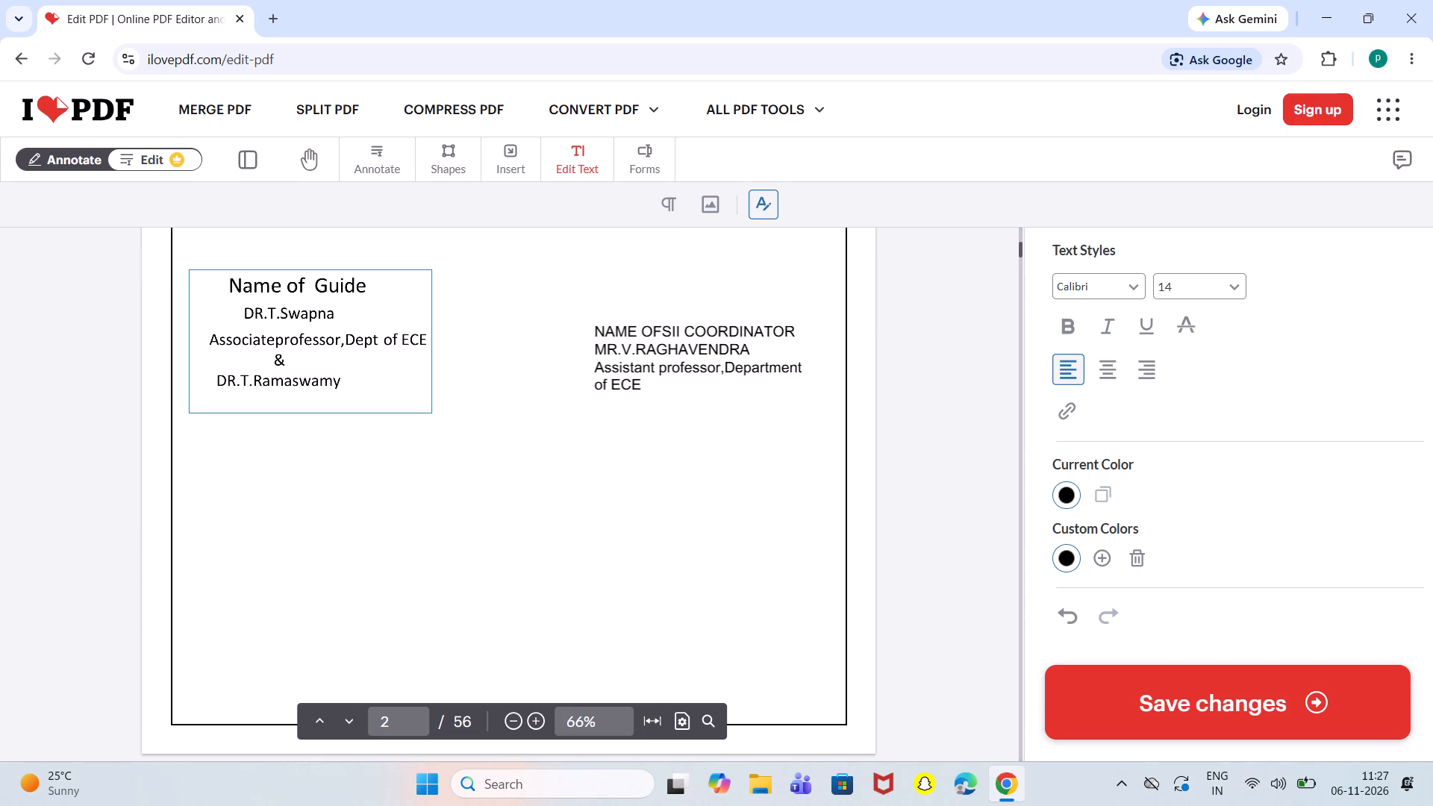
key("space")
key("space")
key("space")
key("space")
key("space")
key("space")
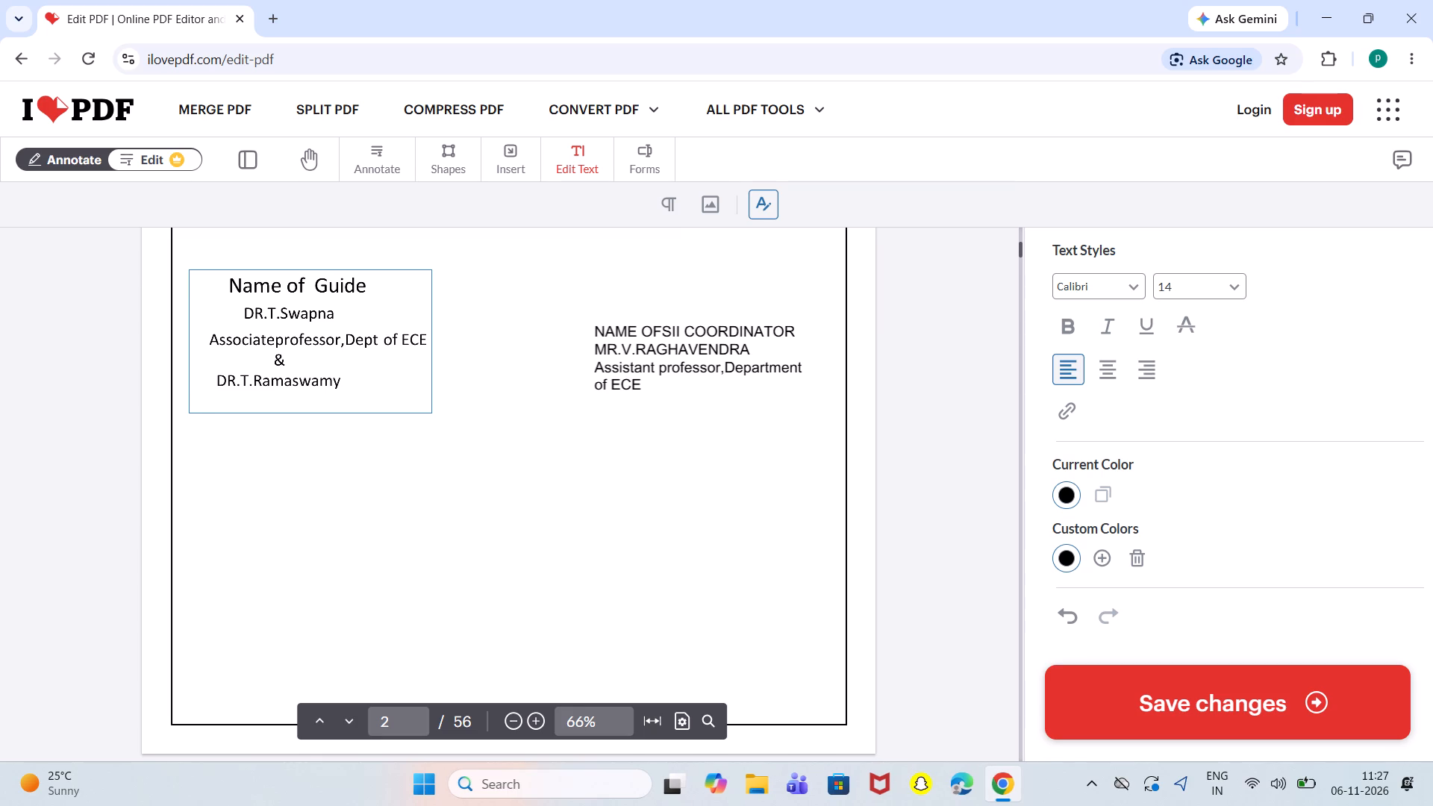
Indent the second guide's name by five more spaces.
left_click(205, 375)
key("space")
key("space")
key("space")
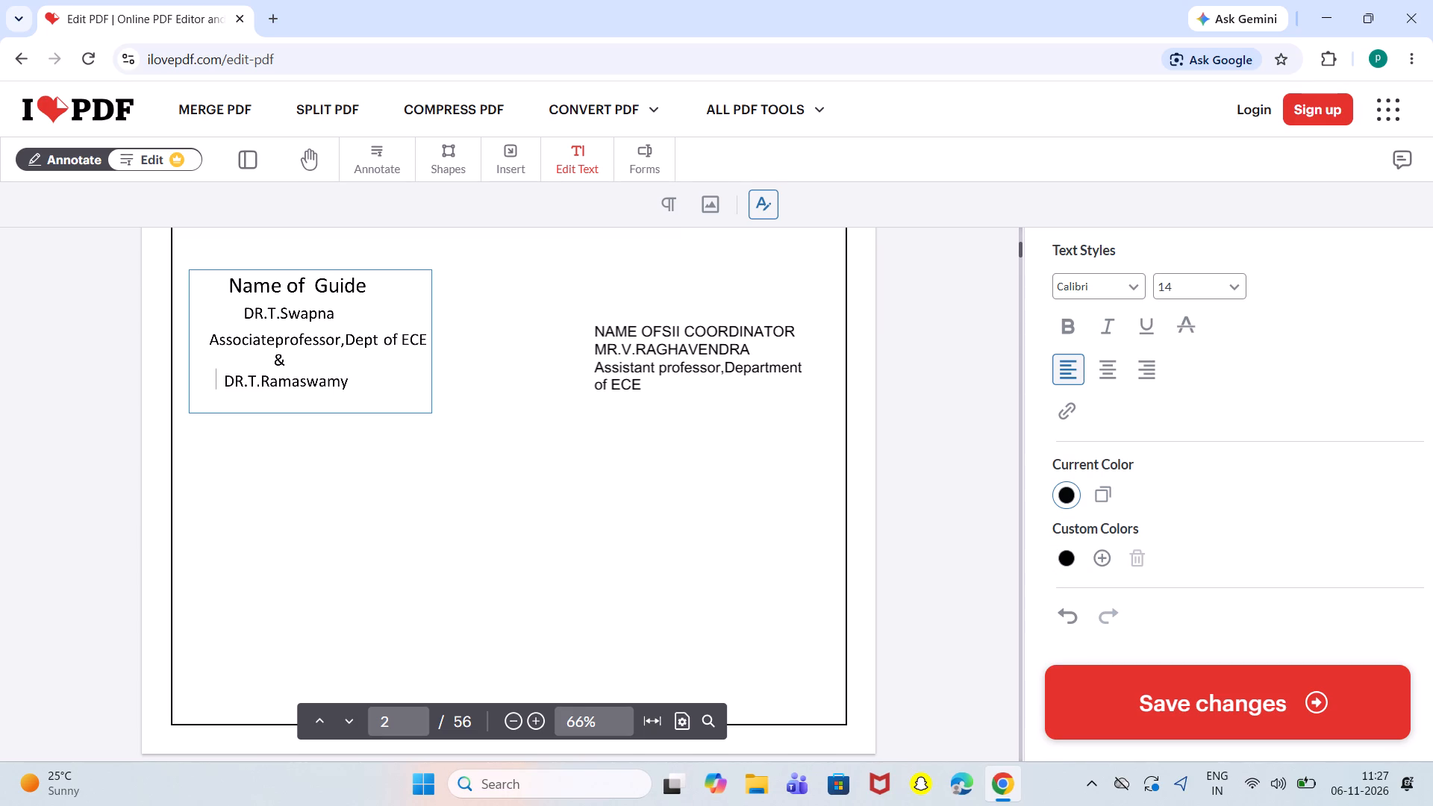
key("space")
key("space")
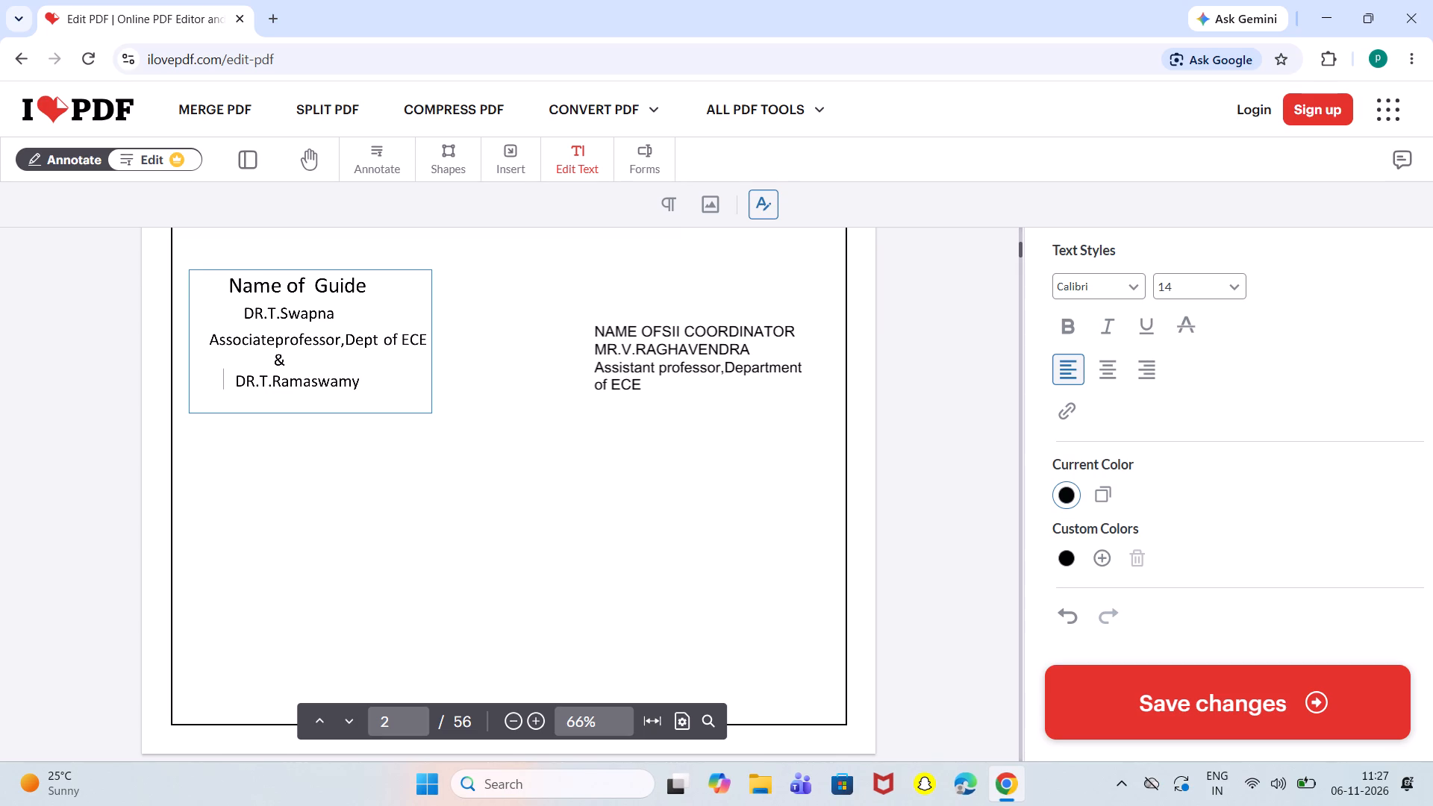
Start the second guide's designation with "Associate" on a new line below the second guide's name, indented by seven spaces.
left_click(369, 382)
key("Return")
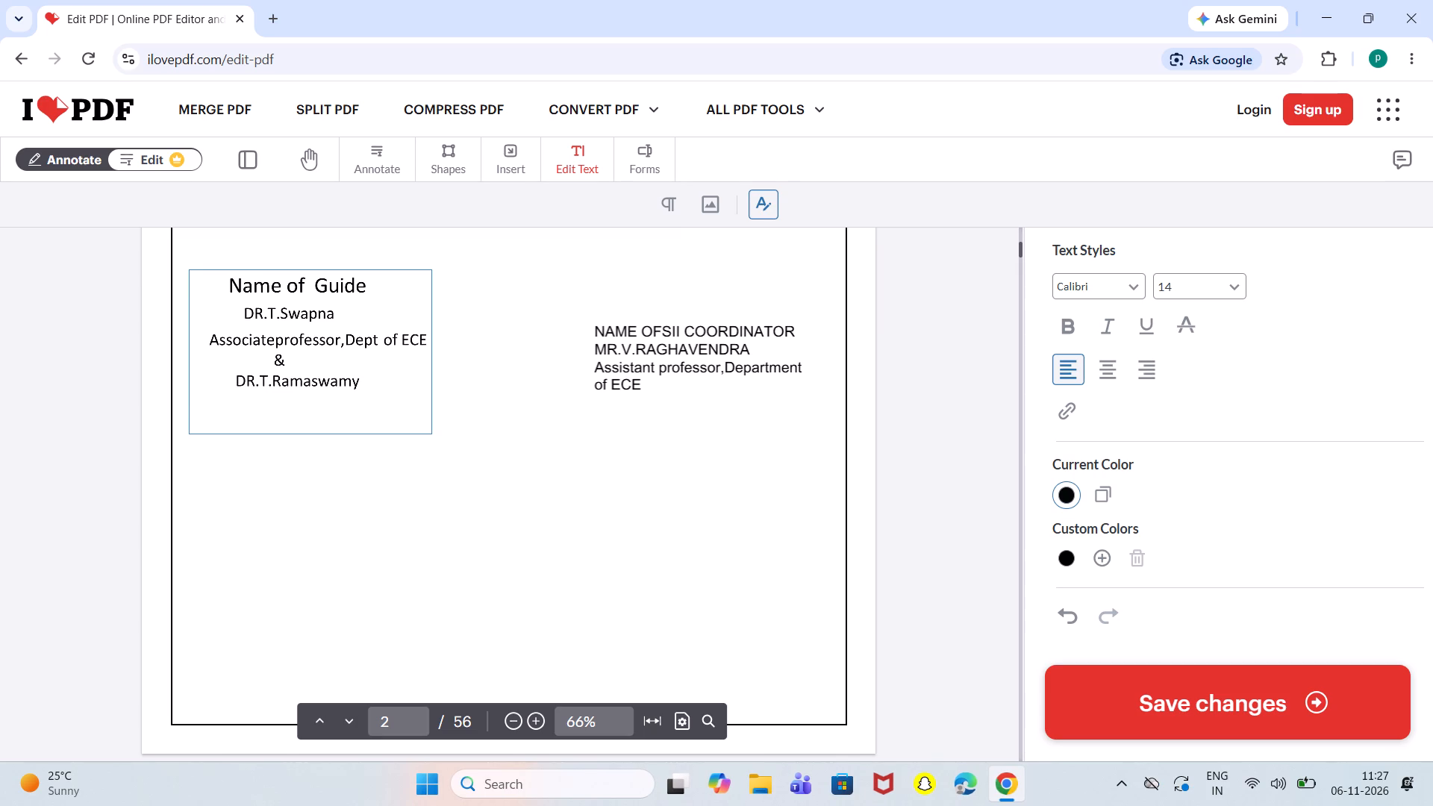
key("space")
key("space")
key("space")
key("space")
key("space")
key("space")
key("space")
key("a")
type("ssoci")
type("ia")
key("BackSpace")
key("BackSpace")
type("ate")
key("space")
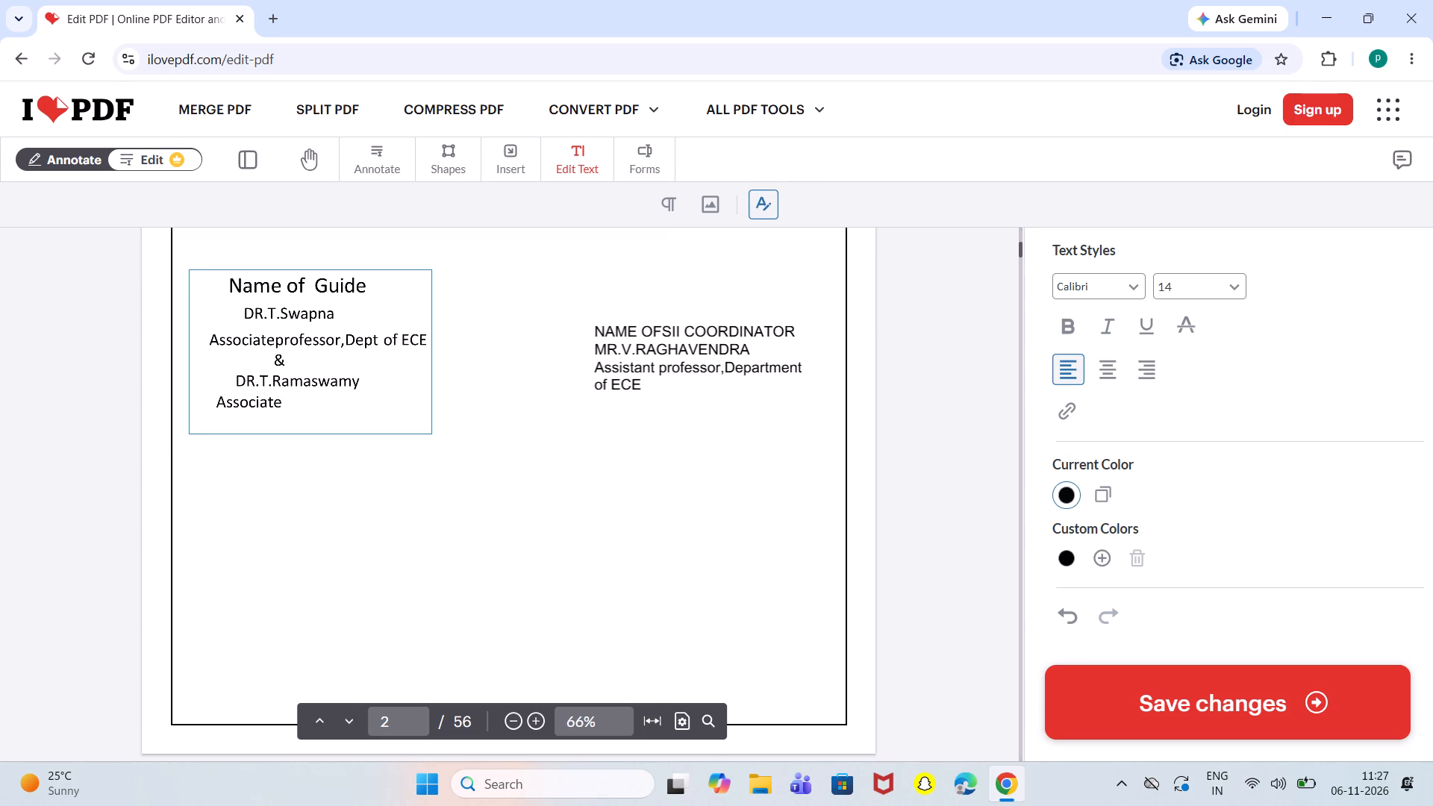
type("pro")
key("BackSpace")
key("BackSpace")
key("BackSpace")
Insert a space between "Associate" and "professor" in the first guide's designation.
left_click(275, 339)
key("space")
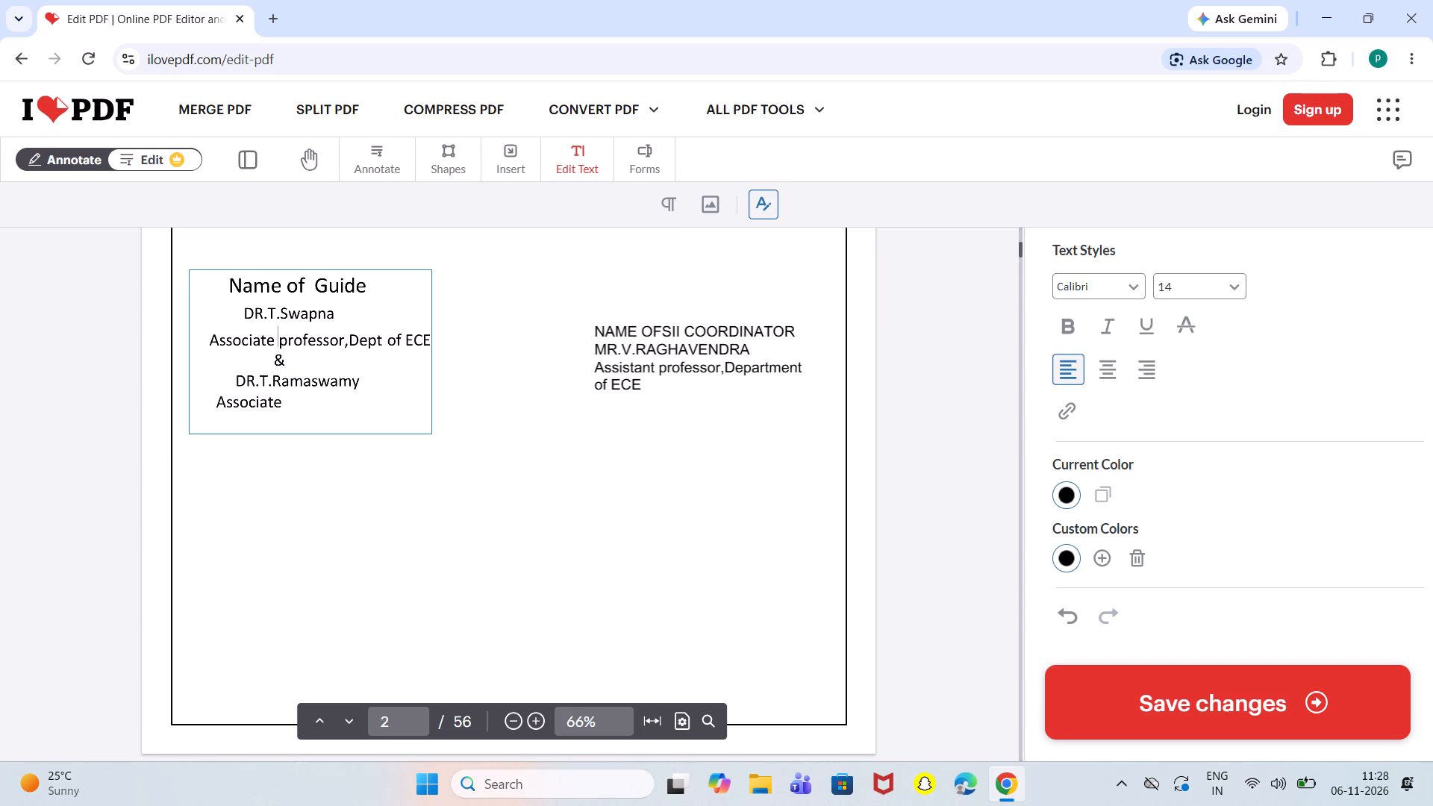
Continue the second guide's designation after "Associate" with "professor,Dept of", using a capital D.
left_click(292, 404)
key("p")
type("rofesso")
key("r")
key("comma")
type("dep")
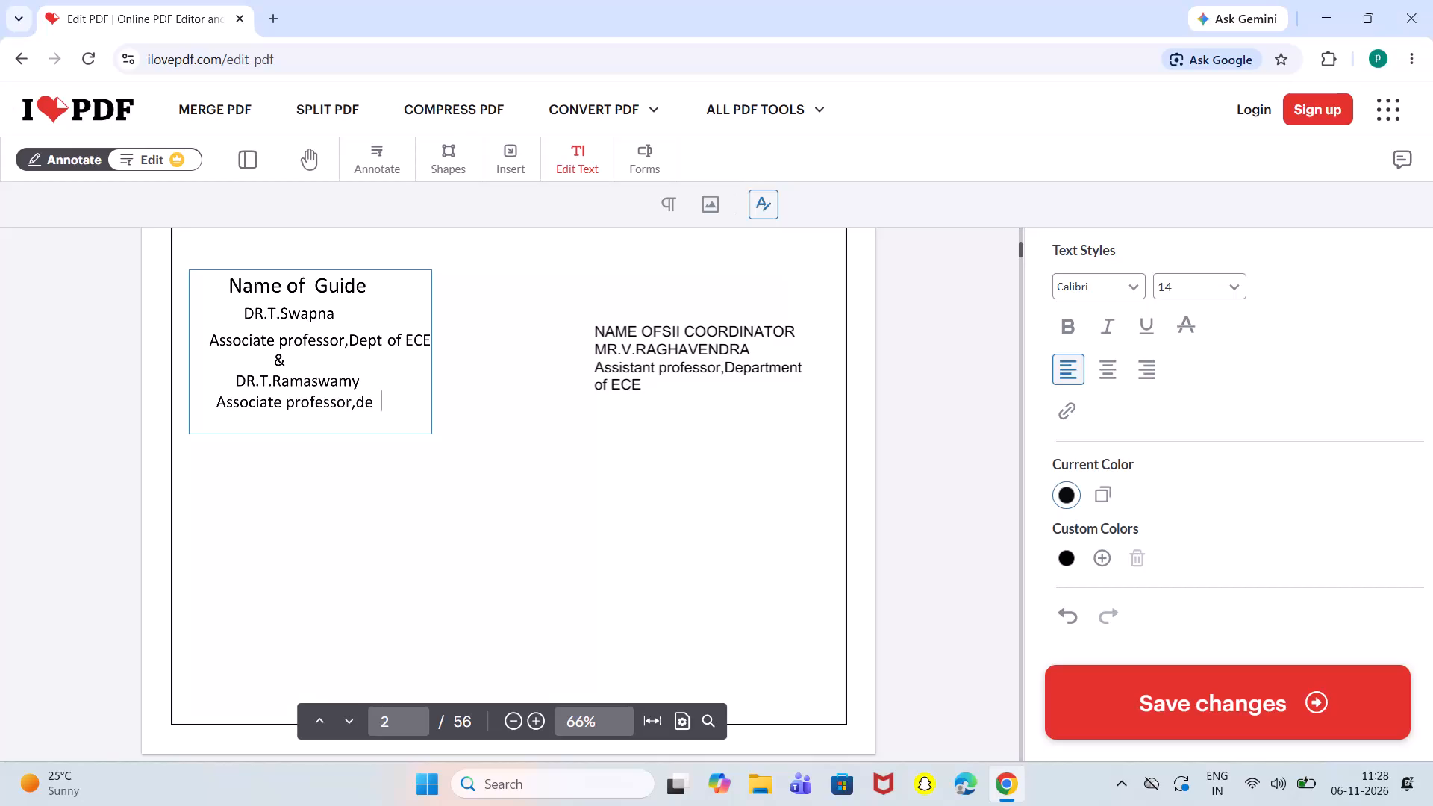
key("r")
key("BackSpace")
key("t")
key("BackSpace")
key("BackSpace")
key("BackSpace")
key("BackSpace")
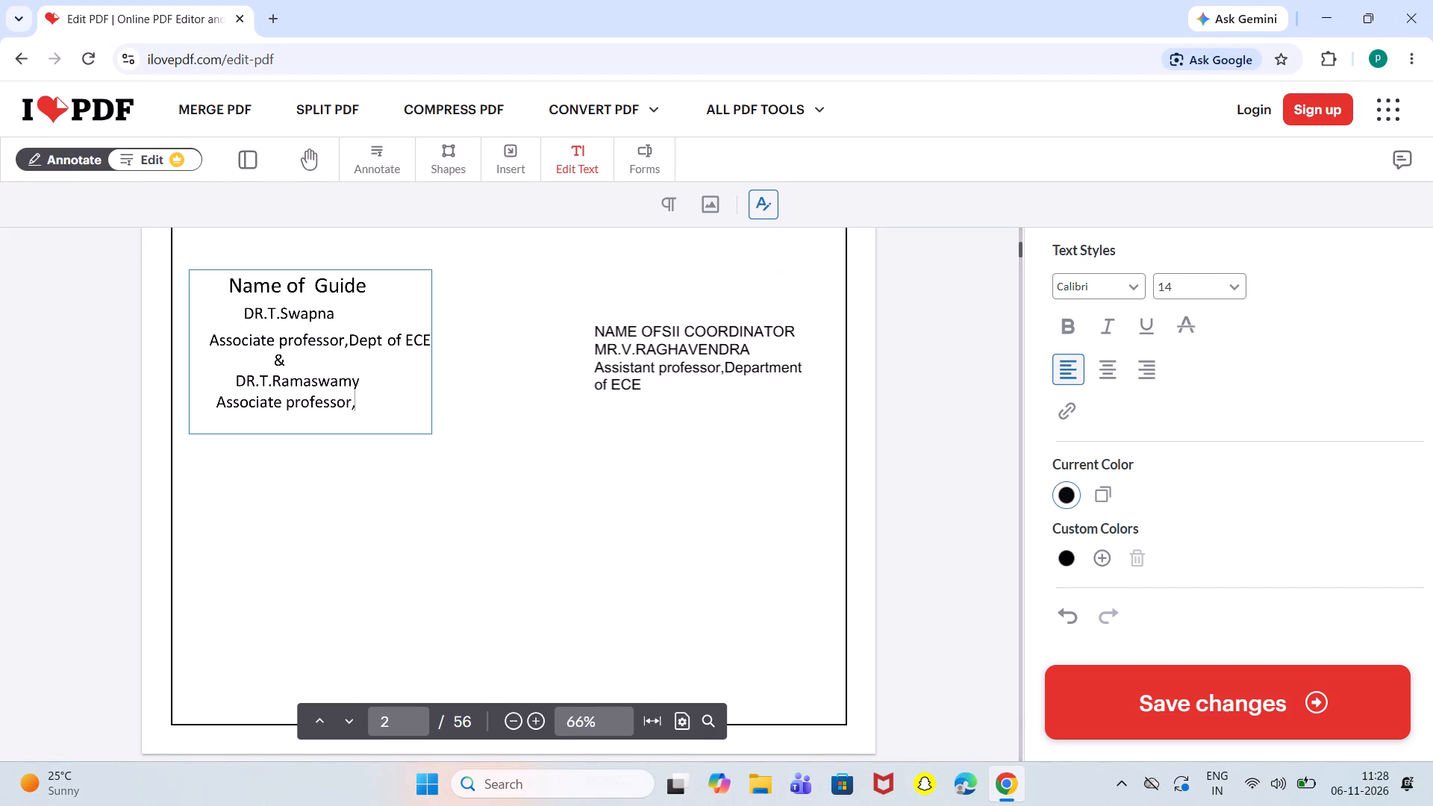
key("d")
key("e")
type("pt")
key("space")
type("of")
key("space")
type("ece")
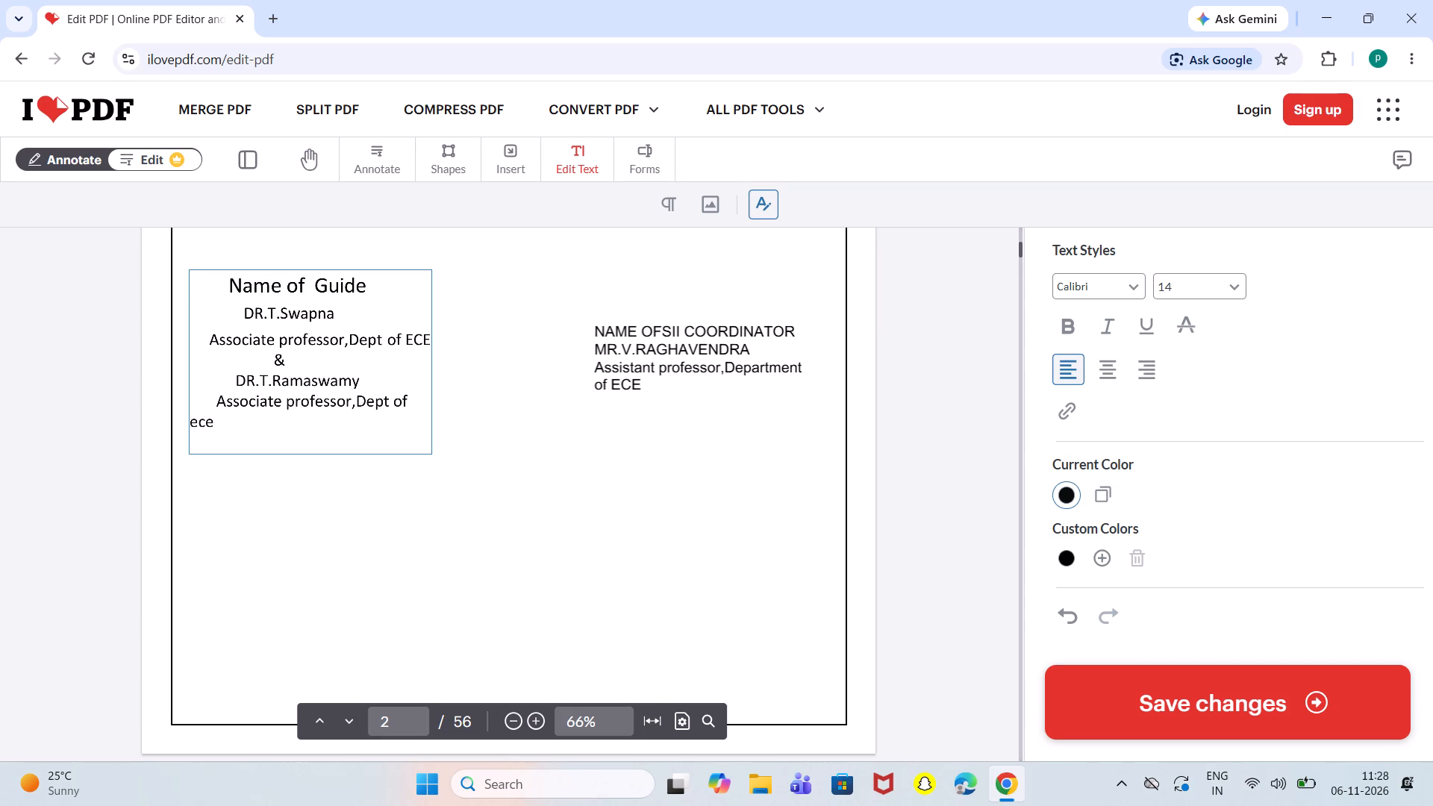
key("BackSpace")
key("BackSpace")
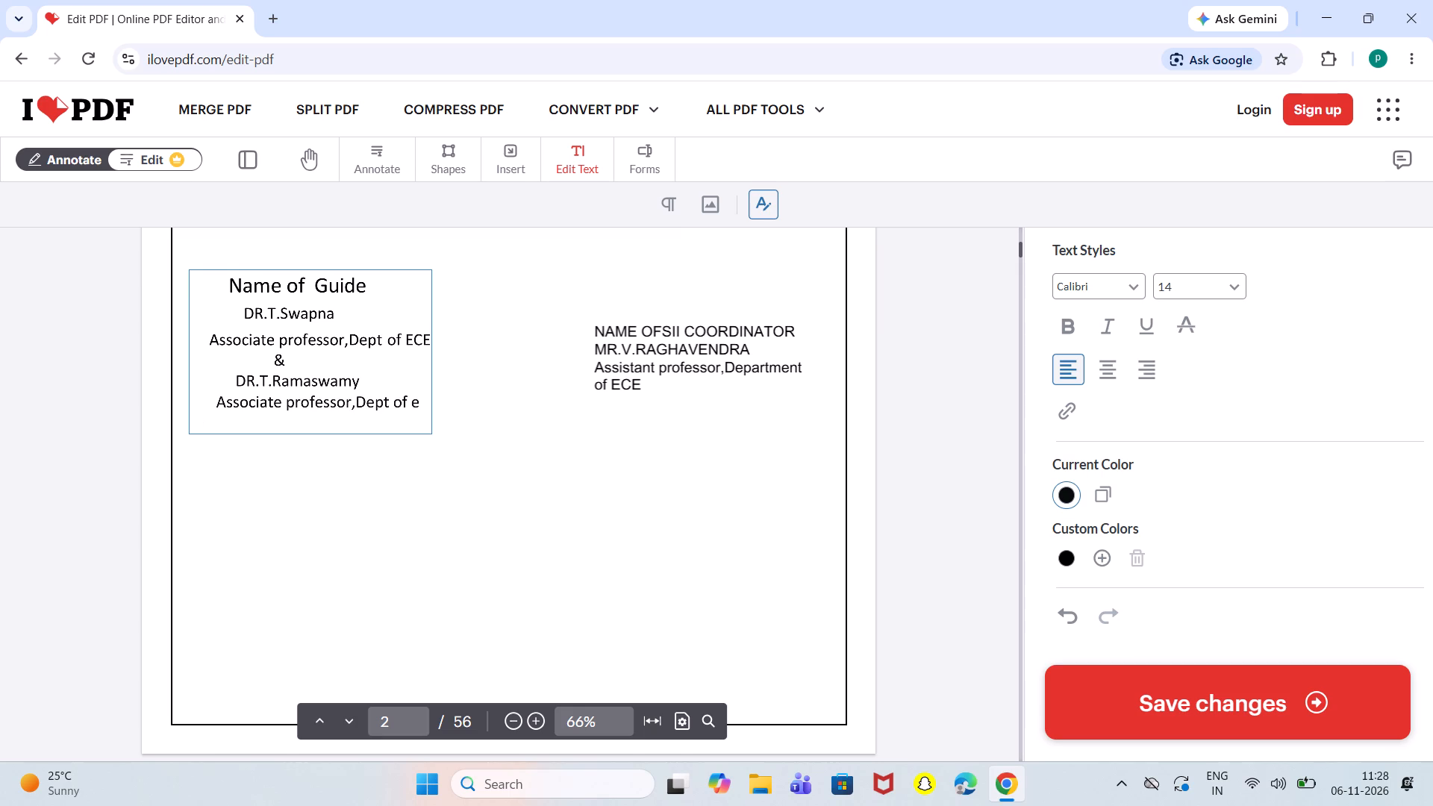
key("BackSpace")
Reduce the indent of the second guide's designation line by two spaces.
left_click(214, 401)
key("BackSpace")
key("BackSpace")
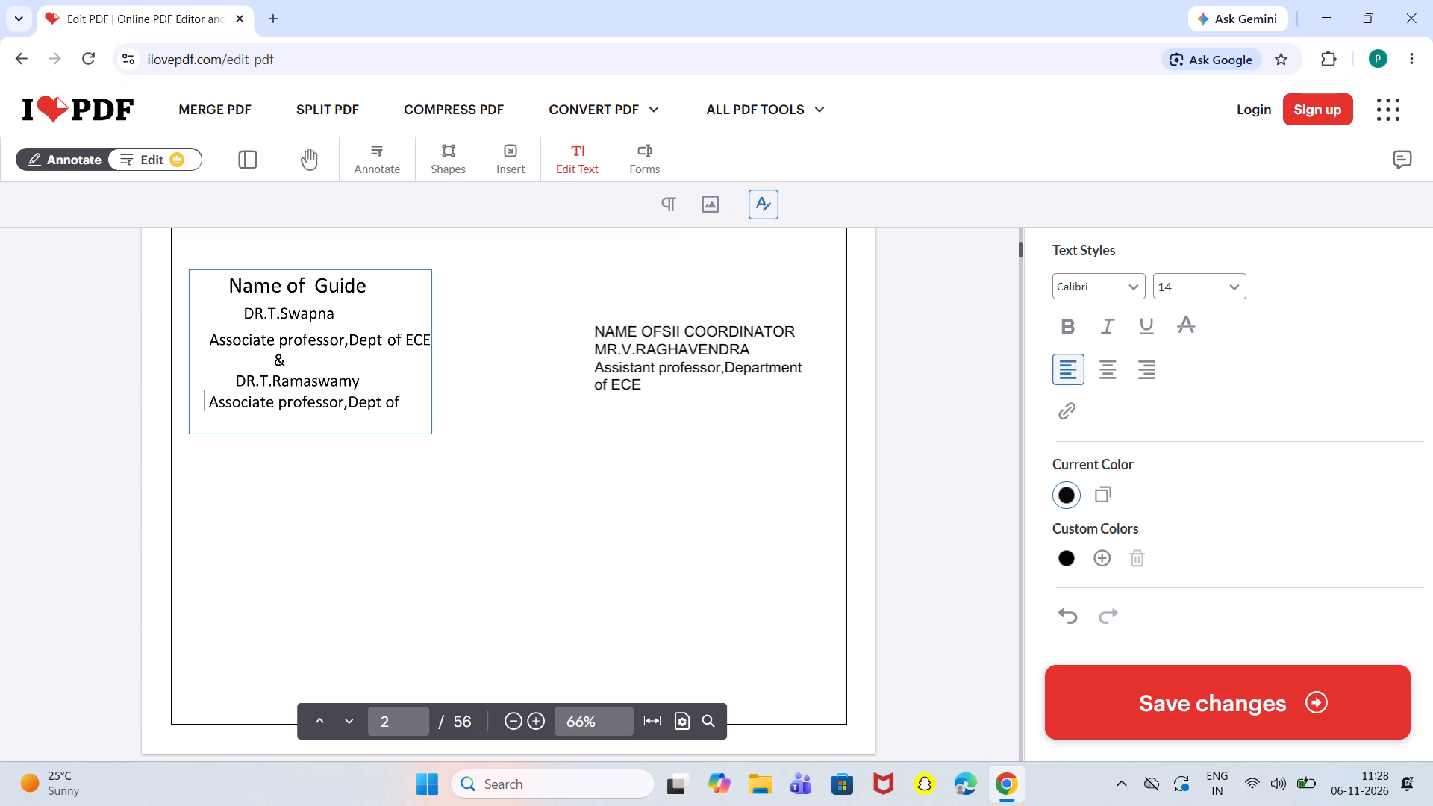
Complete the second guide's designation with "ECE" after "Dept of" and finish editing the guide text block.
left_click(410, 404)
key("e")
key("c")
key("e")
scroll(410, 404, "right", 1)
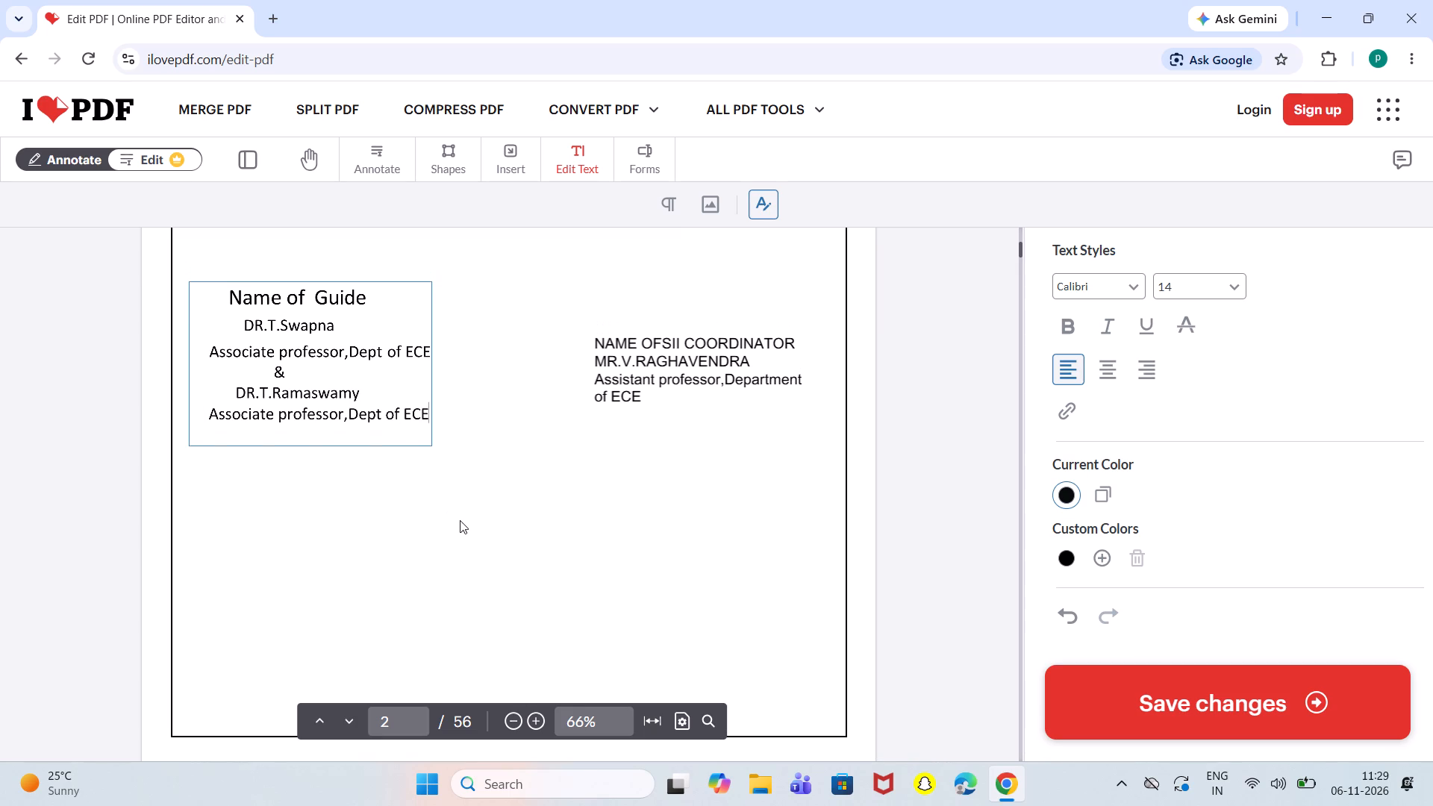
left_click(460, 520)
double_click(472, 542)
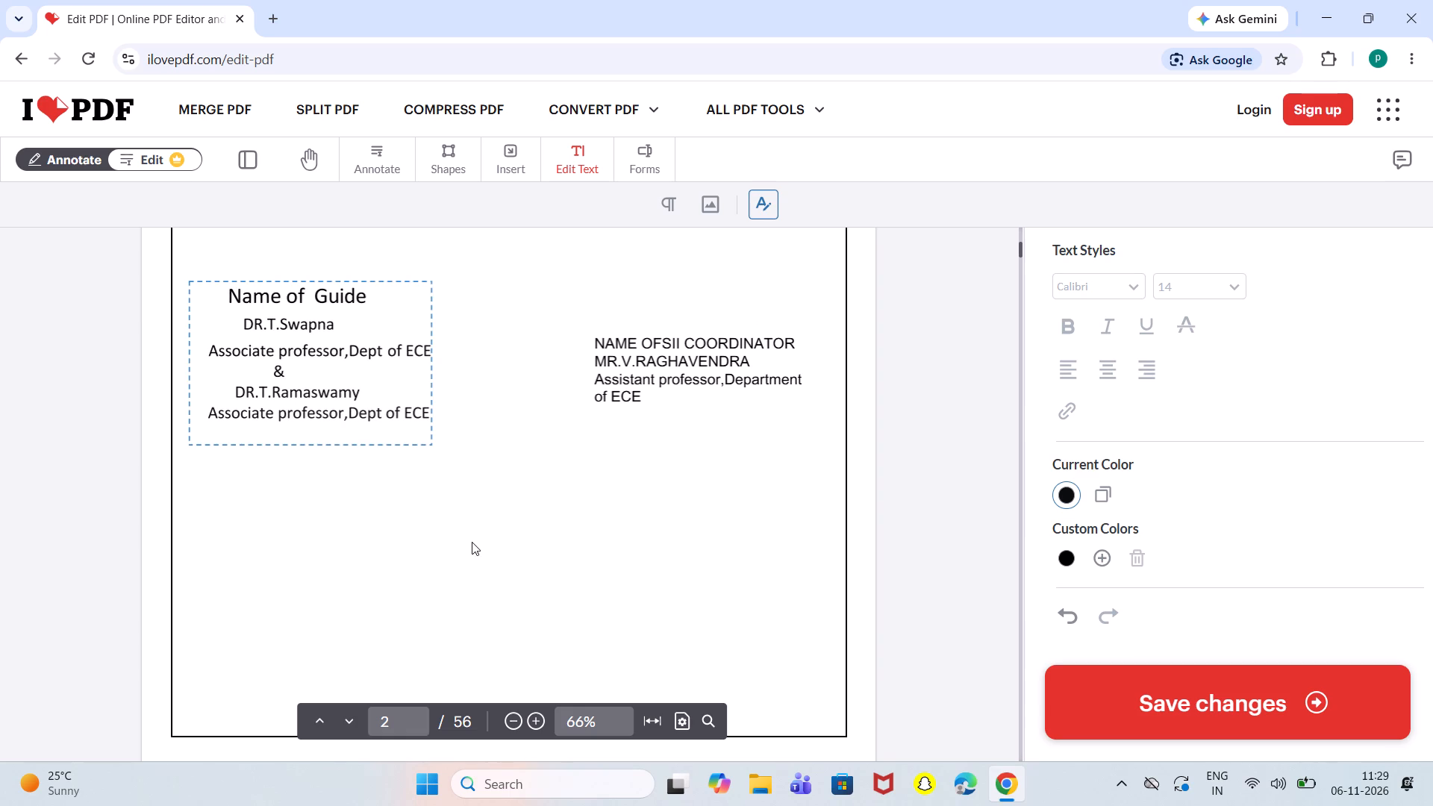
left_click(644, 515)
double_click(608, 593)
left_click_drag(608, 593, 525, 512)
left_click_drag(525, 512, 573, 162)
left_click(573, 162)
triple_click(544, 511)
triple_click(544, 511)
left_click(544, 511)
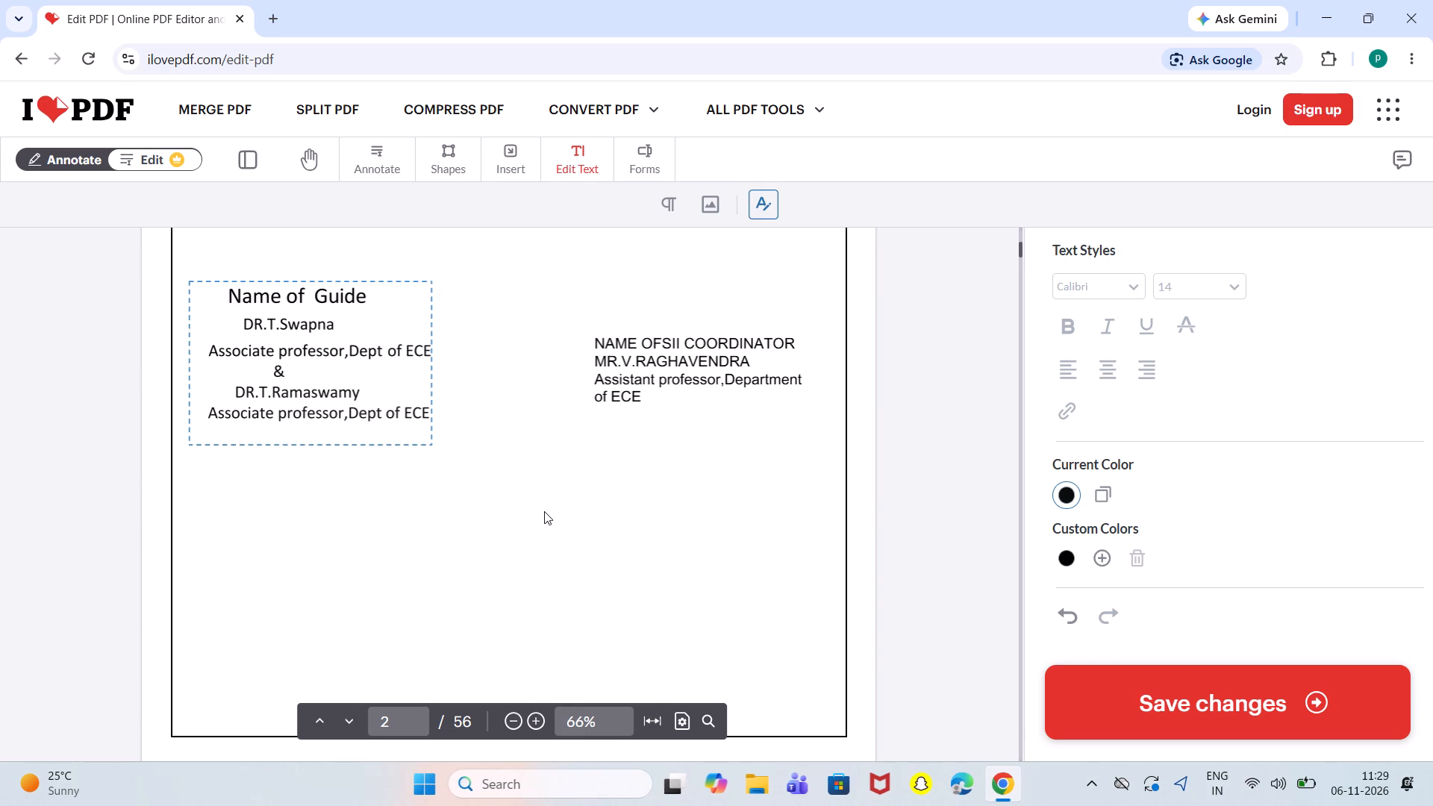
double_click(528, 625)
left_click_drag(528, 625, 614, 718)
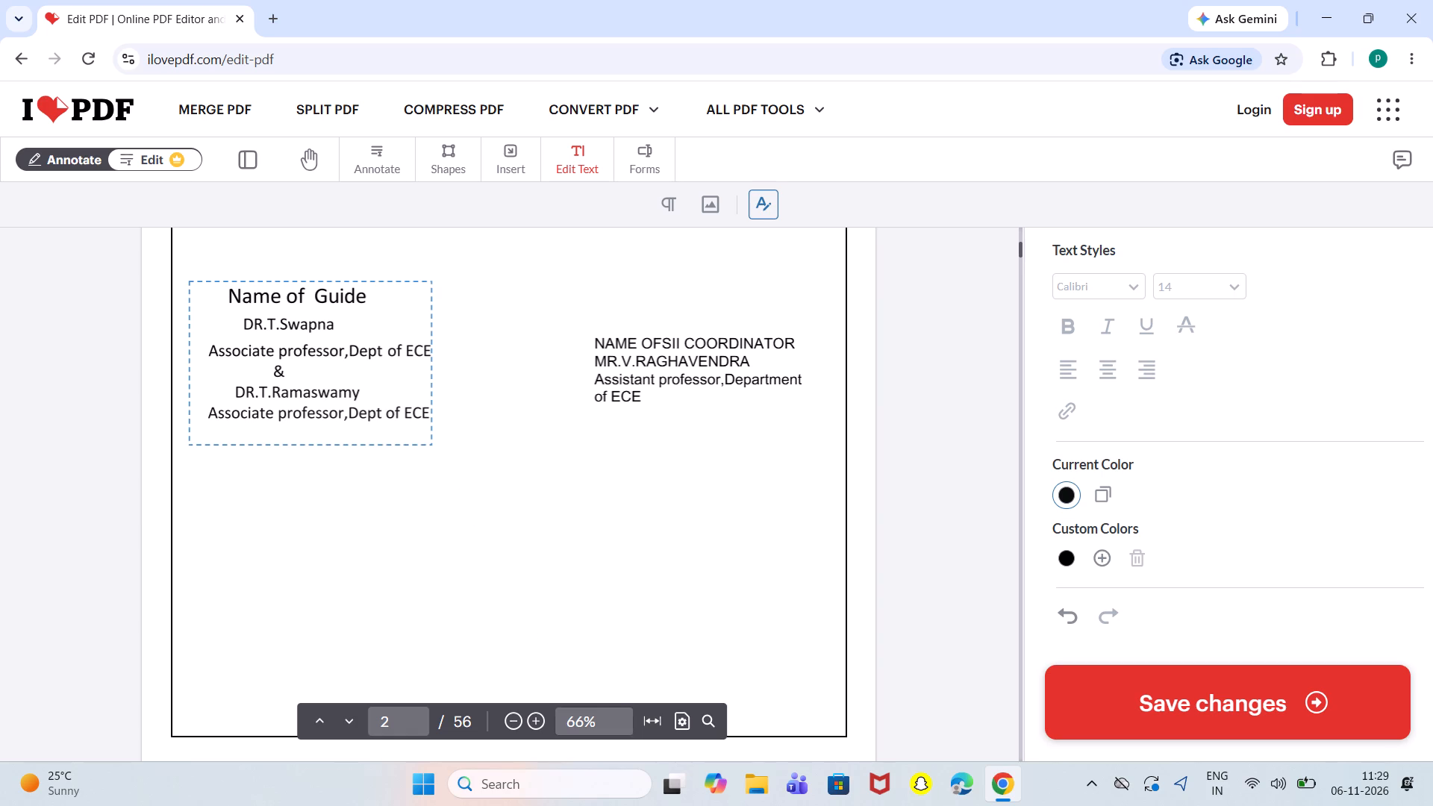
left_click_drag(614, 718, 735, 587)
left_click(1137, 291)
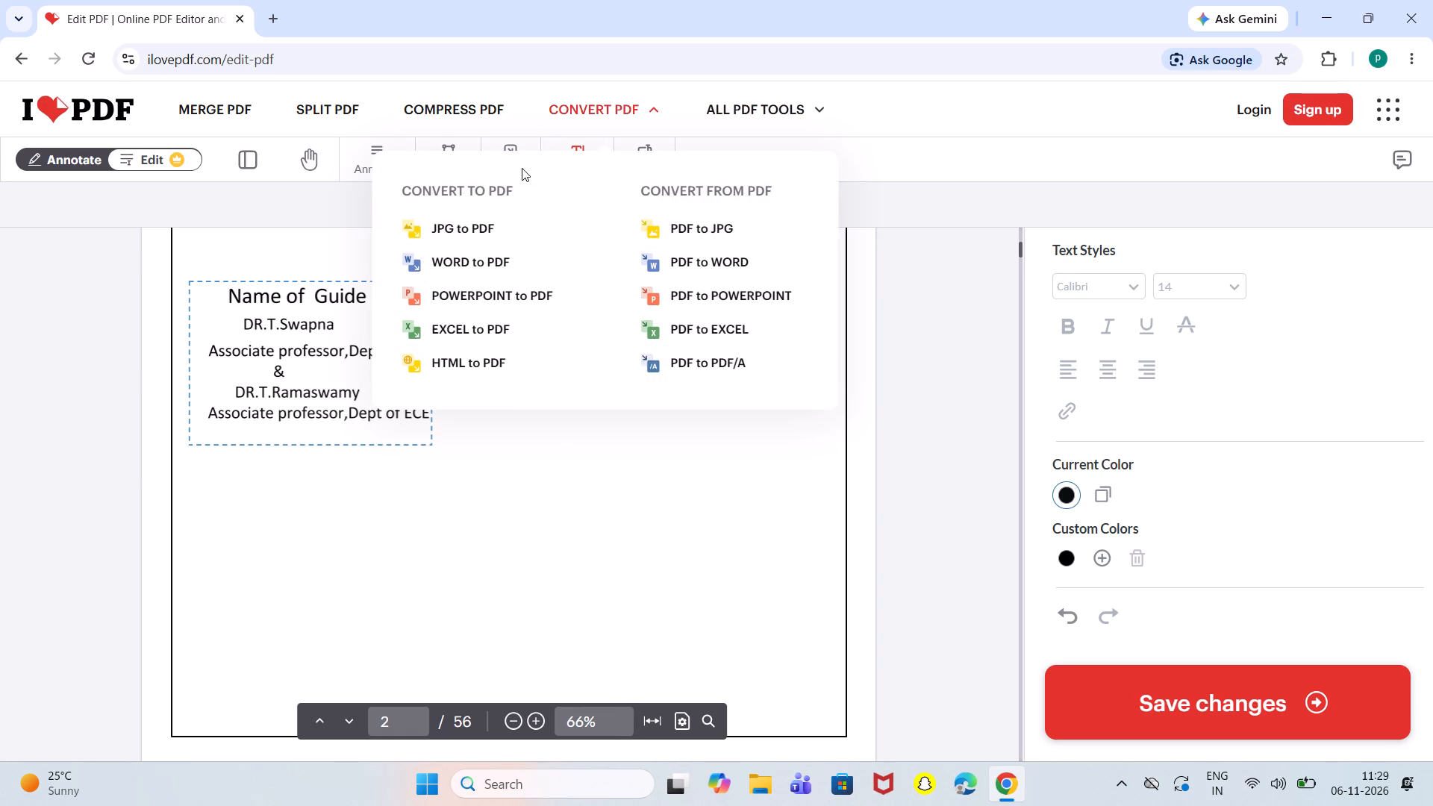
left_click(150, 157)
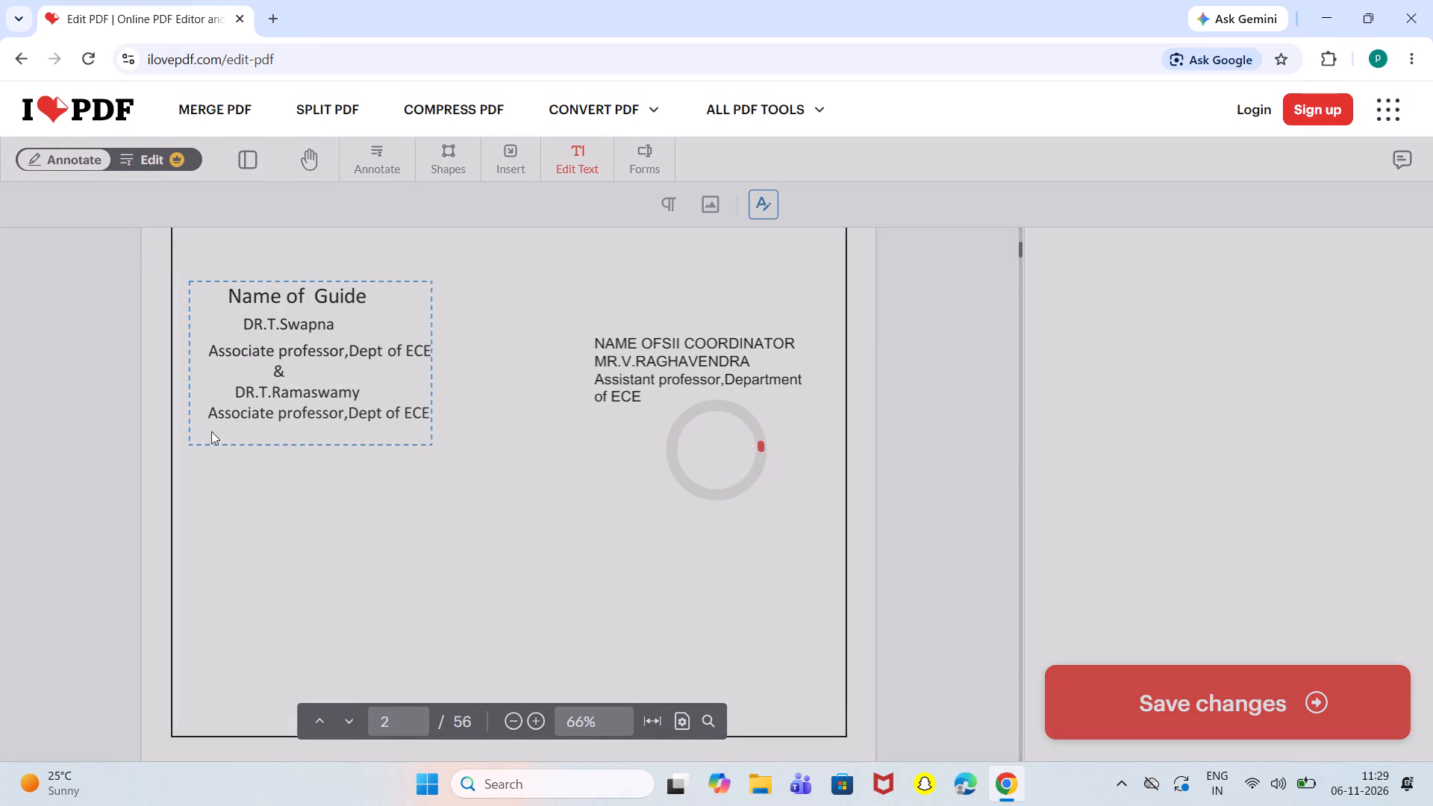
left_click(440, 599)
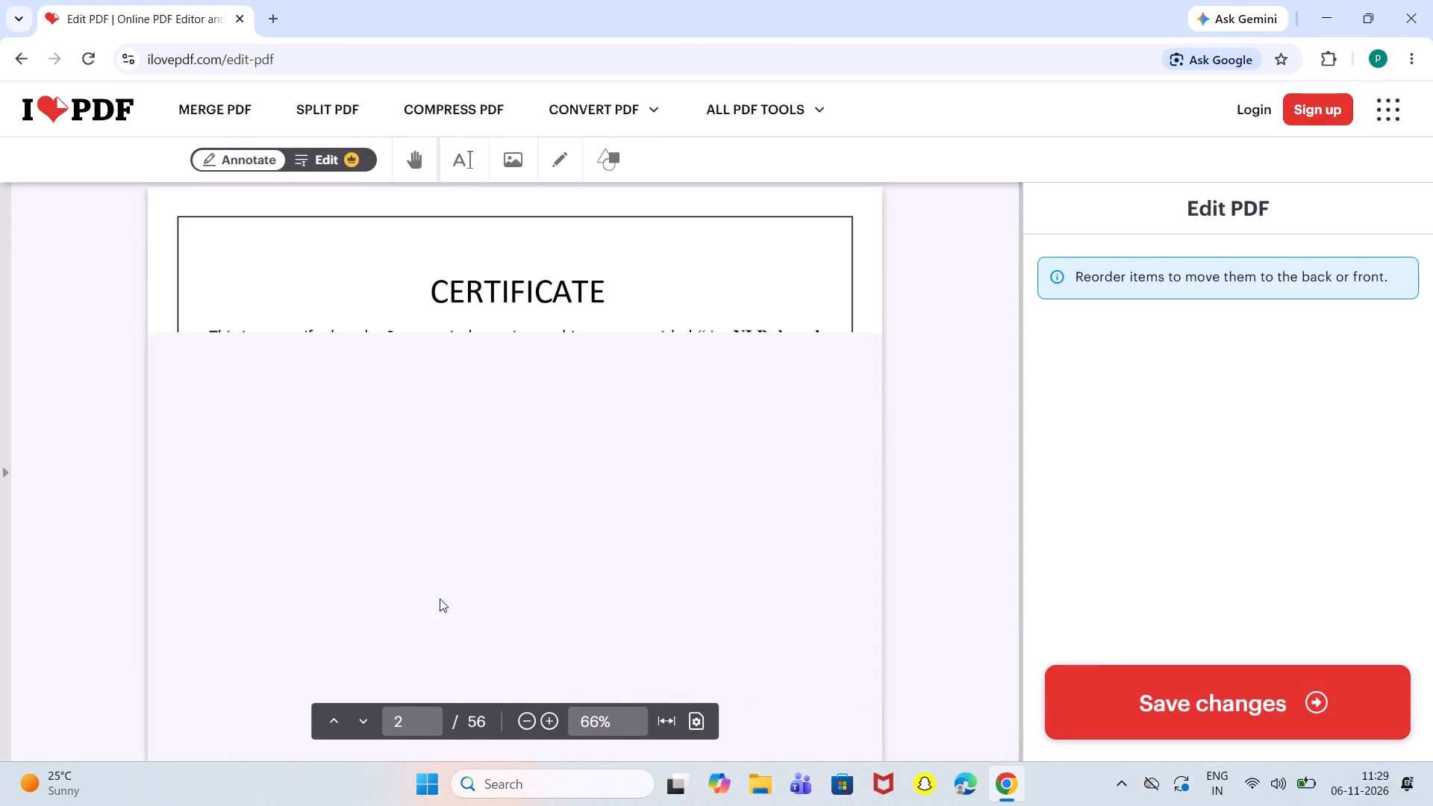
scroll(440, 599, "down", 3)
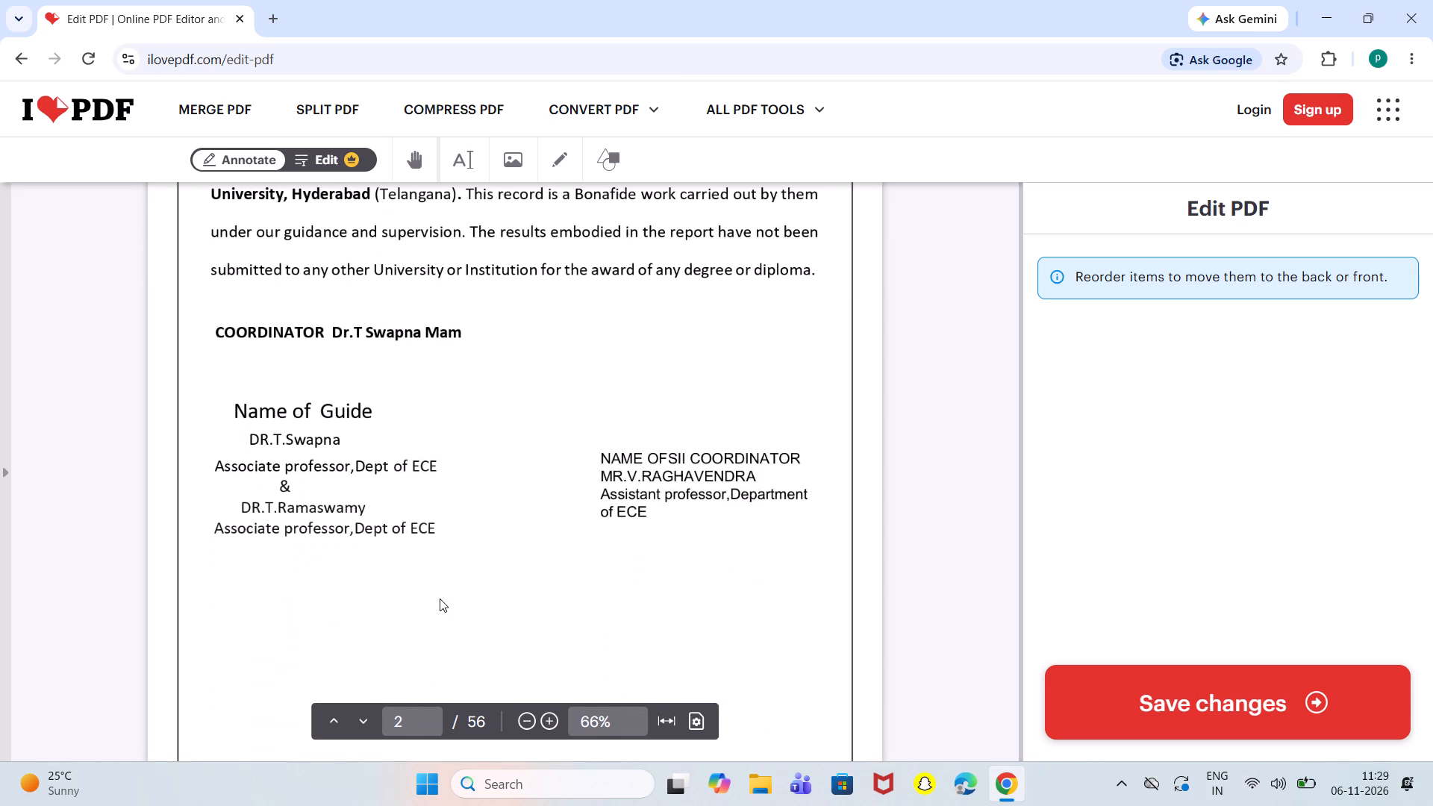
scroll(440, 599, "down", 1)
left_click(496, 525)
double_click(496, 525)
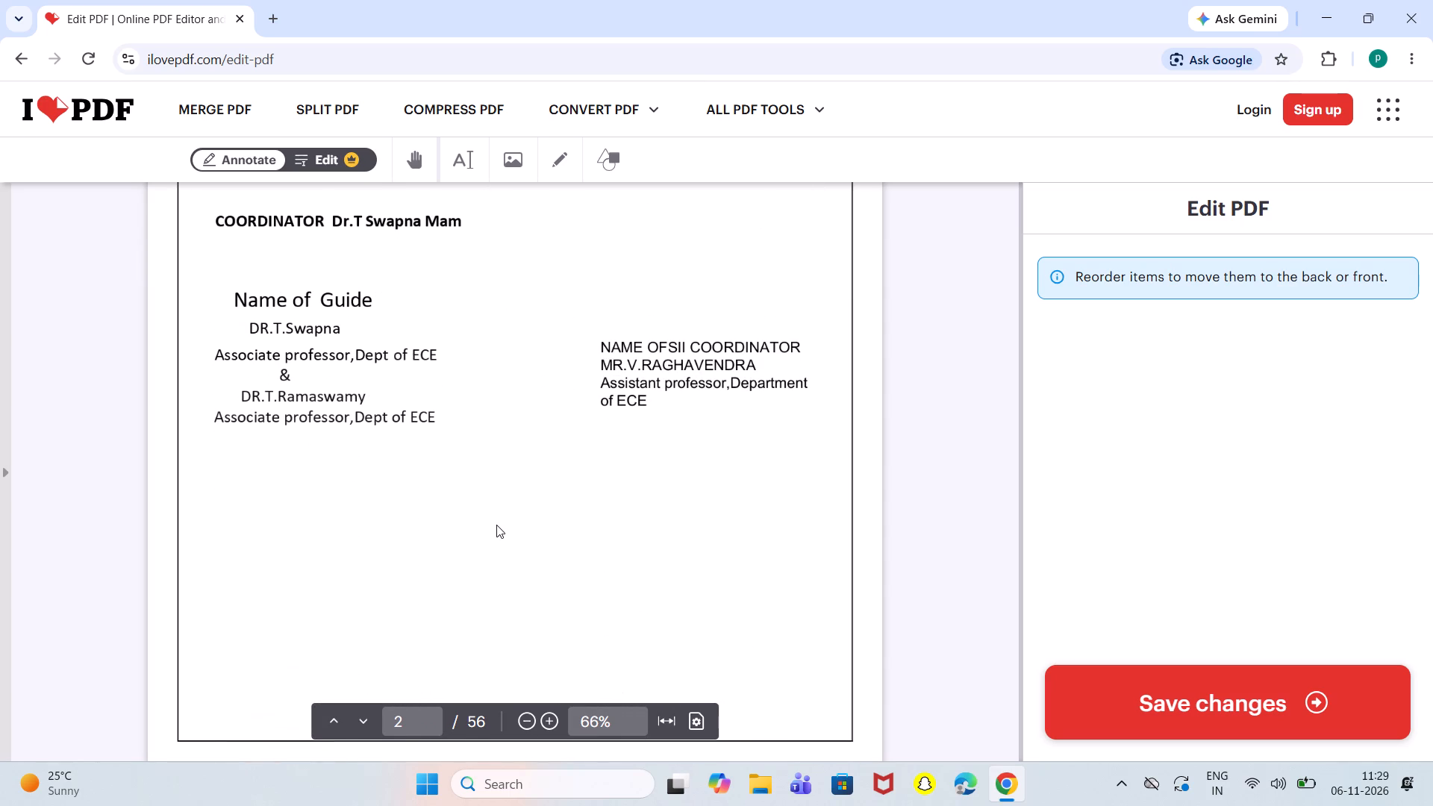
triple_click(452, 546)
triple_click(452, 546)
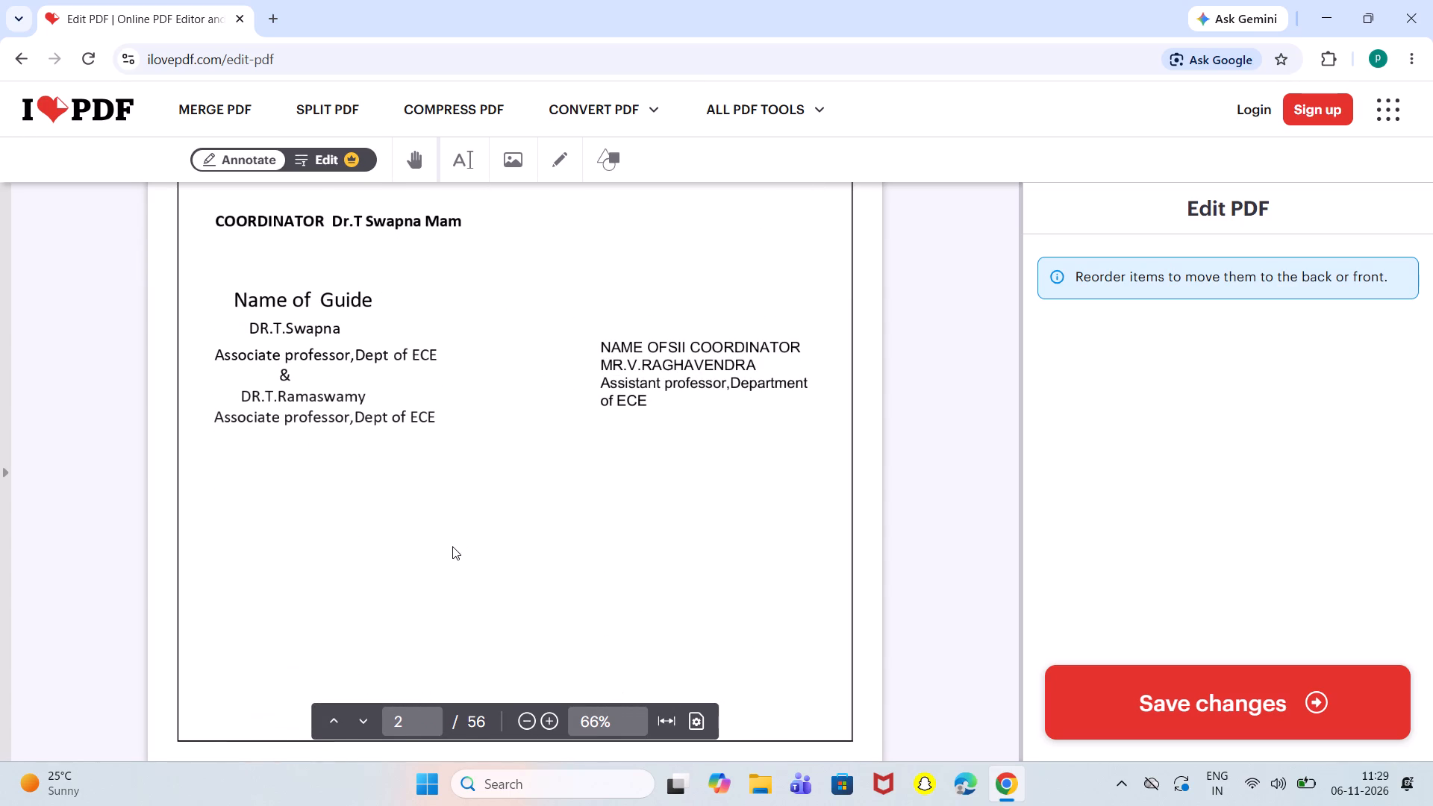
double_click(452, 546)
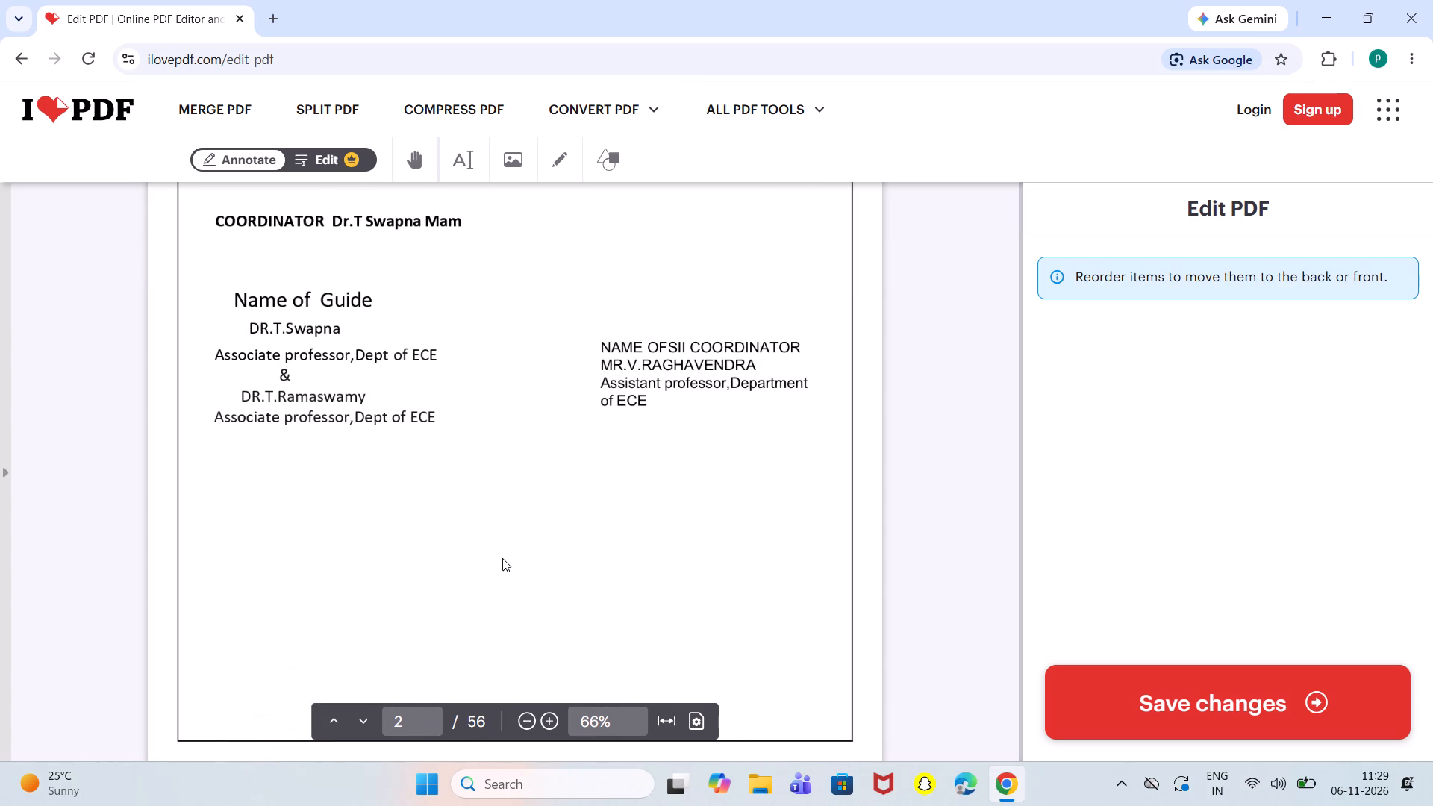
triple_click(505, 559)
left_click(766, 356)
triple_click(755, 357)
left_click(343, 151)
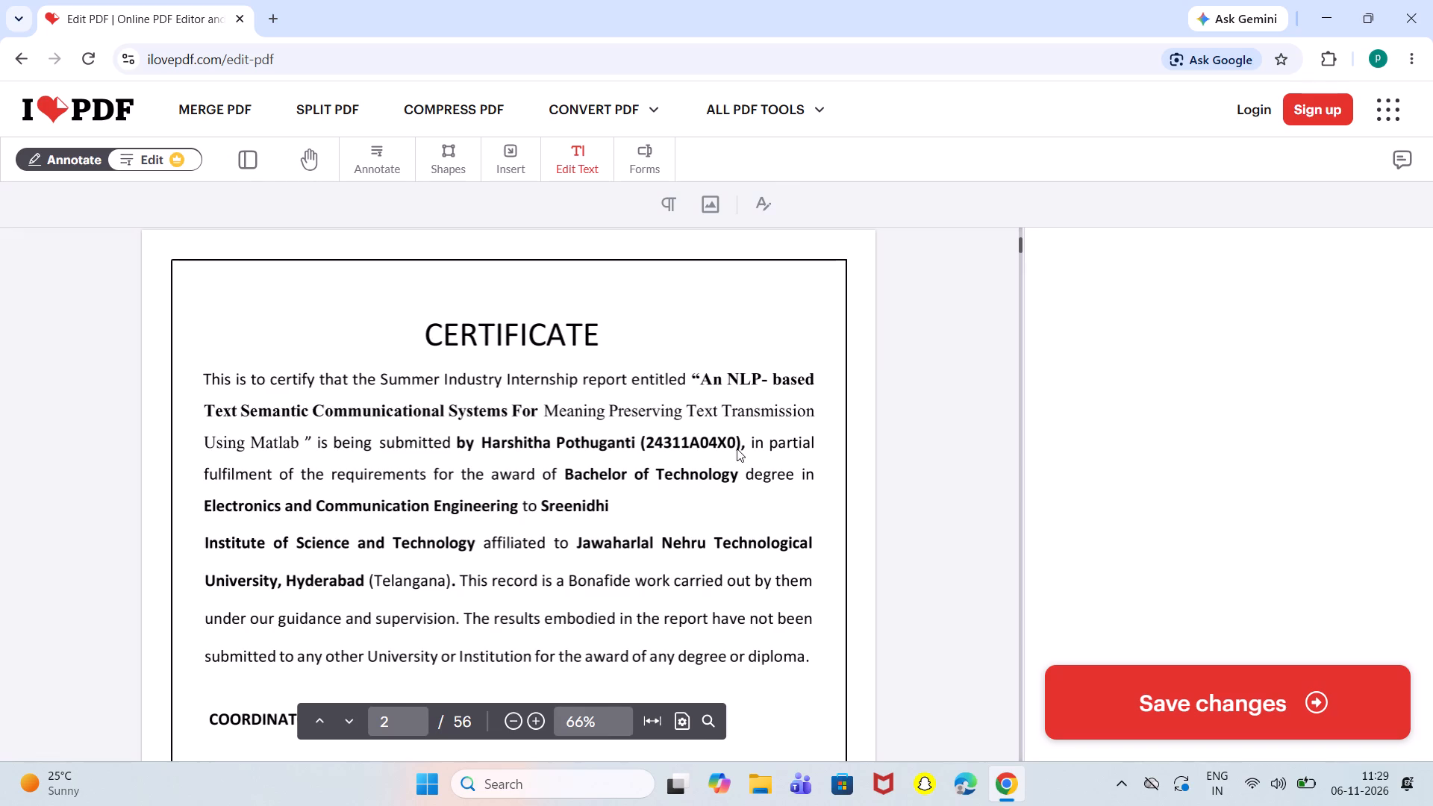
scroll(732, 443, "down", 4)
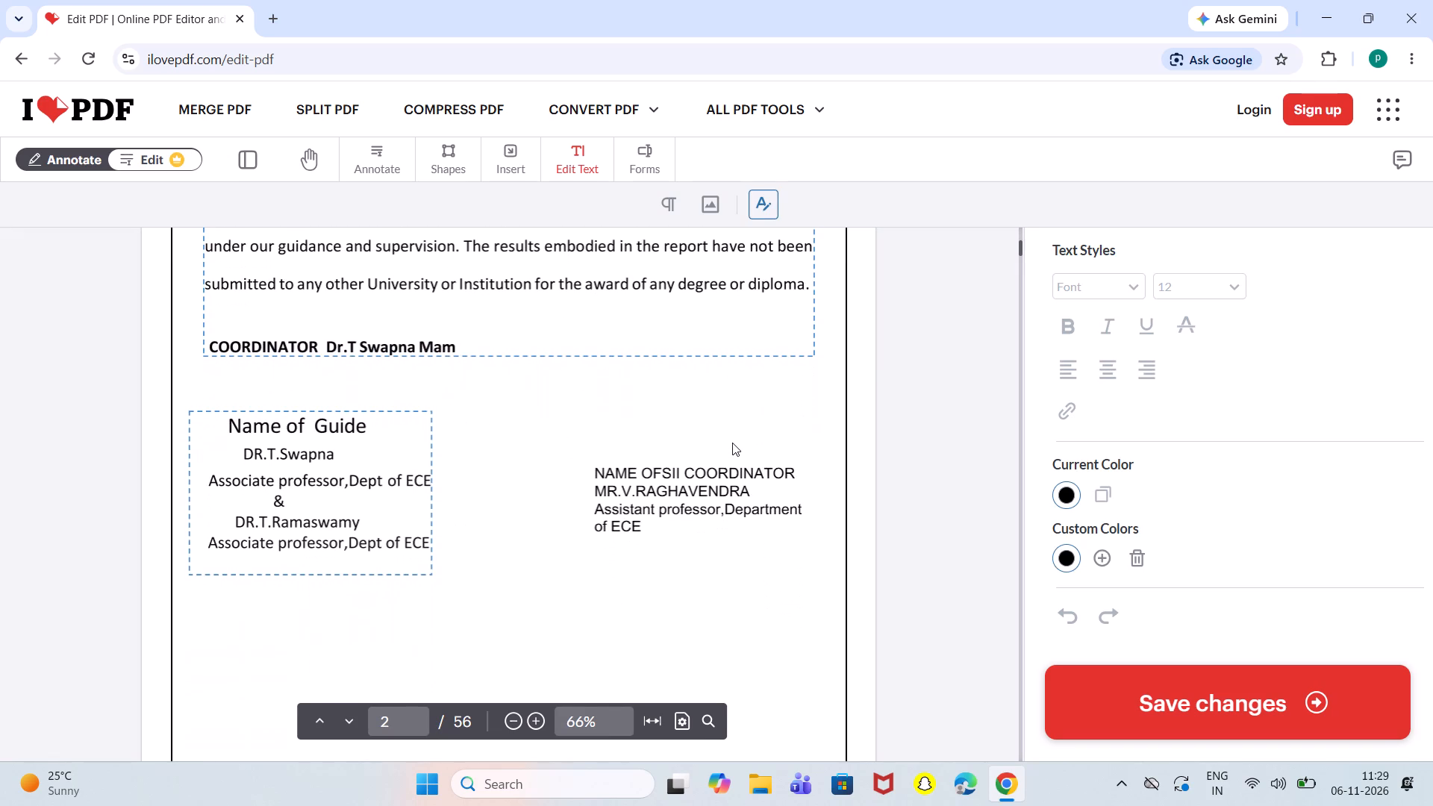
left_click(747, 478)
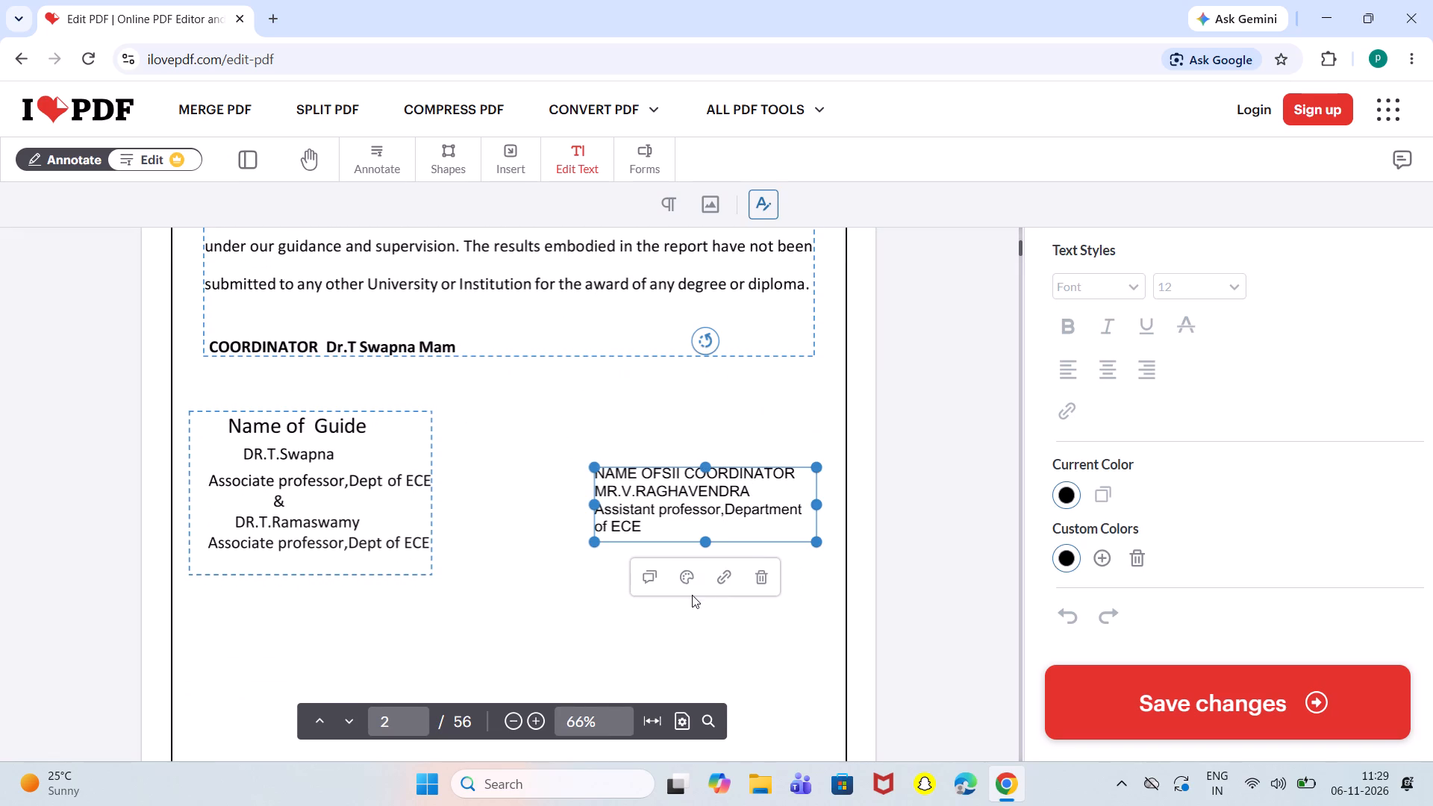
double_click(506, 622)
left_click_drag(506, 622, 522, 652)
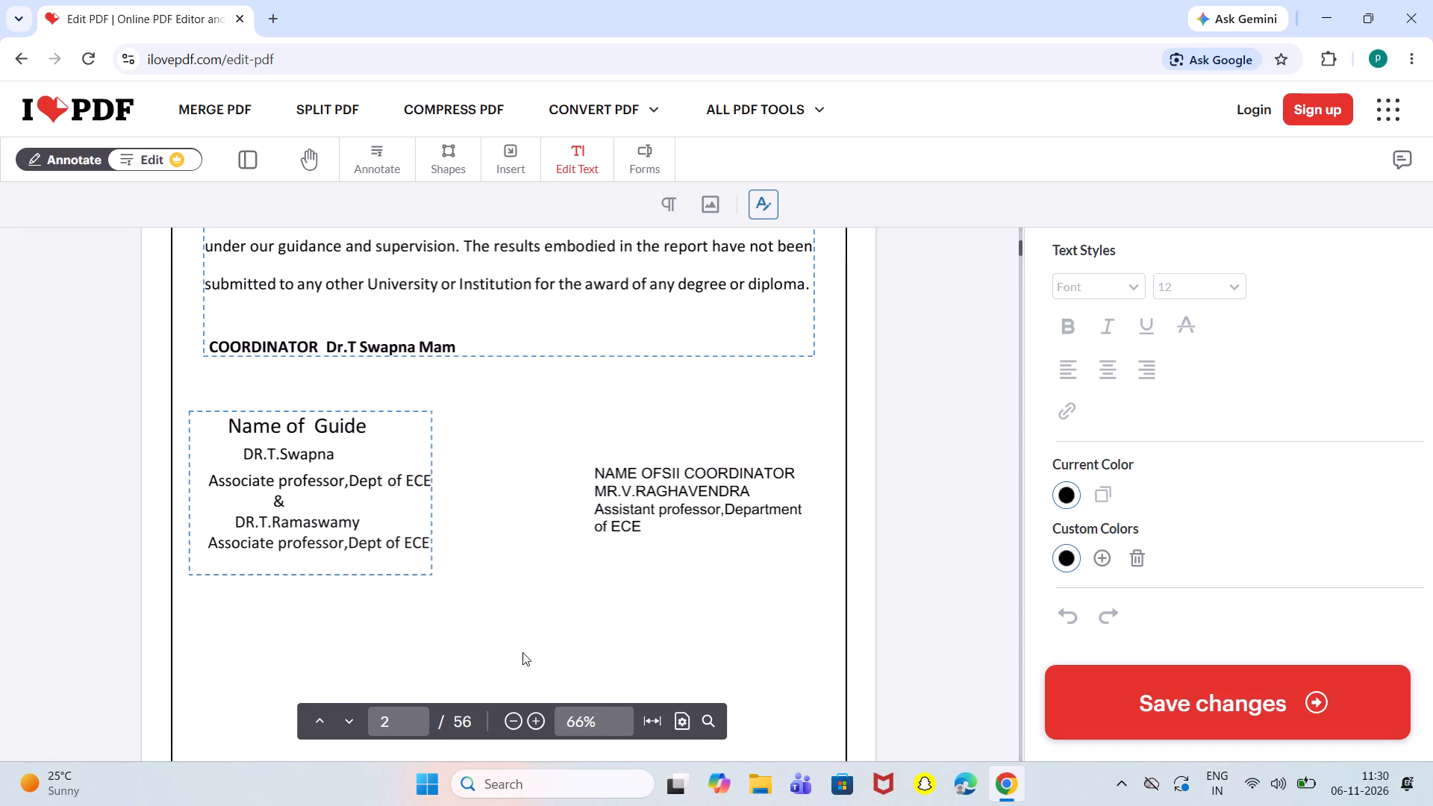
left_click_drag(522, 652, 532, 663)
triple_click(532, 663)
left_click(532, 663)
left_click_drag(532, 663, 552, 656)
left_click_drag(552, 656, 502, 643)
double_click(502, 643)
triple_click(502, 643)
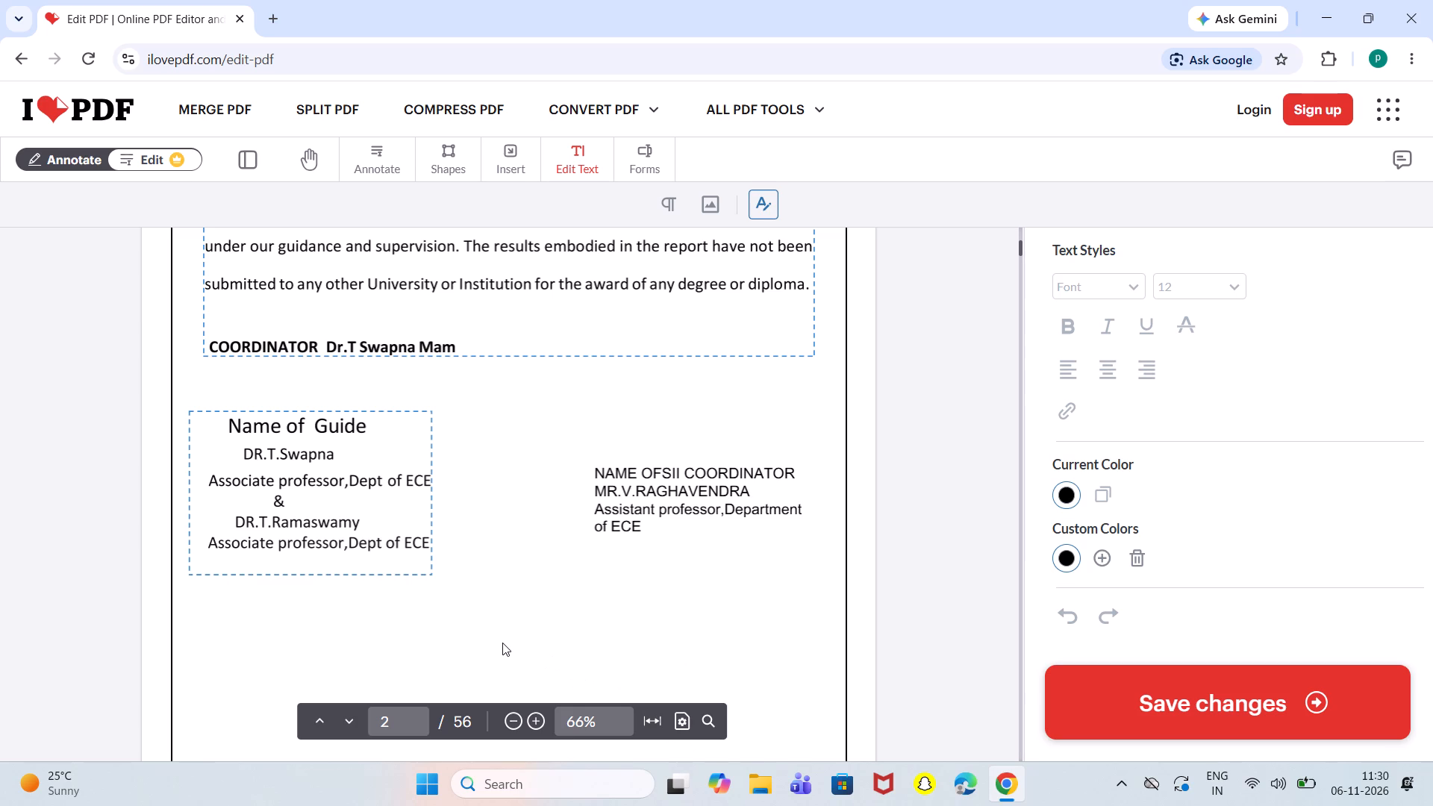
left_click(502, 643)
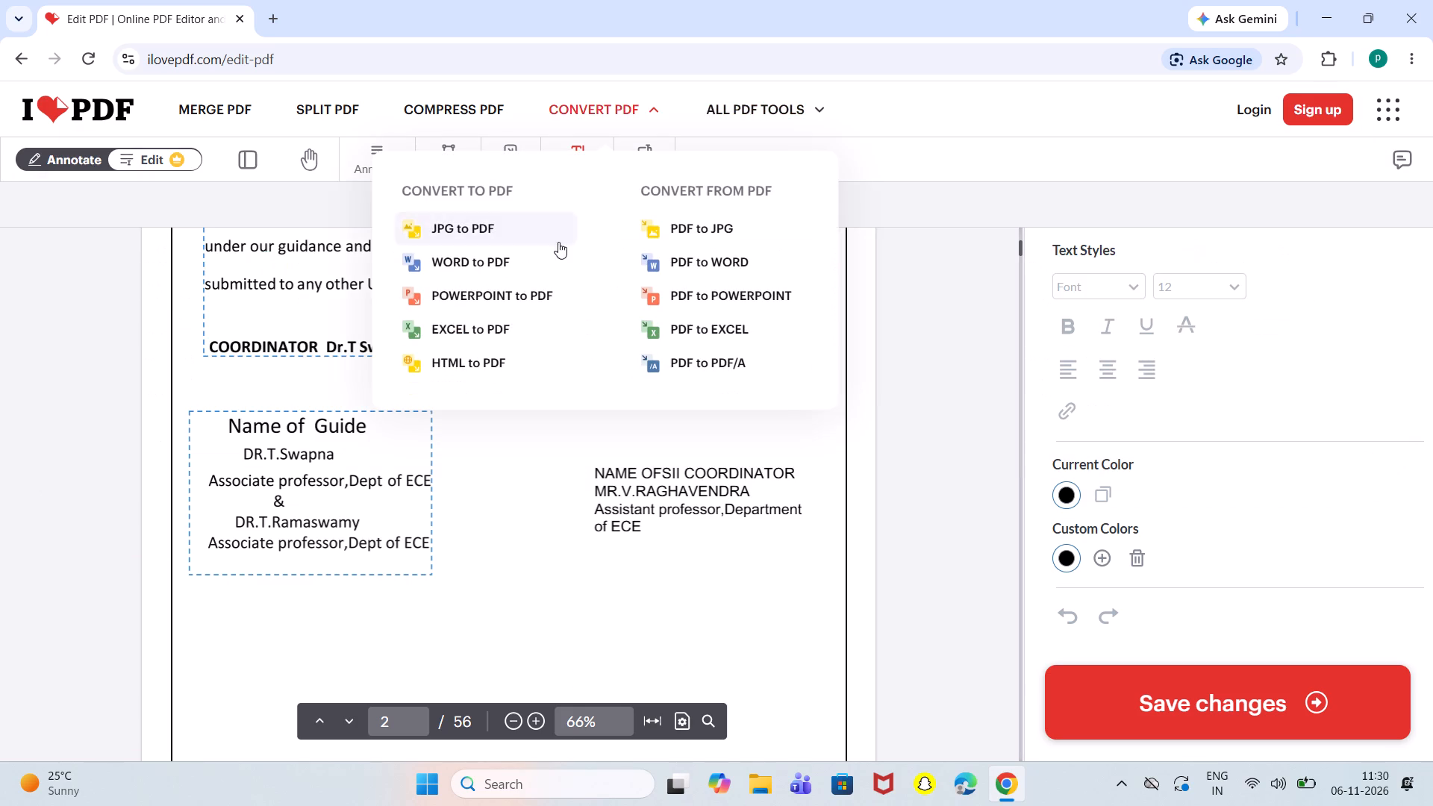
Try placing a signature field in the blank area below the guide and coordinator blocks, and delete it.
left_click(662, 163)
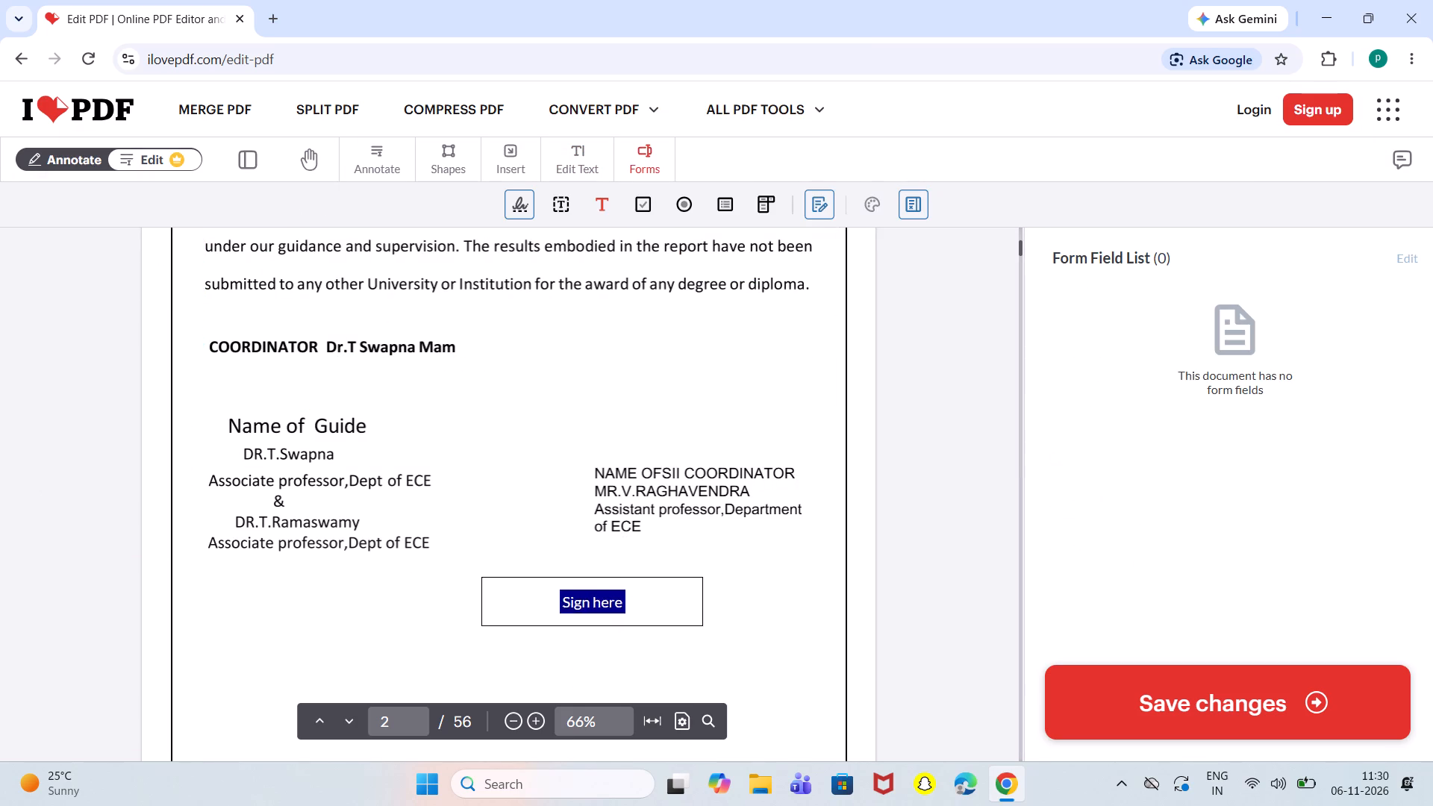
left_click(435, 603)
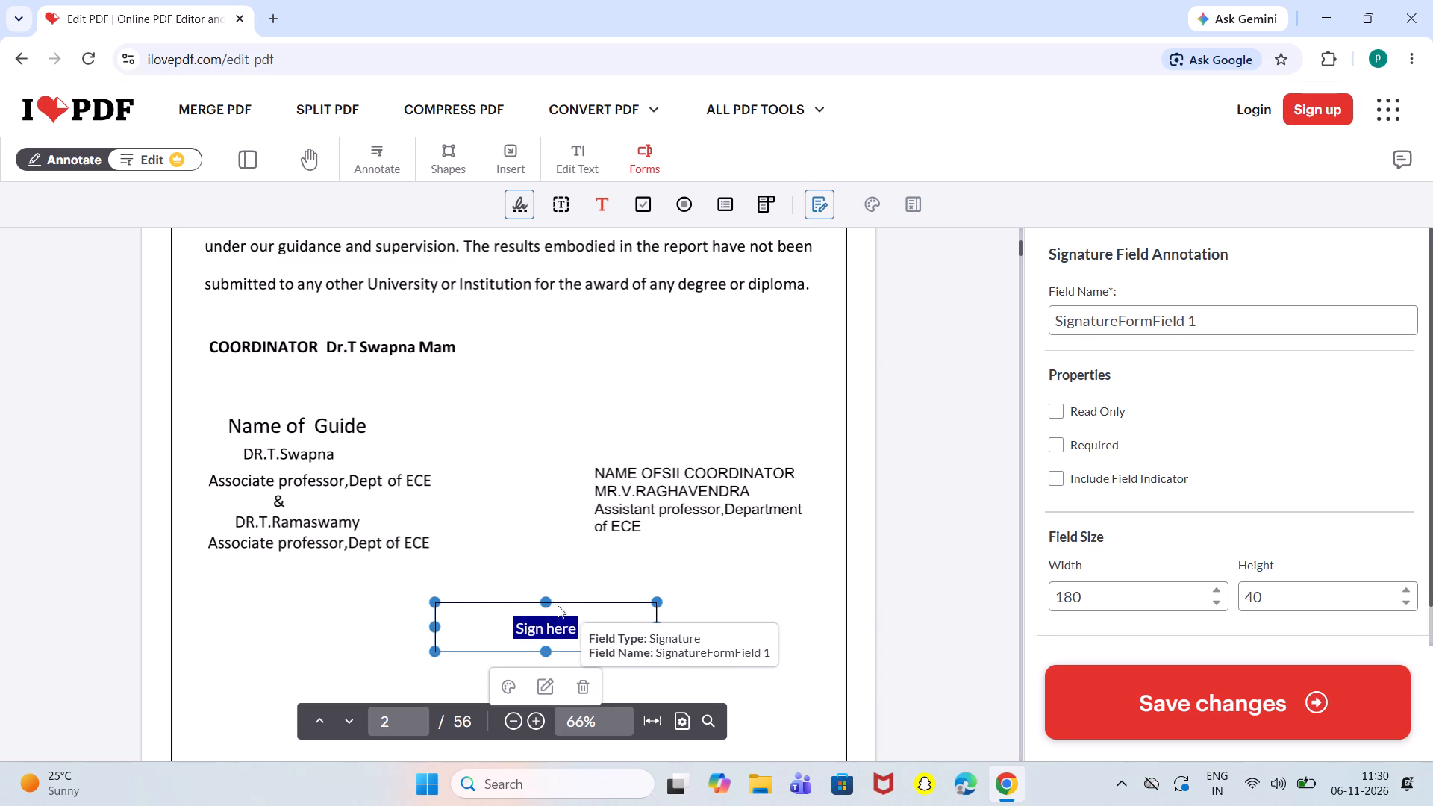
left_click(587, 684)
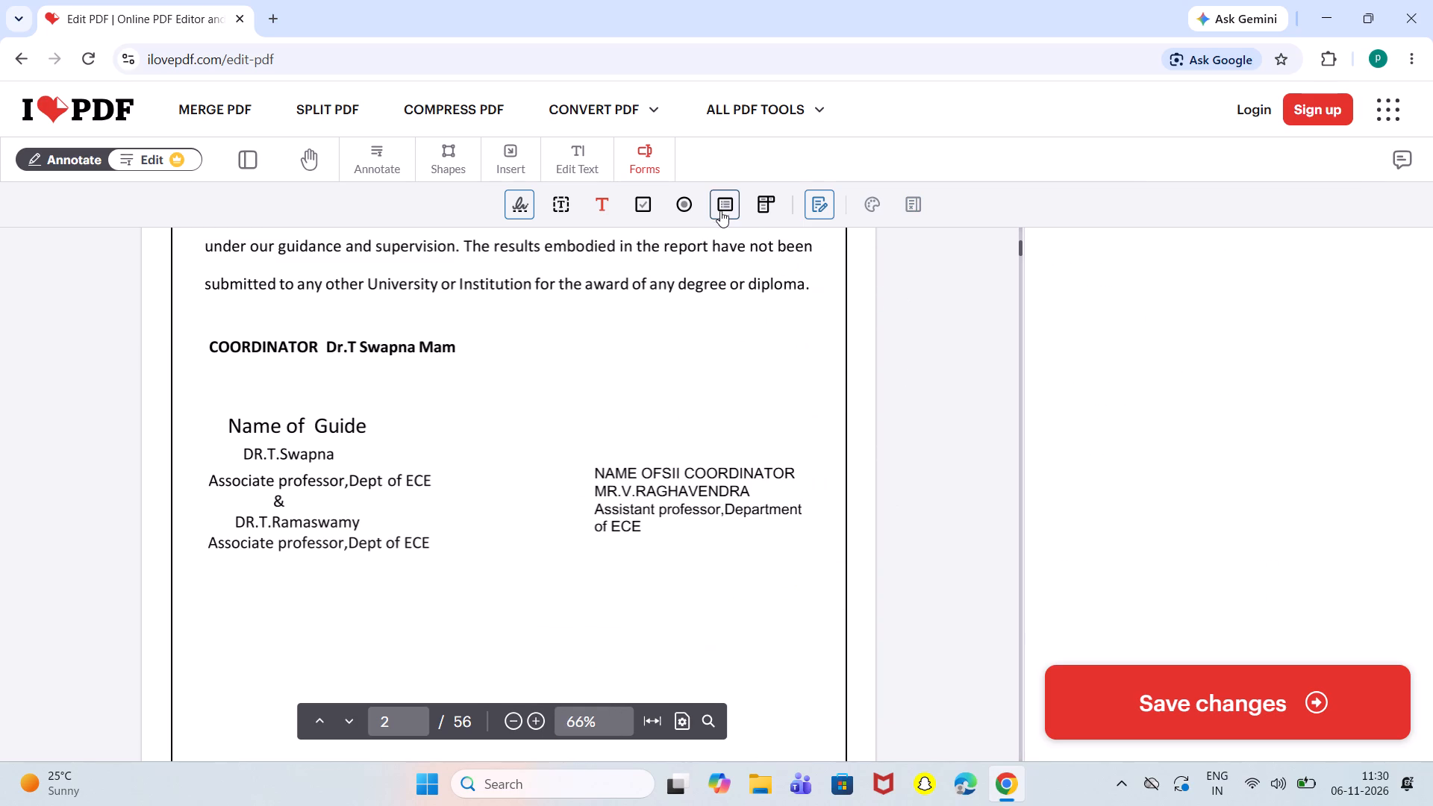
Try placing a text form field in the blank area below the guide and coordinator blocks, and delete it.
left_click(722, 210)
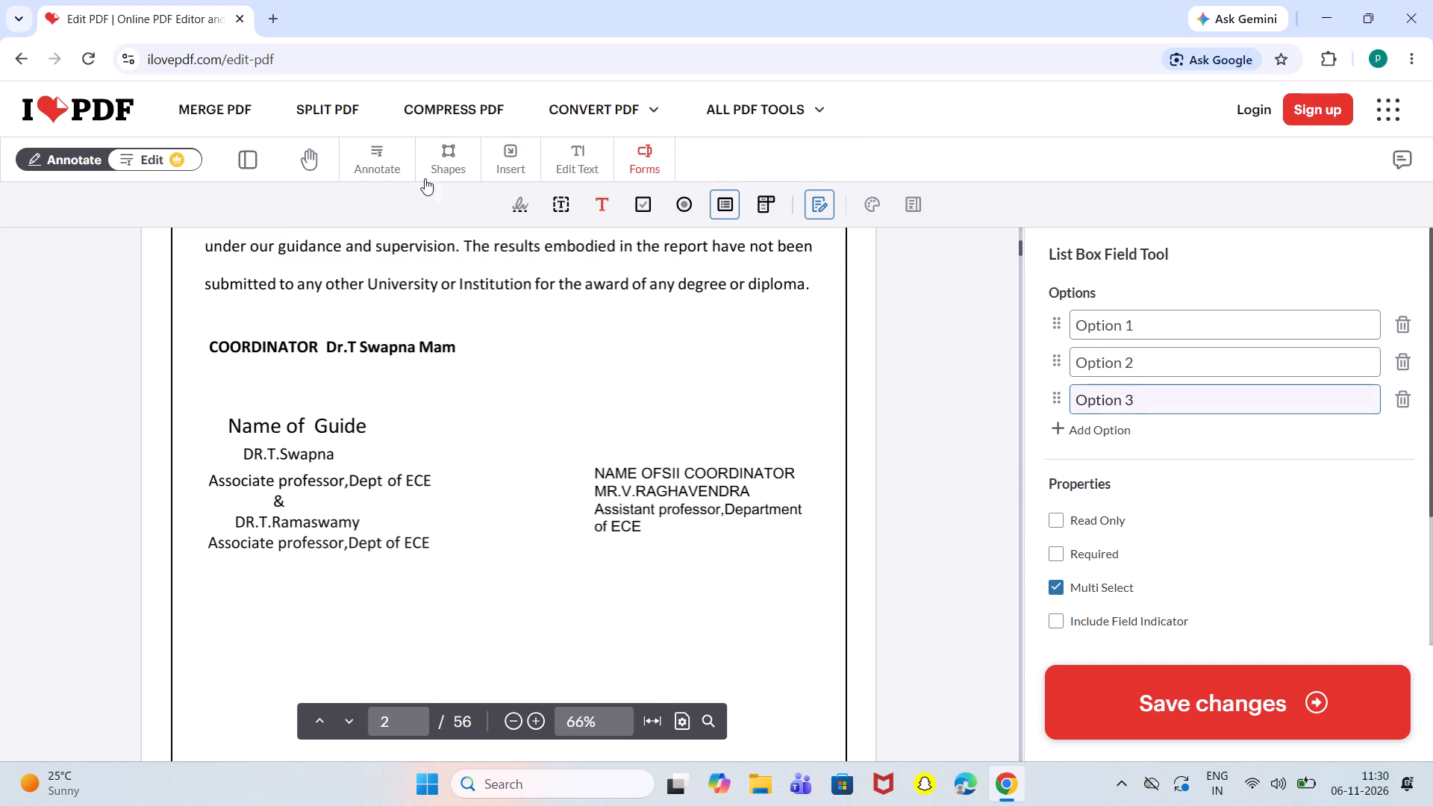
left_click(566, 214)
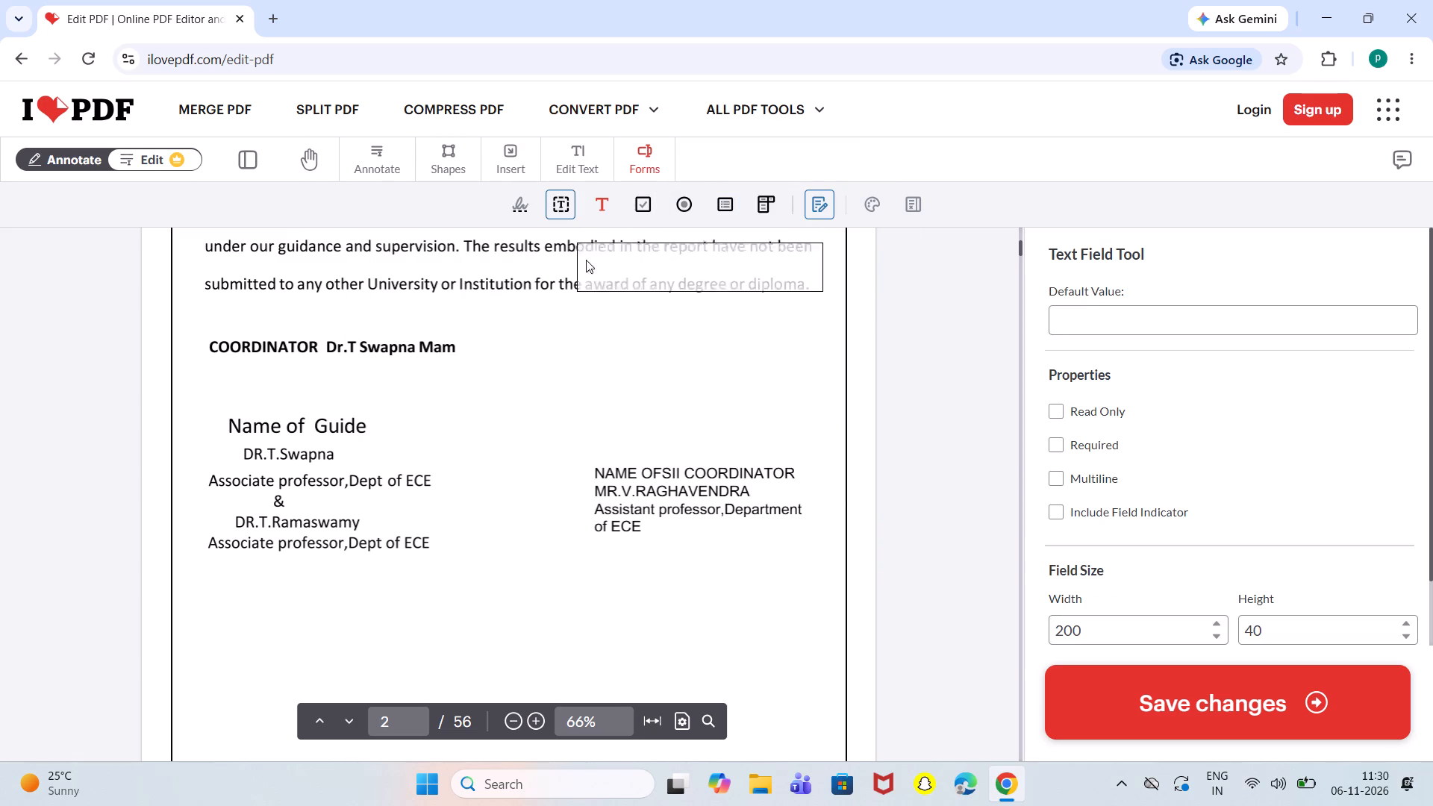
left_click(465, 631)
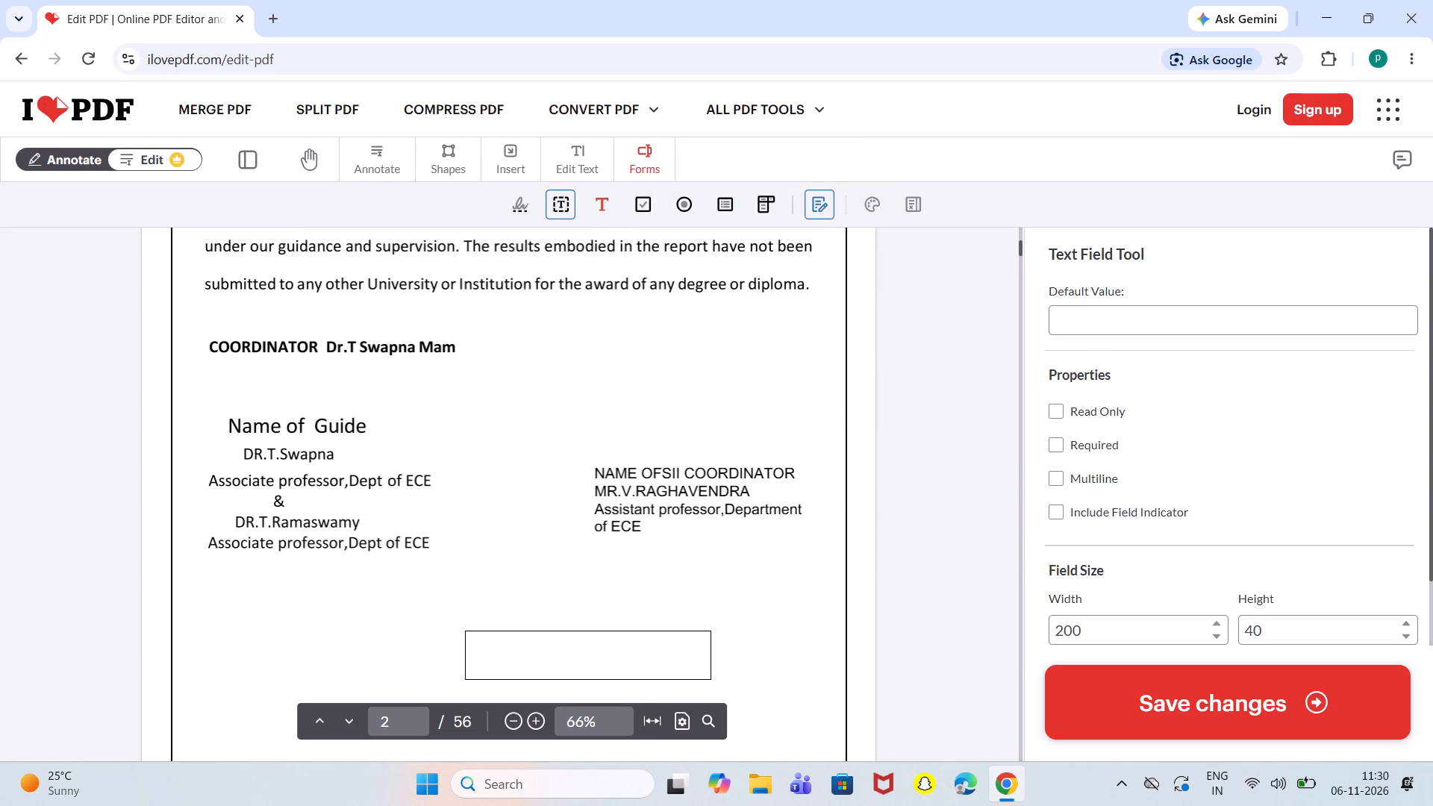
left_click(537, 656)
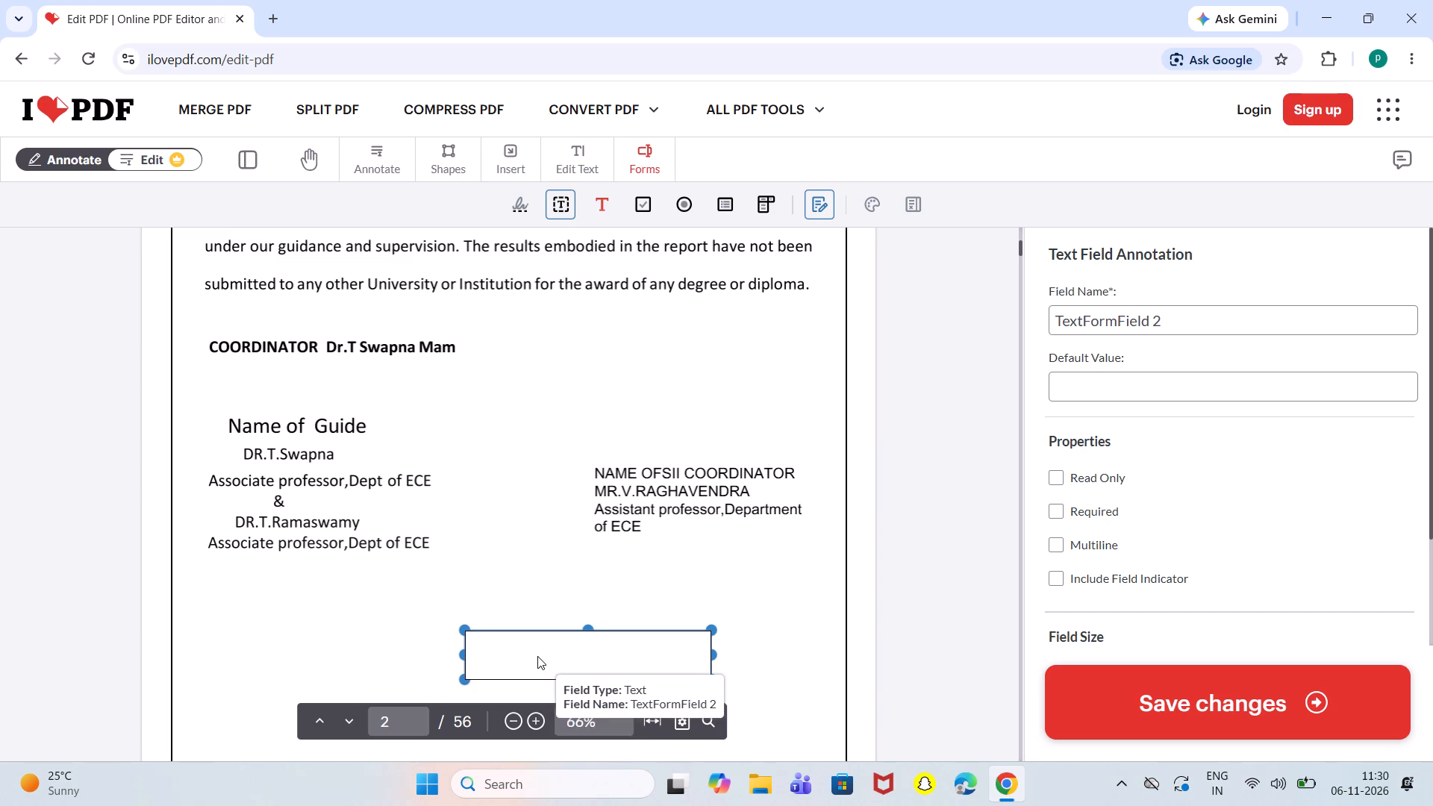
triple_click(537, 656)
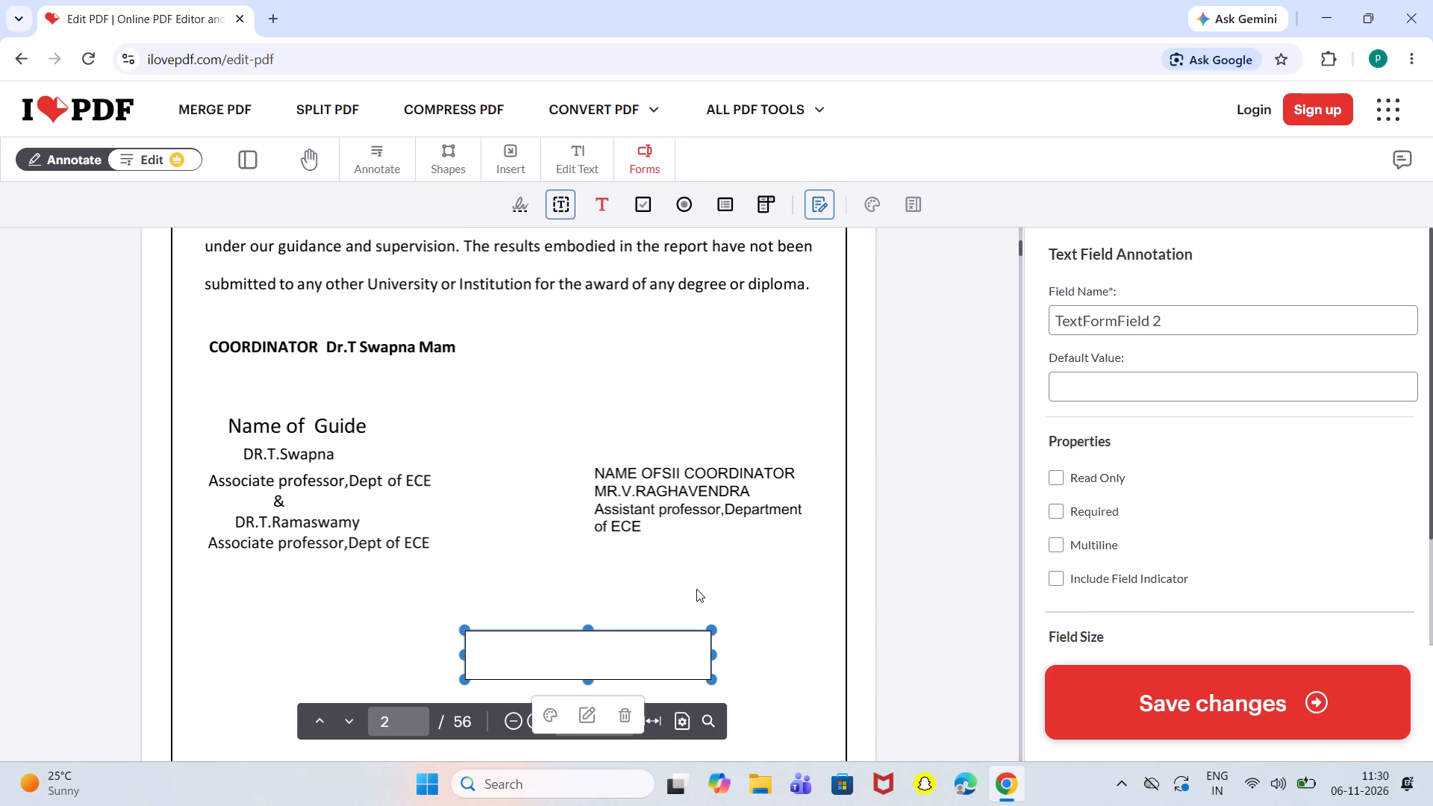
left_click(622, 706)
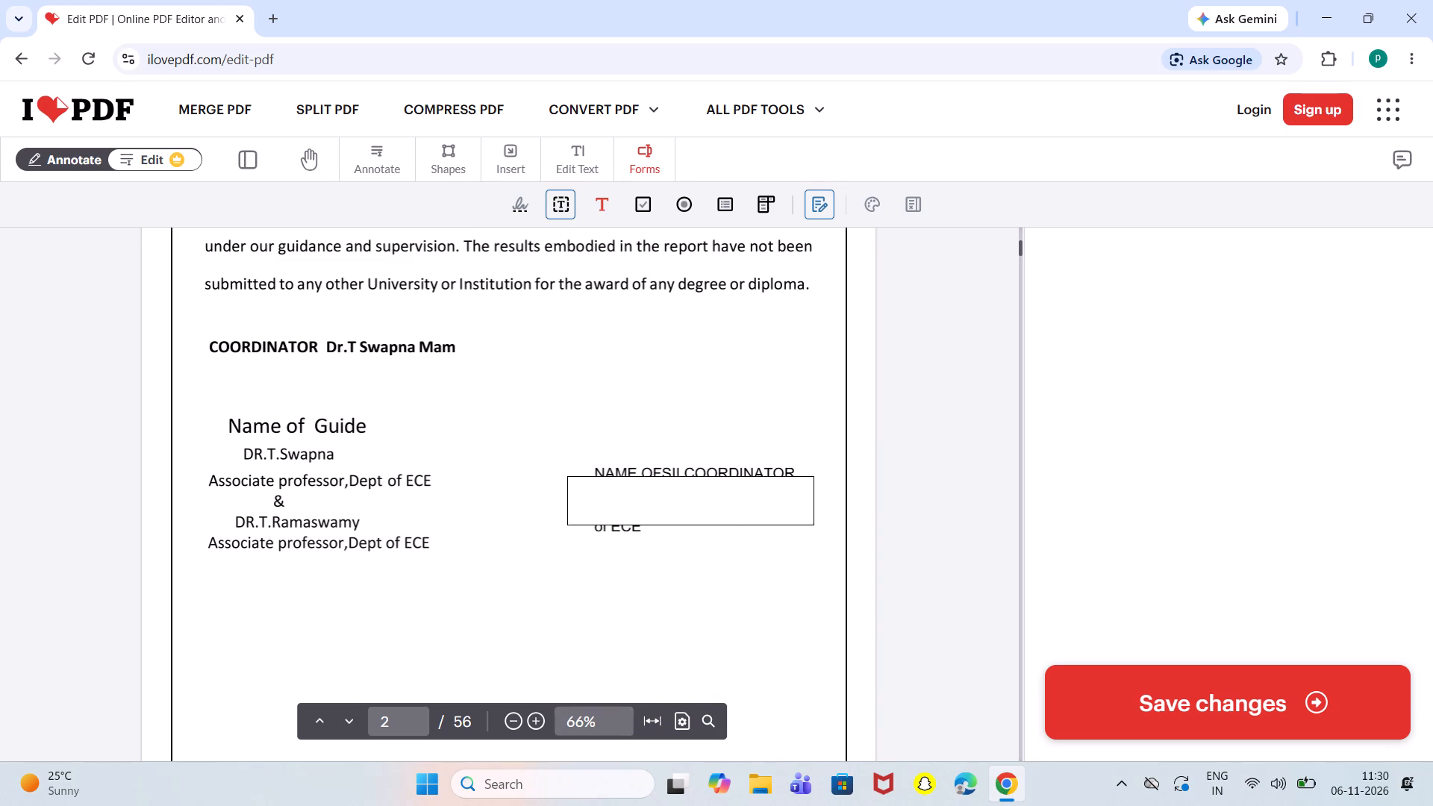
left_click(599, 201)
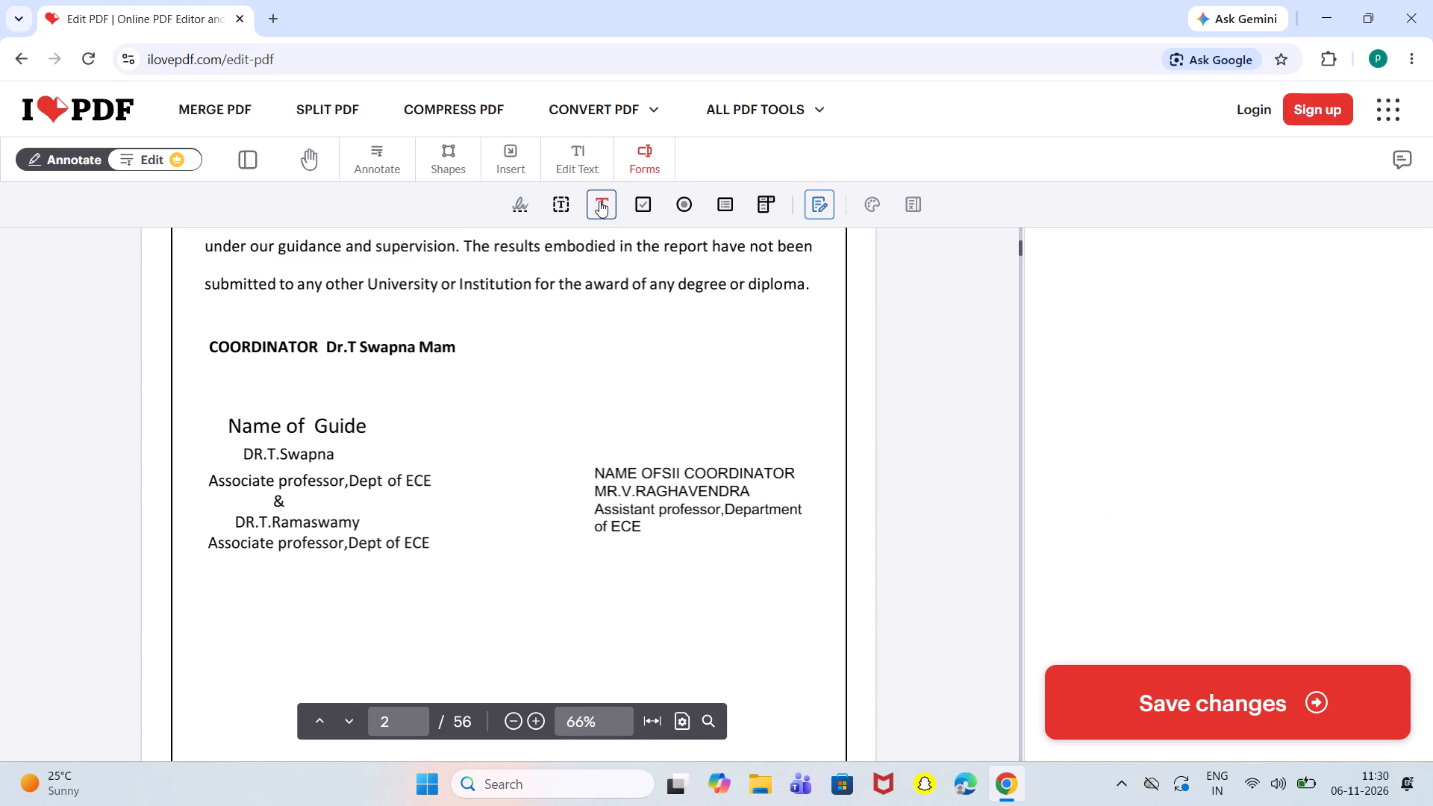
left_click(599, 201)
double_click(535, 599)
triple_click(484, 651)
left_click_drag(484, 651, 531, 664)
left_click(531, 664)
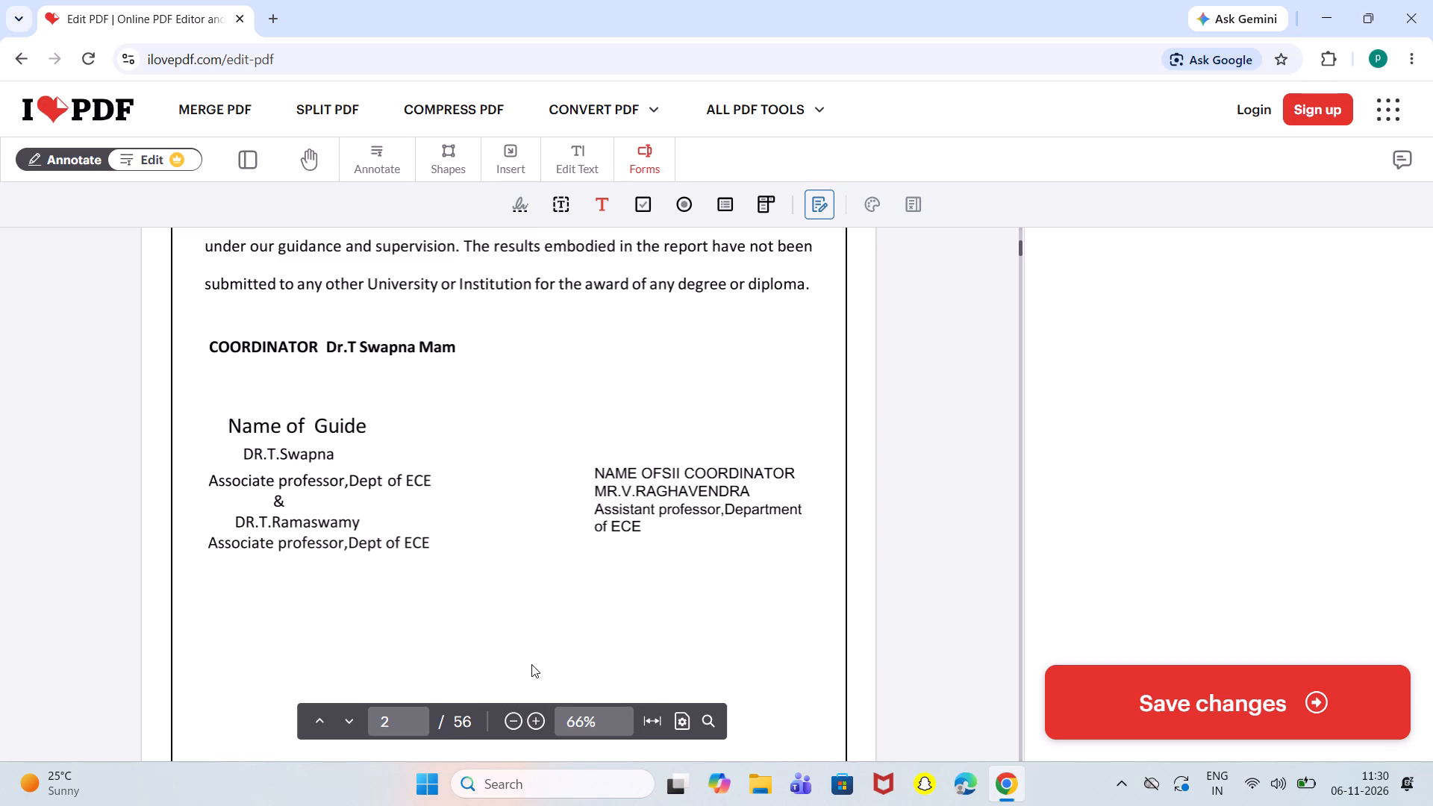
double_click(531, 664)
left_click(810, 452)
Add a new text block in the blank area below the guide and coordinator blocks and try to enter "hea" in it.
left_click(586, 150)
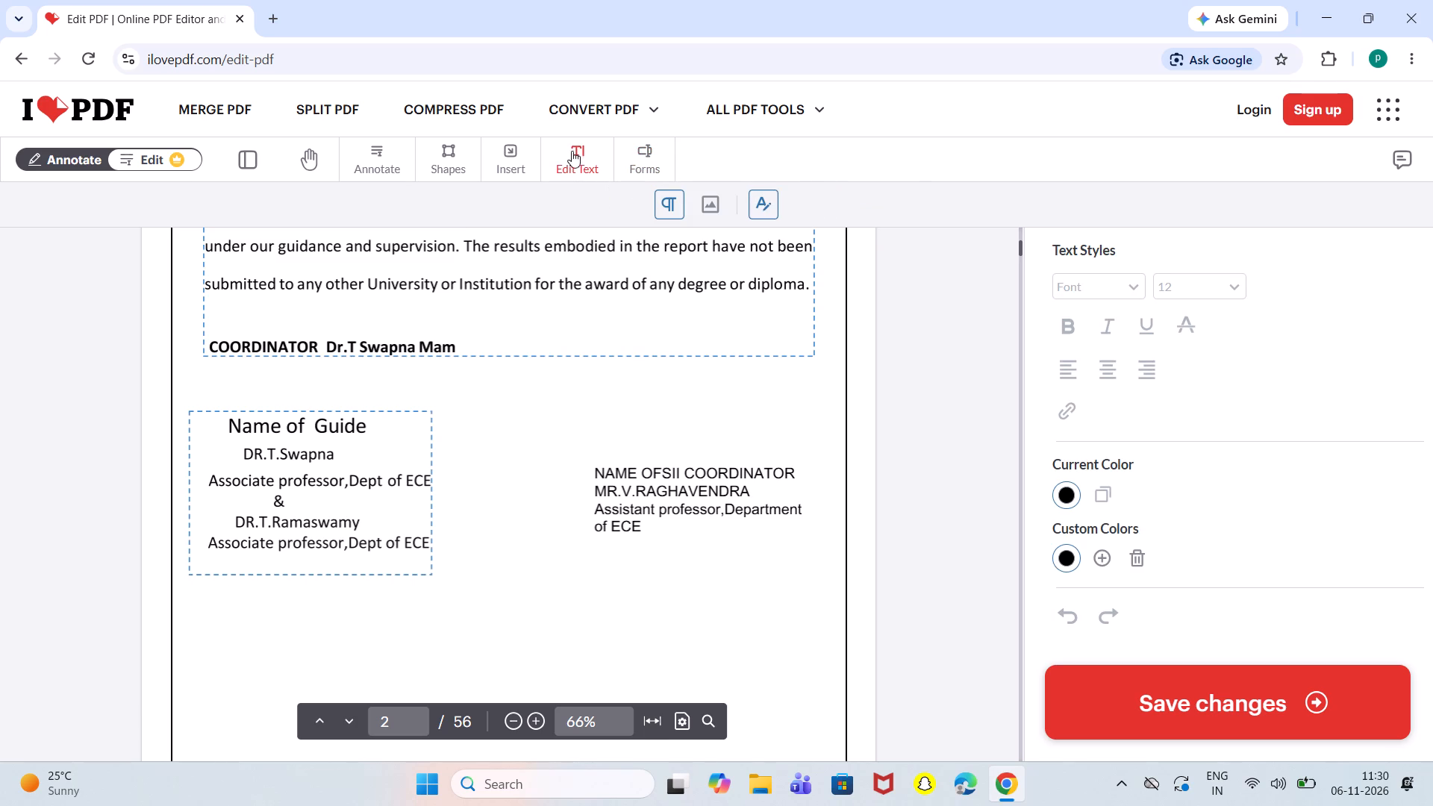
triple_click(507, 599)
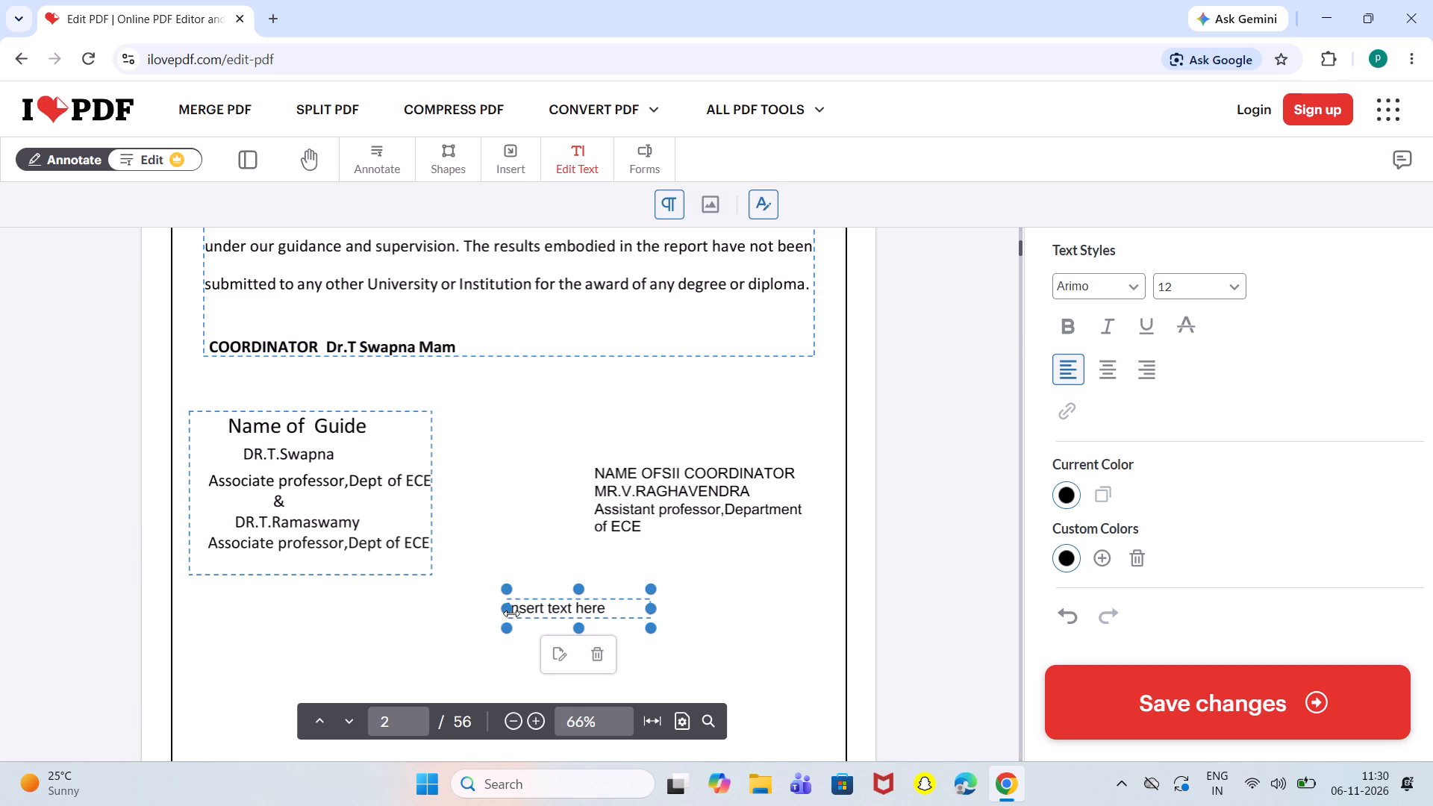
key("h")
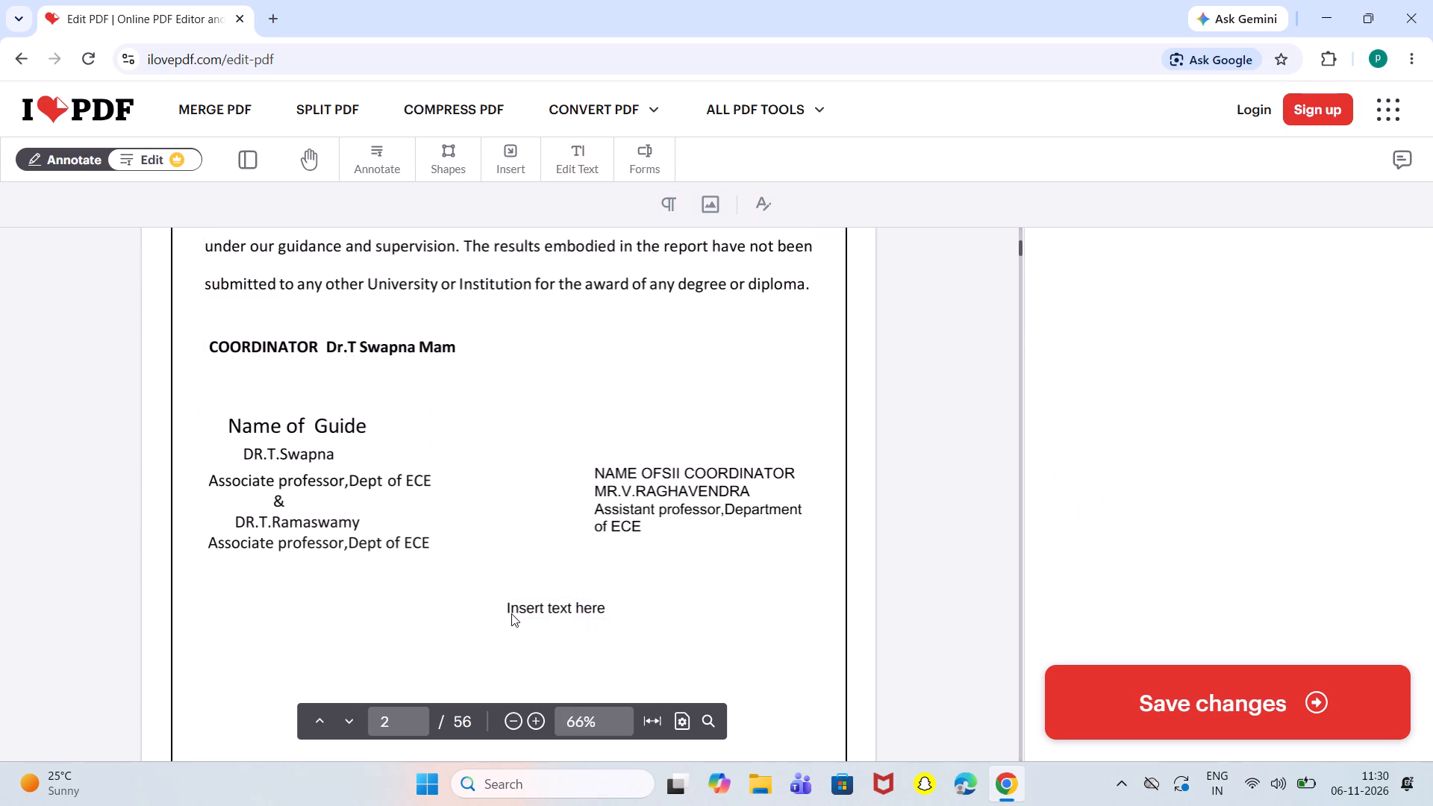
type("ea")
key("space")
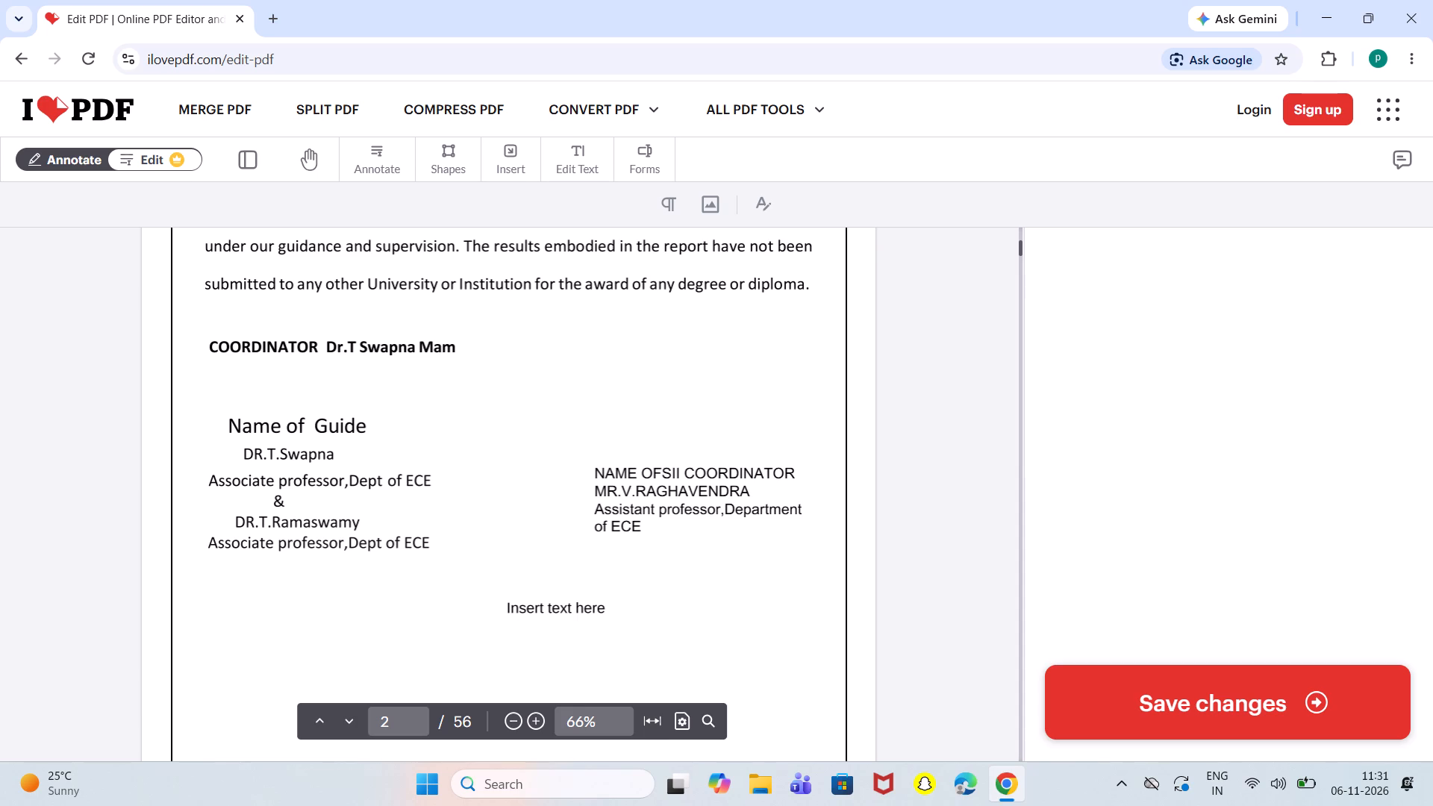
left_click(566, 607)
double_click(600, 607)
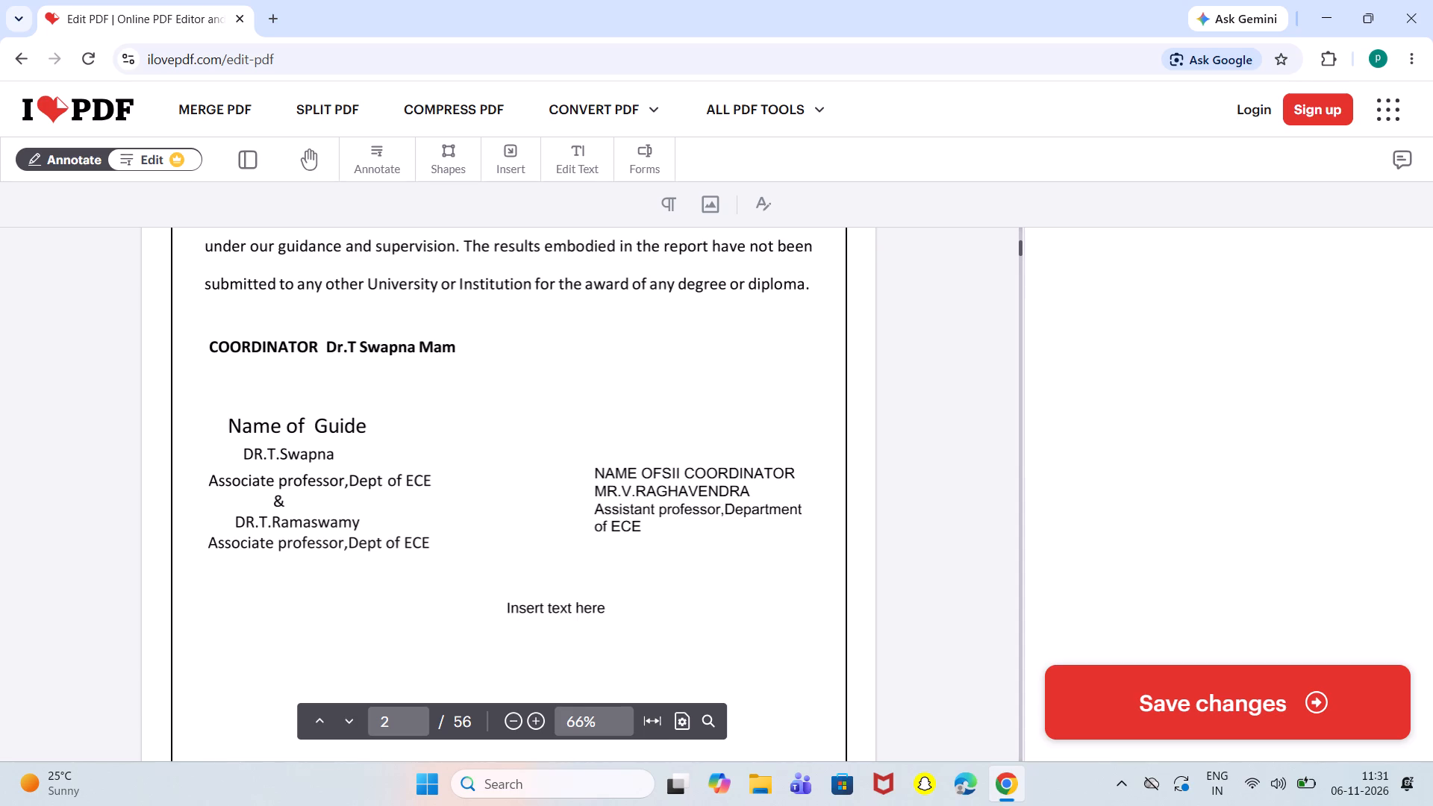
left_click(600, 607)
Draw a short arrow at the end of the "Insert text here" placeholder and colour it black (#000000).
left_click_drag(600, 607, 619, 613)
double_click(598, 610)
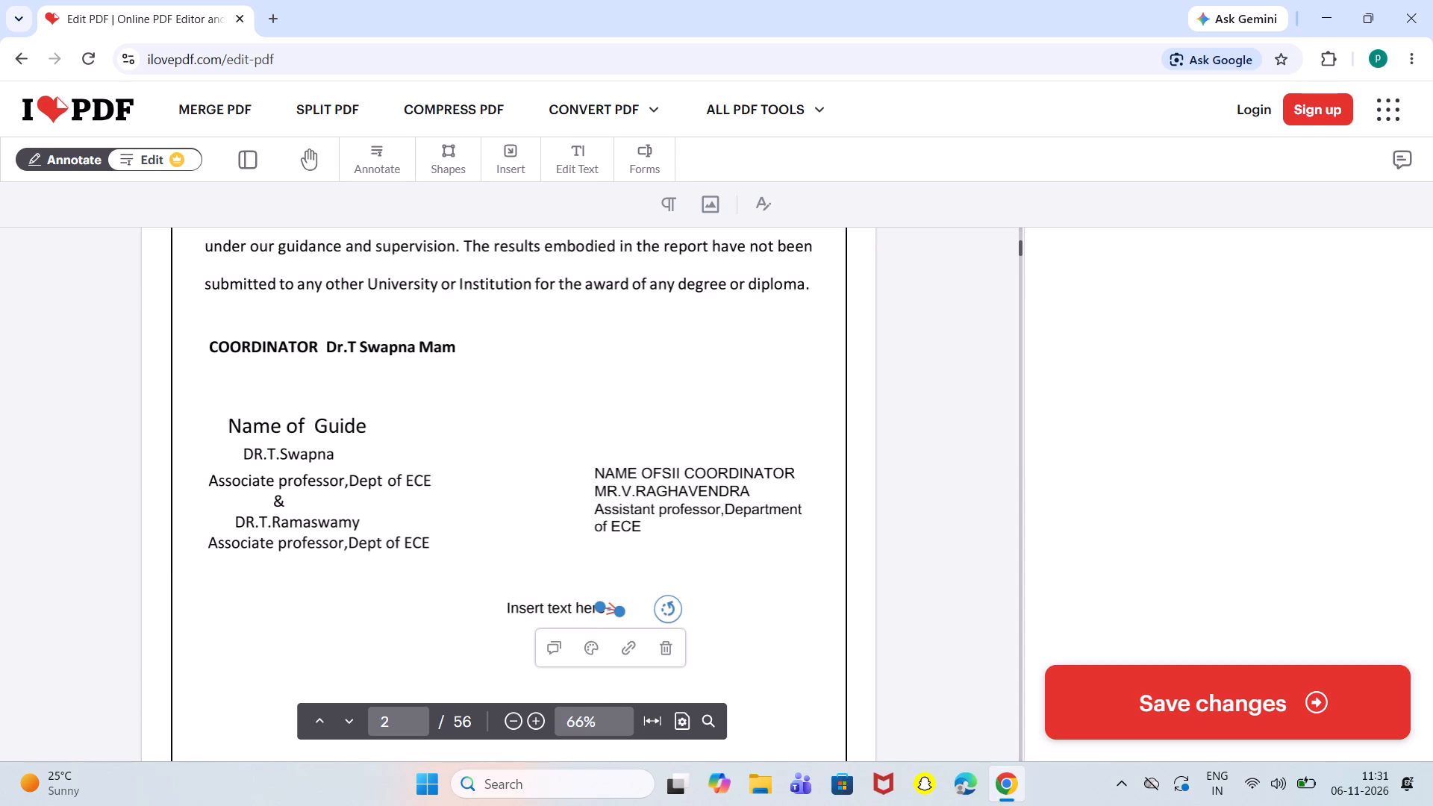
left_click(587, 634)
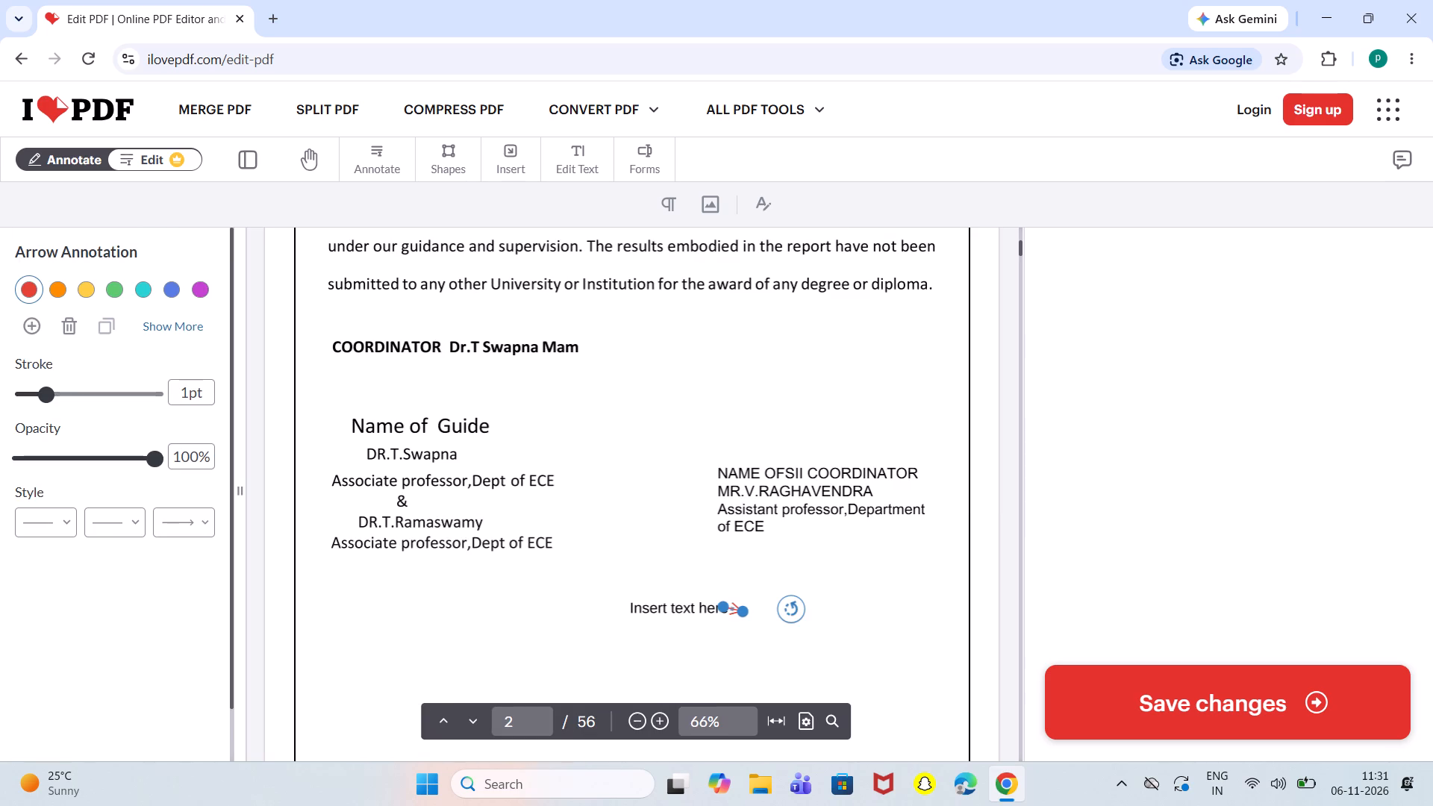
left_click(728, 608)
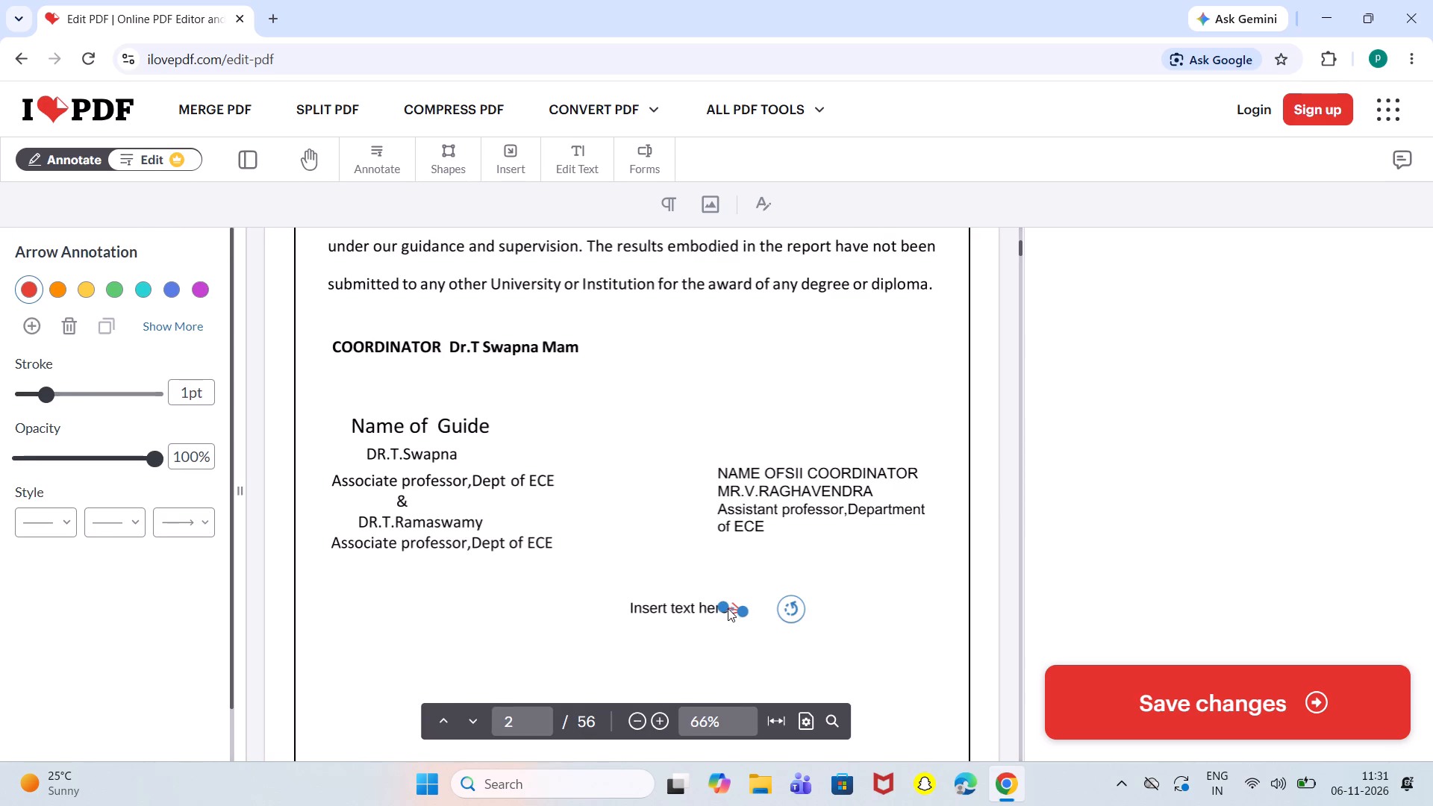
double_click(731, 608)
triple_click(731, 608)
double_click(177, 327)
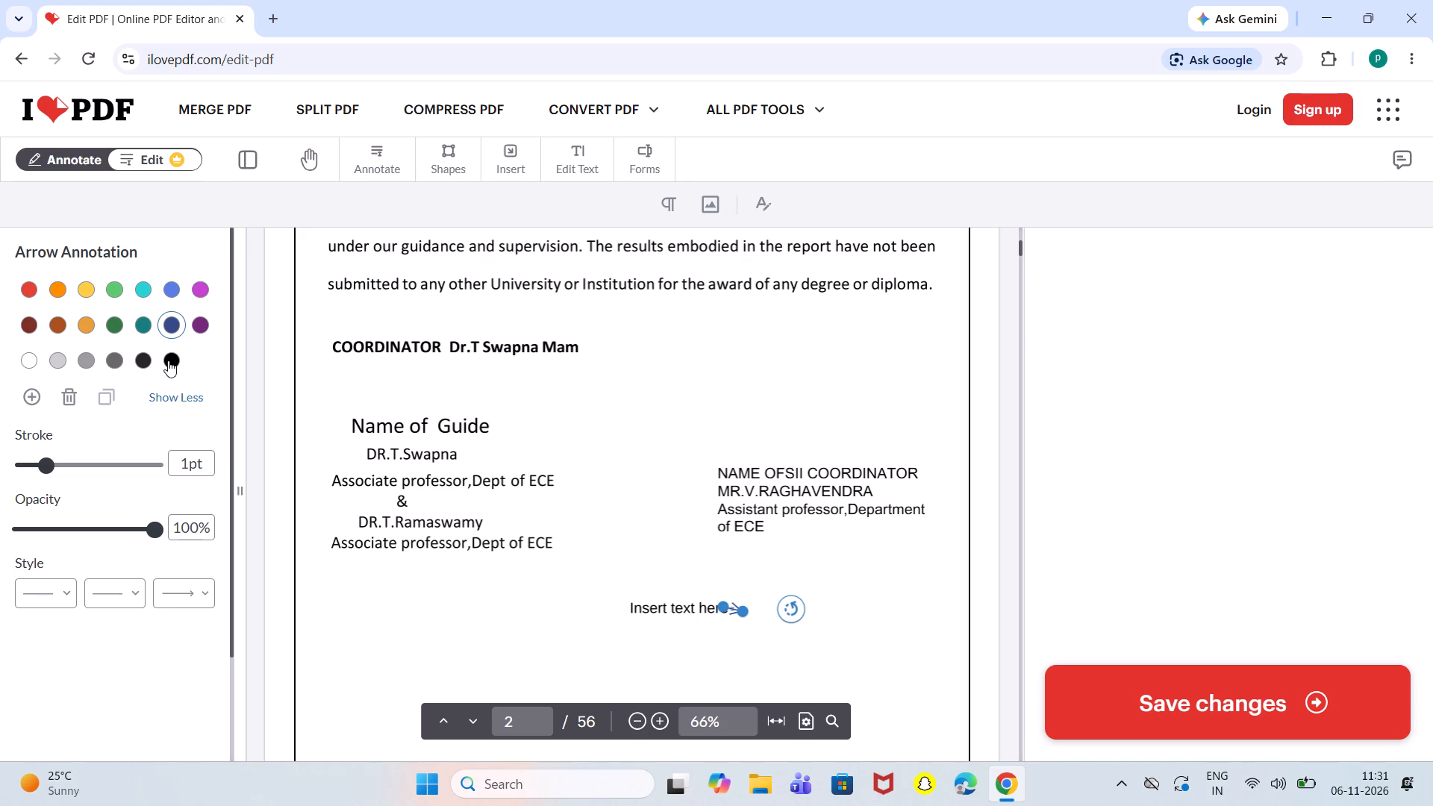
left_click(168, 361)
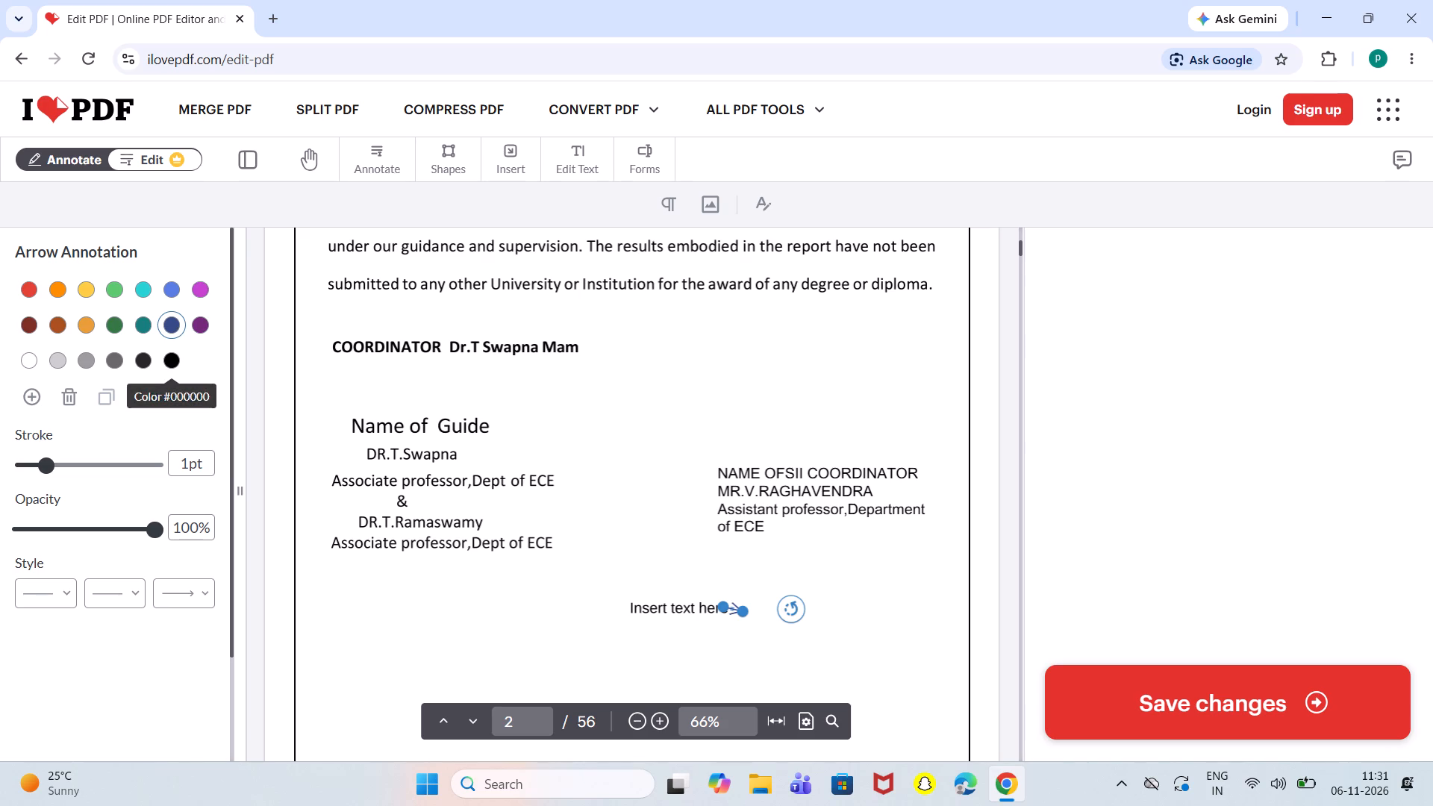
Reposition the black arrow at the end of the "Insert text here" placeholder and stretch its tail below the text.
double_click(740, 606)
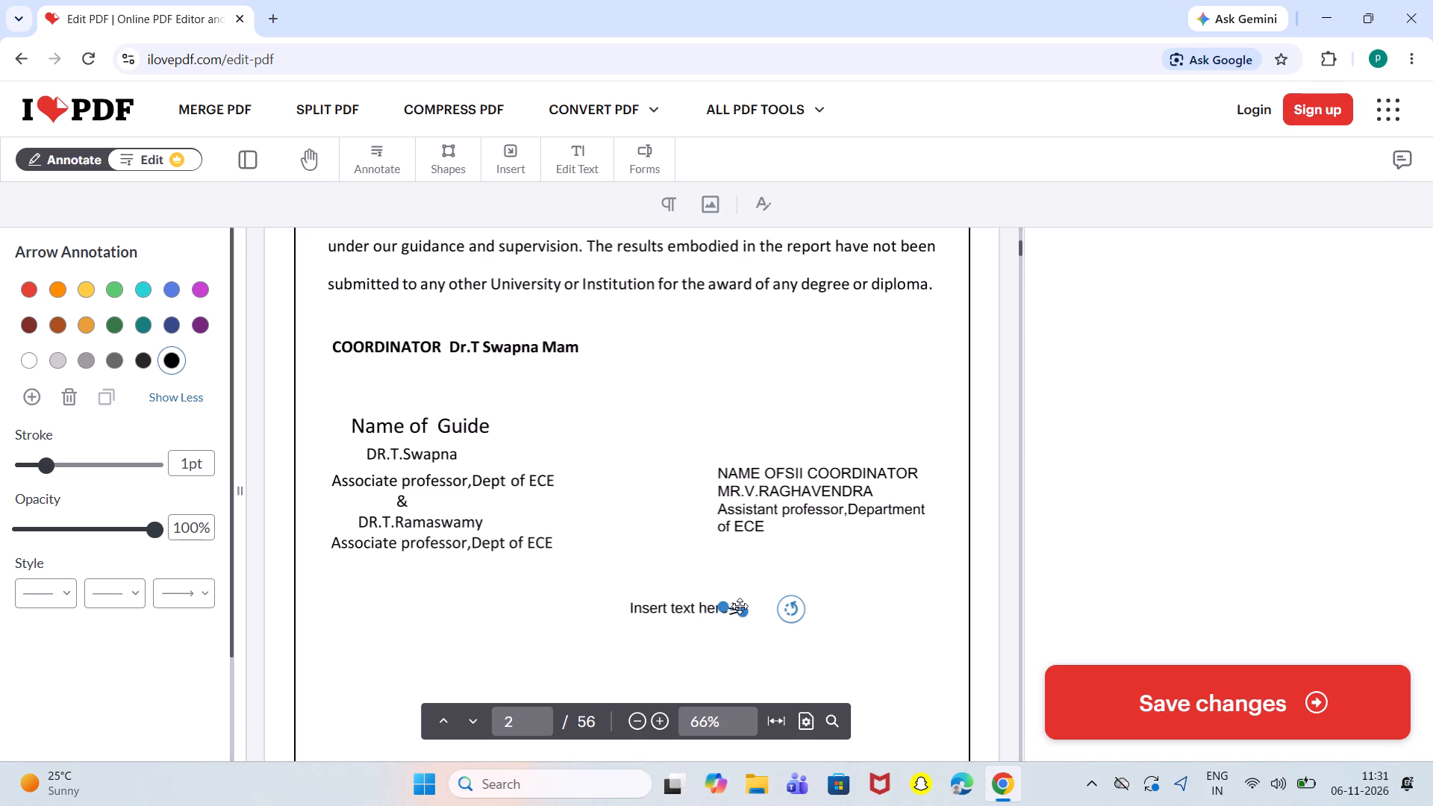
left_click(740, 606)
left_click_drag(740, 606, 867, 640)
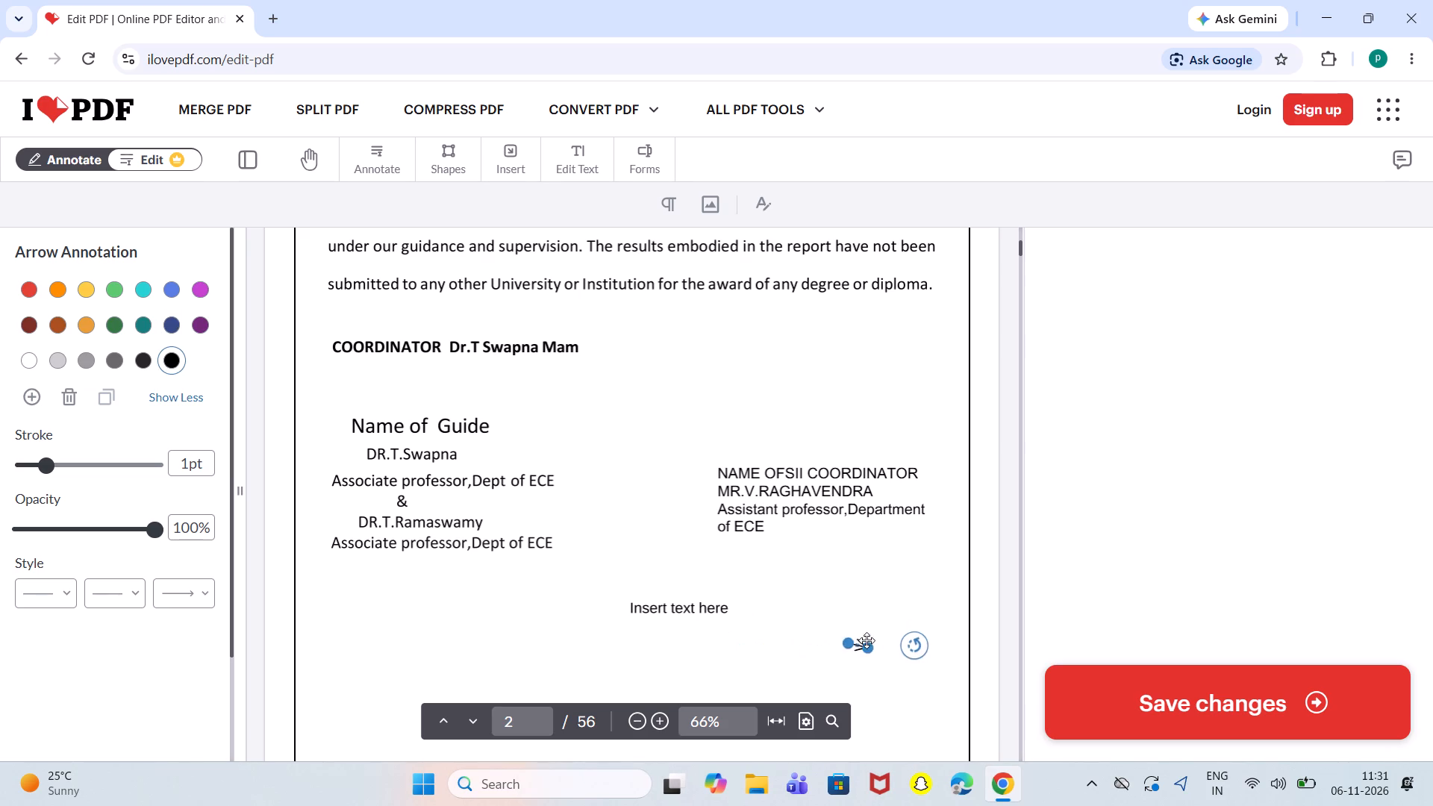
left_click_drag(867, 640, 1161, 439)
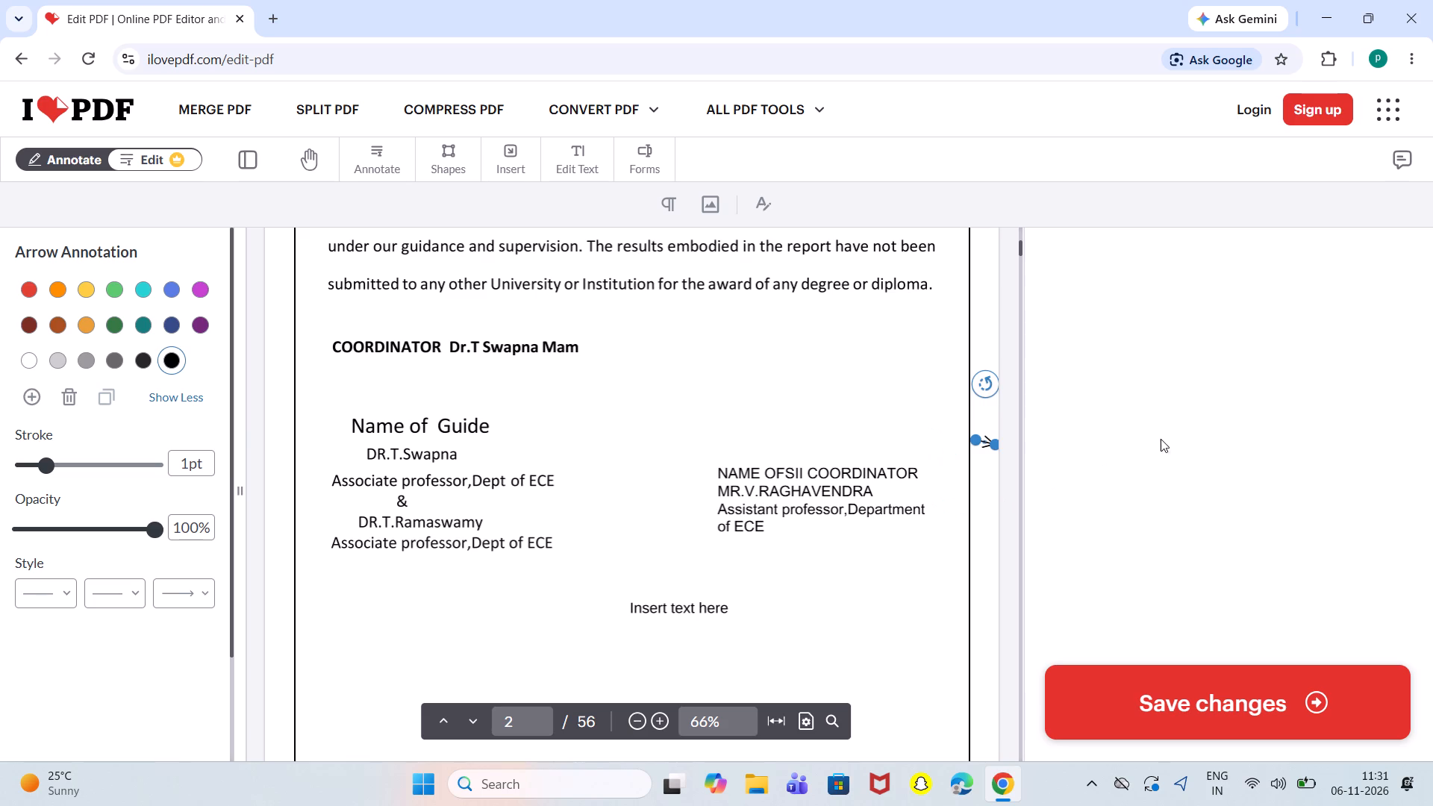
left_click_drag(1161, 439, 624, 634)
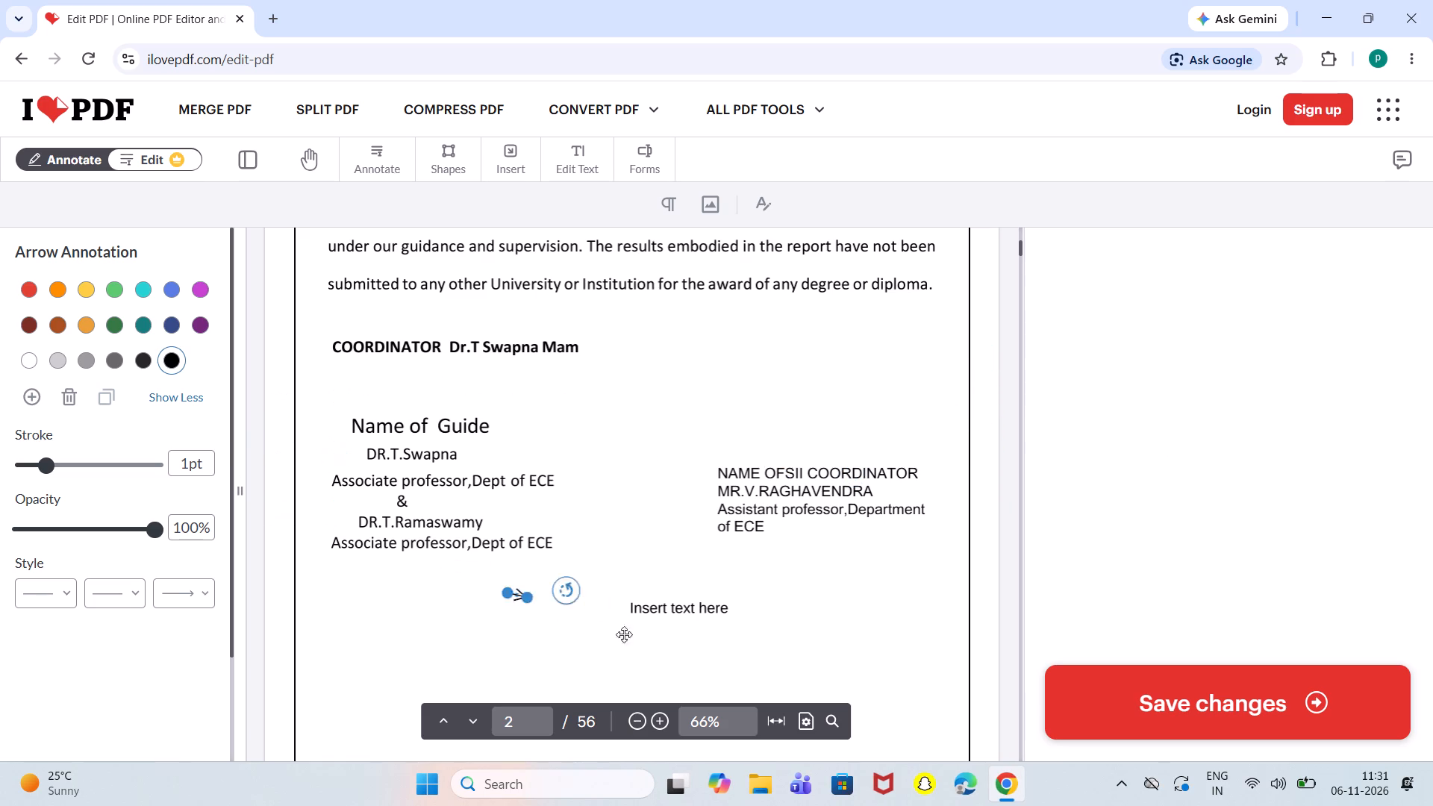
left_click_drag(624, 634, 746, 467)
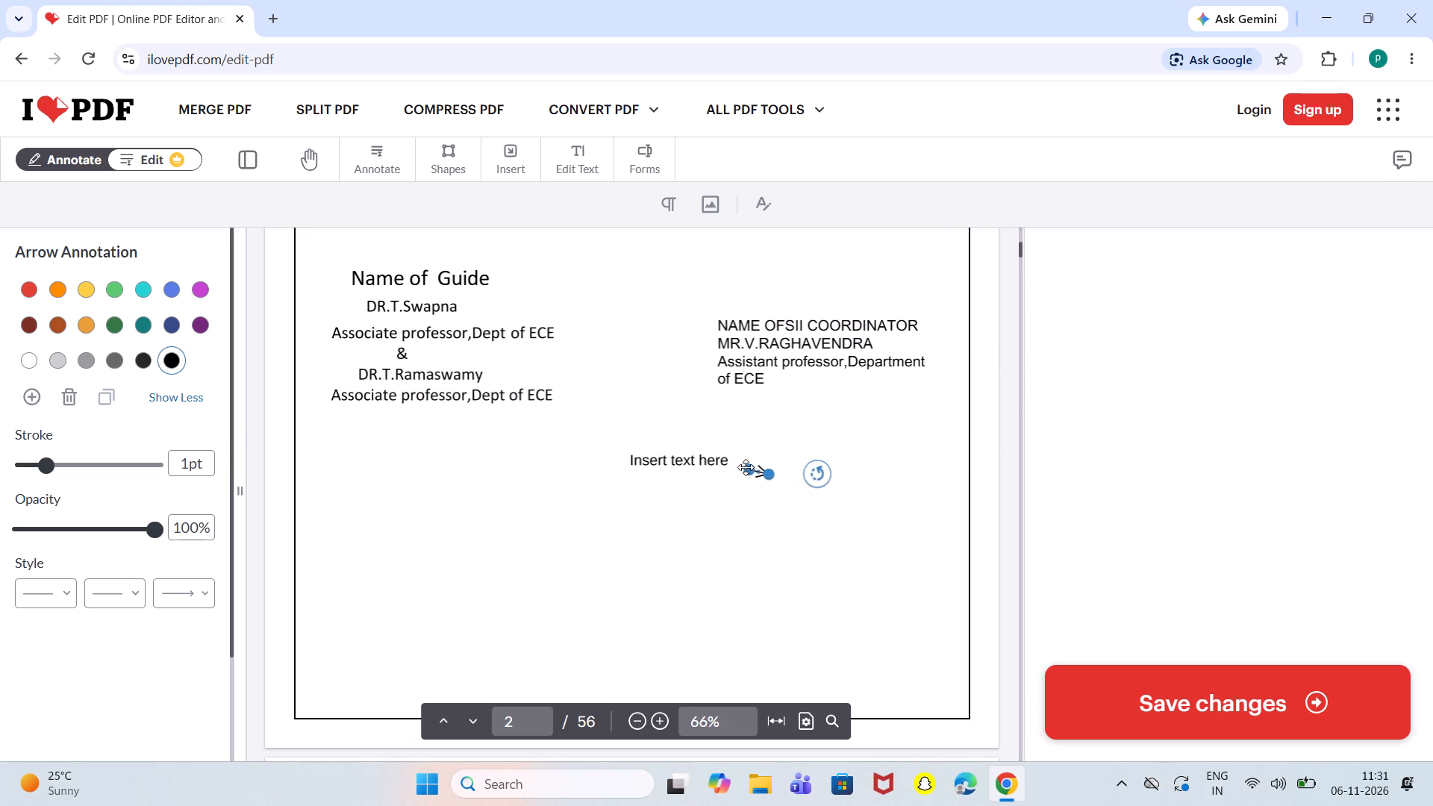
left_click_drag(746, 467, 711, 455)
left_click(711, 455)
double_click(714, 457)
left_click_drag(714, 457, 669, 481)
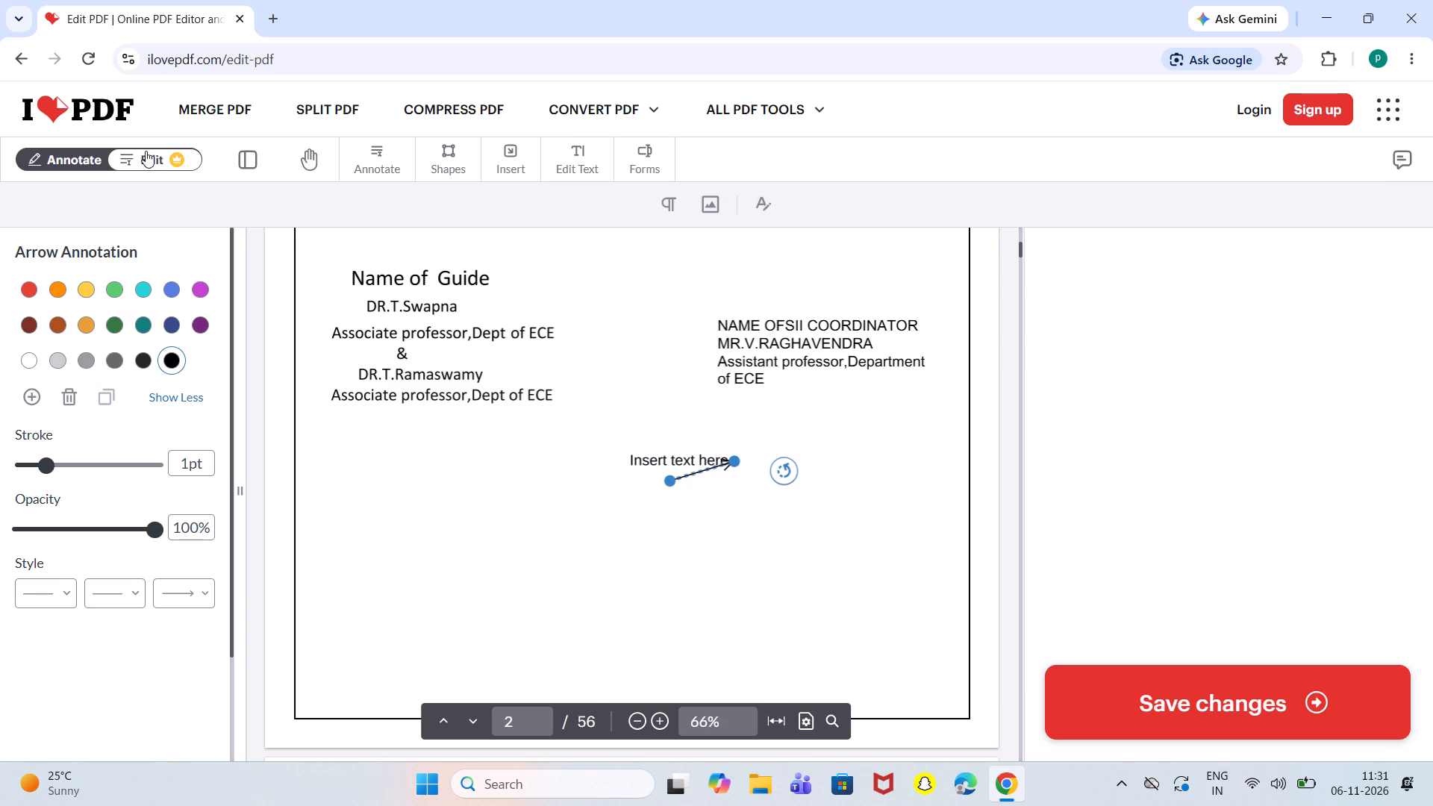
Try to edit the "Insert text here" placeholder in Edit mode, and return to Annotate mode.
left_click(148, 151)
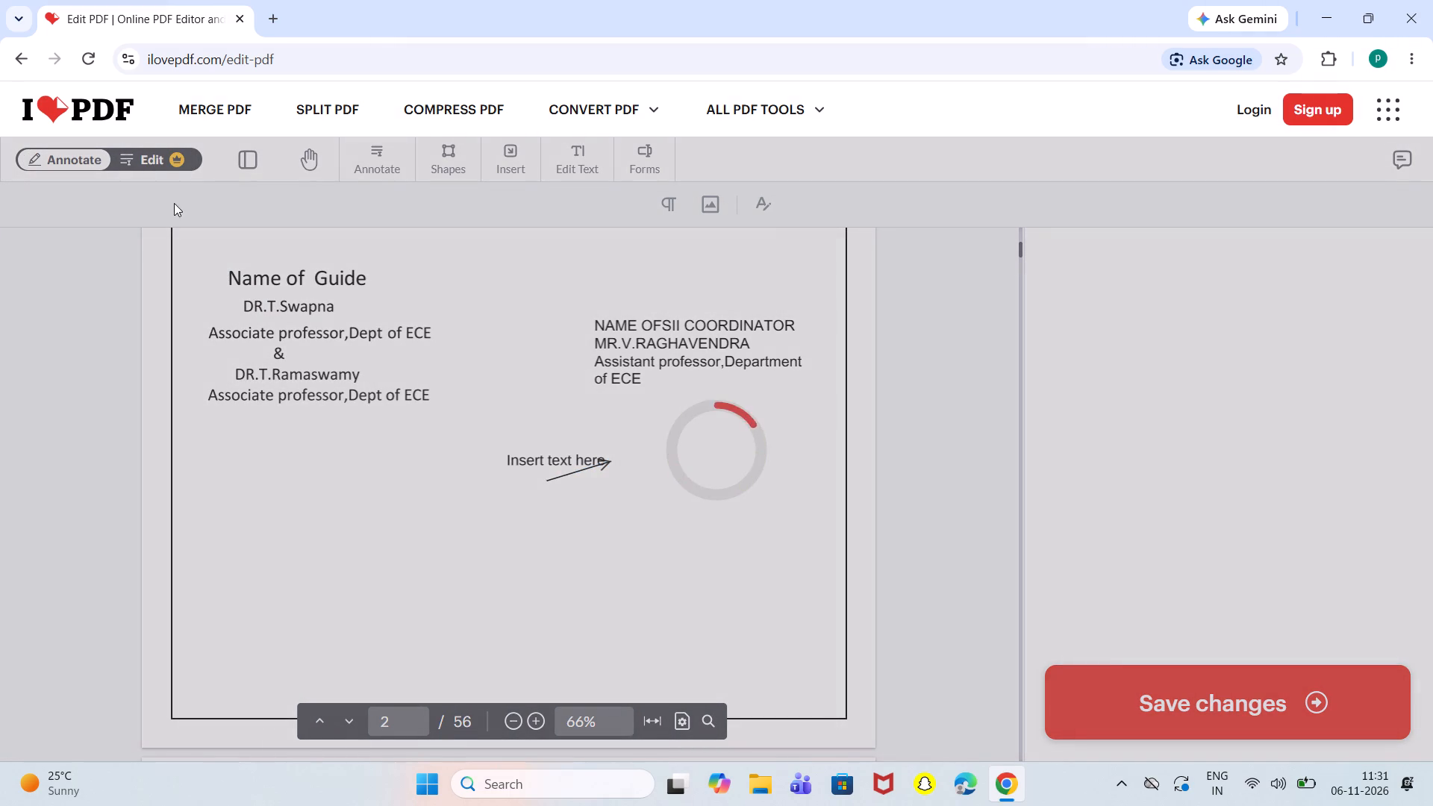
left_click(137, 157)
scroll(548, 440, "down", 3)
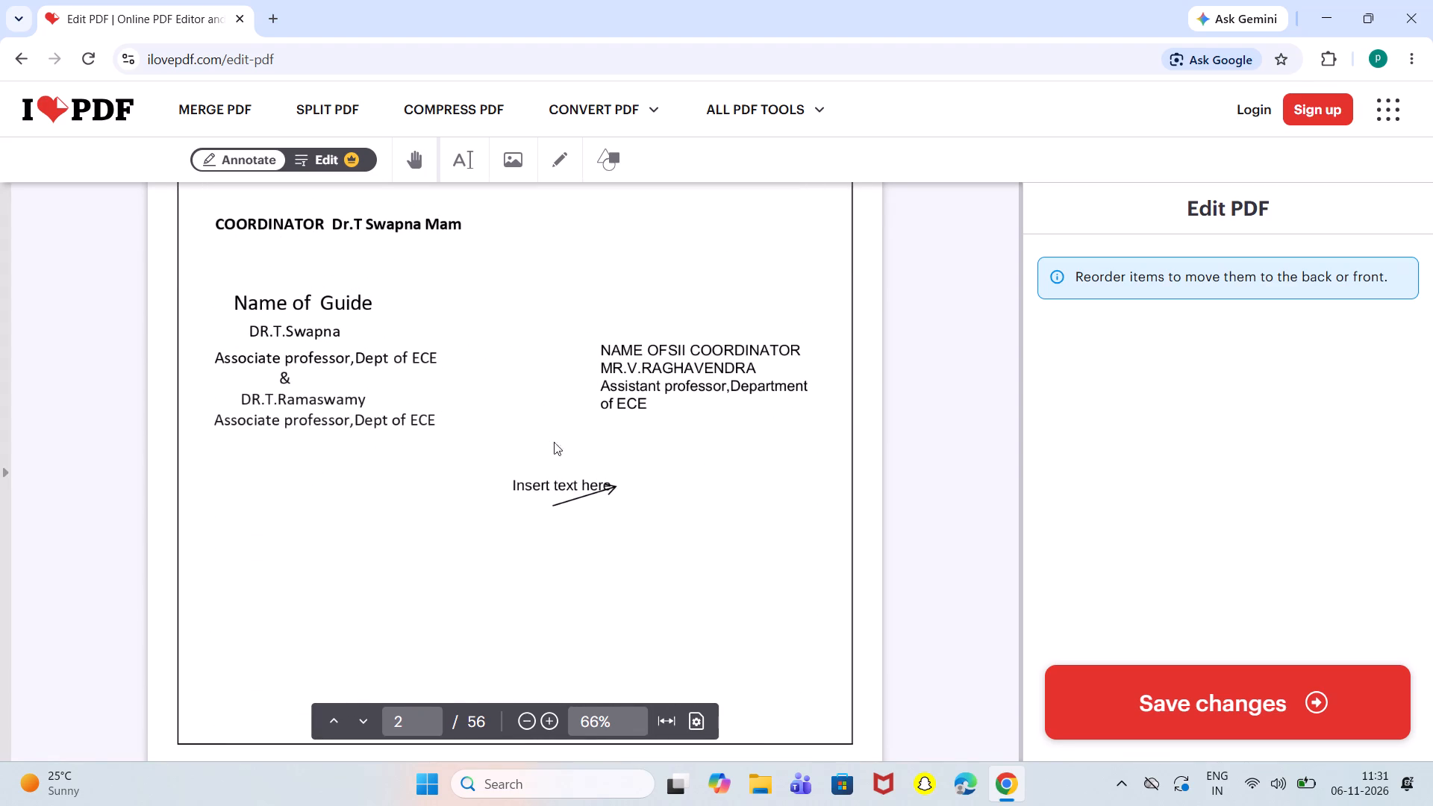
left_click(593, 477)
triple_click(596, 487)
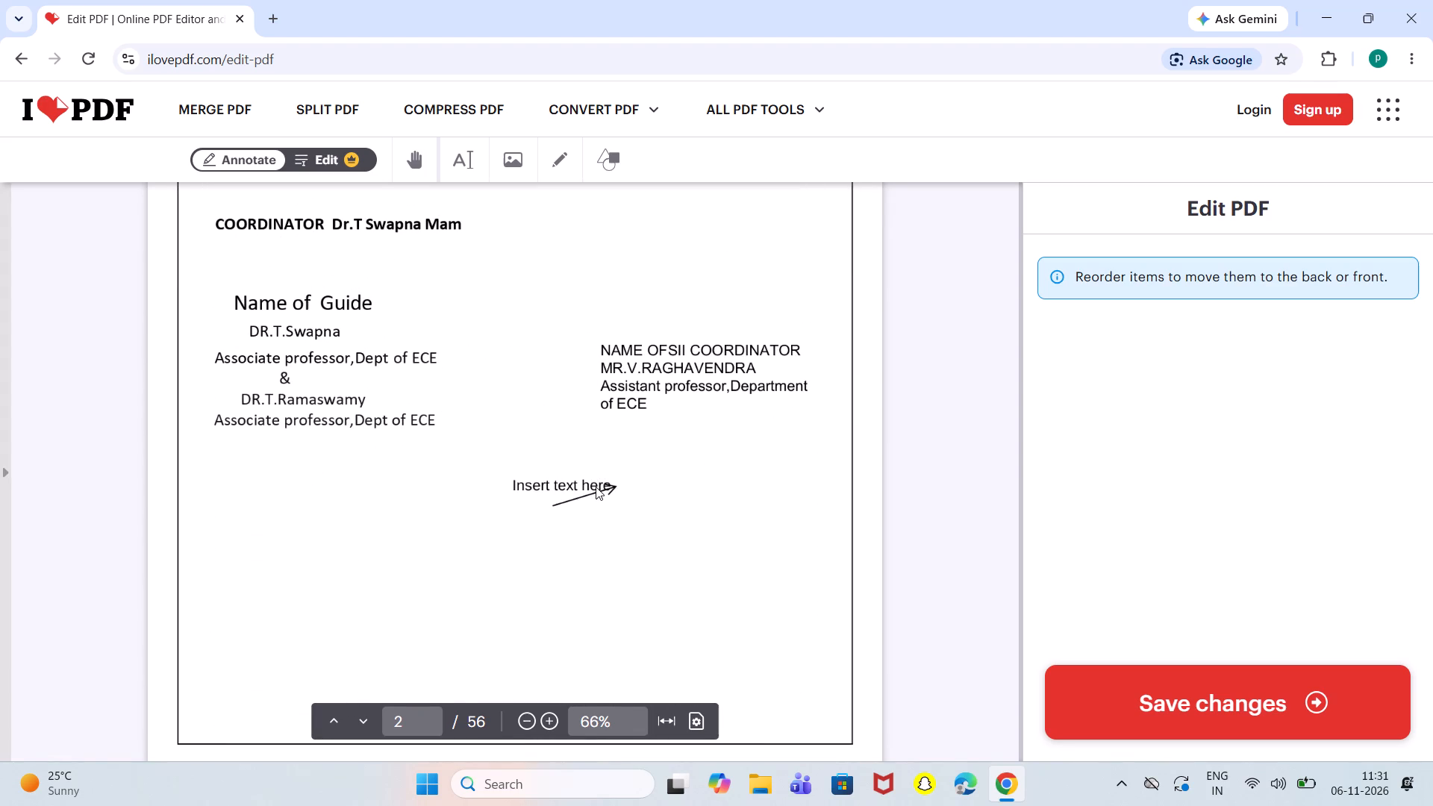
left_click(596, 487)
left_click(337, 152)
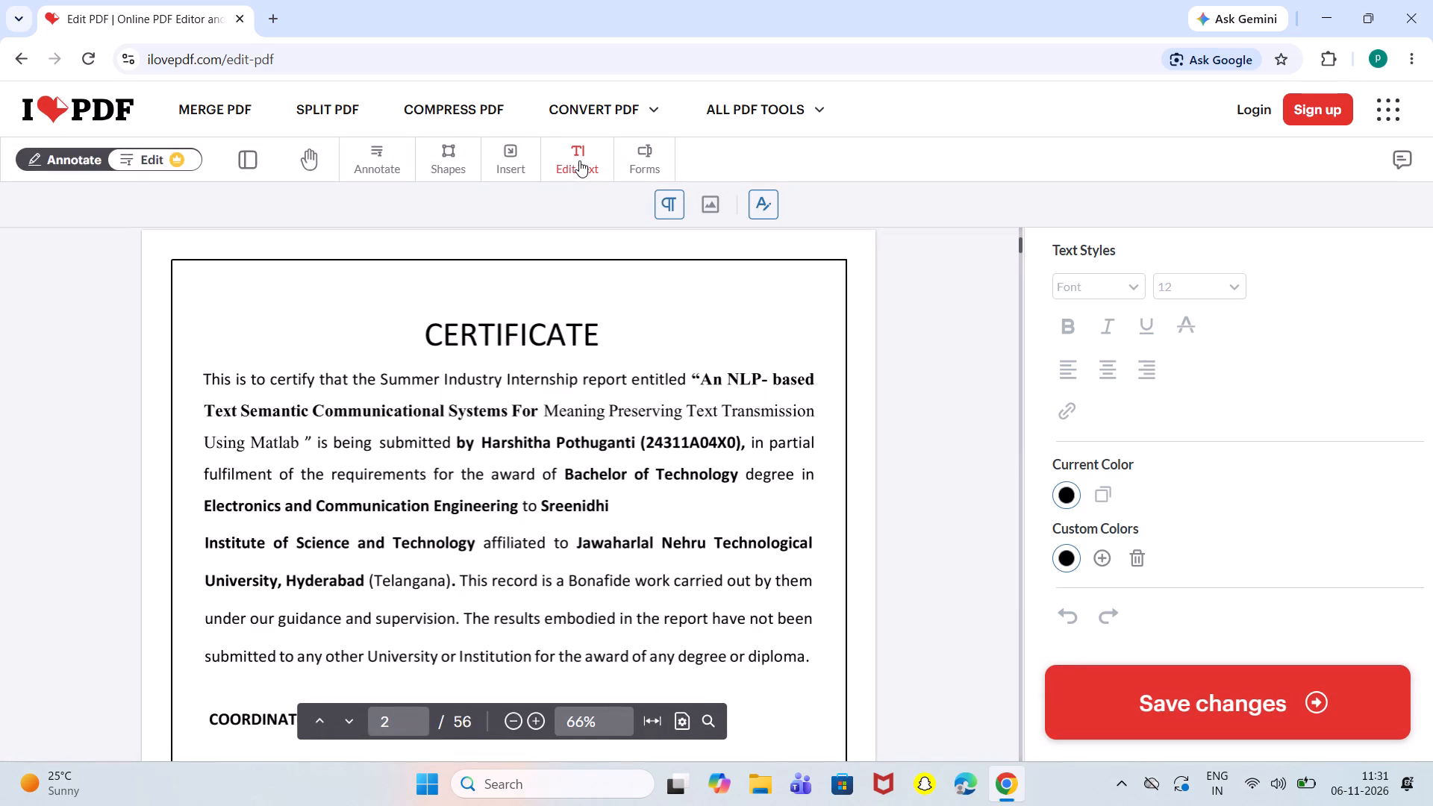
Replace the "Insert text here" placeholder below the guide and coordinator blocks with the heading "HEAD OF DEPT".
scroll(579, 160, "down", 1)
scroll(602, 304, "down", 1)
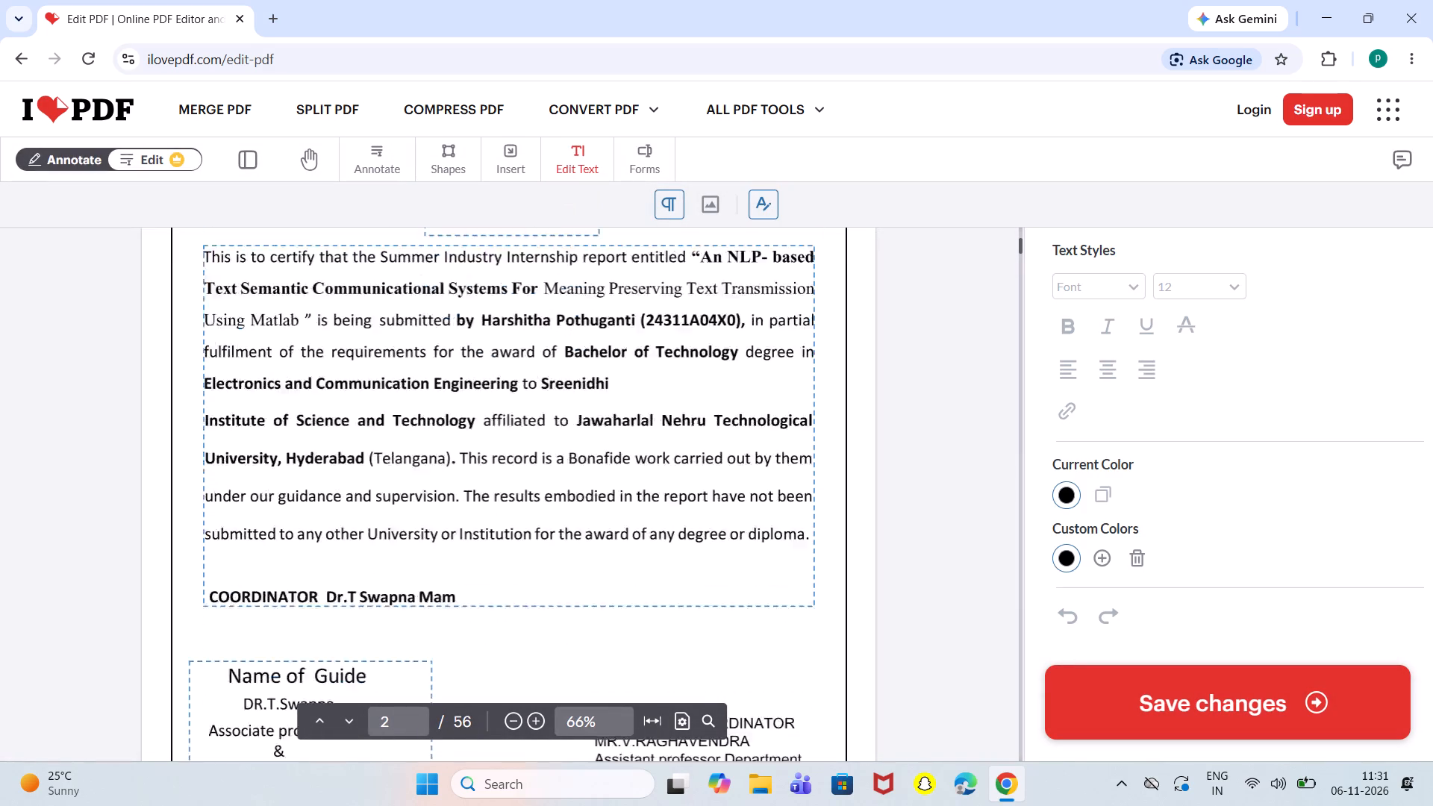
scroll(602, 304, "down", 3)
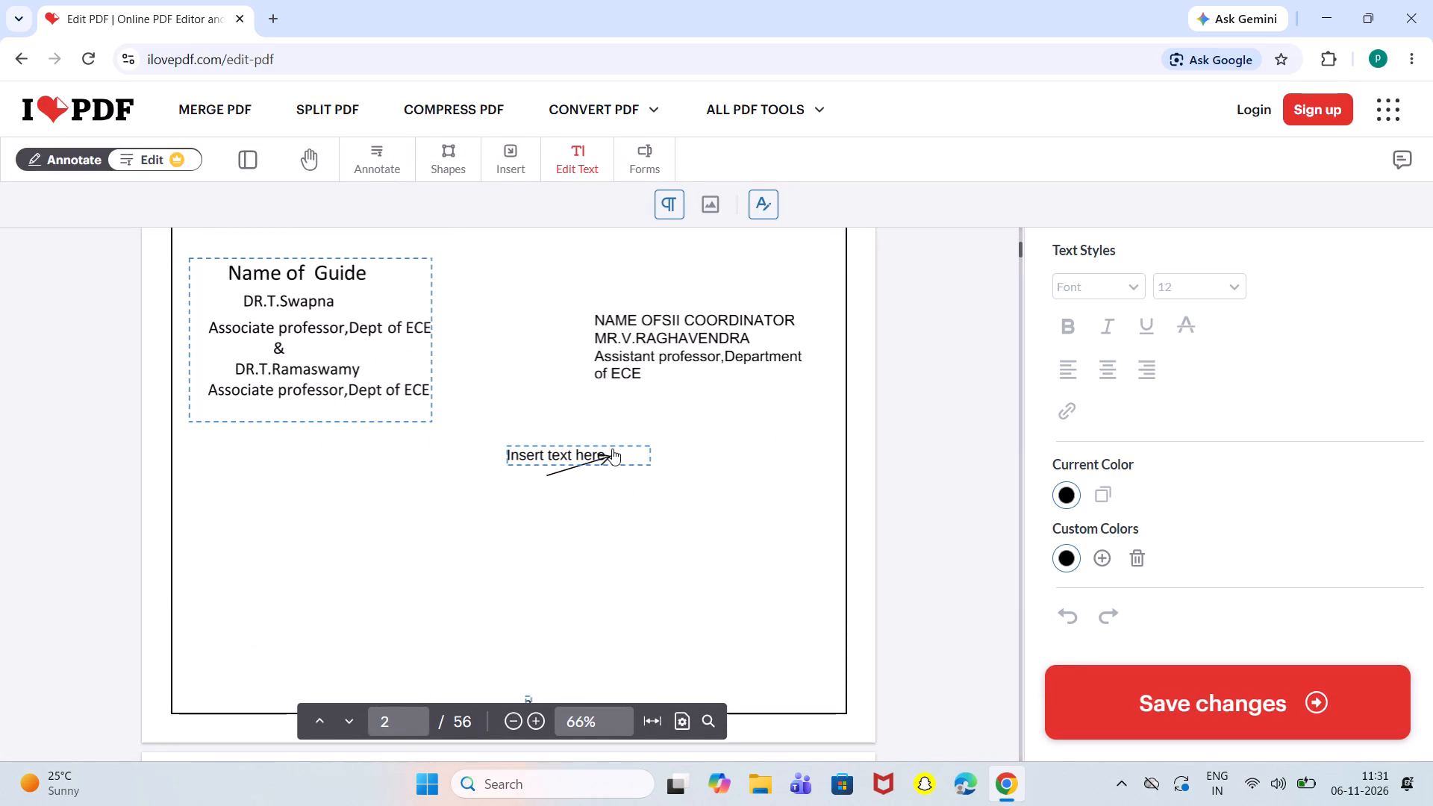
left_click(612, 449)
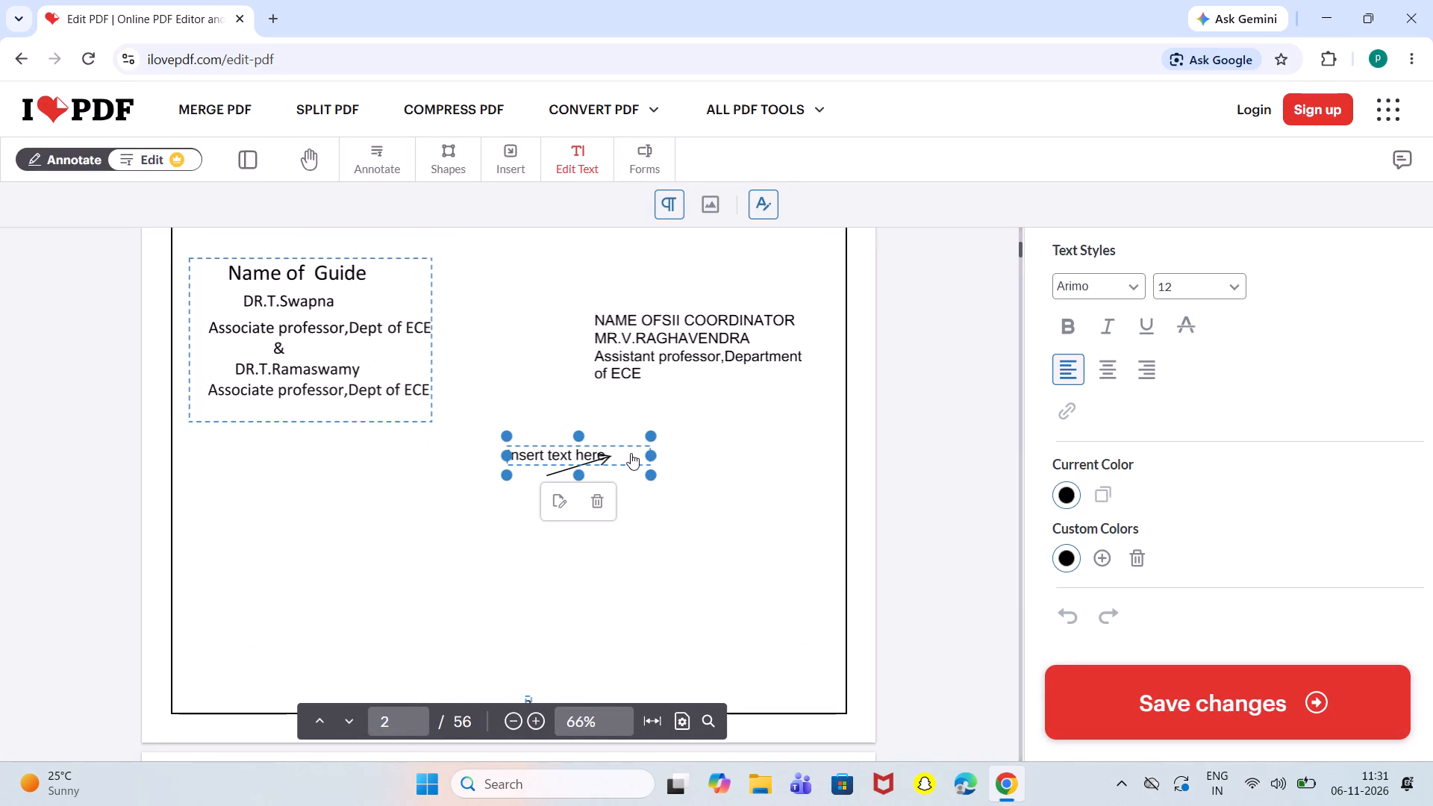
left_click(631, 453)
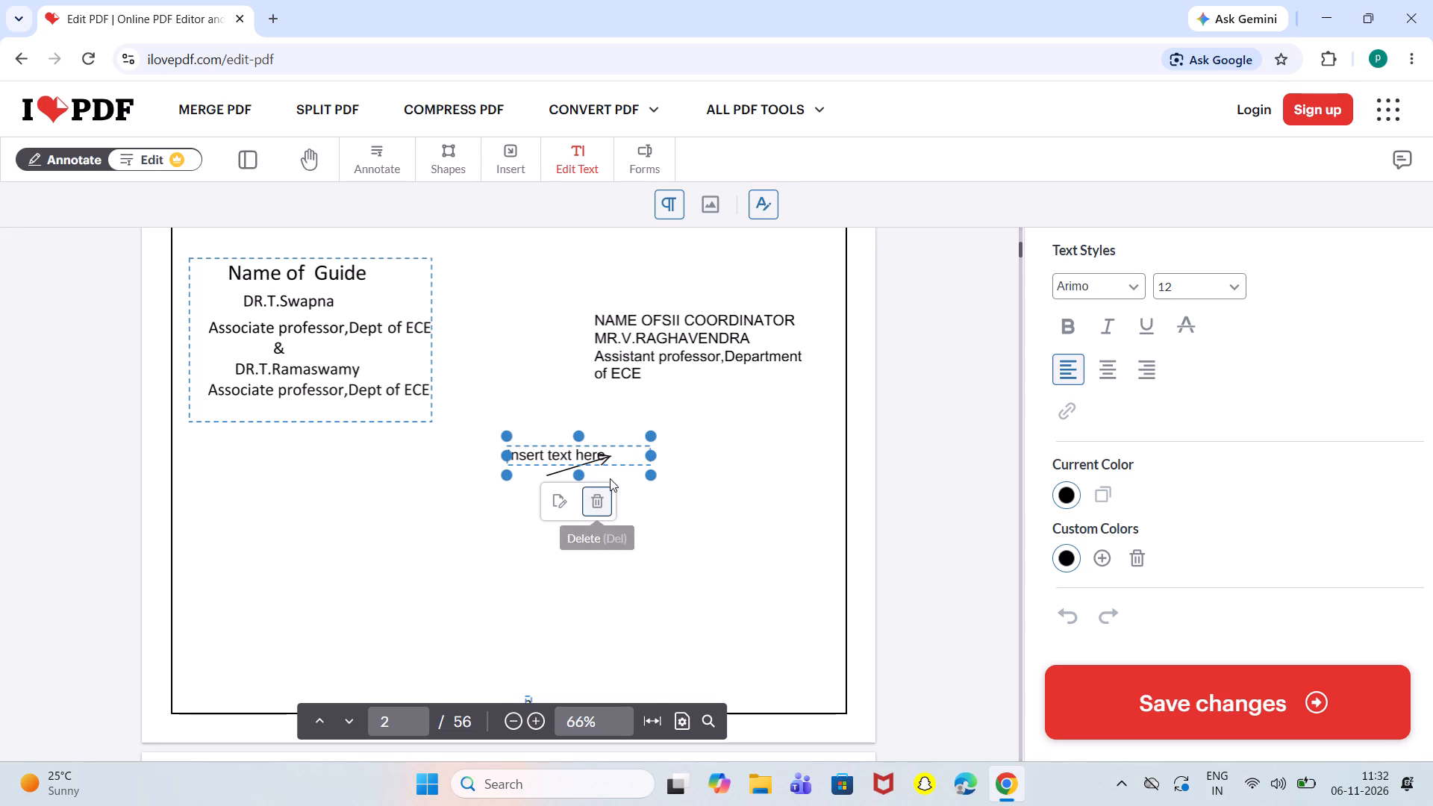
left_click(615, 458)
double_click(615, 458)
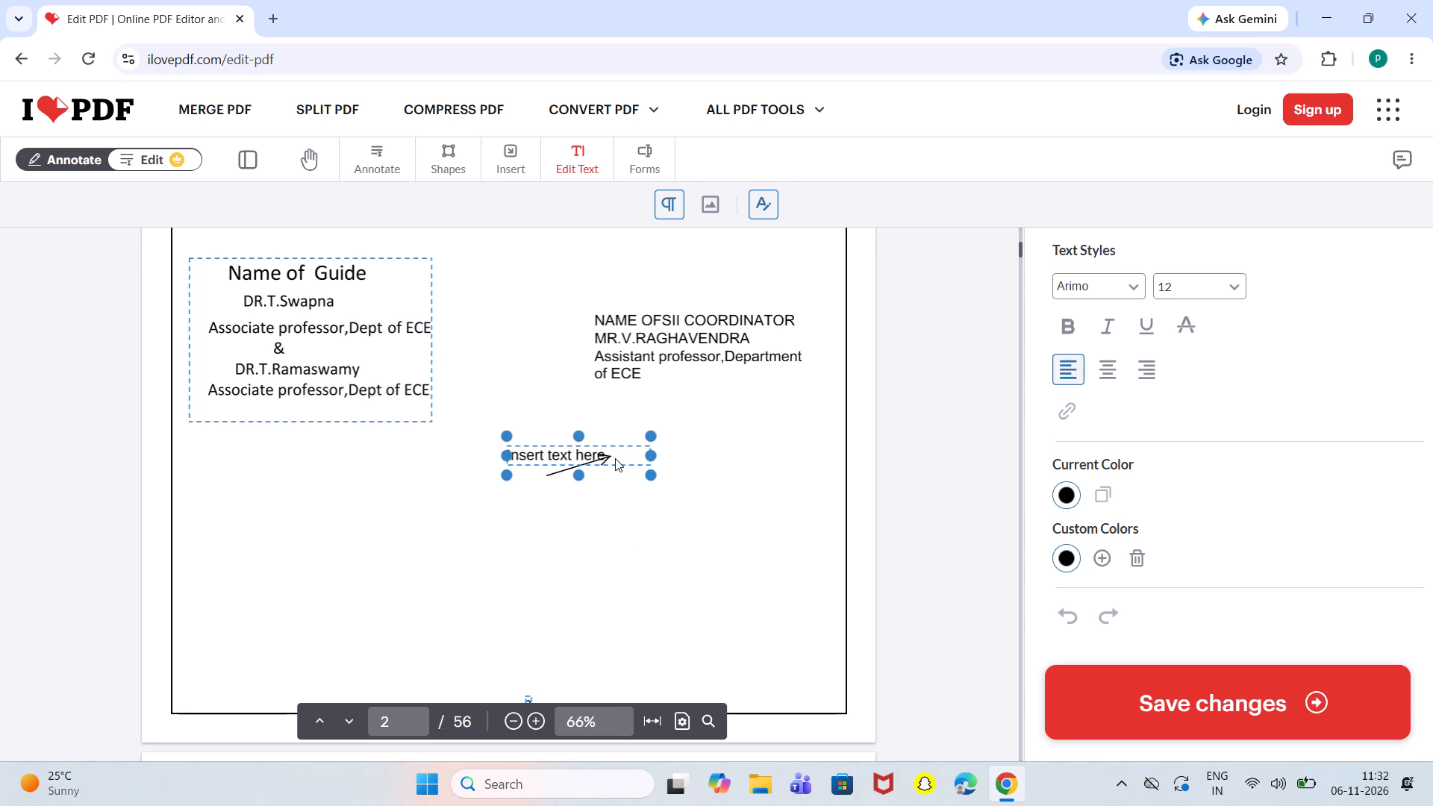
key("BackSpace")
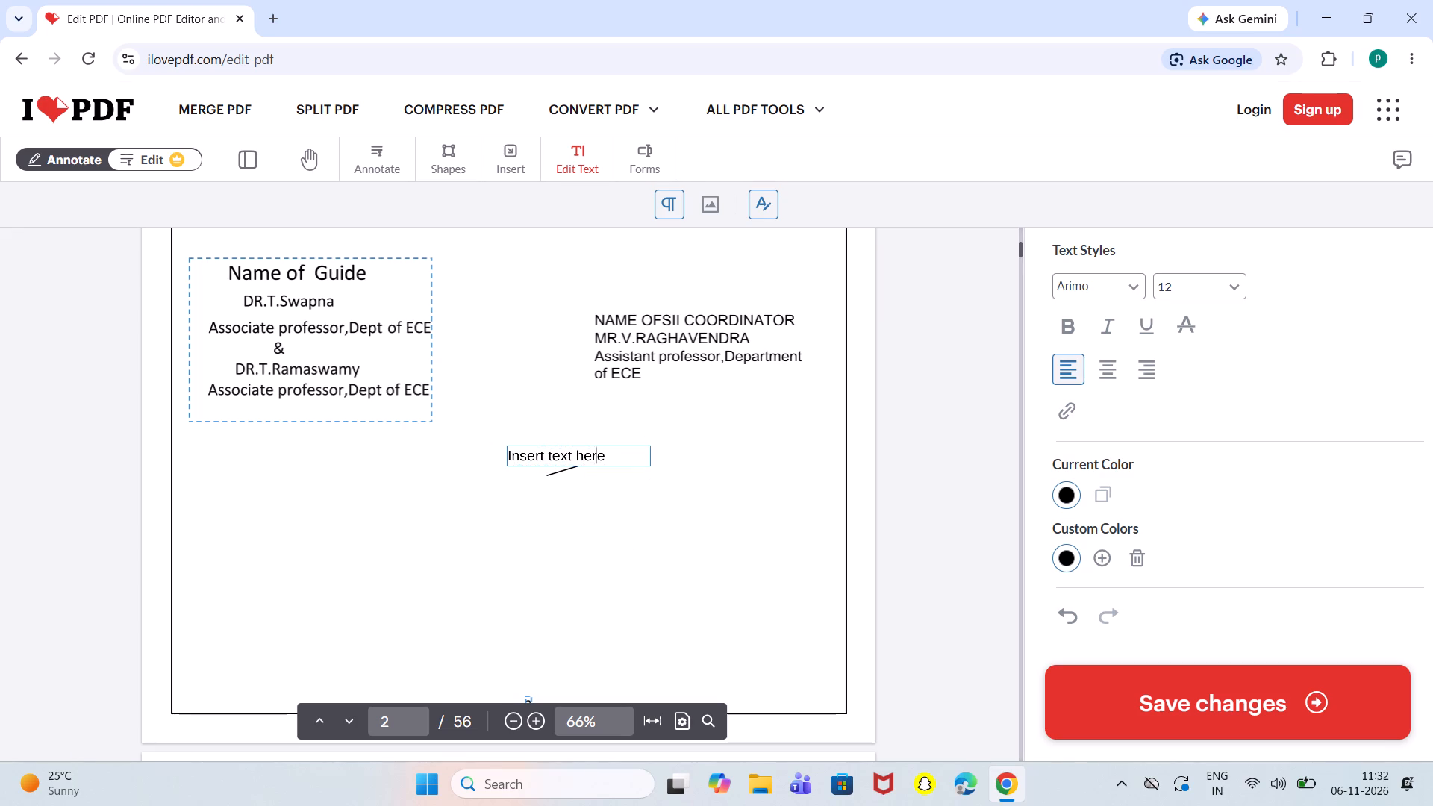
key("BackSpace")
key("BackSpace")
key("BackSpace")
key("BackSpace")
key("BackSpace")
key("BackSpace")
key("BackSpace")
key("BackSpace")
key("BackSpace")
key("BackSpace")
key("BackSpace")
key("BackSpace")
key("BackSpace")
key("BackSpace")
key("BackSpace")
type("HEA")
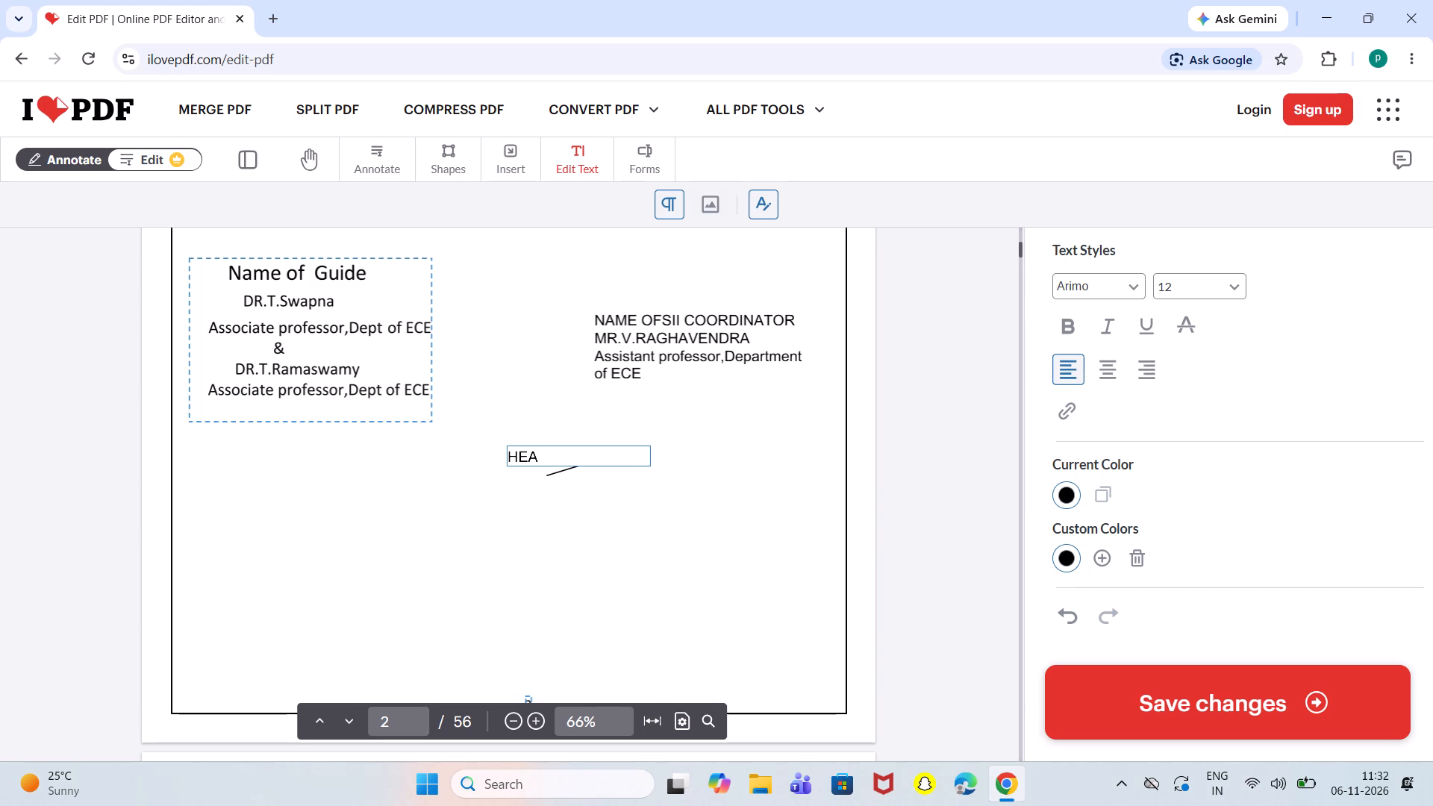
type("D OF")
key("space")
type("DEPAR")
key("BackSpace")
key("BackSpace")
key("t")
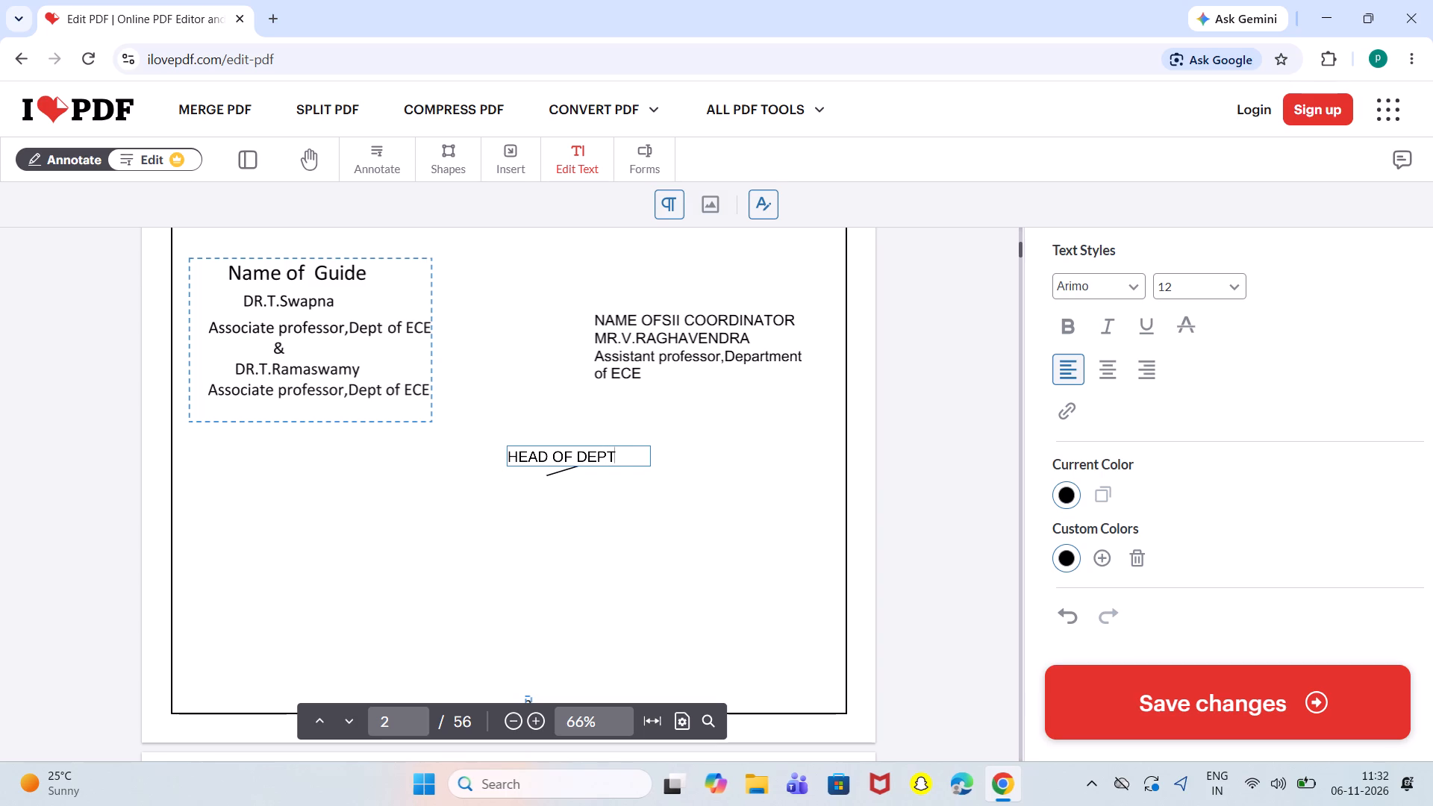
Add the department head's name below the "HEAD OF DEPT" heading, prefixed with "Dr." and with the name in capitals.
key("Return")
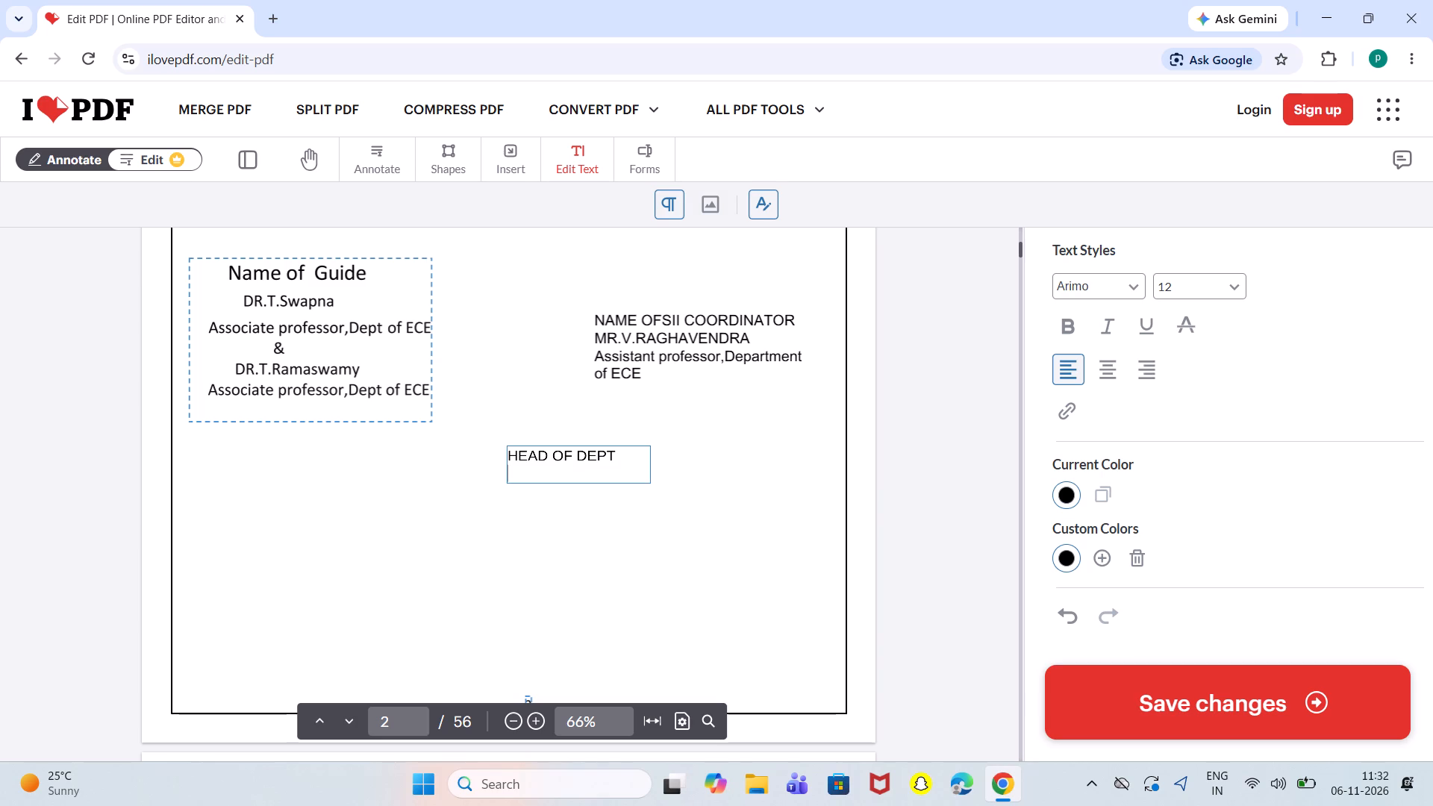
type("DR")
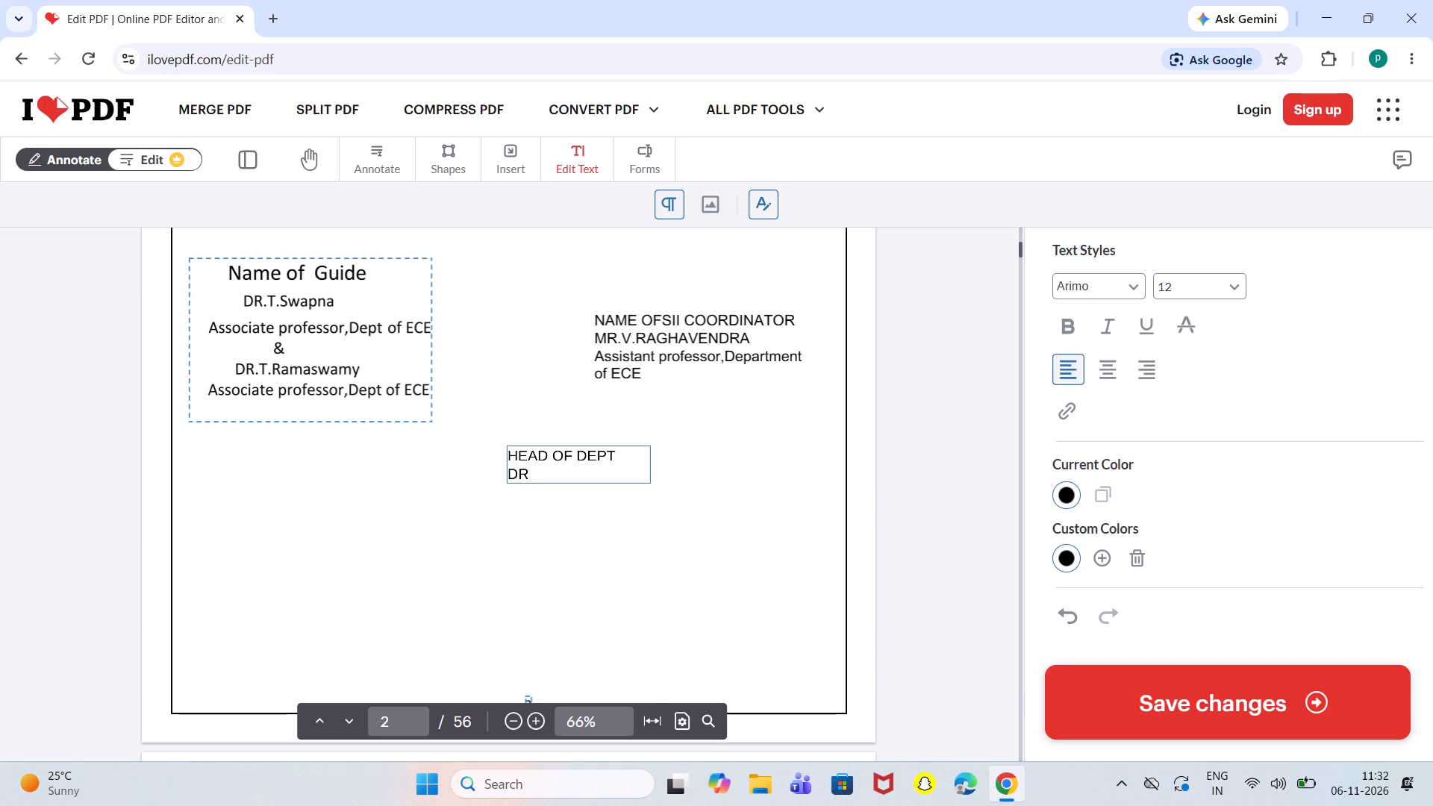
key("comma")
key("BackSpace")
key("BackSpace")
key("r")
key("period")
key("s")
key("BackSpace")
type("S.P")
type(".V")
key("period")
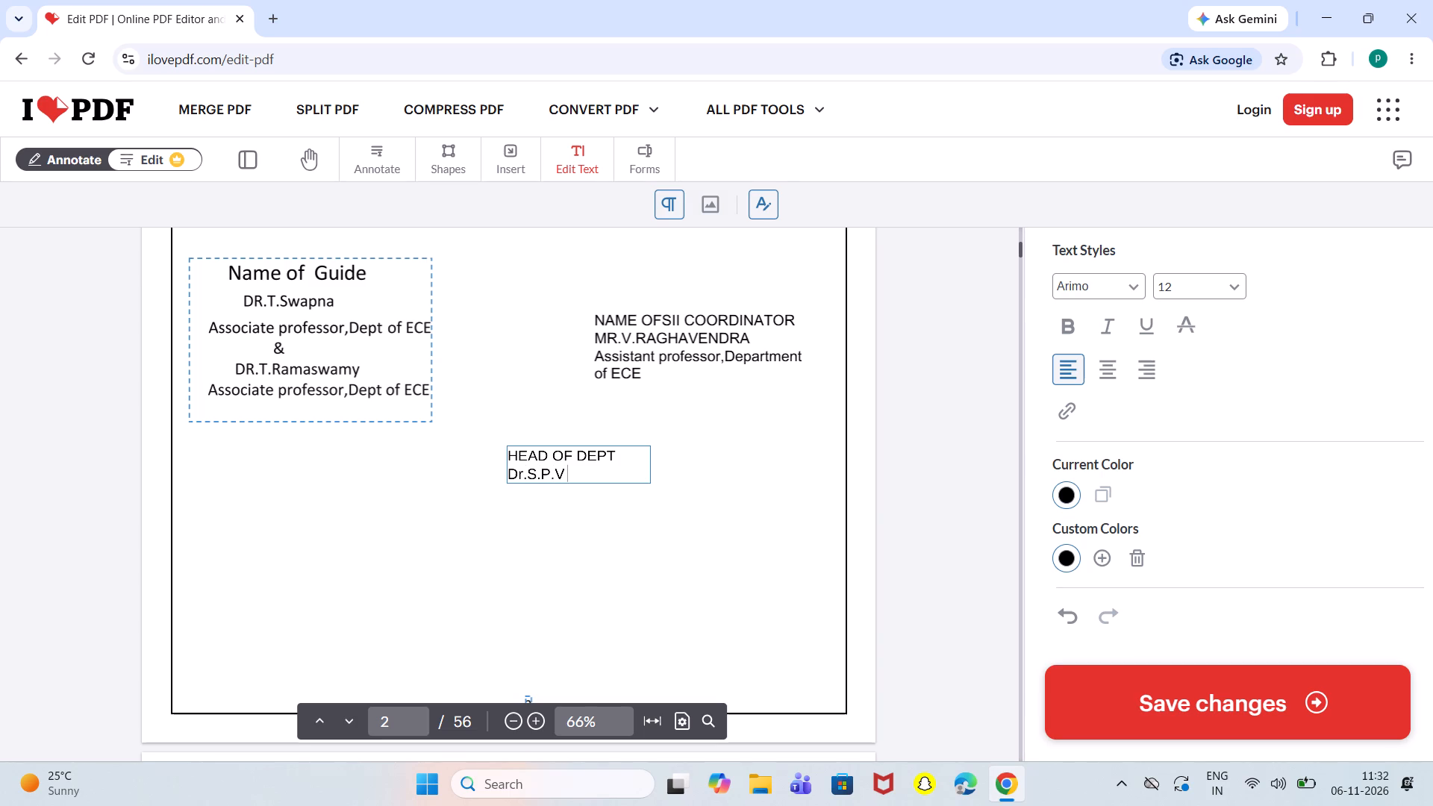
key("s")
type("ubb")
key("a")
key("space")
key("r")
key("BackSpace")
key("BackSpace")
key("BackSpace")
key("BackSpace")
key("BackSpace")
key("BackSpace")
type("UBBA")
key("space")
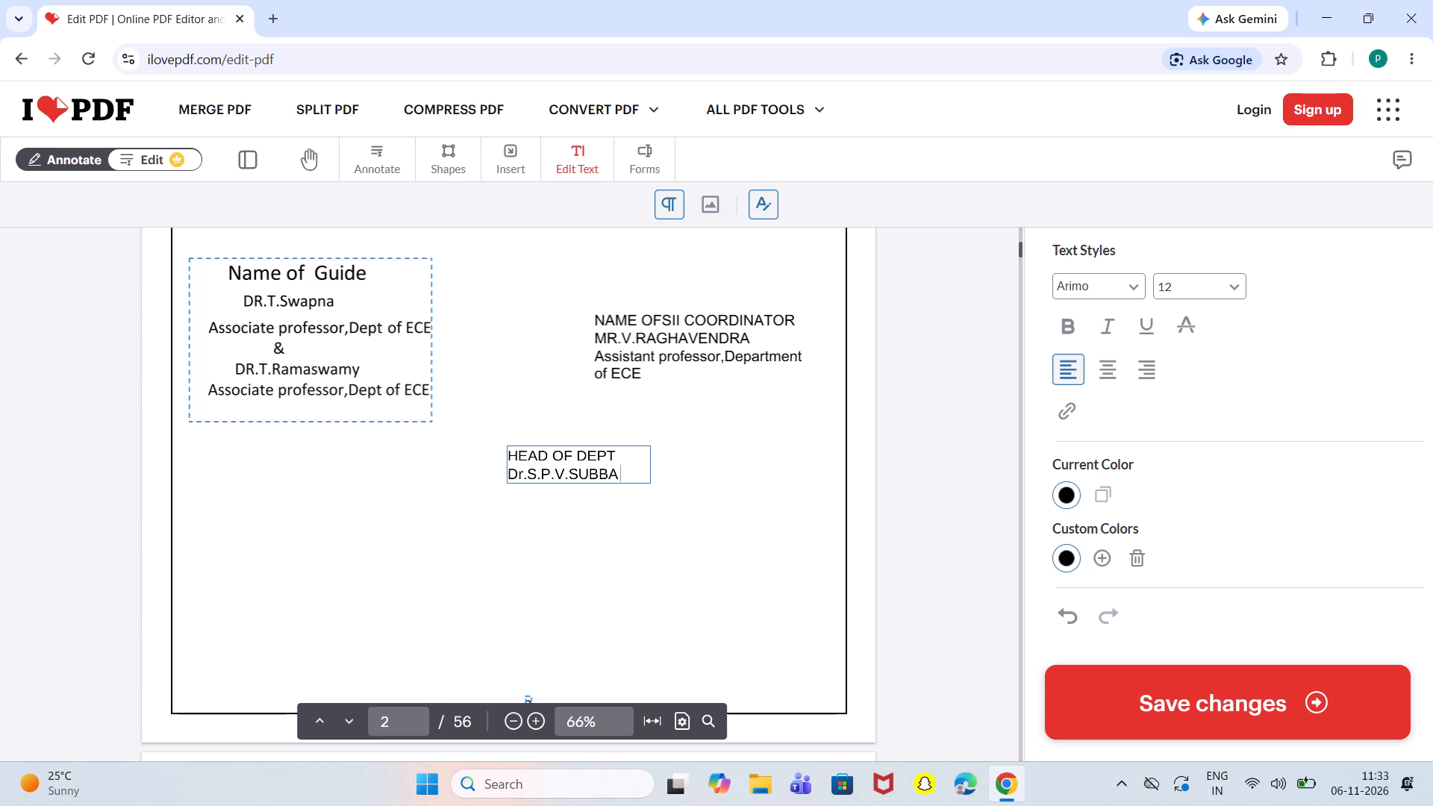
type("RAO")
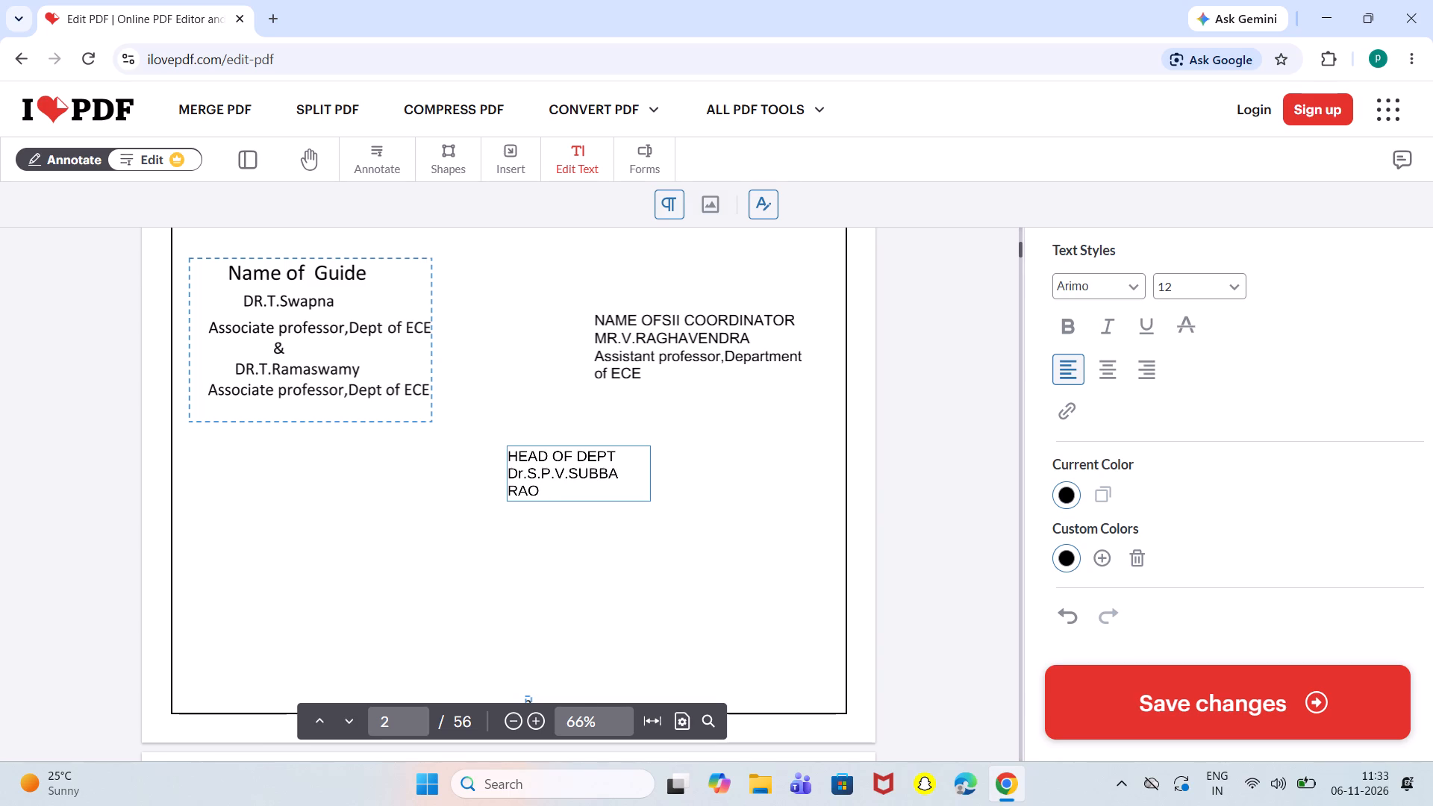
left_click(652, 475)
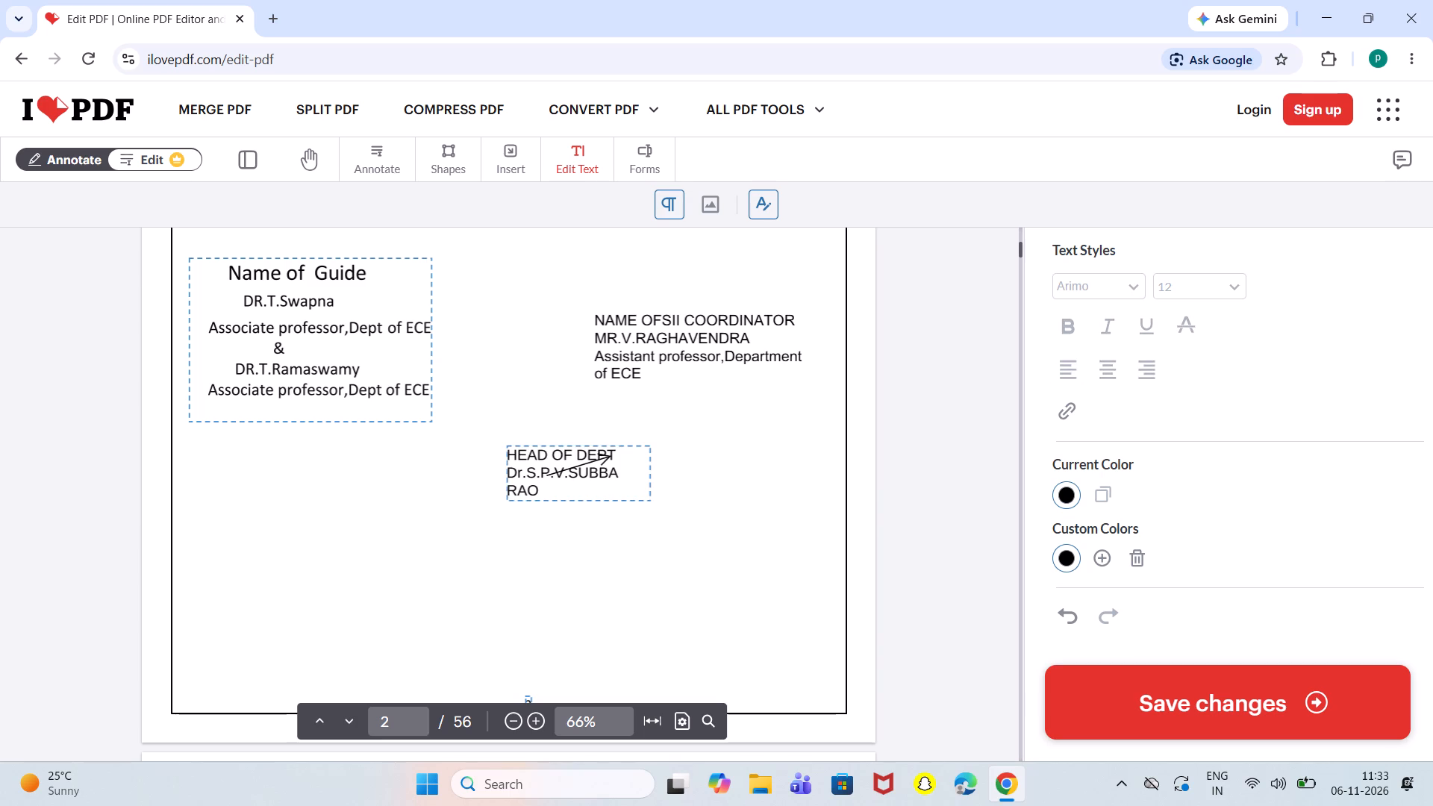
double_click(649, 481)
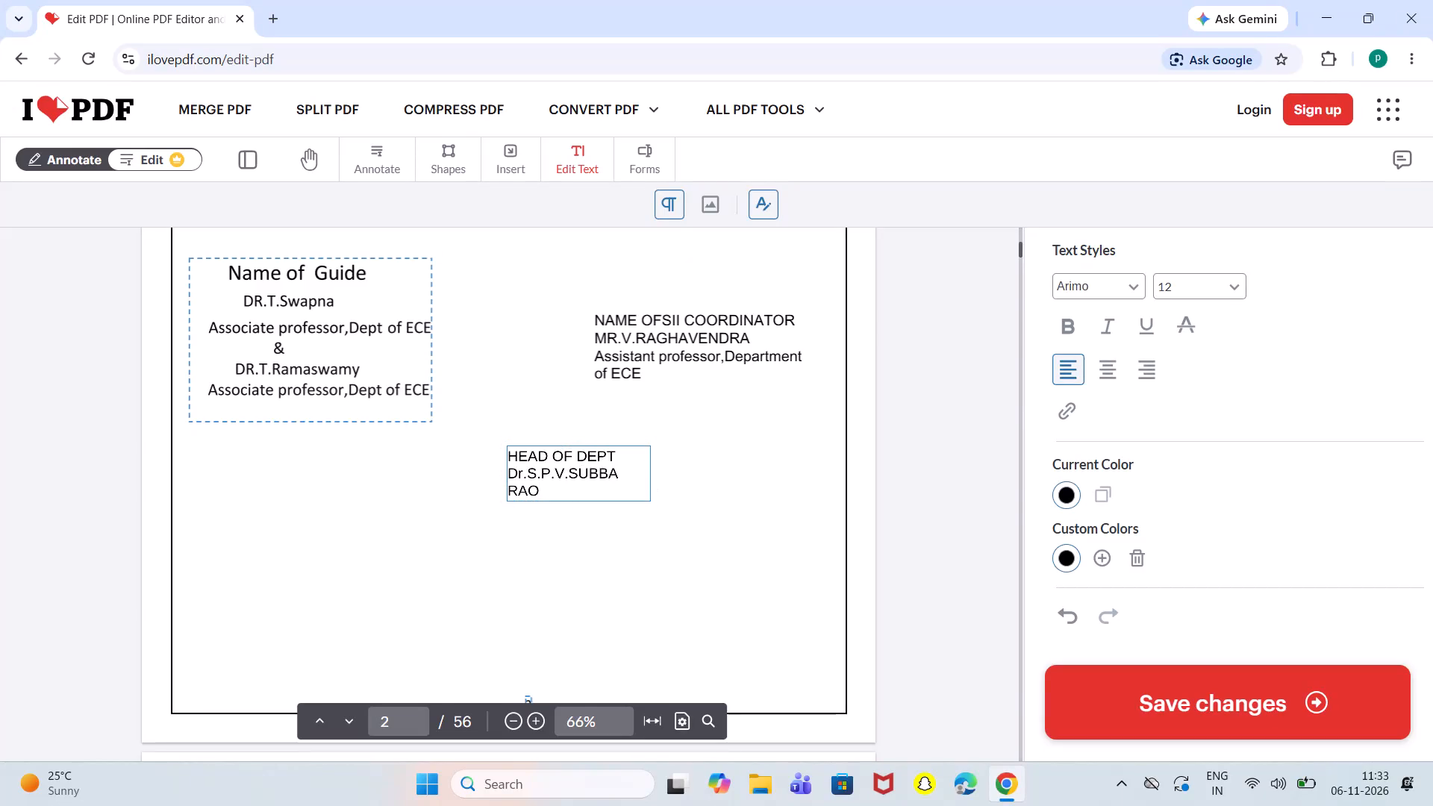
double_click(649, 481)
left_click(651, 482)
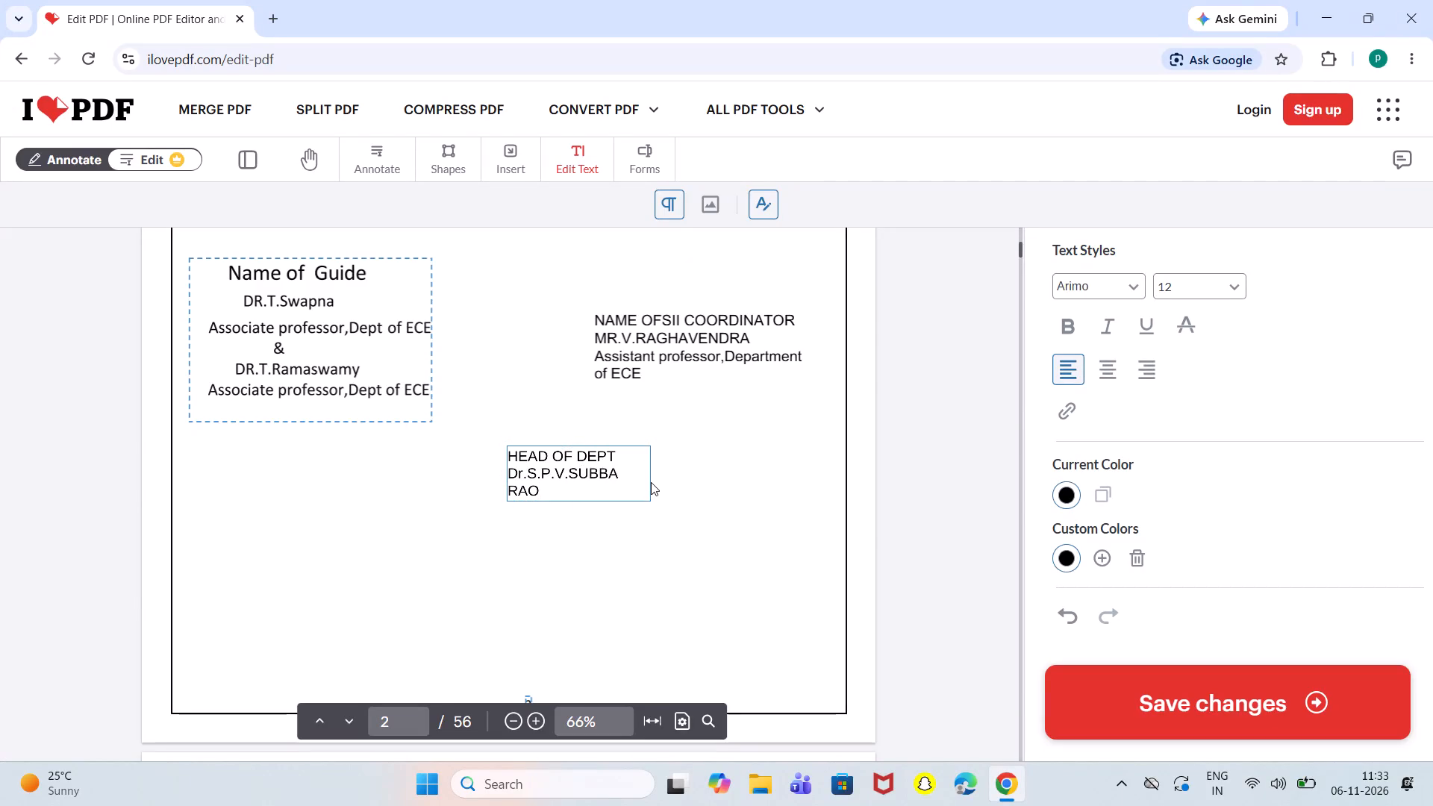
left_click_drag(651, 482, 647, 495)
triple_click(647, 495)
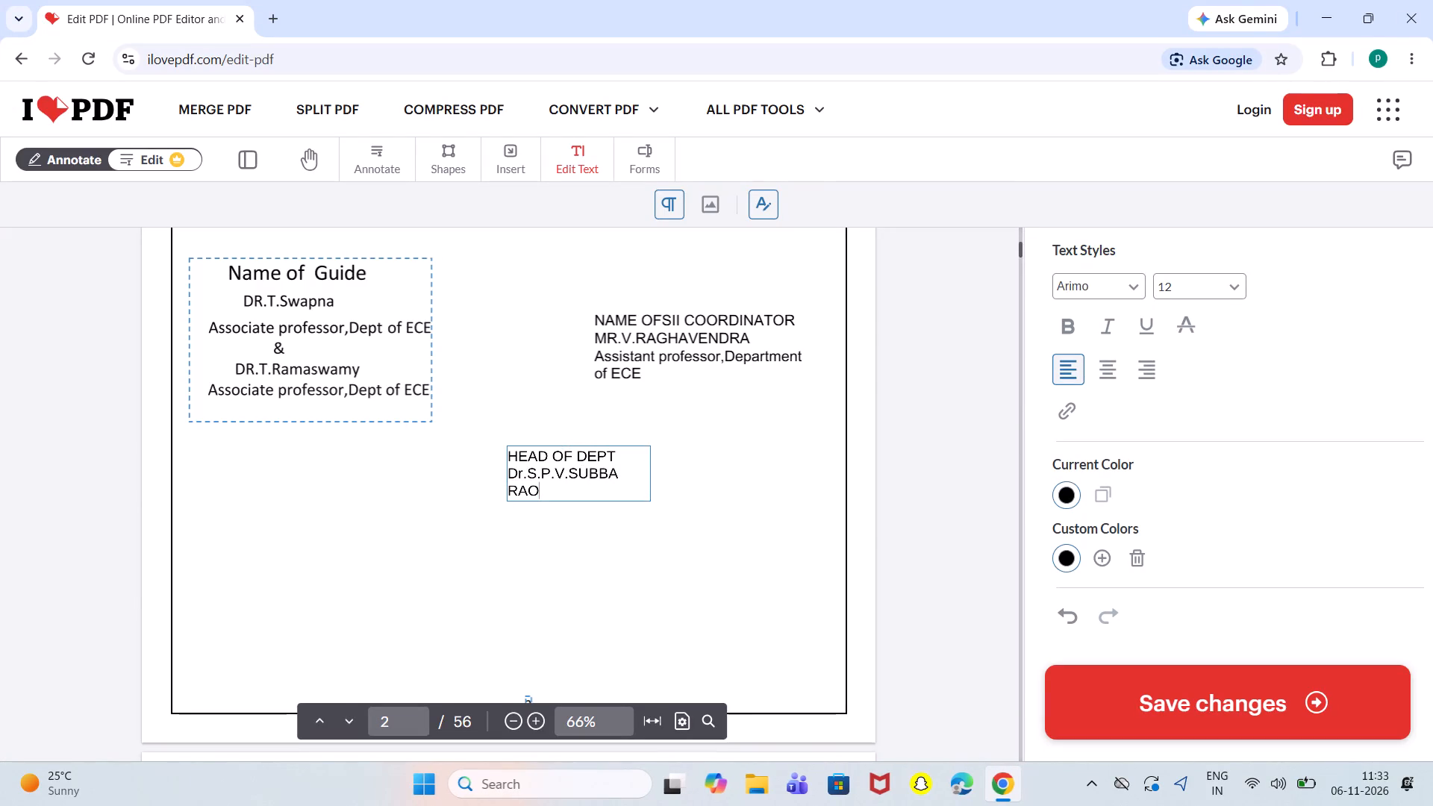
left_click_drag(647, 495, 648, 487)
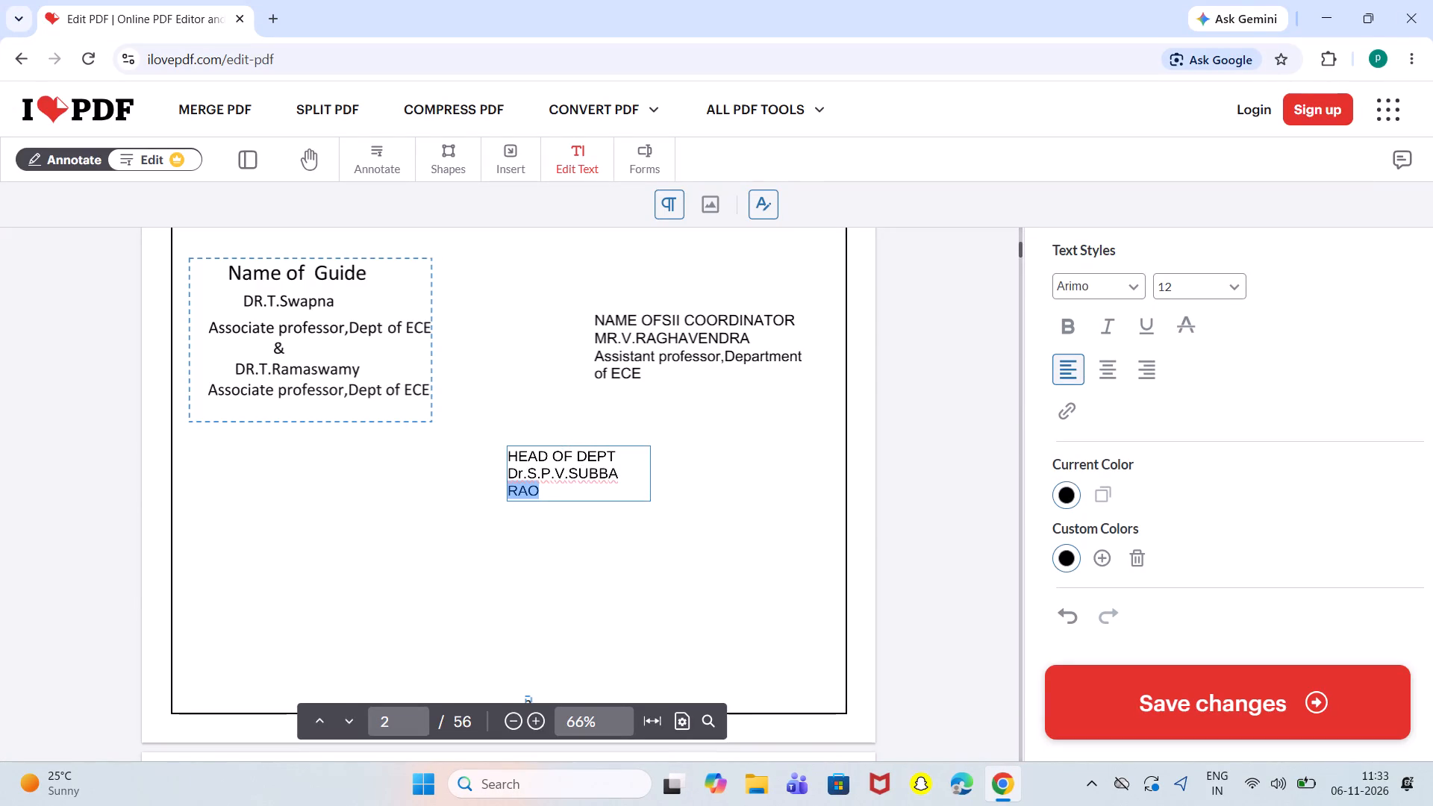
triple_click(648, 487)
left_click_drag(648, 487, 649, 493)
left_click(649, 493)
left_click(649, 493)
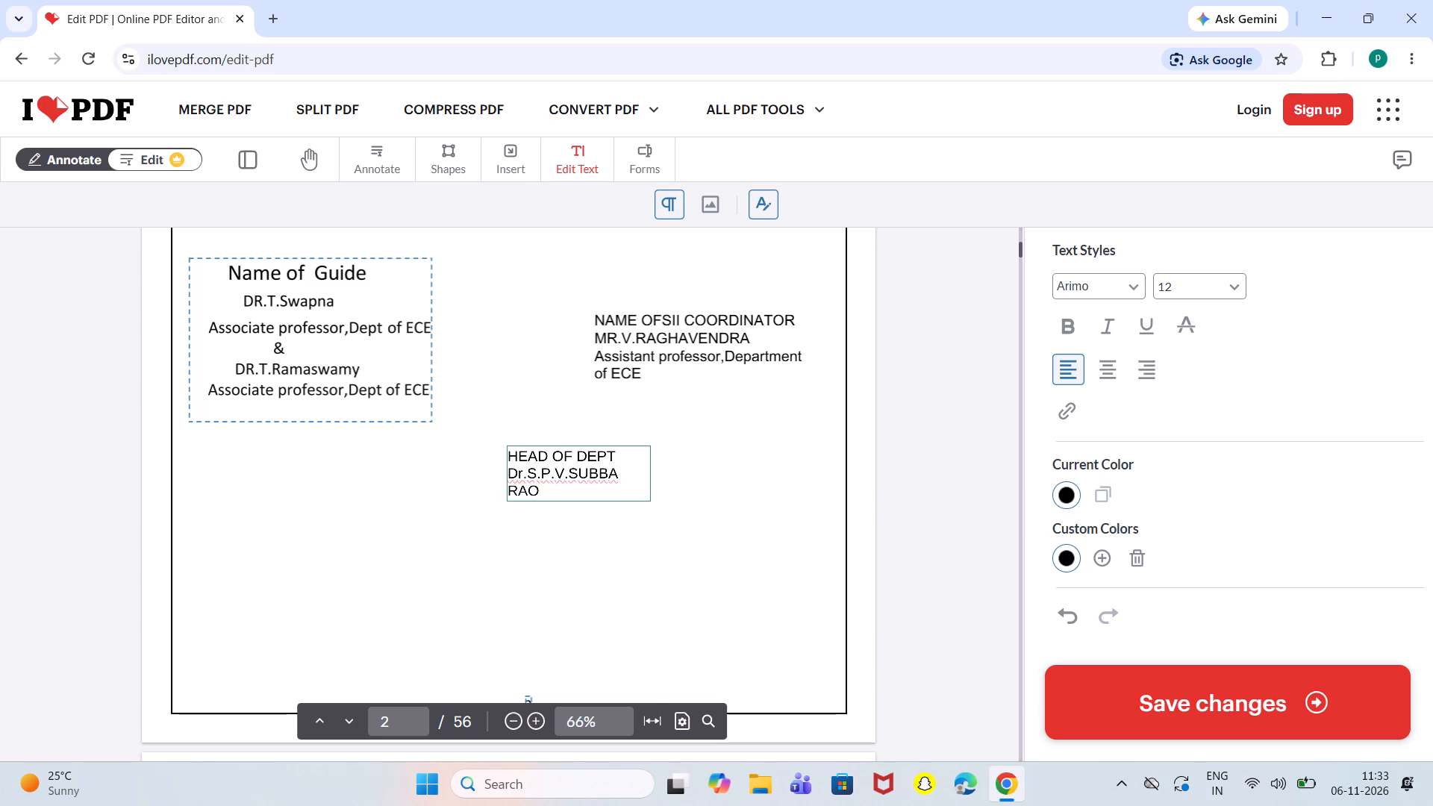
Move the department head text block down and to the left, clear of the black arrow.
double_click(636, 506)
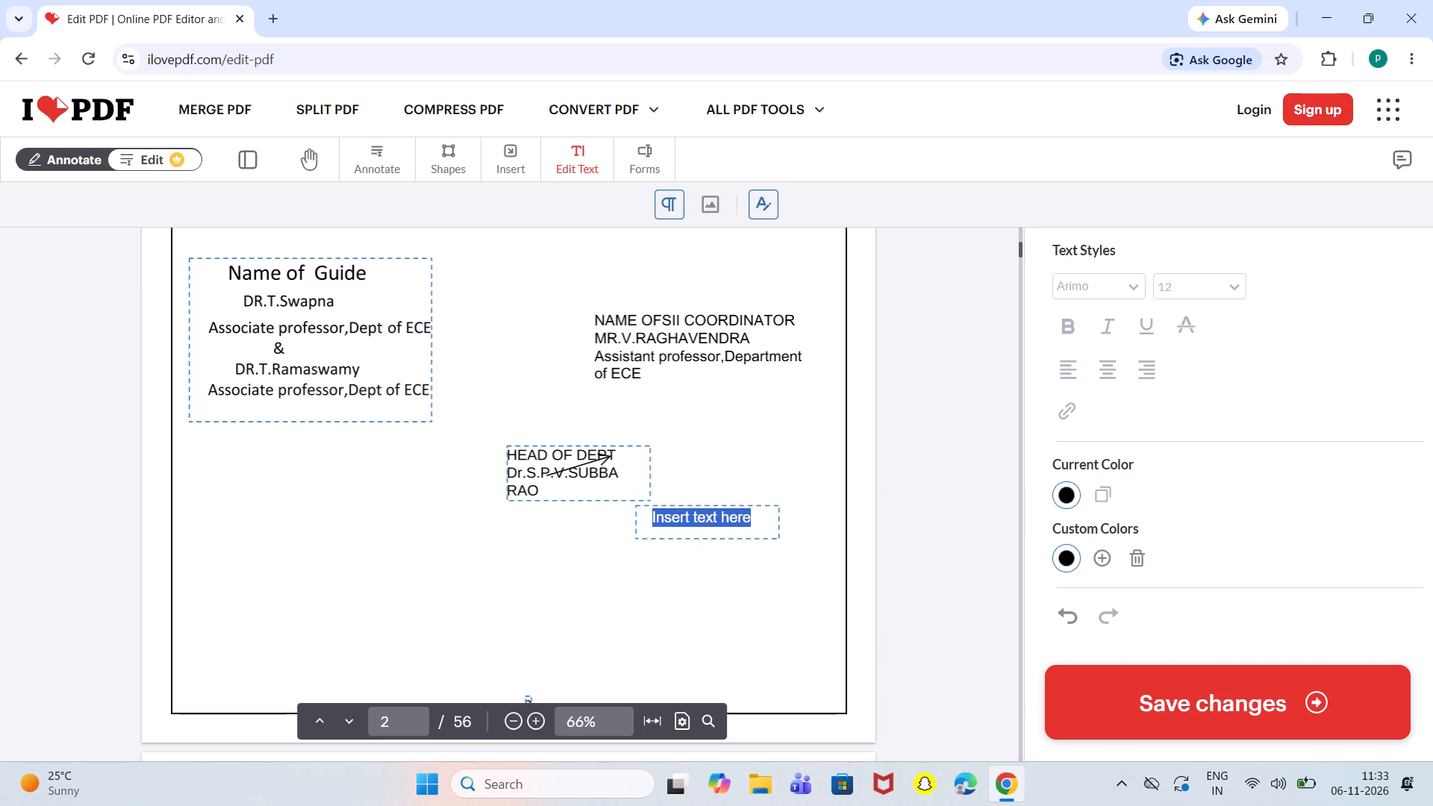
double_click(635, 504)
left_click(642, 503)
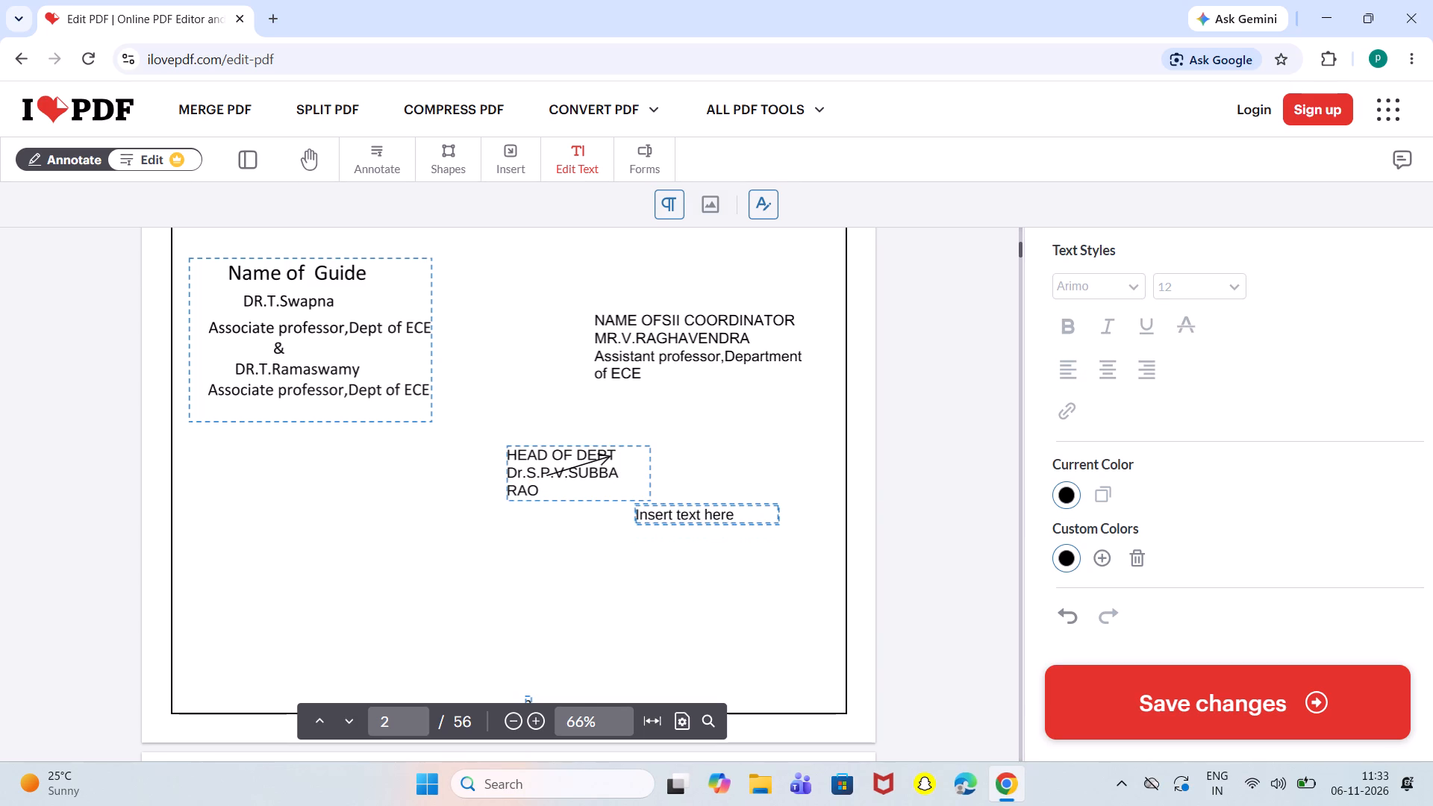
left_click_drag(642, 506, 645, 491)
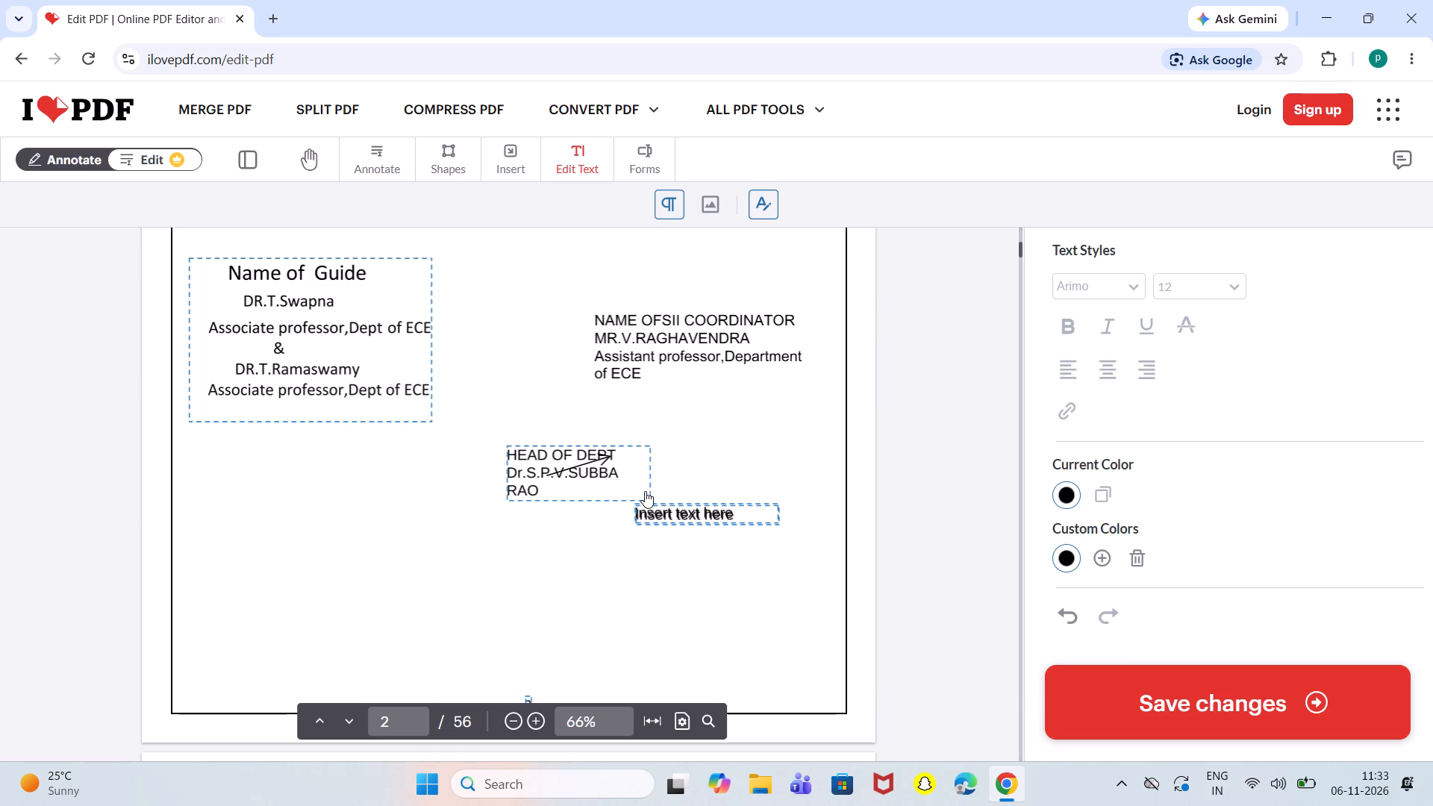
left_click(645, 491)
left_click_drag(645, 491, 581, 548)
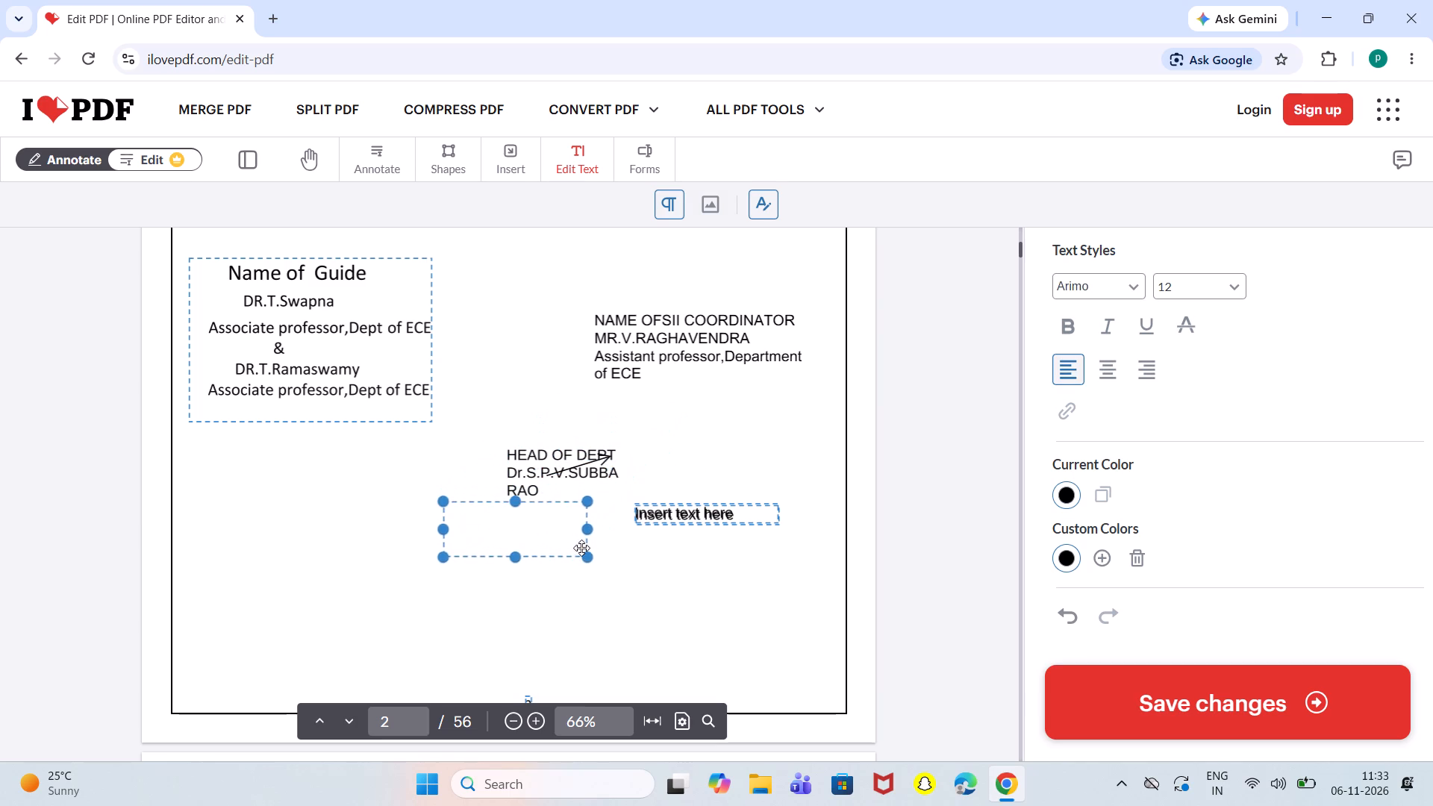
left_click_drag(581, 548, 581, 550)
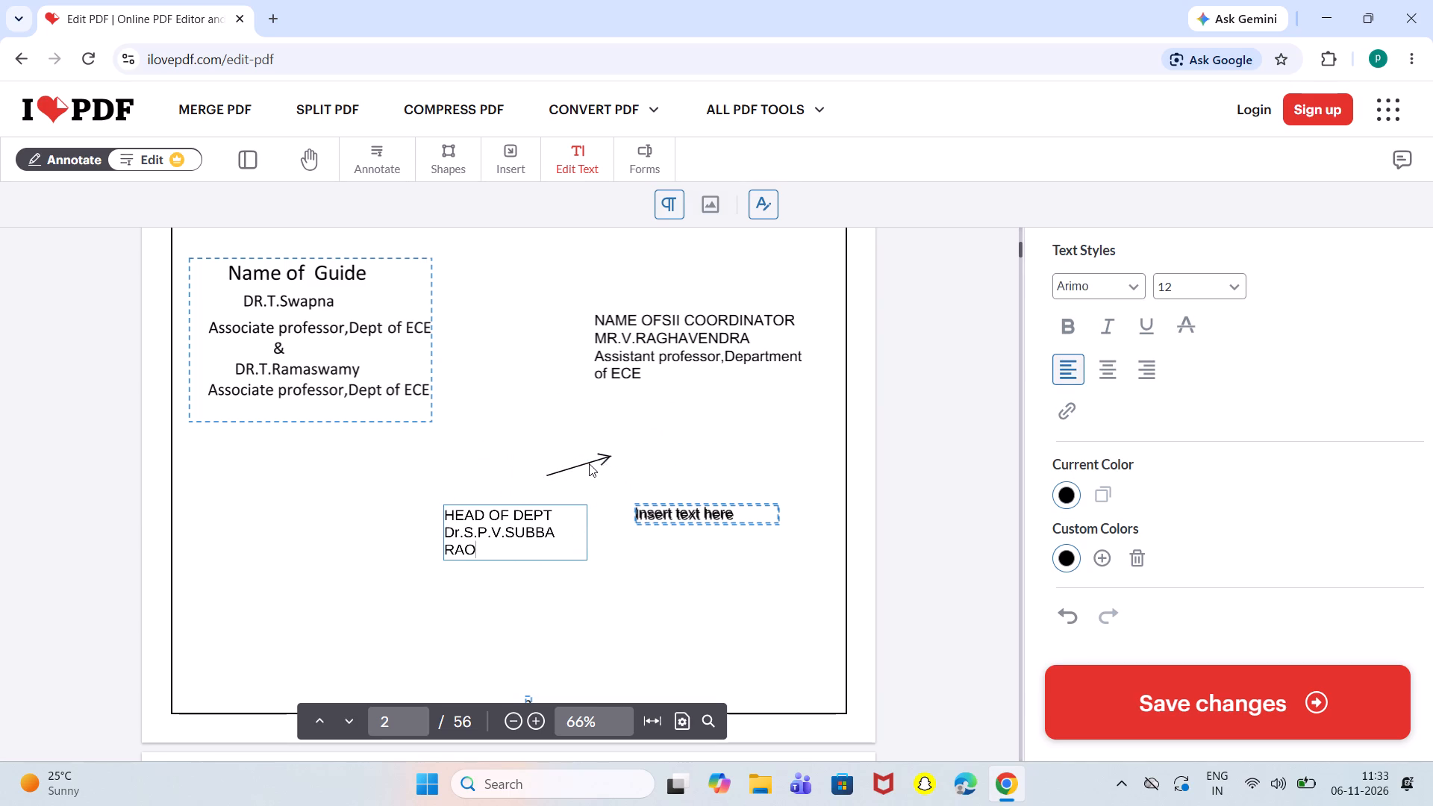
Delete the black arrow above the department head text block.
left_click(589, 463)
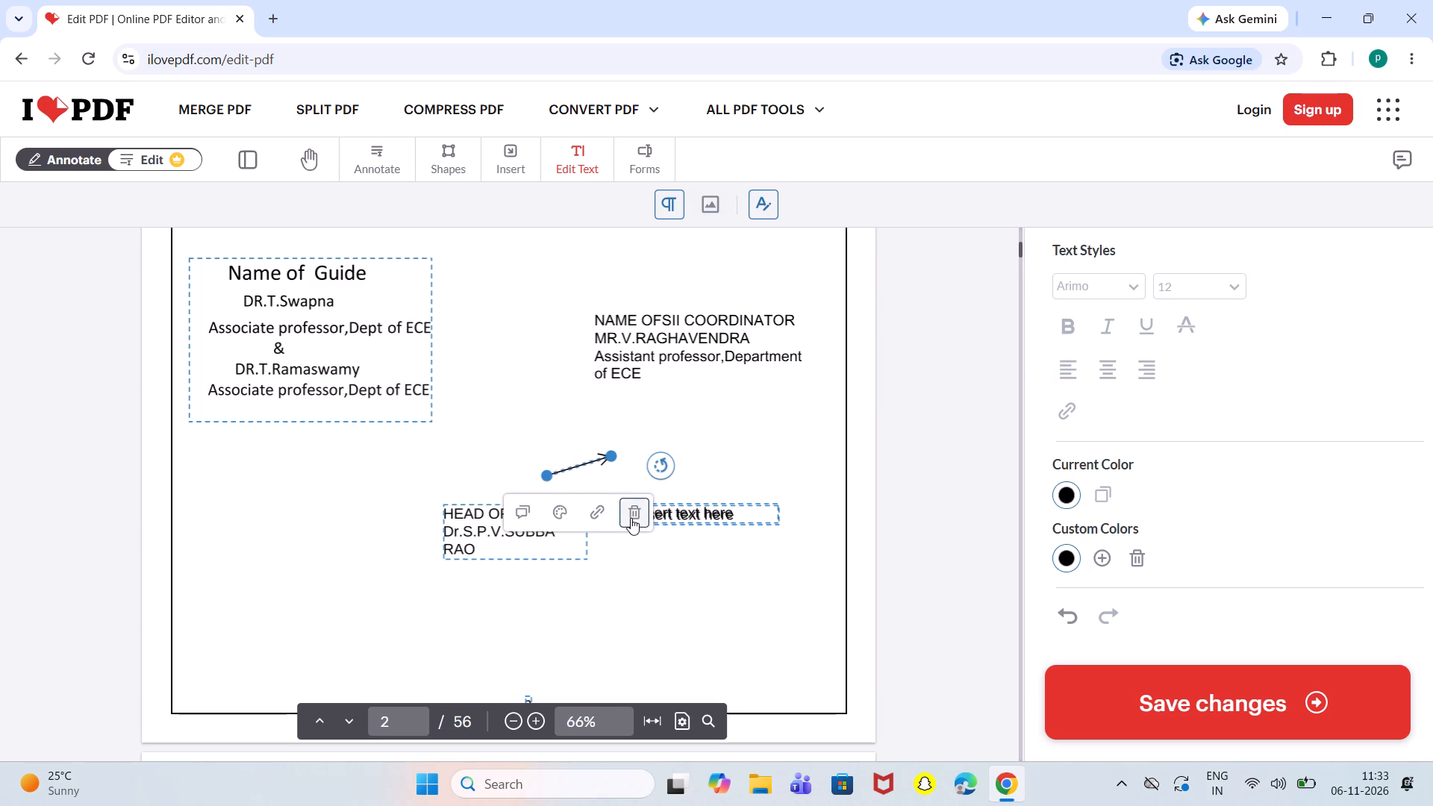
left_click(631, 518)
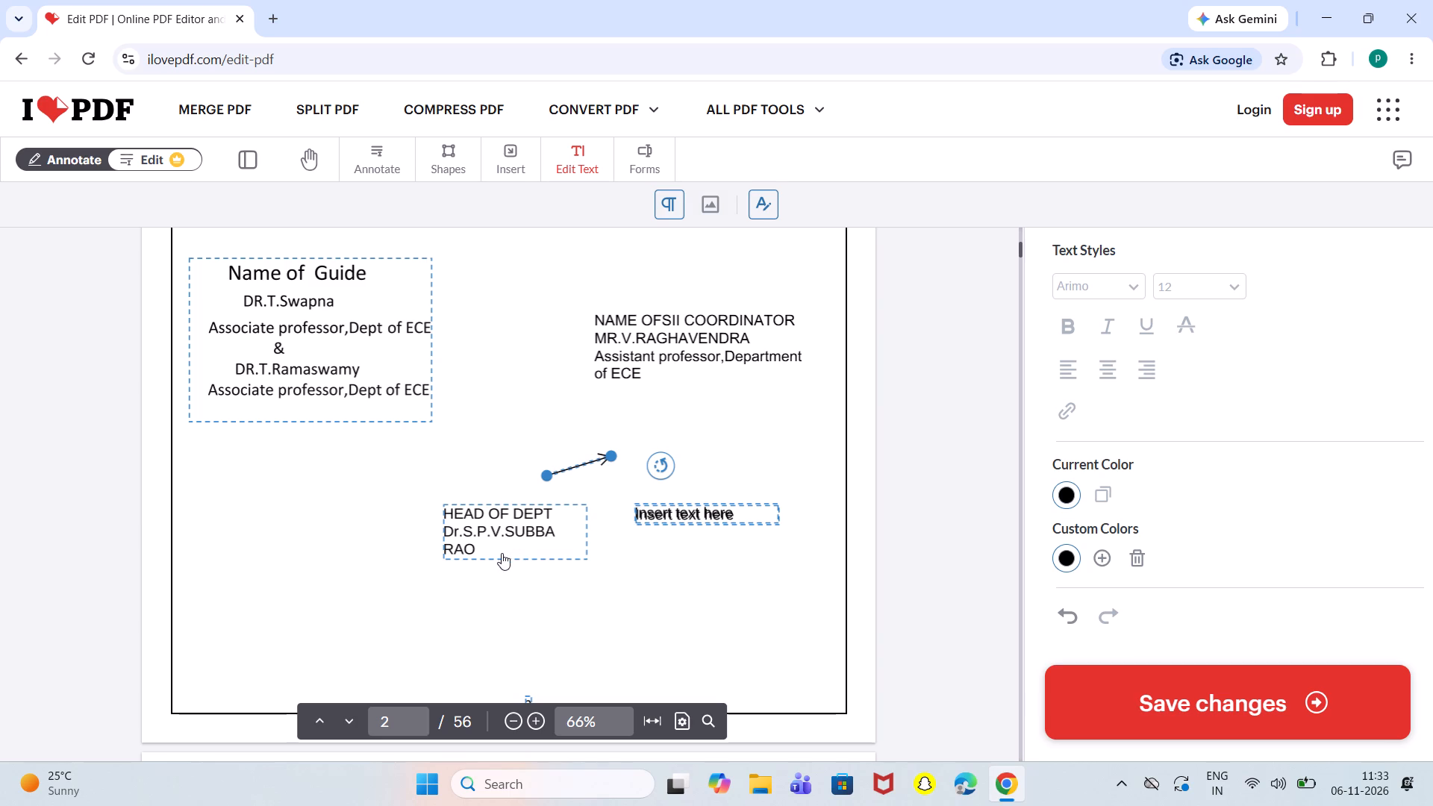
Widen the department head text block towards the left so the full name fits on one line.
double_click(503, 553)
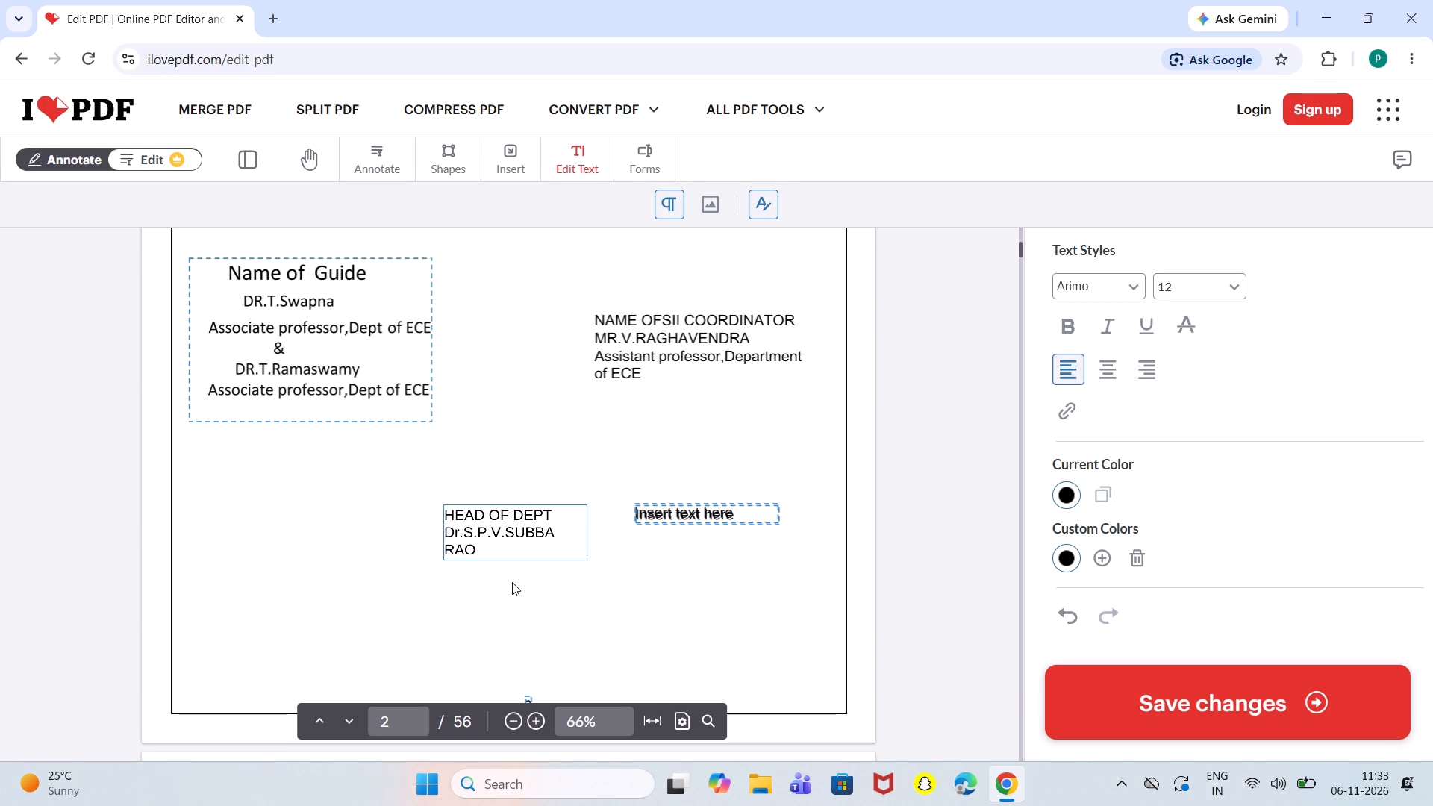
left_click(519, 558)
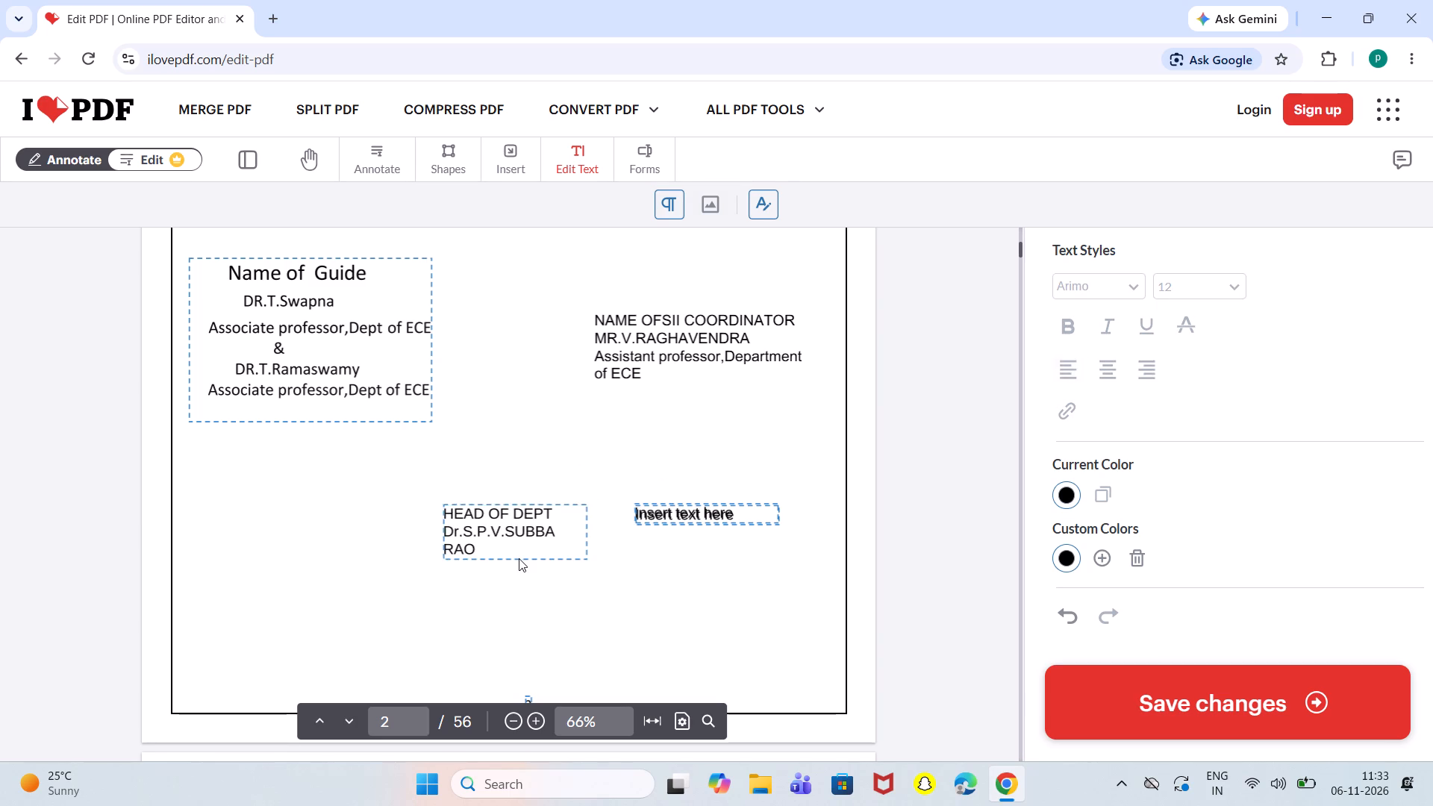
left_click_drag(442, 529, 414, 530)
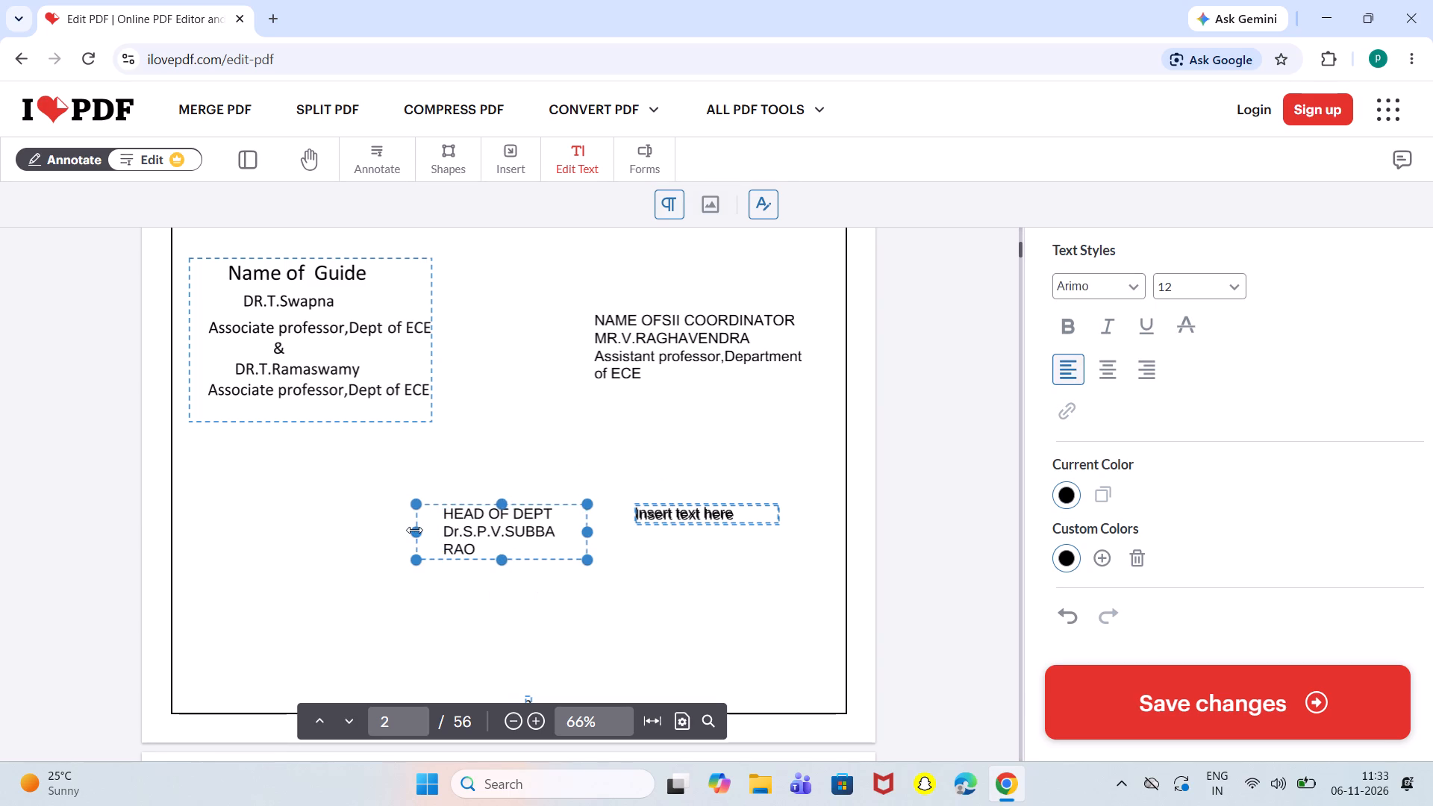
left_click_drag(414, 530, 405, 531)
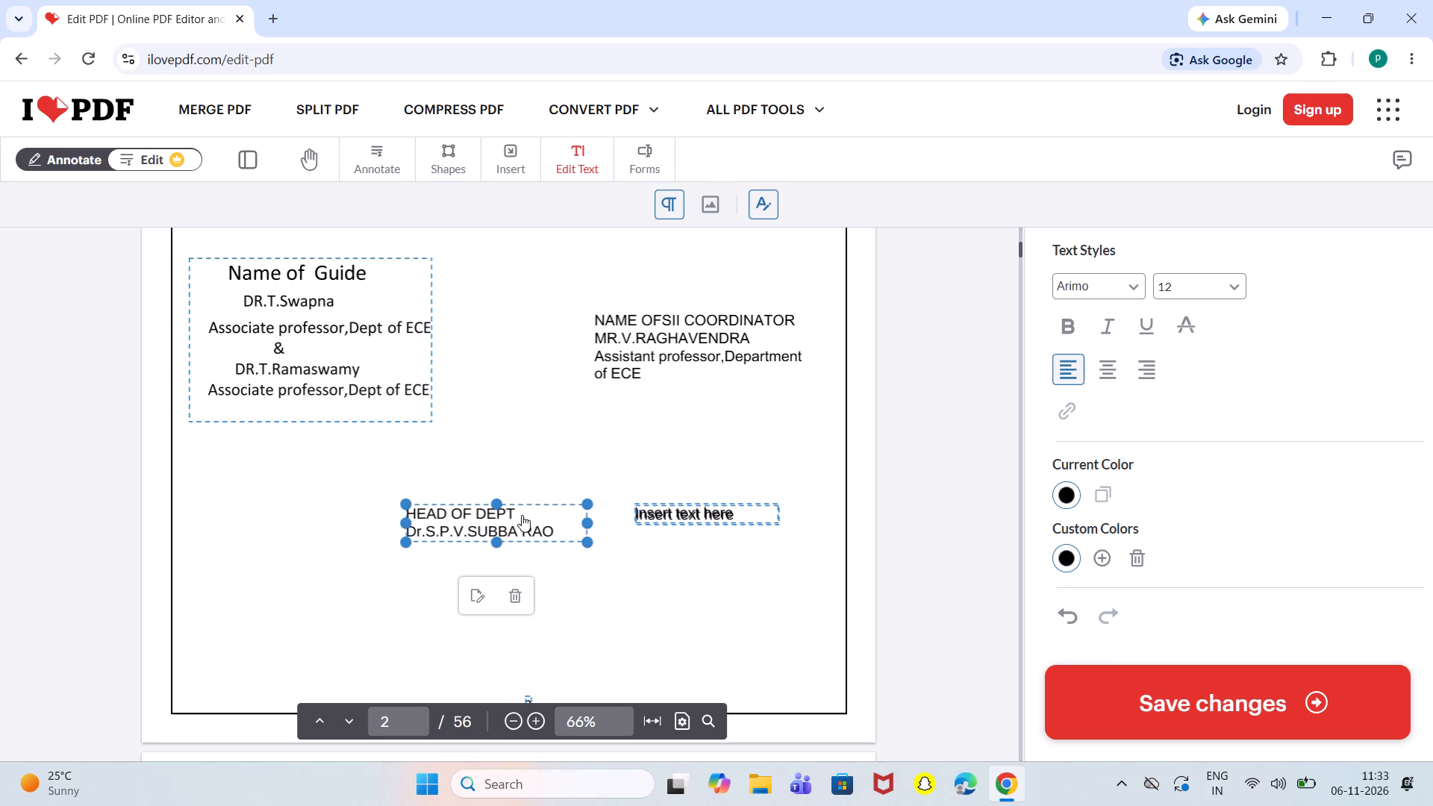
left_click(554, 510)
left_click(554, 510)
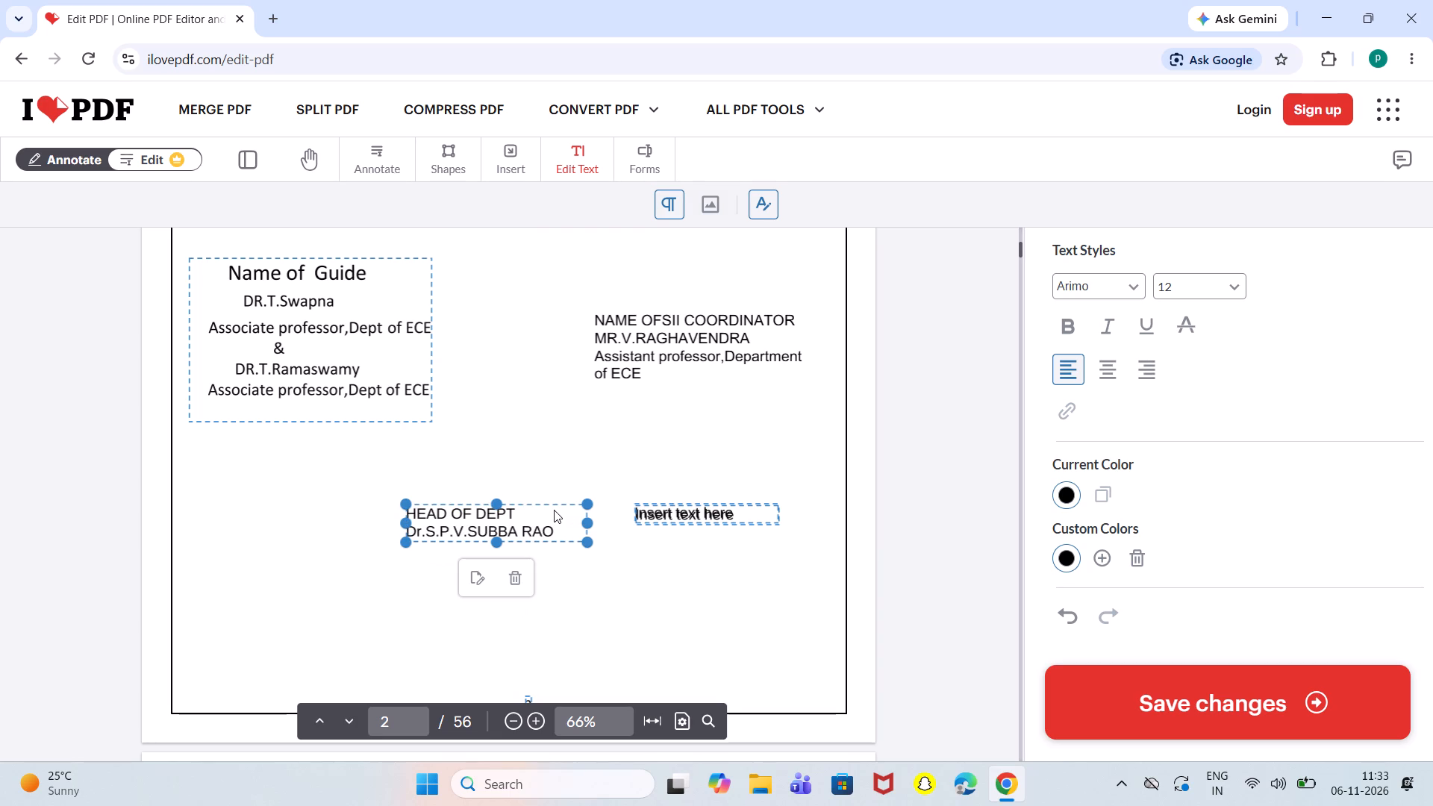
left_click(564, 528)
left_click(546, 581)
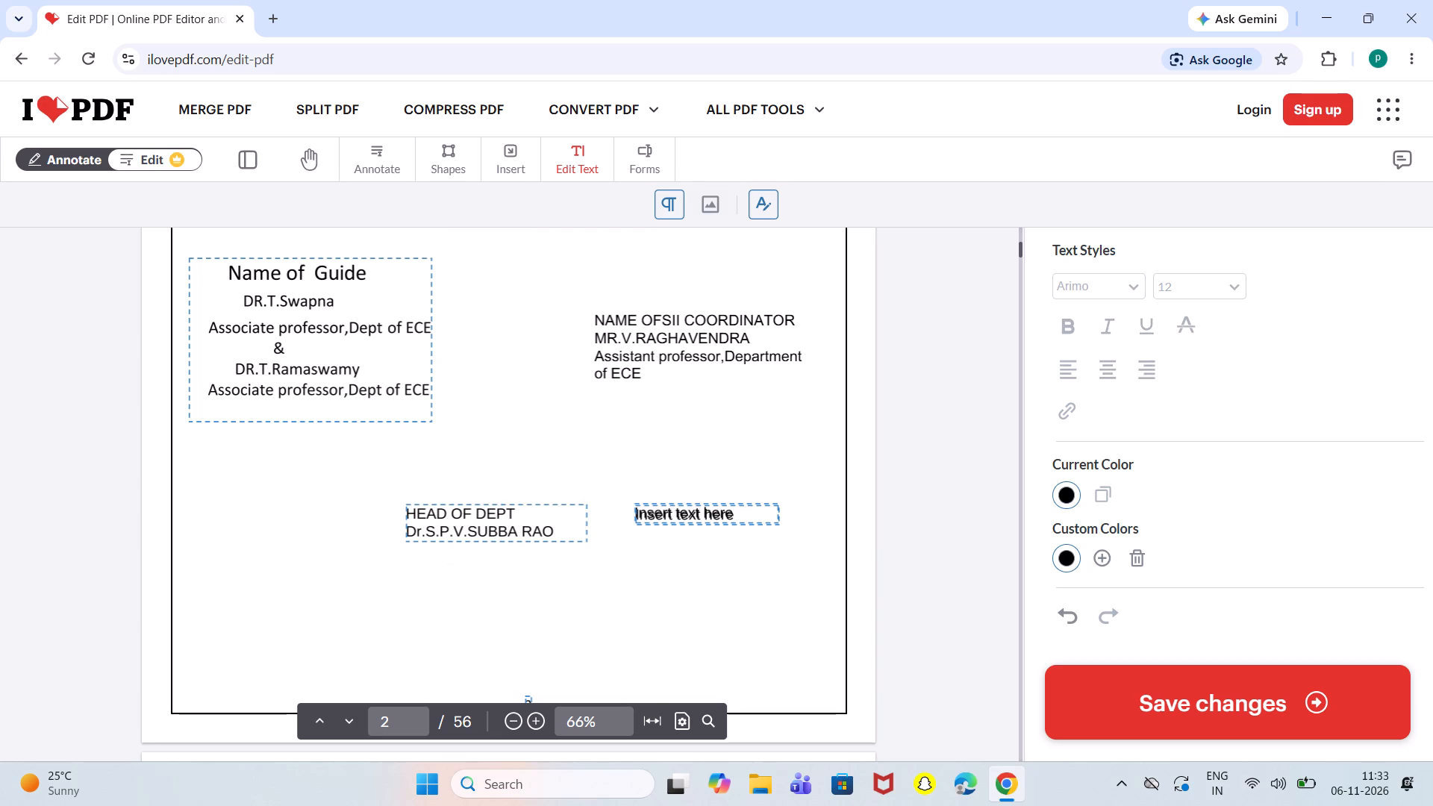
Add the line "Professor&HOD of ECE" below the department head's name.
left_click(559, 524)
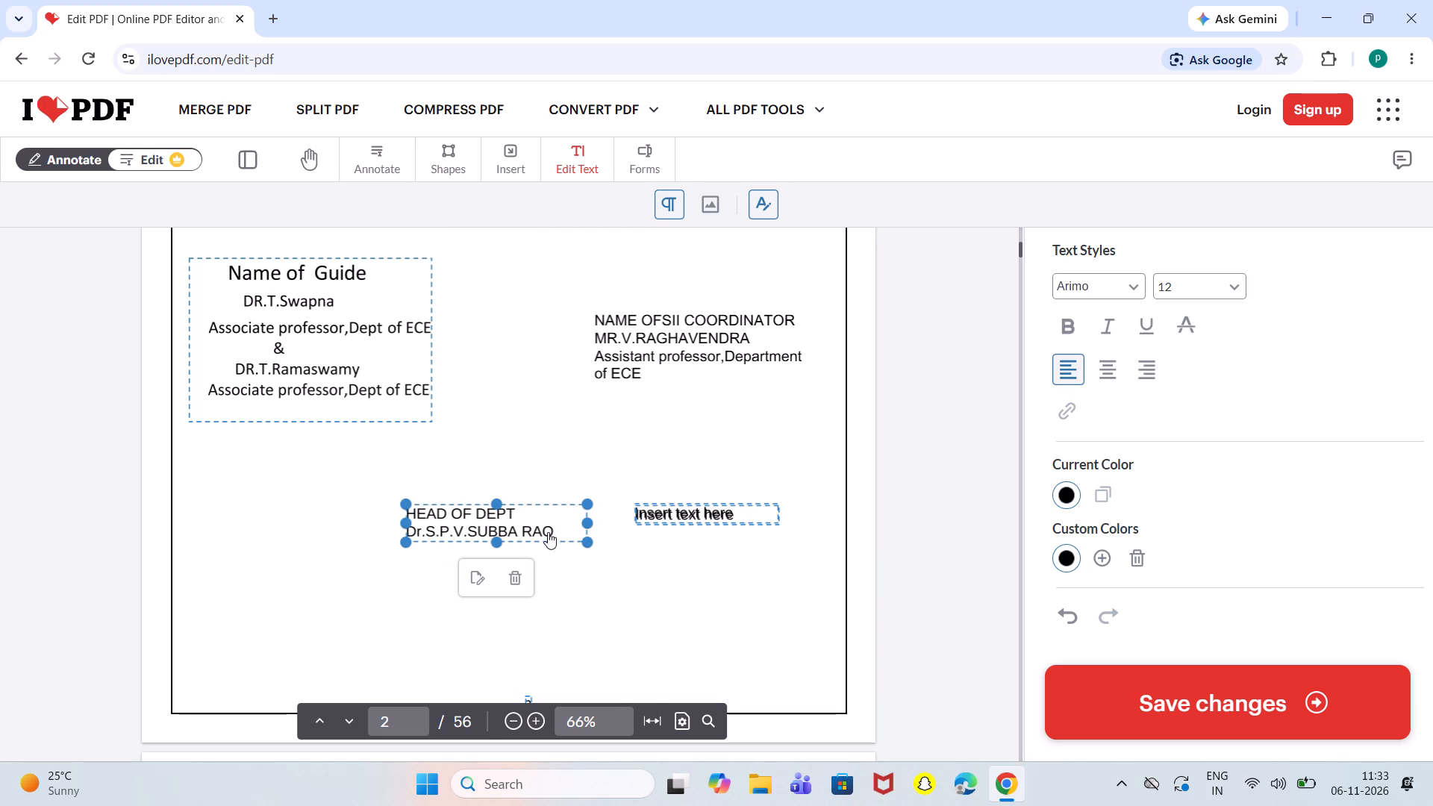
left_click(547, 533)
left_click(568, 524)
double_click(568, 524)
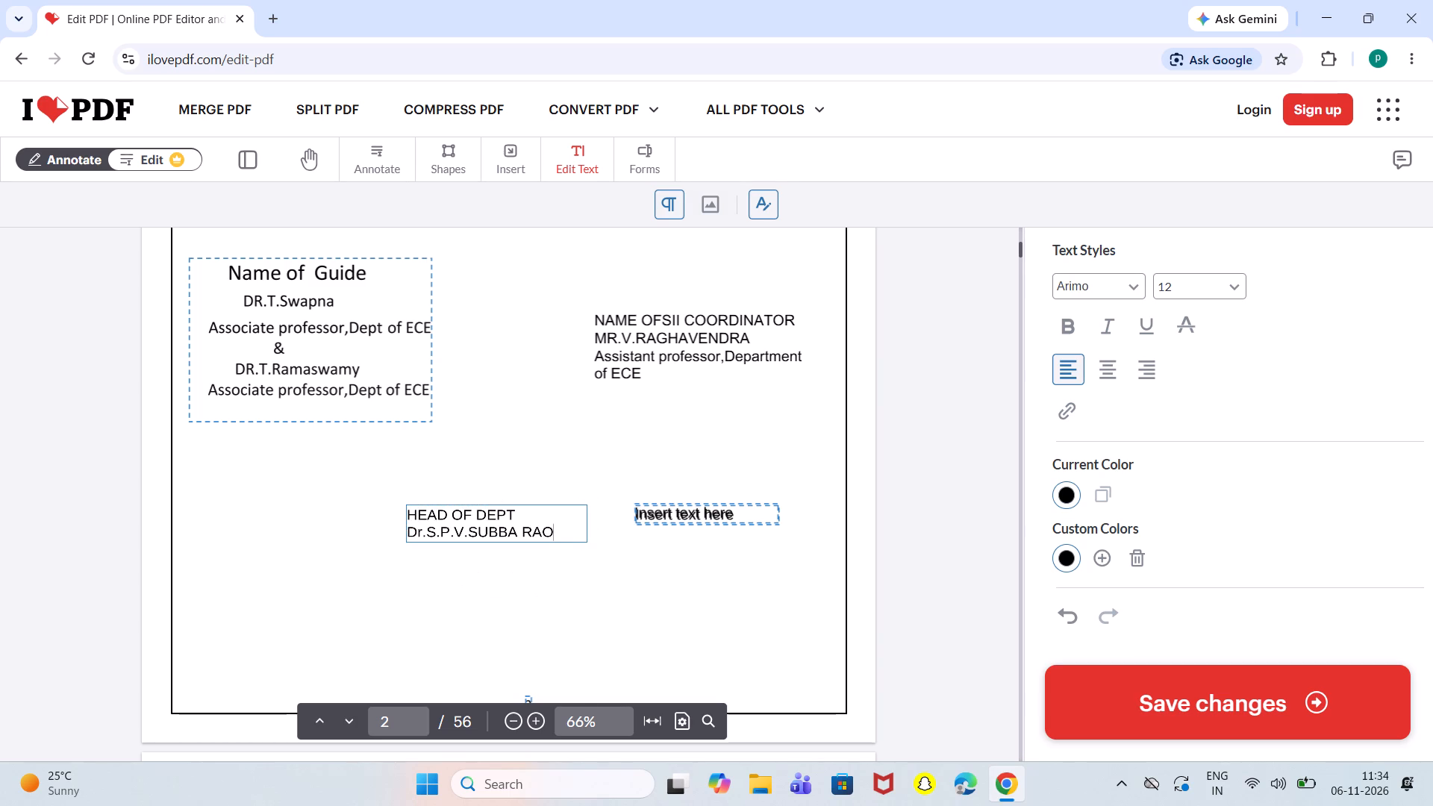
key("Return")
left_click(568, 524)
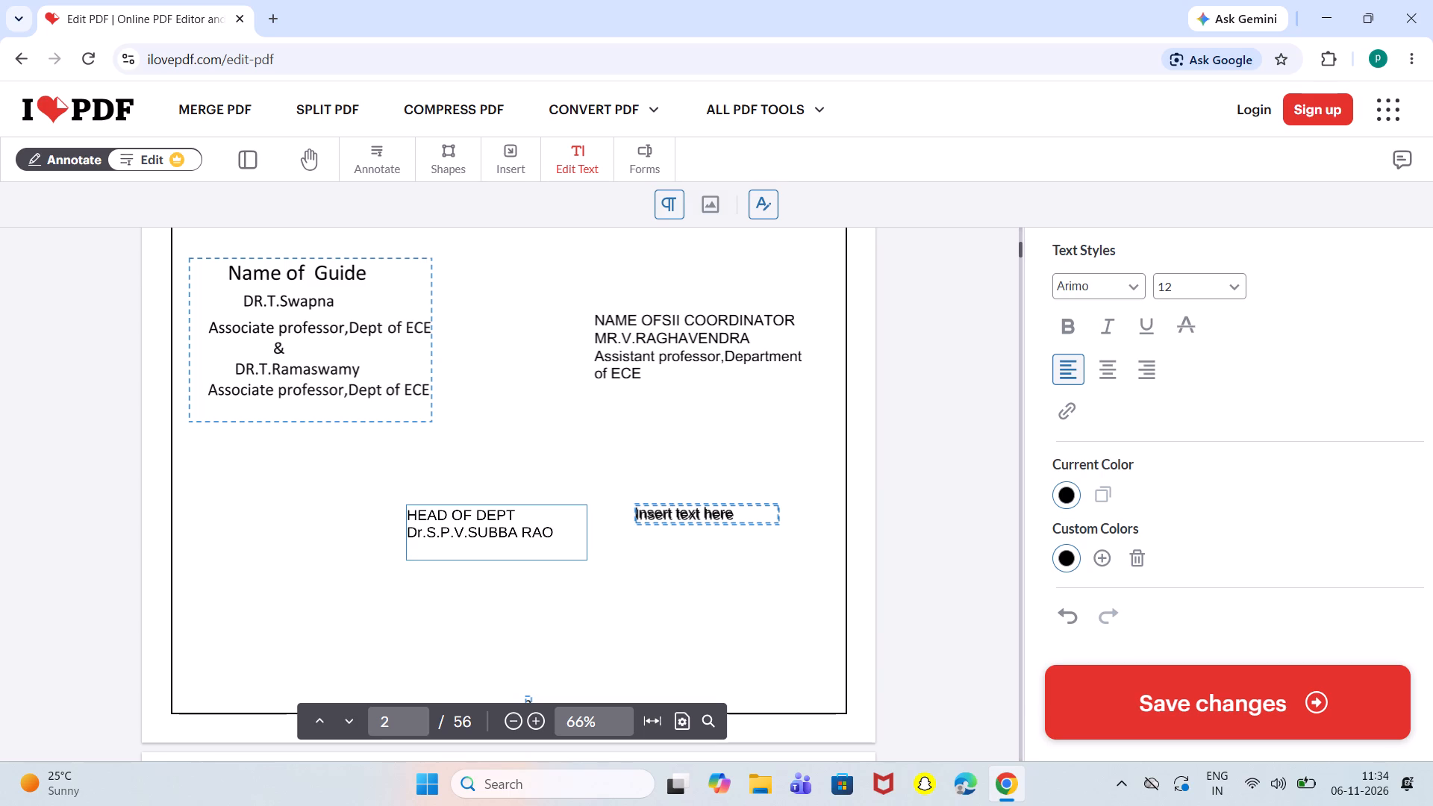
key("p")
key("BackSpace")
key("Return")
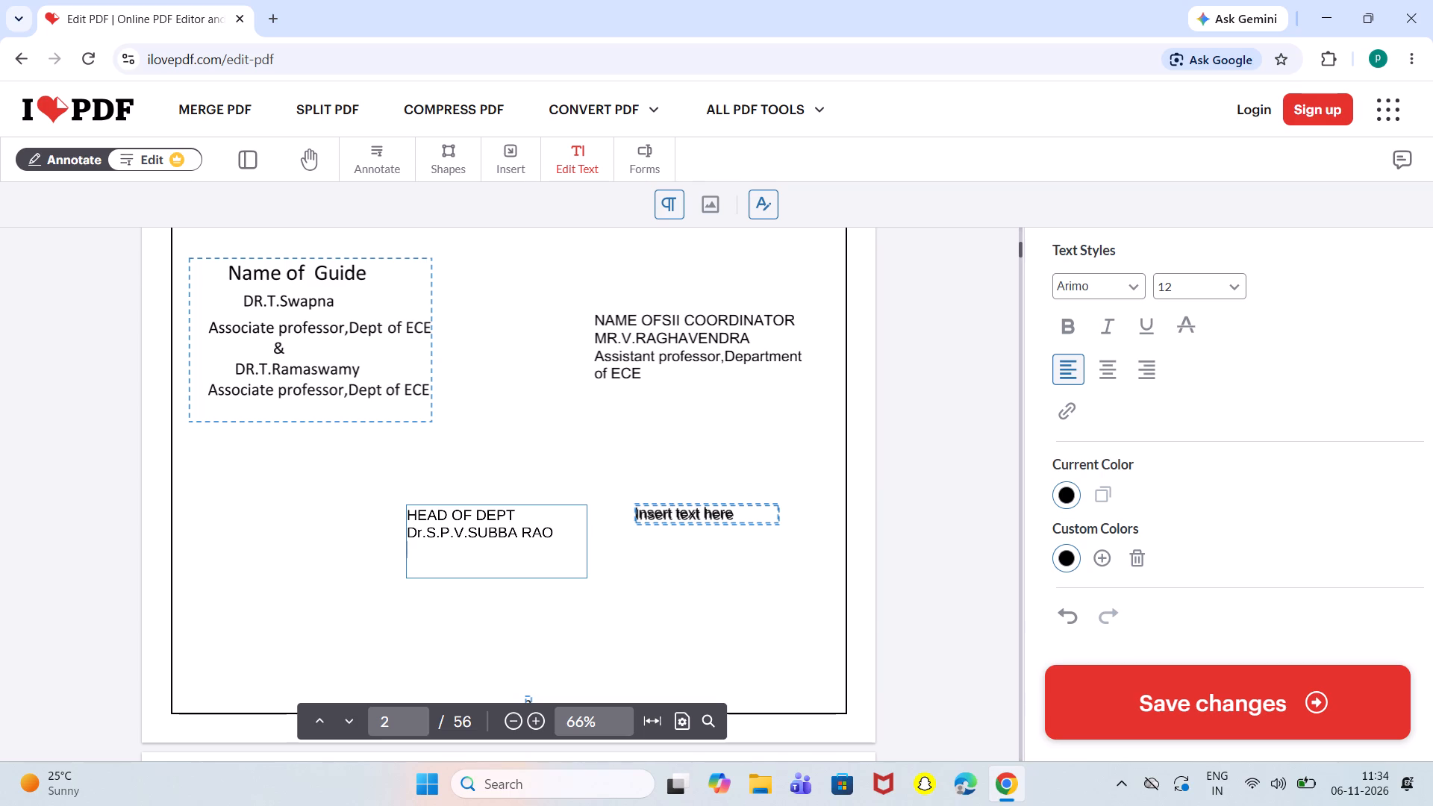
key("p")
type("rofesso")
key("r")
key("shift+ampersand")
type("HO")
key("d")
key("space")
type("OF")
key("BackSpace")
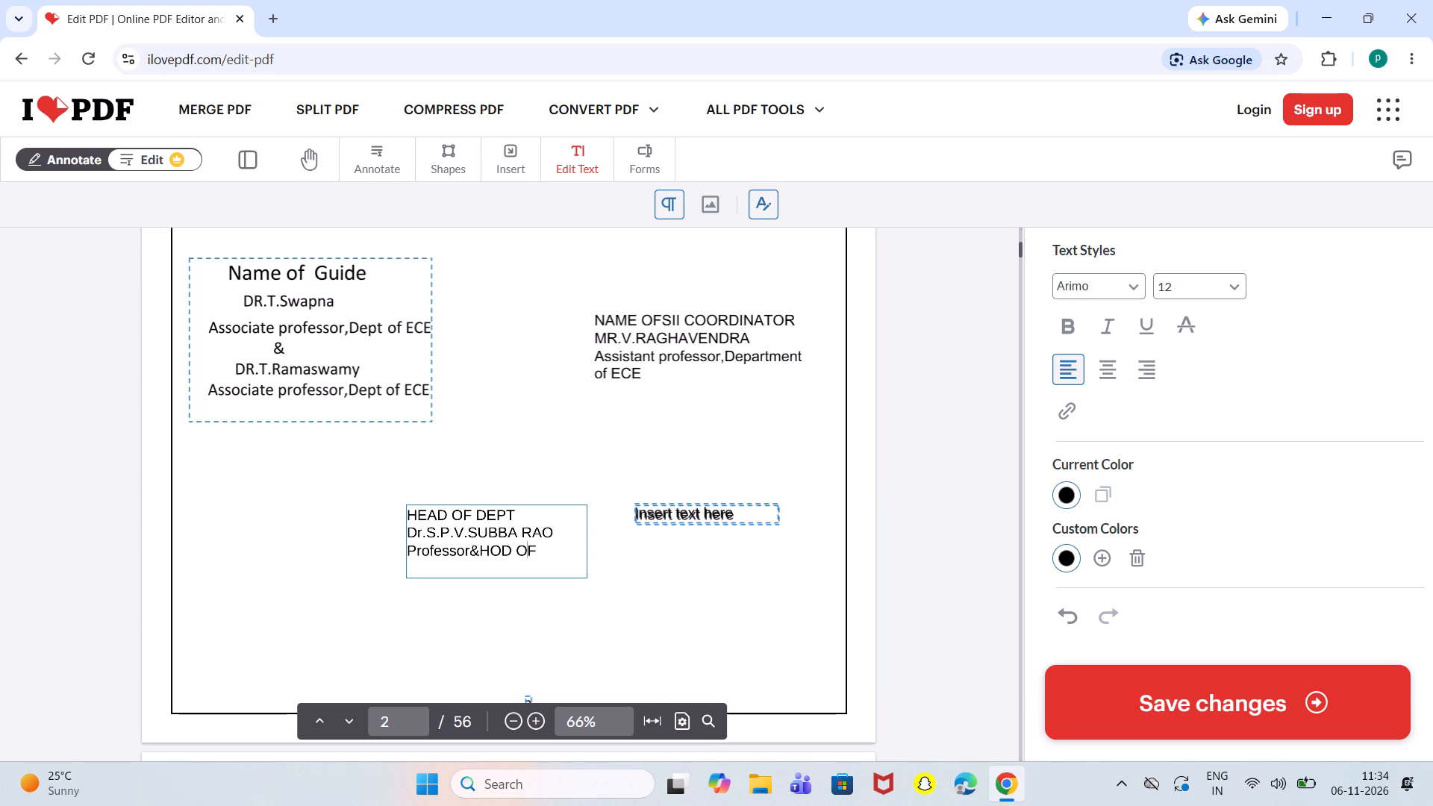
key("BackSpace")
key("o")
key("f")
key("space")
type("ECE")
Indent the "HEAD OF DEPT" heading with six leading spaces to shift it towards the middle of its block.
left_click(408, 511)
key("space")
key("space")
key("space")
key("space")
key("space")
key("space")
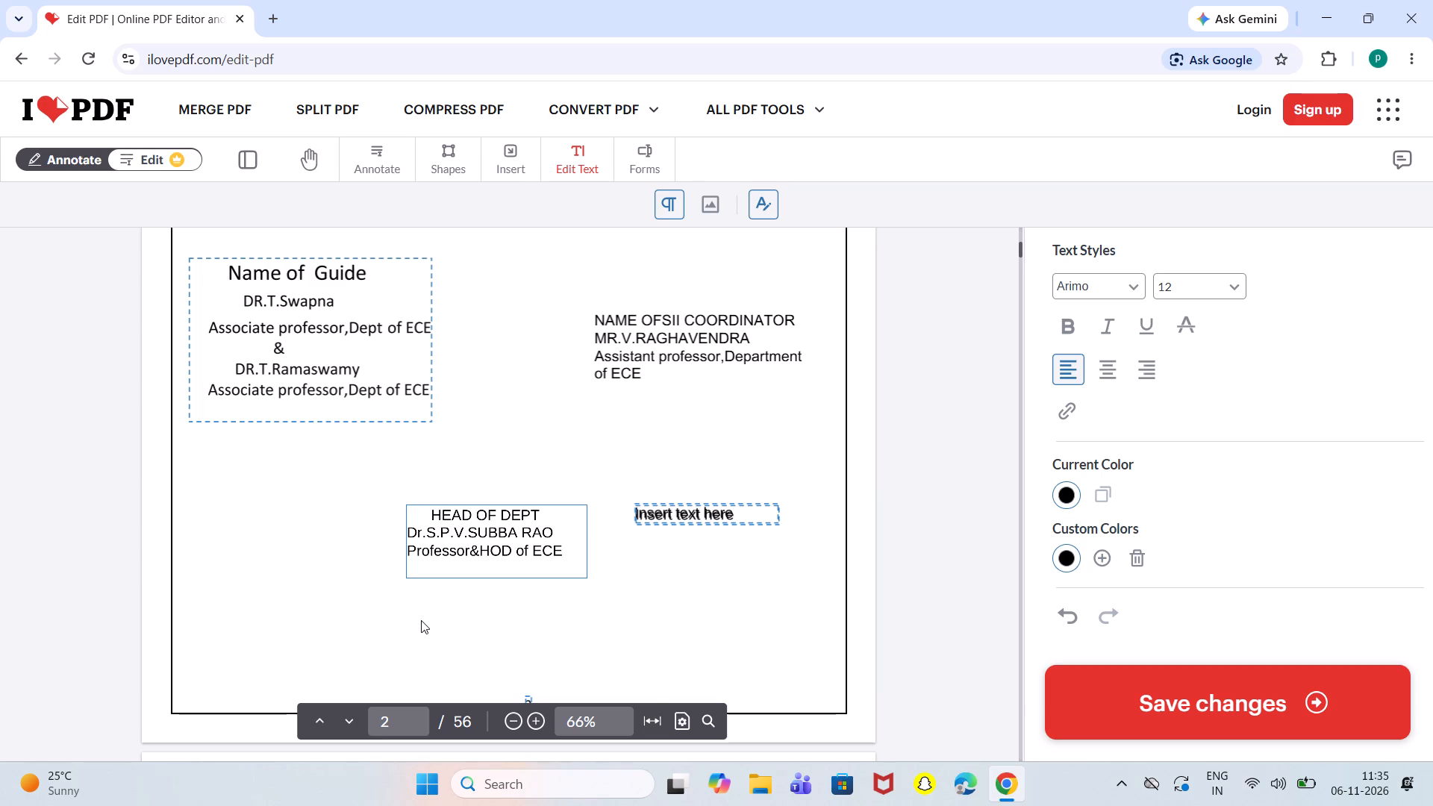
Delete the "Insert text here" placeholder box beside the department head text block on the certificate page.
left_click(708, 509)
left_click(756, 504)
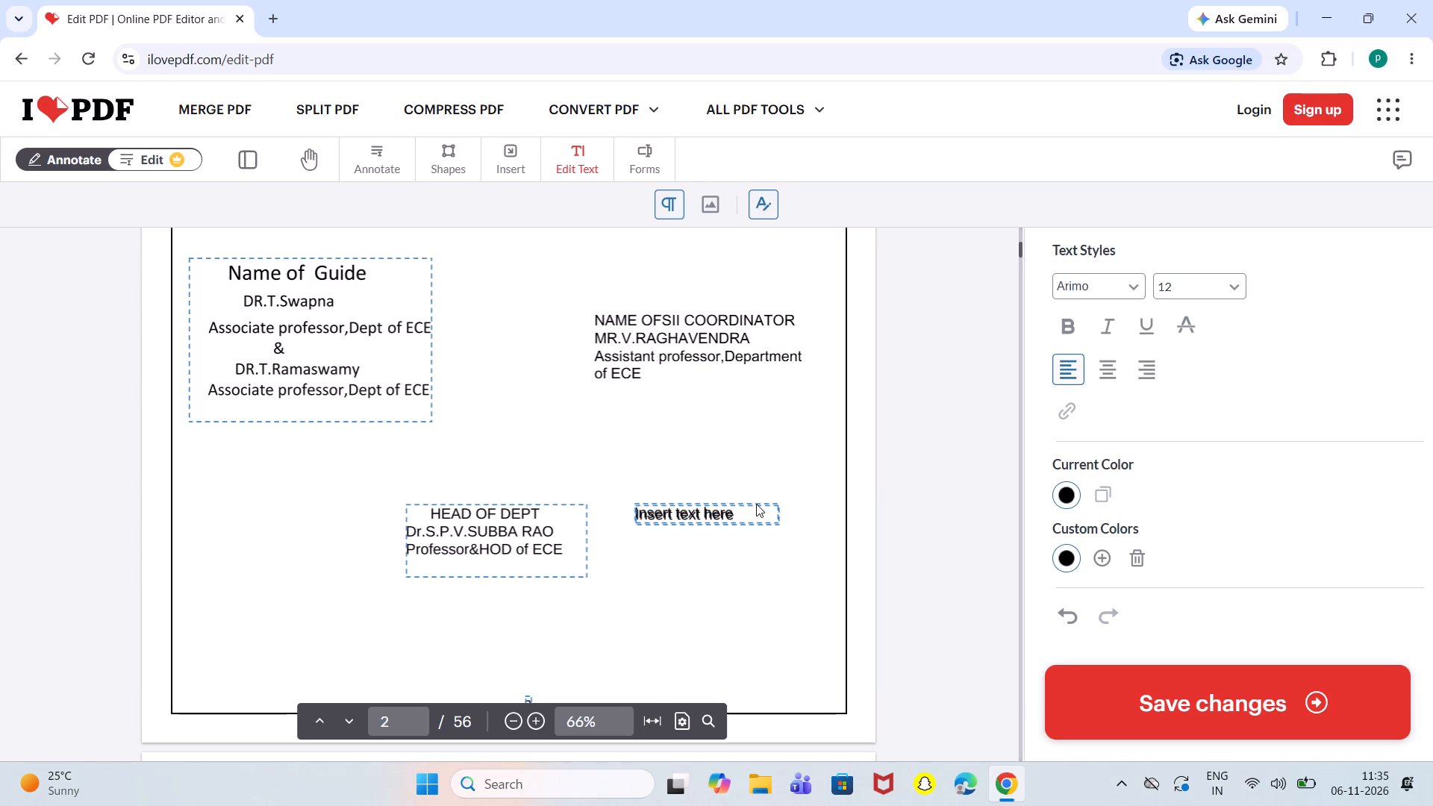
left_click(717, 566)
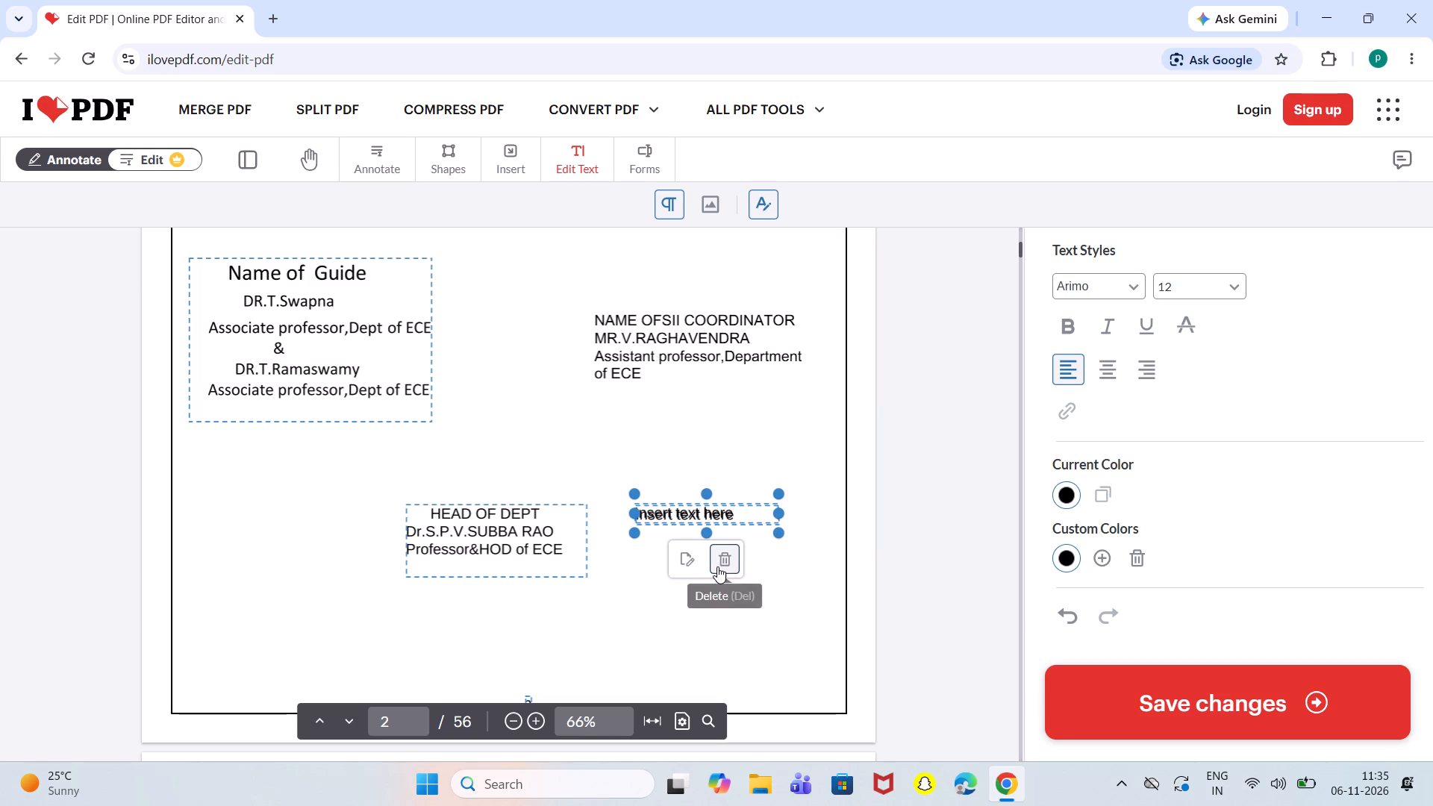
left_click(902, 494)
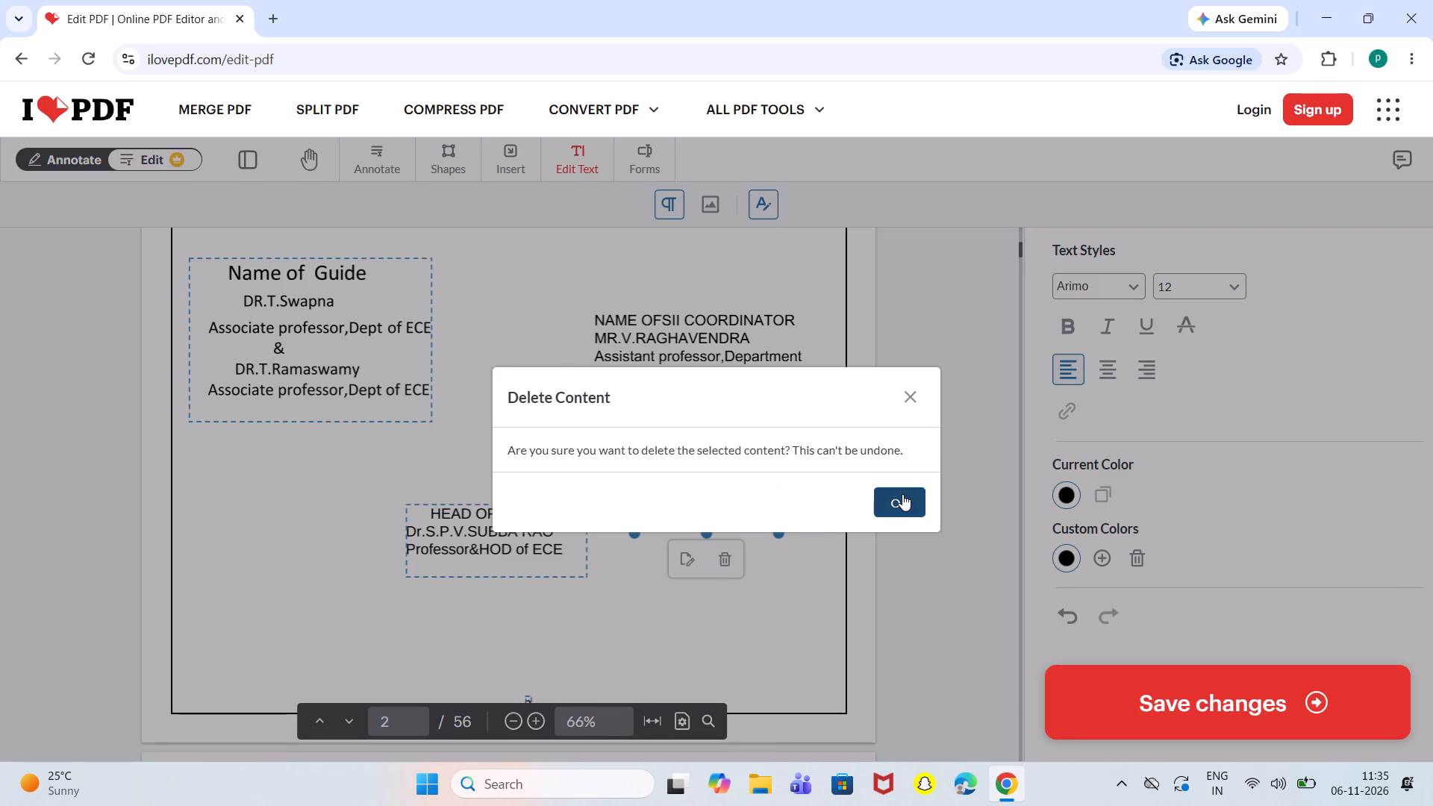
Move the "SUMMER INTERNSHIP CO-ORDINATOR" text block on the cover page slightly right and down, above the college logo.
scroll(902, 494, "down", 1)
scroll(902, 494, "up", 4)
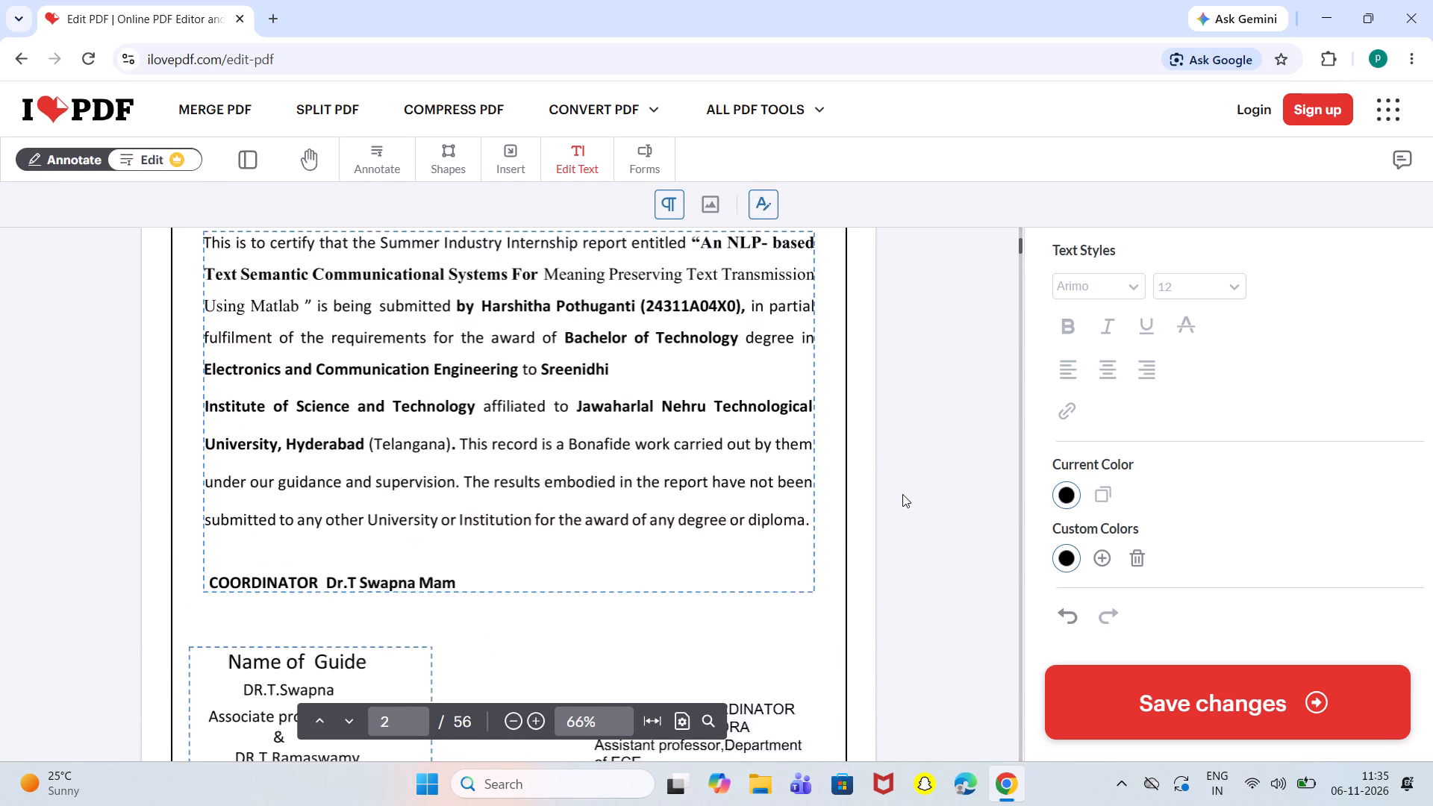
scroll(902, 494, "up", 6)
scroll(902, 494, "down", 5)
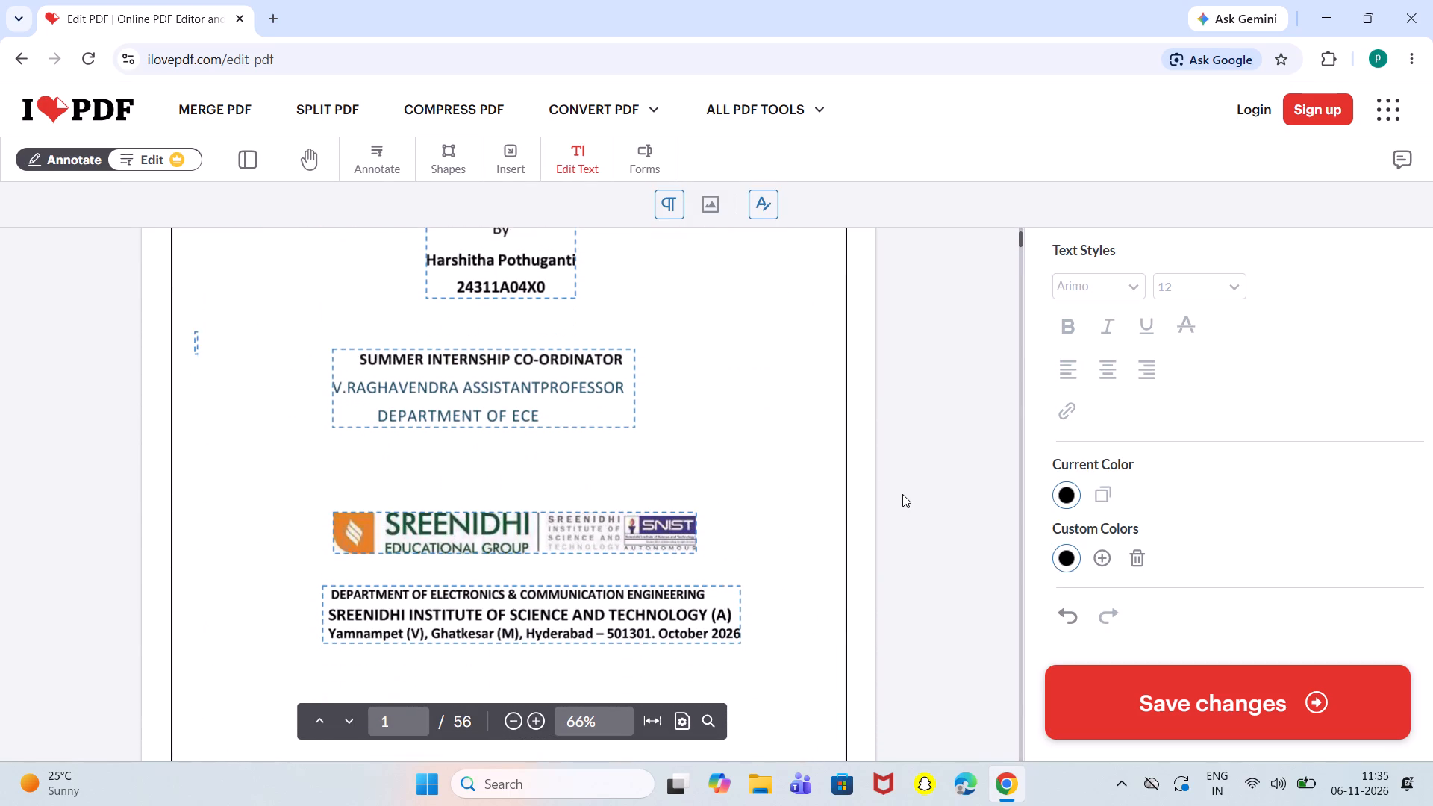
scroll(902, 494, "down", 1)
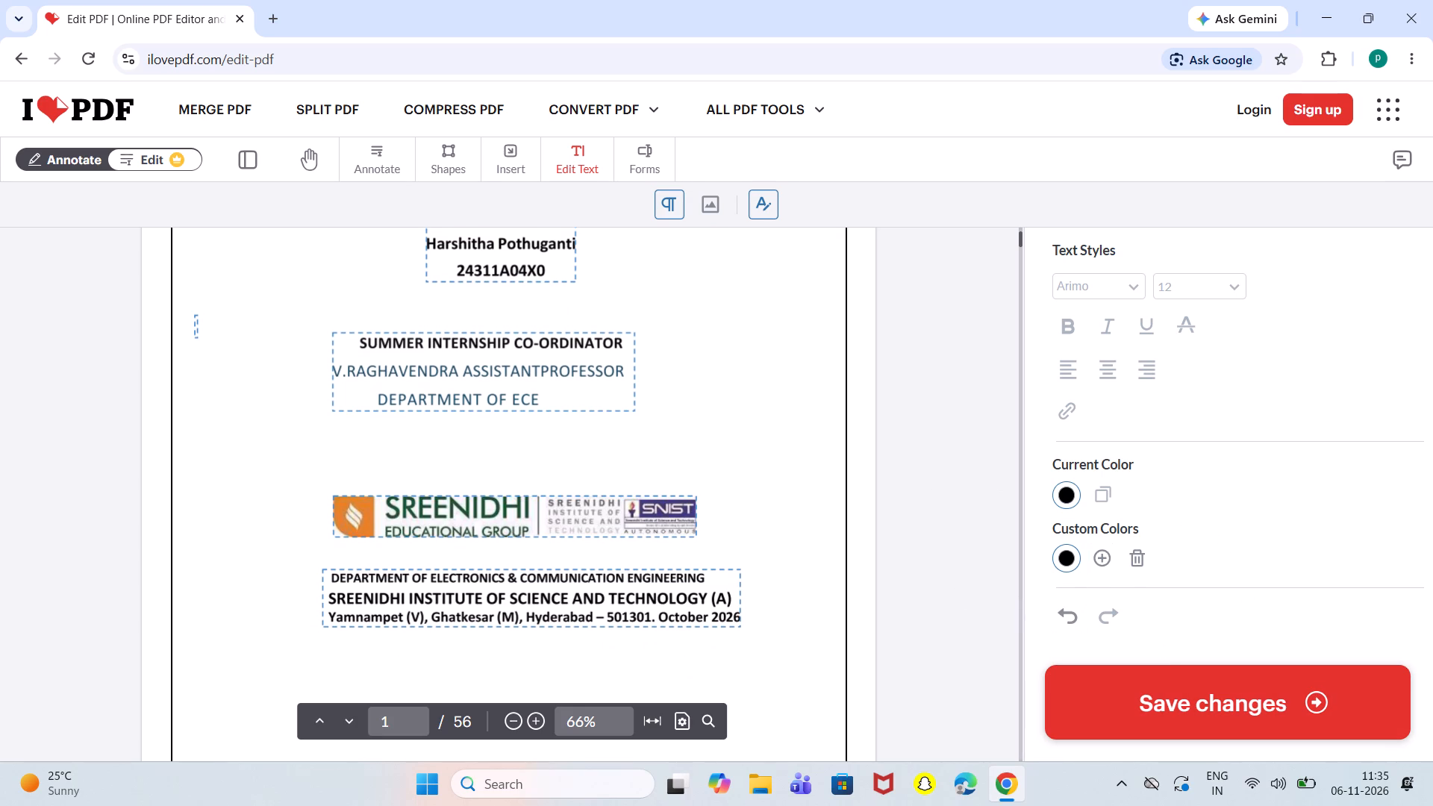
left_click(628, 413)
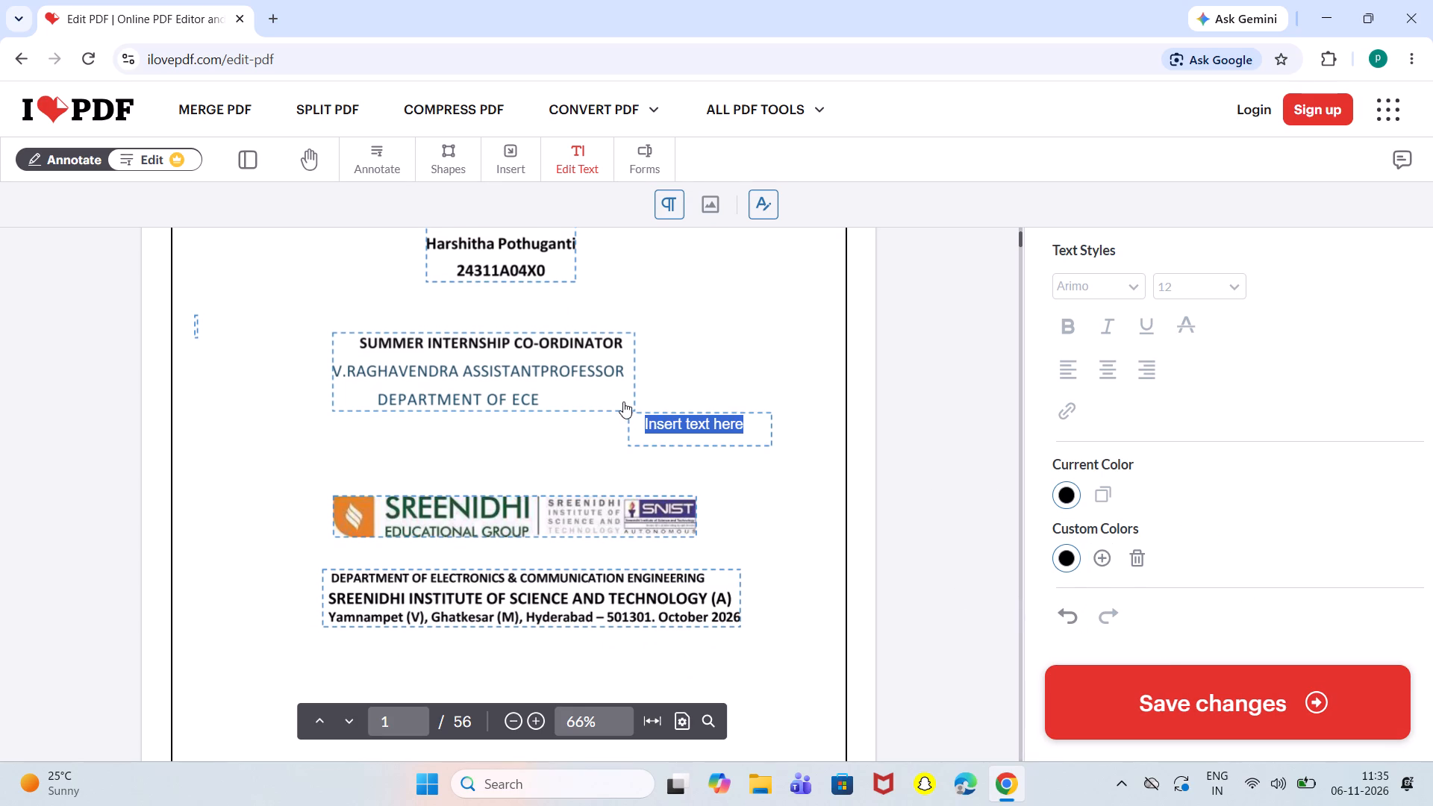
left_click(611, 403)
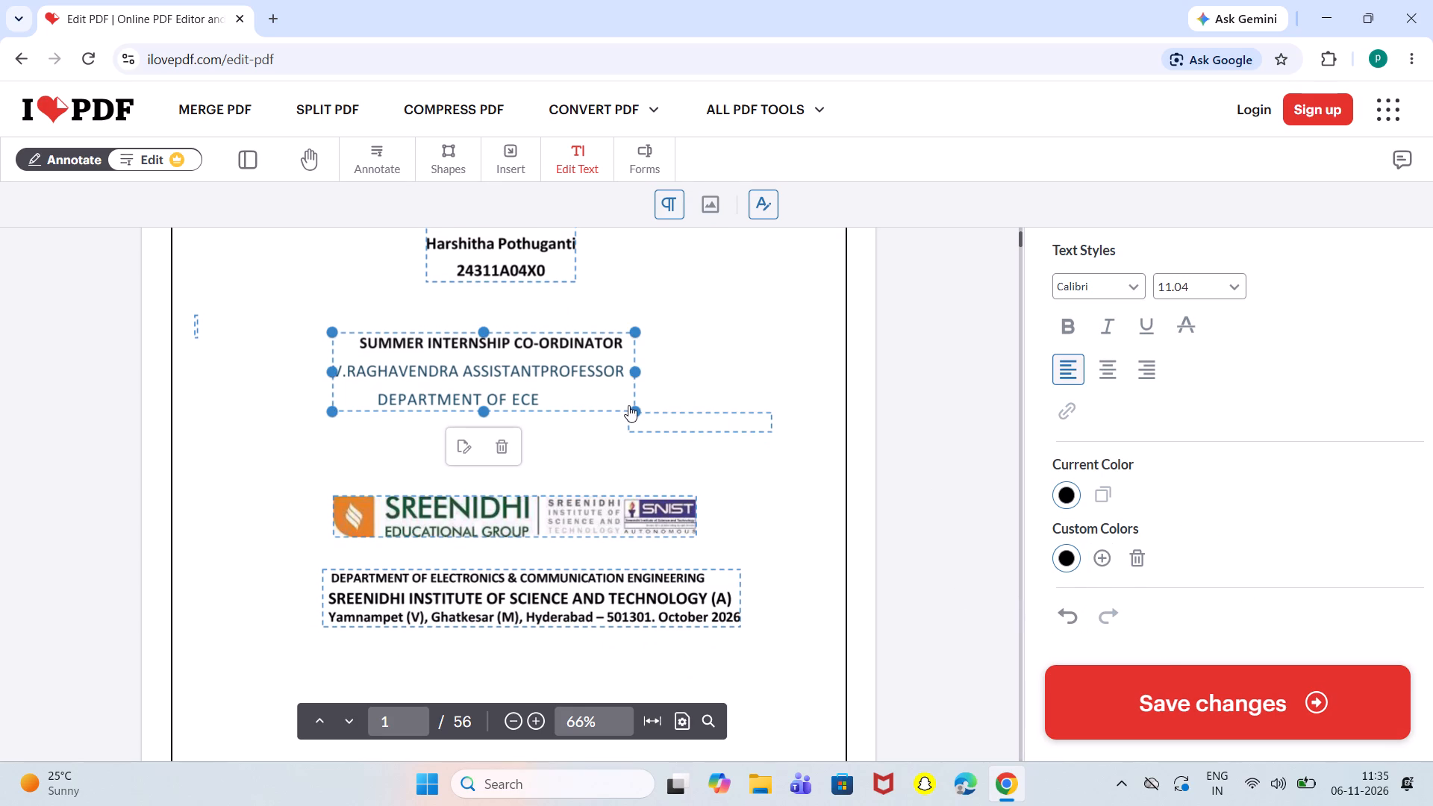
left_click_drag(631, 405, 652, 439)
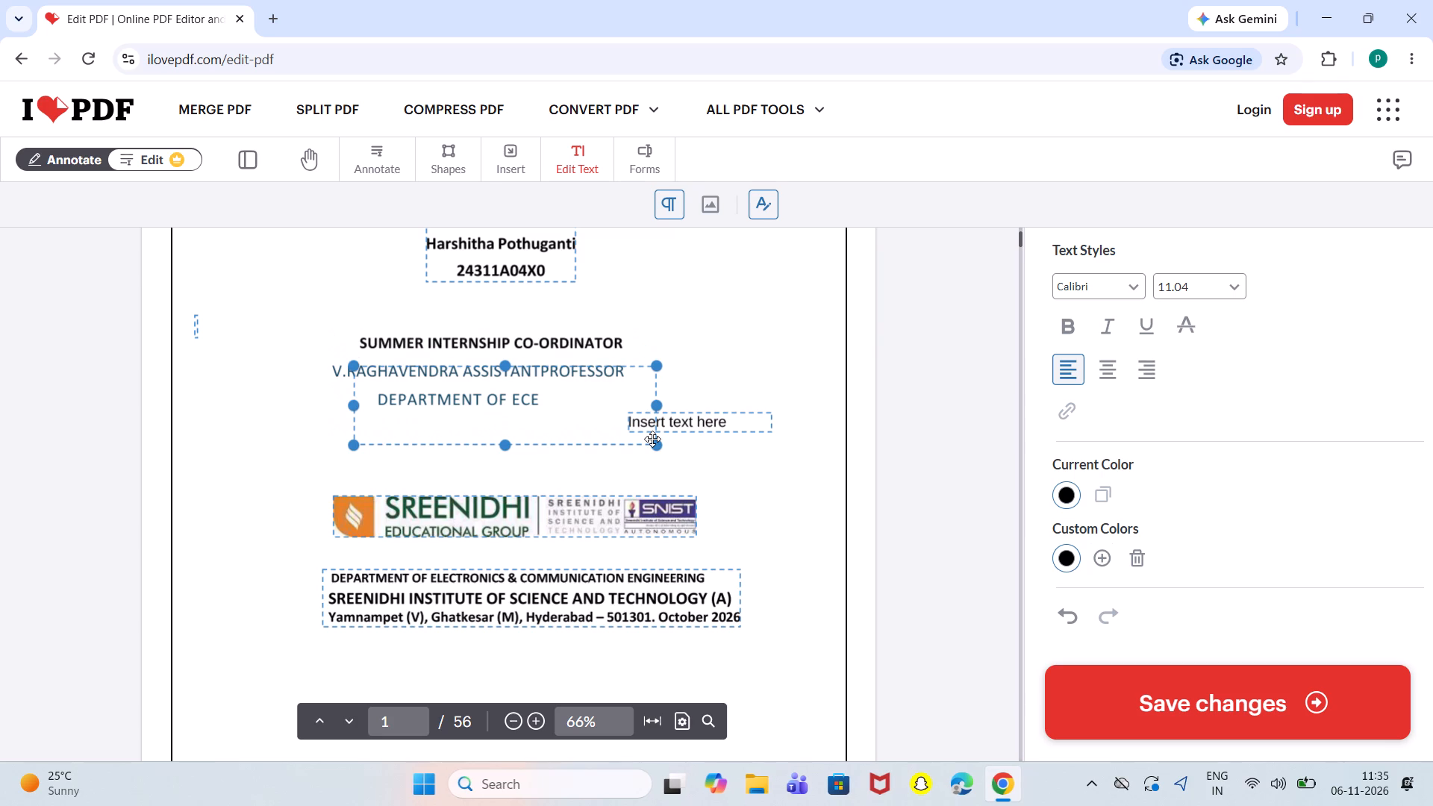
left_click_drag(652, 439, 658, 428)
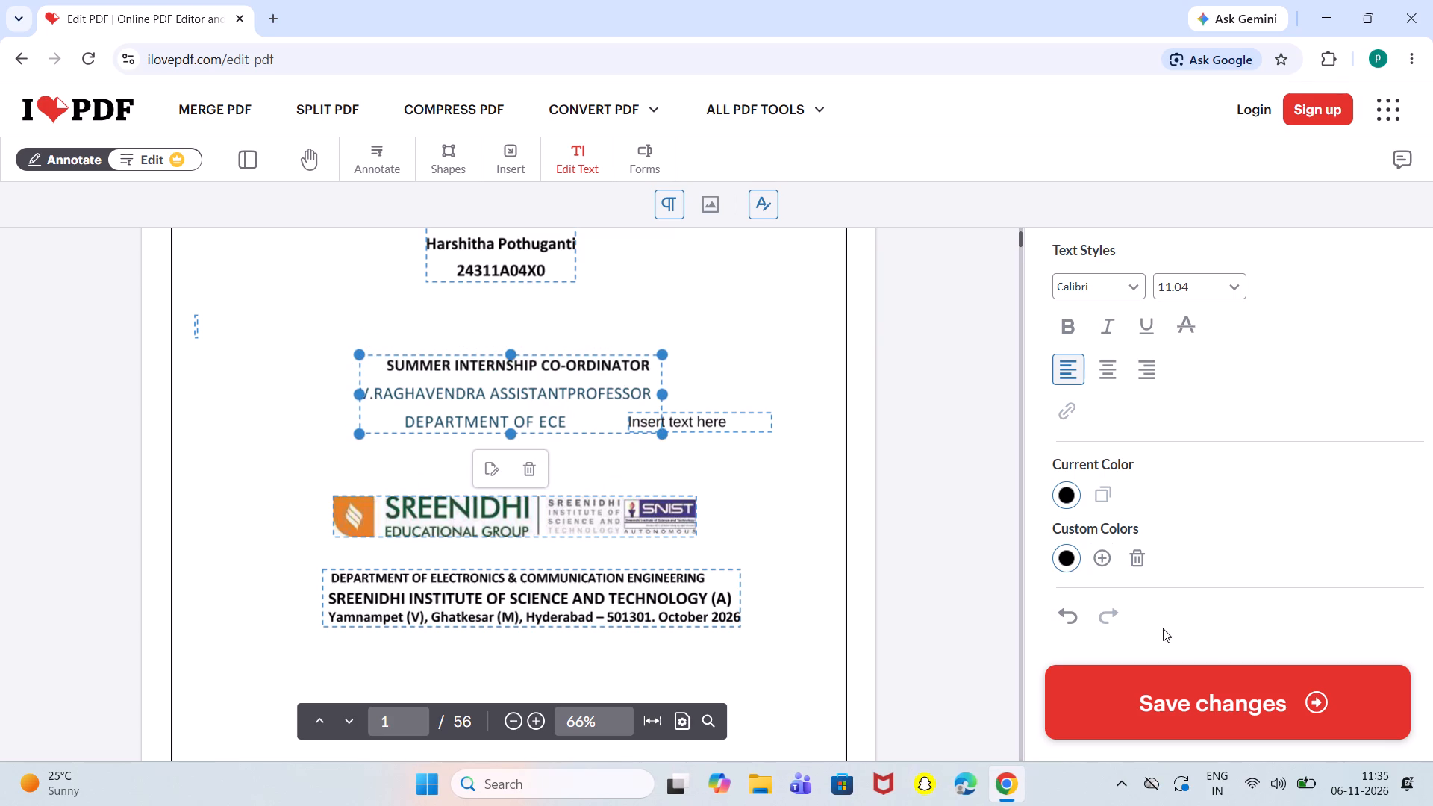
Save the changes and download the edited PDF.
left_click(1277, 705)
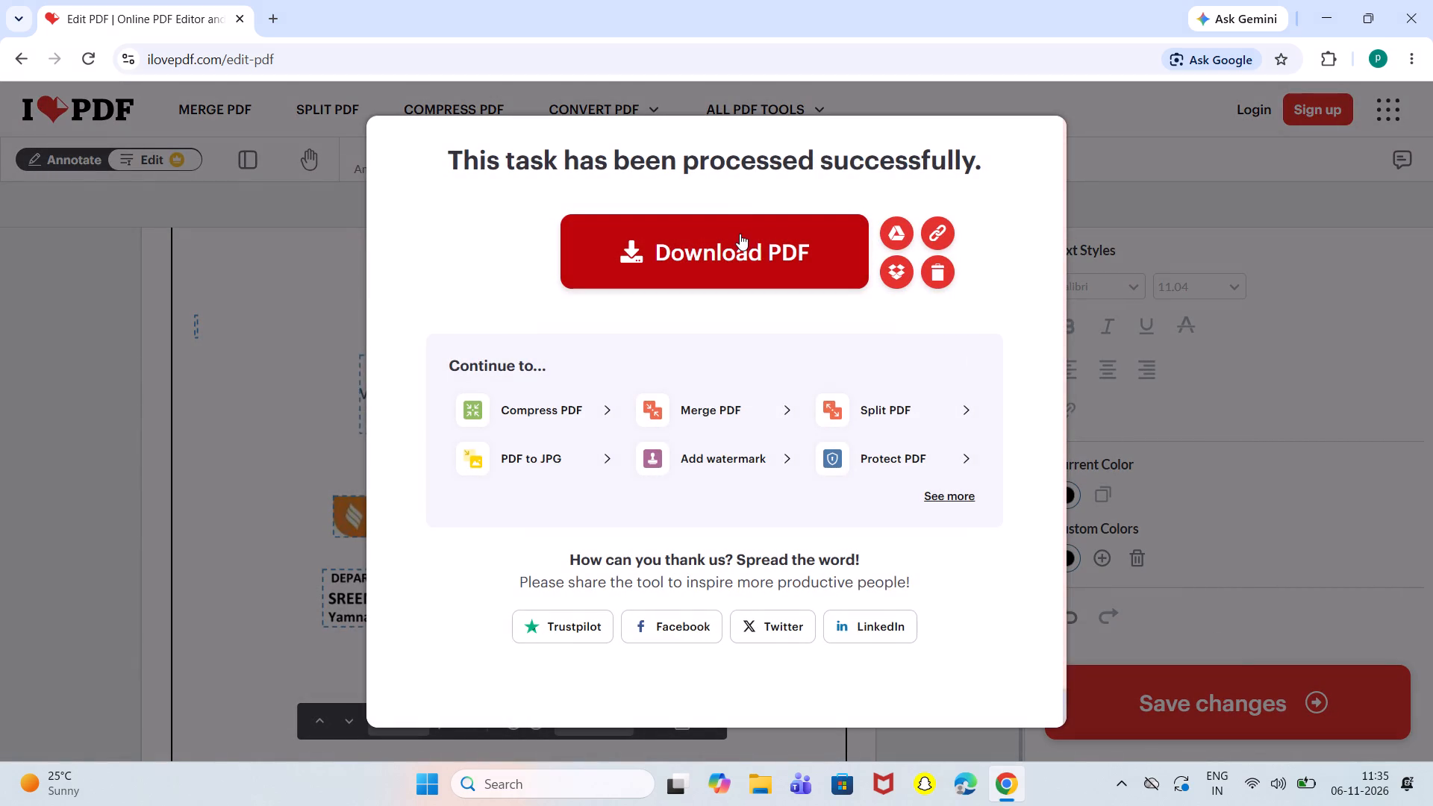
left_click(740, 234)
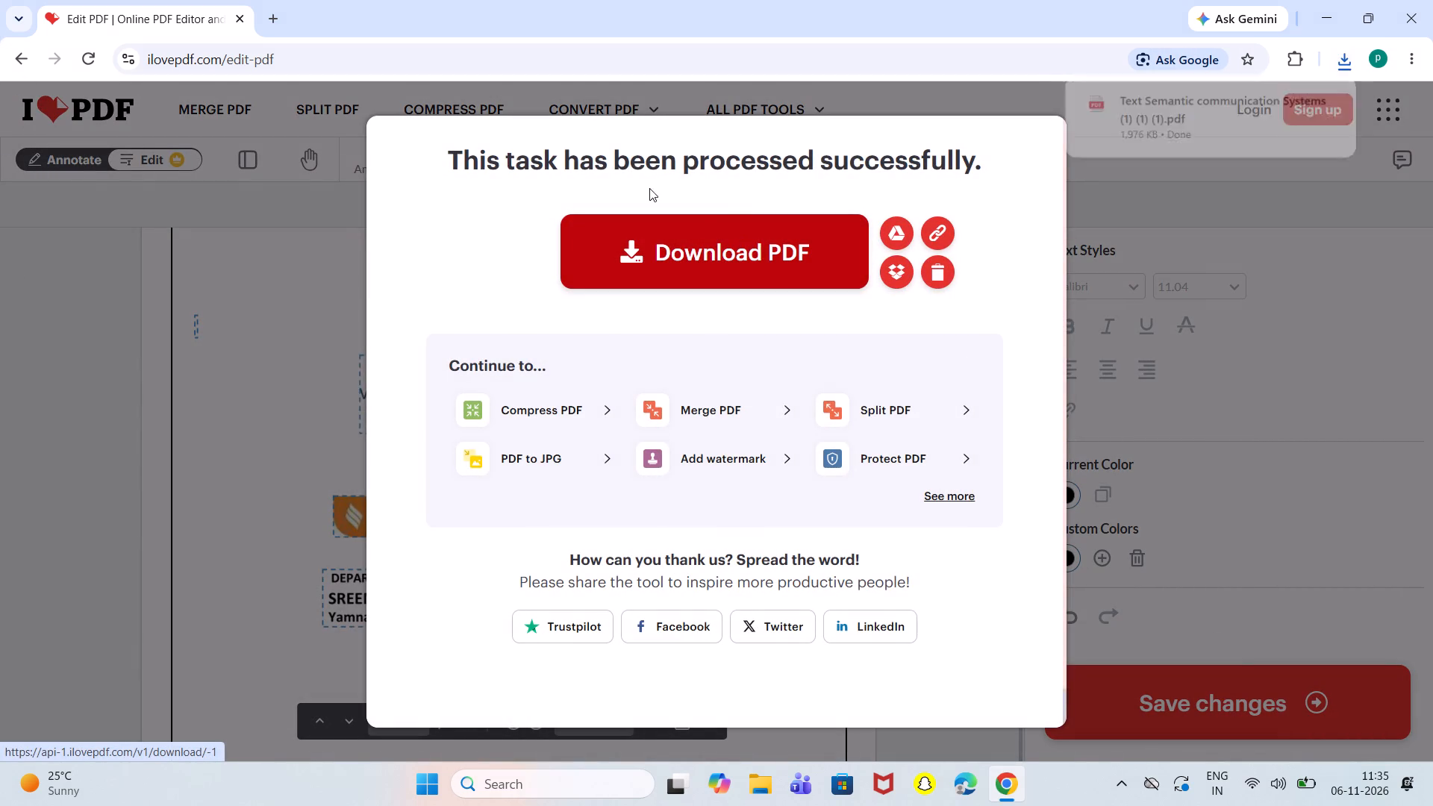
Open the downloaded PDF, examine its cover page around the coordinator block and logo, and return to the PDF editor page.
left_click(1223, 116)
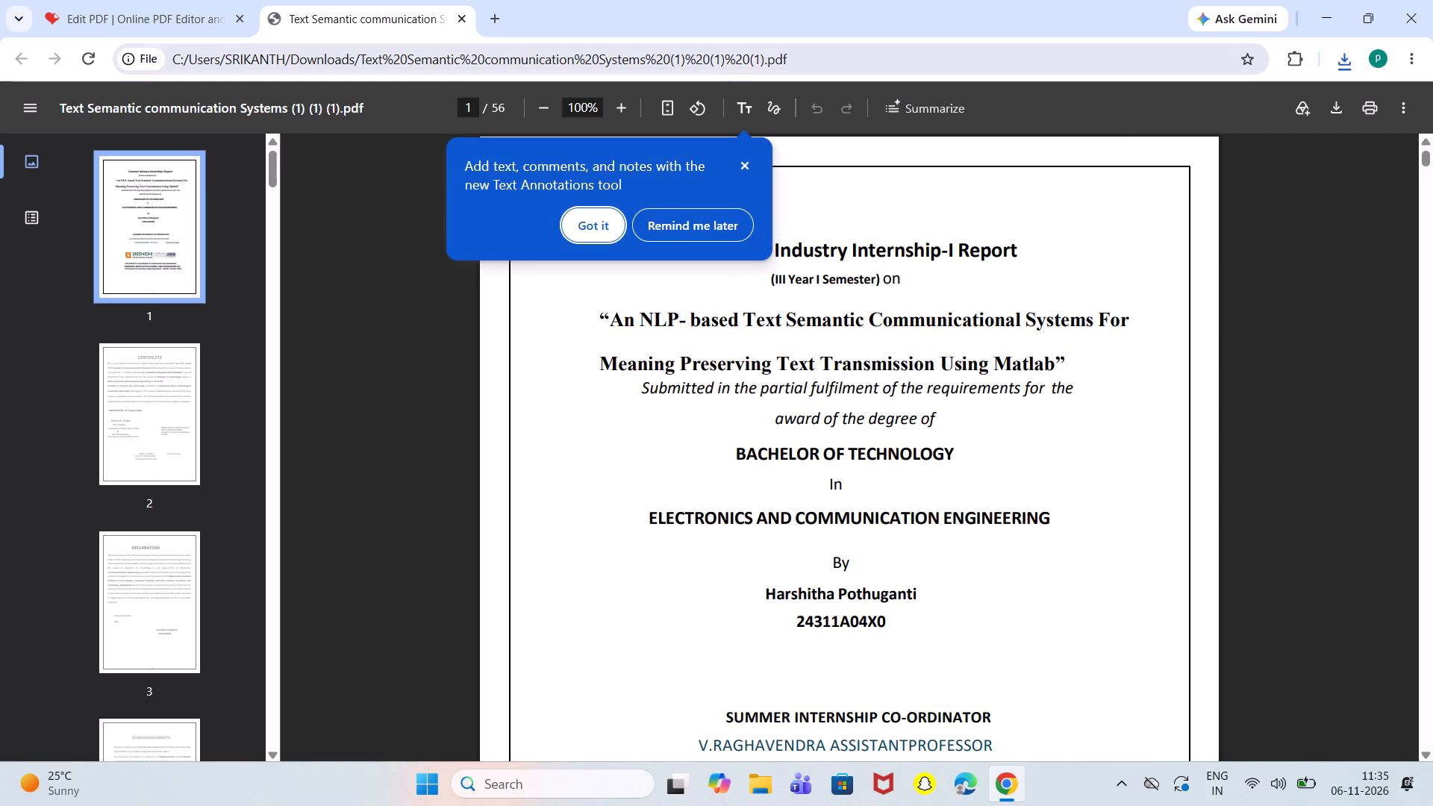
scroll(803, 399, "down", 3)
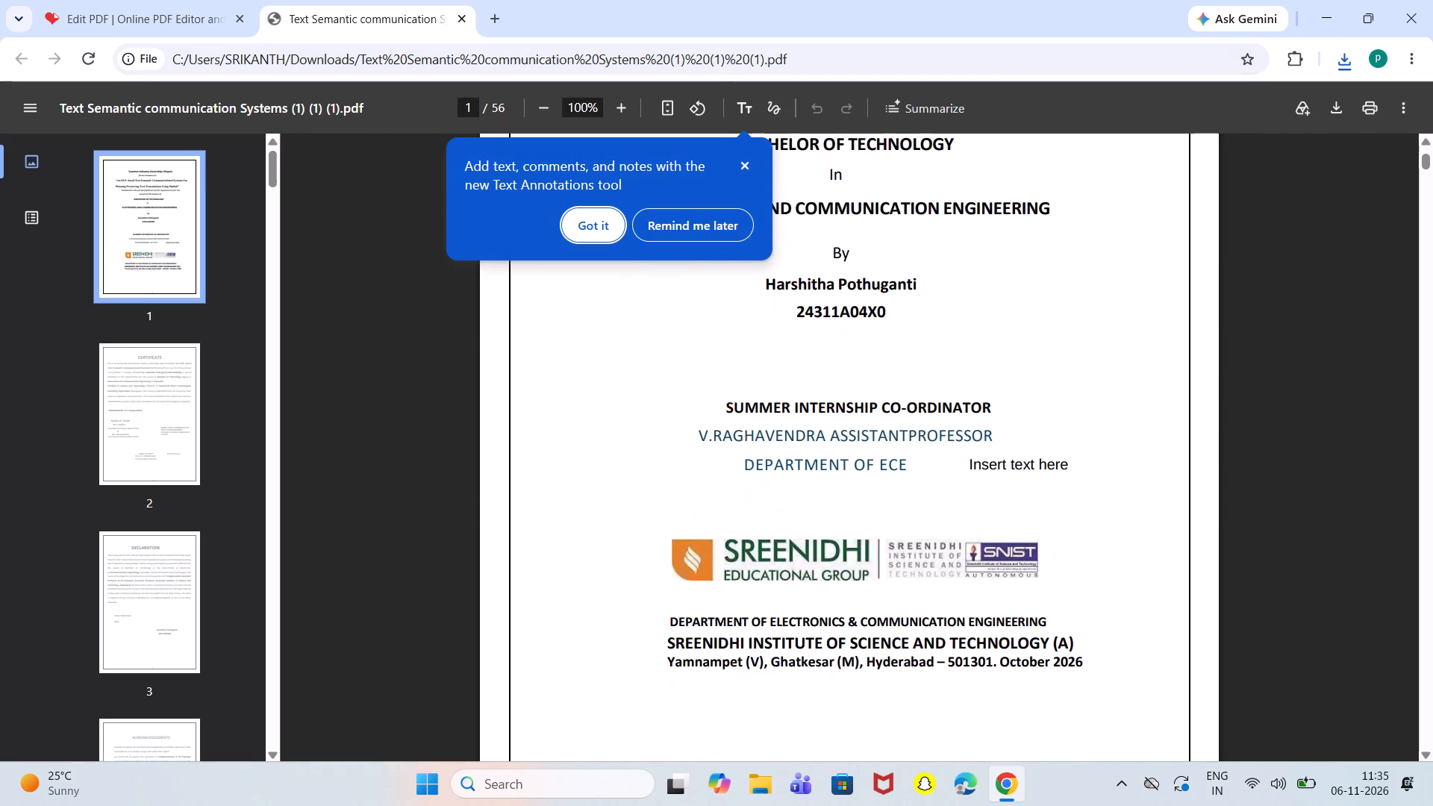
scroll(803, 399, "down", 1)
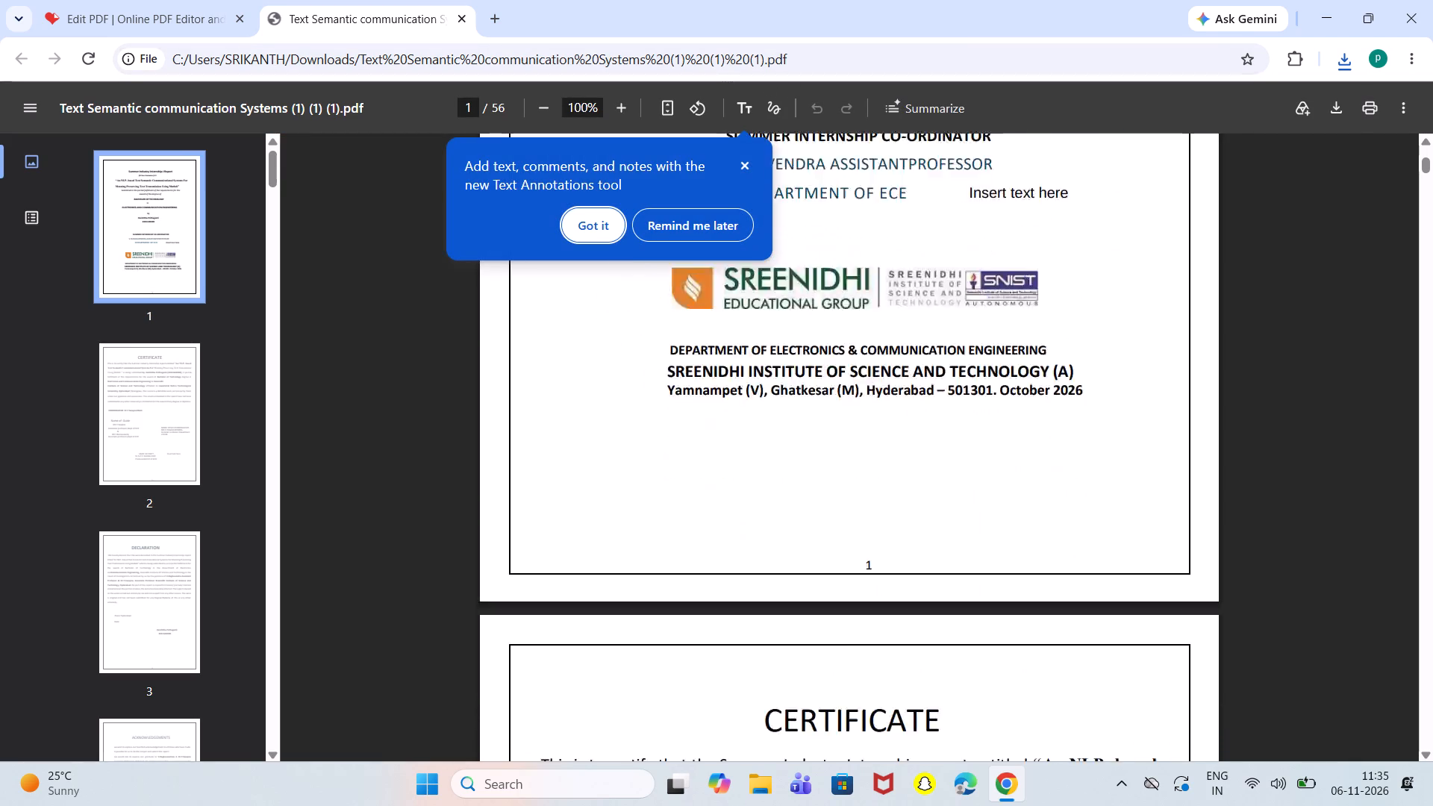
scroll(803, 399, "up", 5)
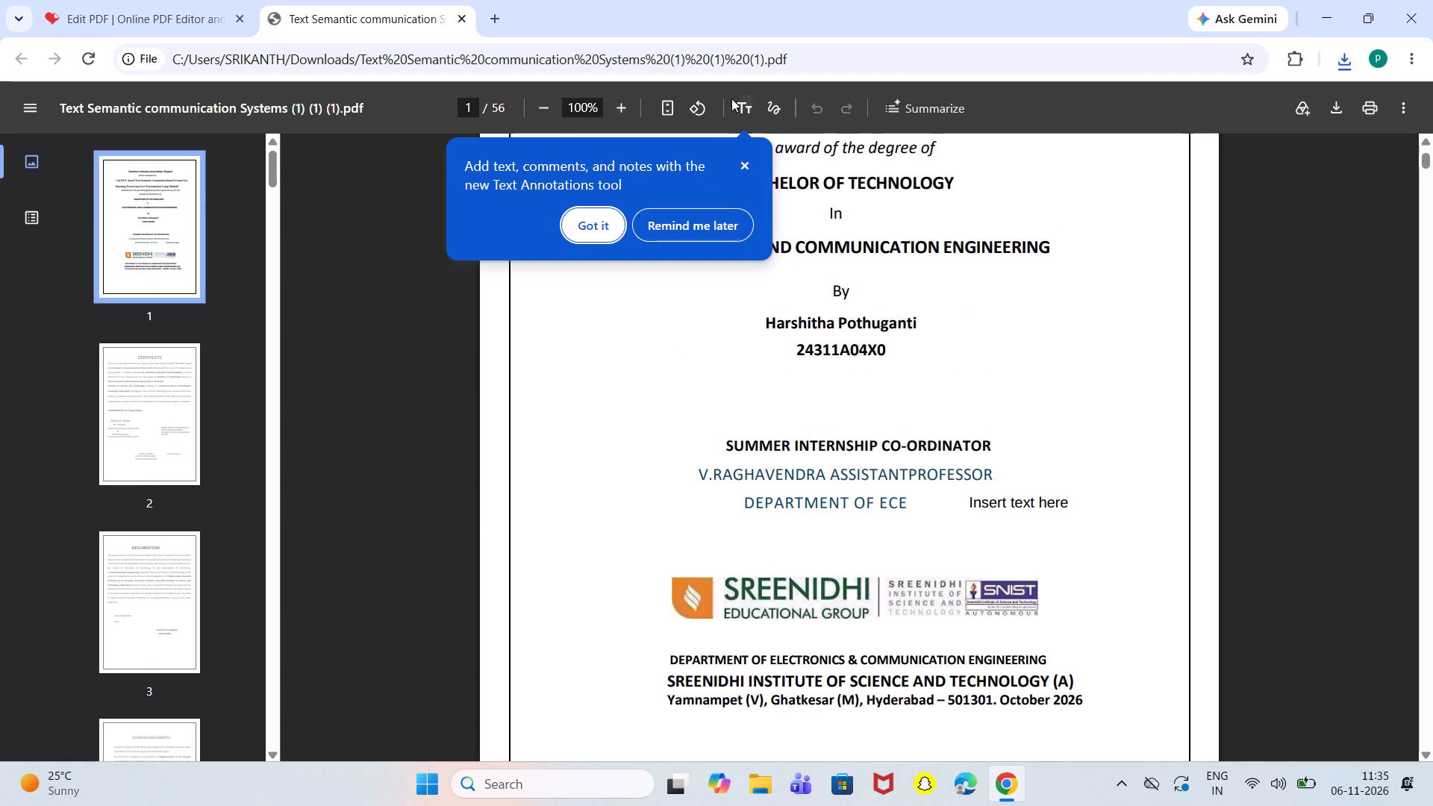
left_click(746, 166)
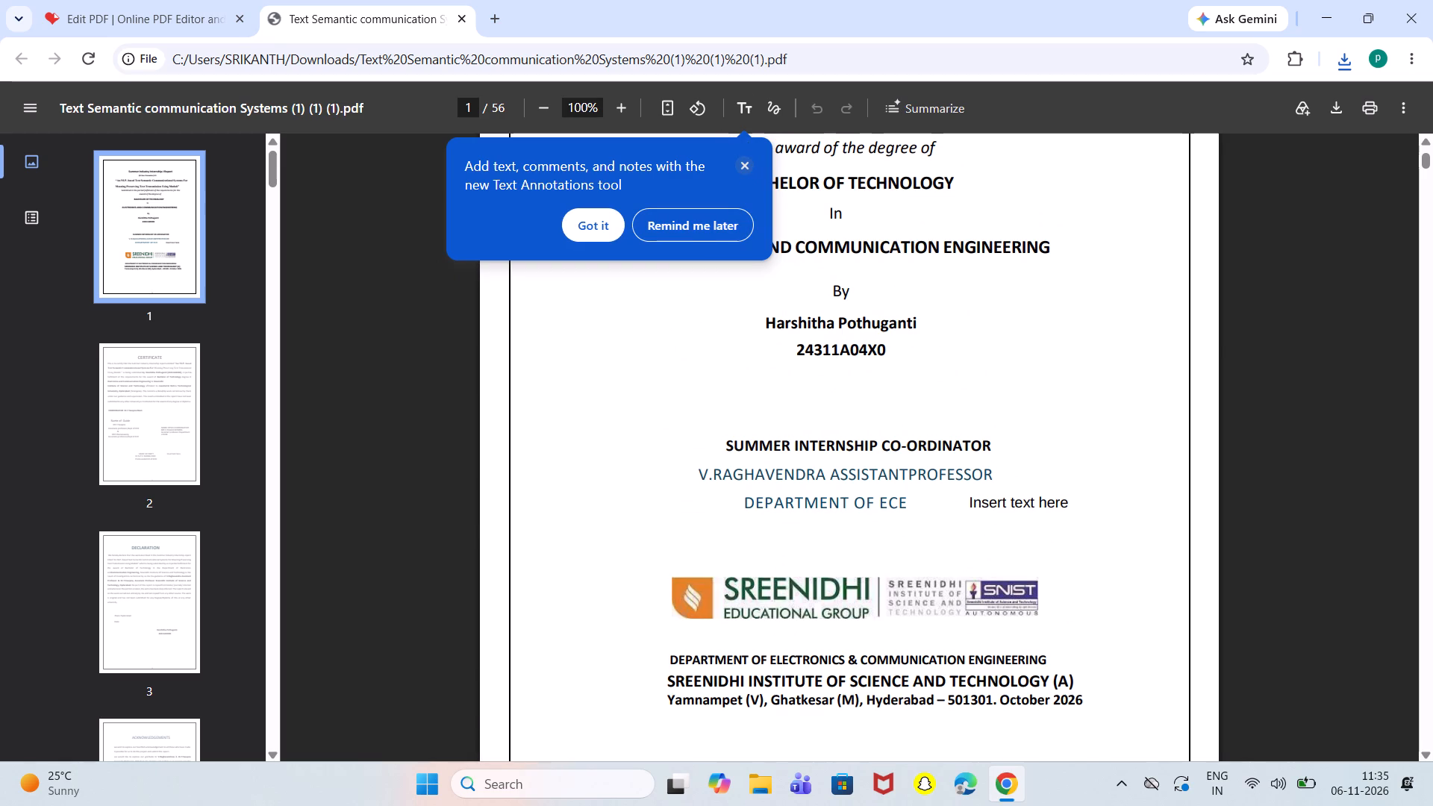
scroll(990, 492, "down", 3)
scroll(990, 492, "up", 1)
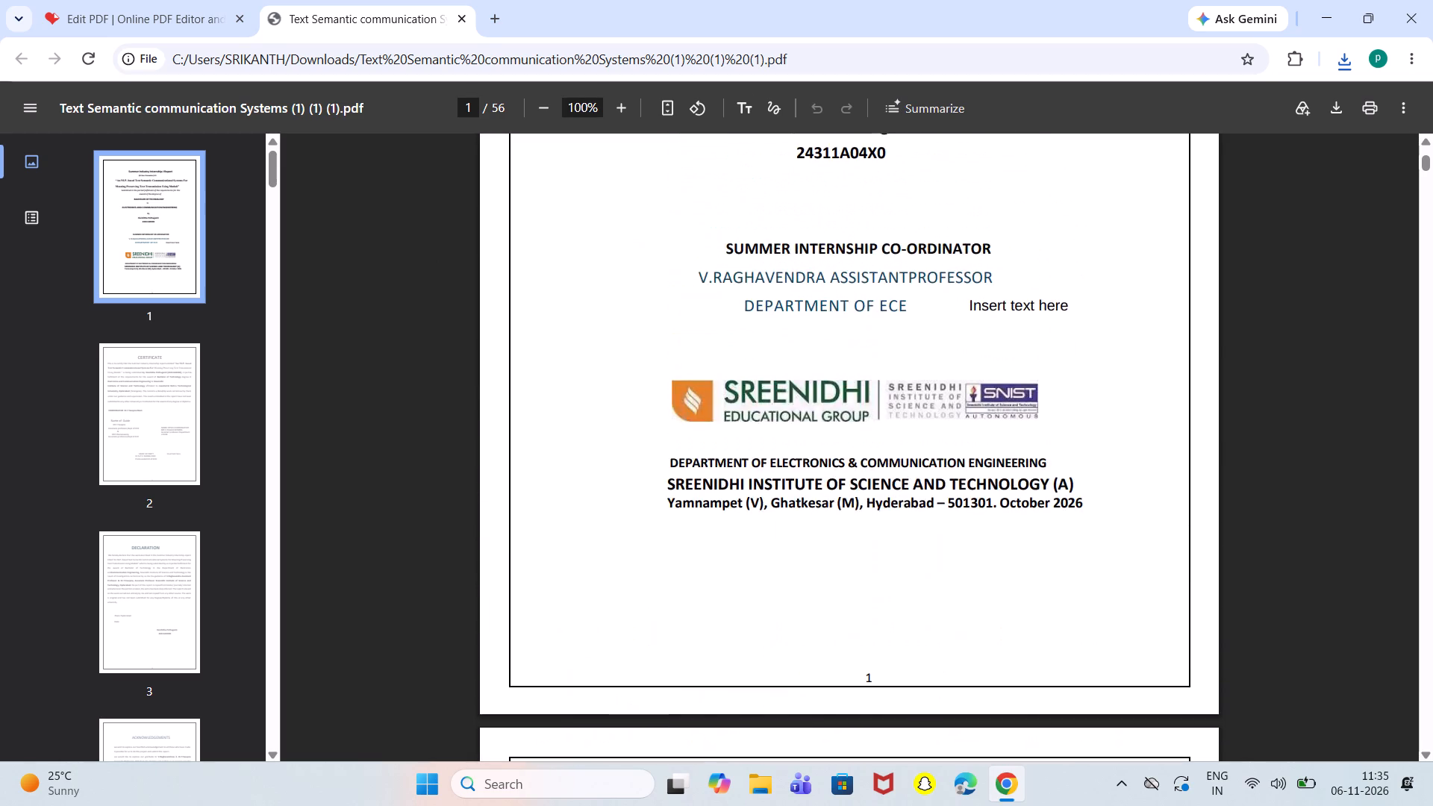
scroll(990, 492, "up", 1)
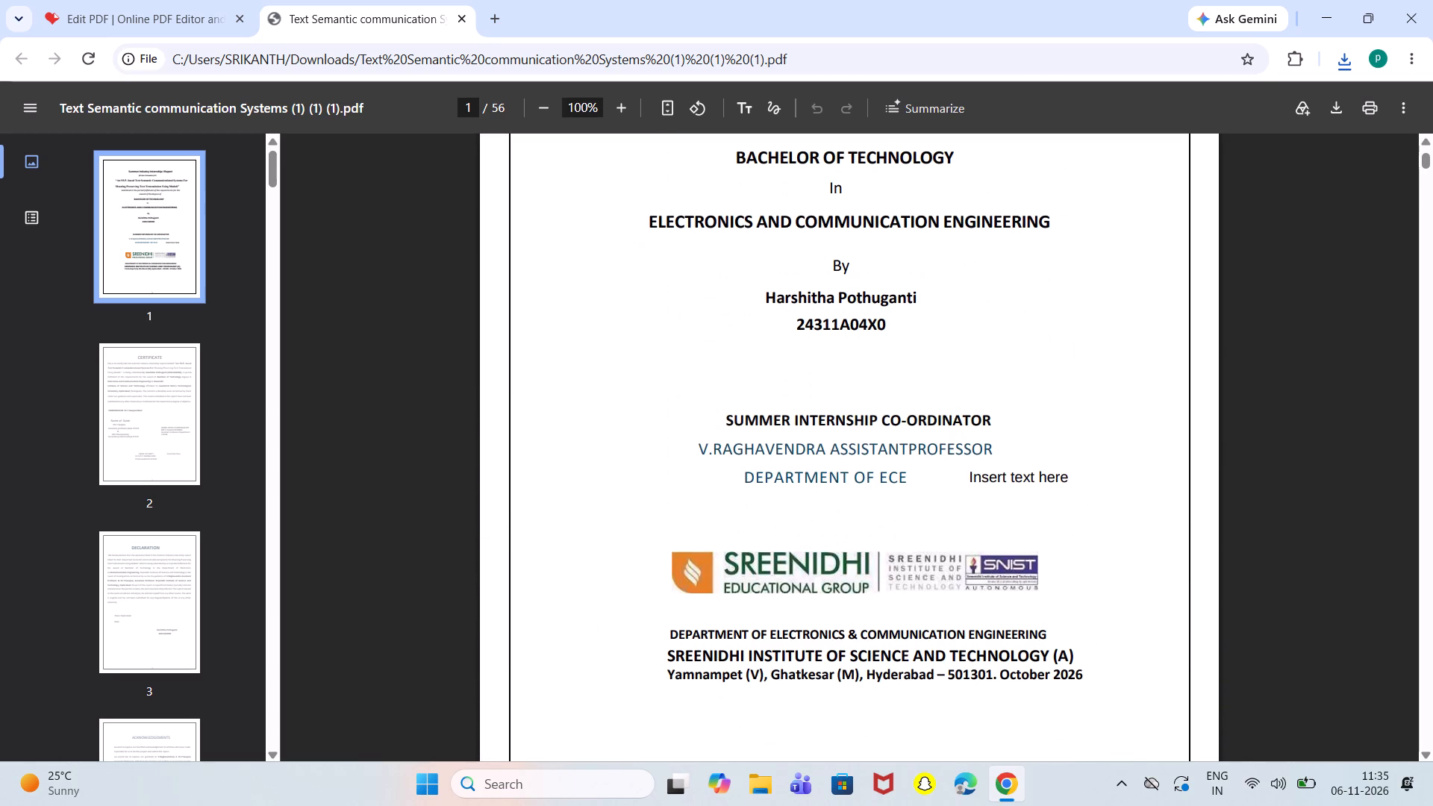
left_click(1033, 479)
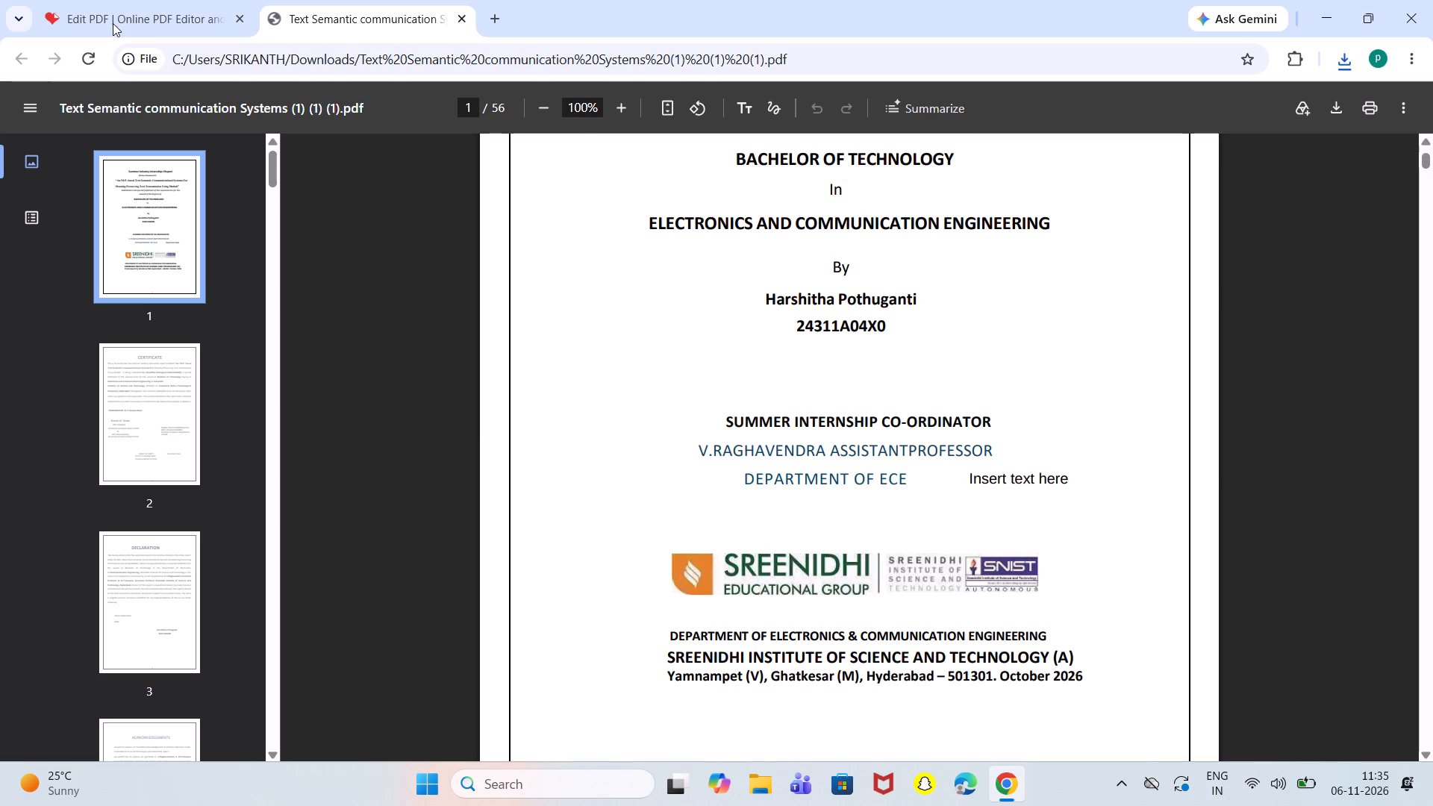
left_click(118, 21)
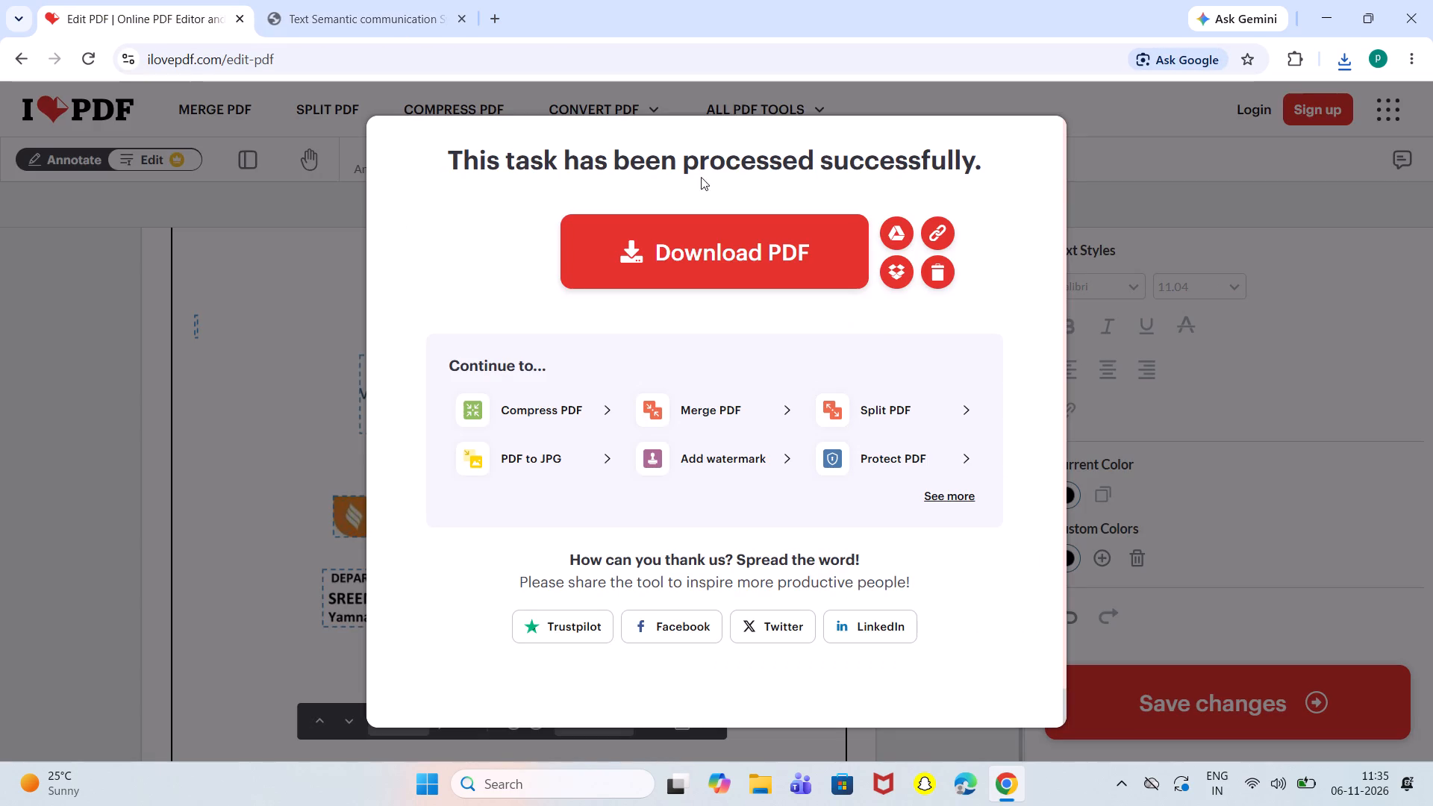
Delete the "Insert text here" placeholder box beside the "DEPARTMENT OF ECE" line on the cover page.
left_click(1157, 100)
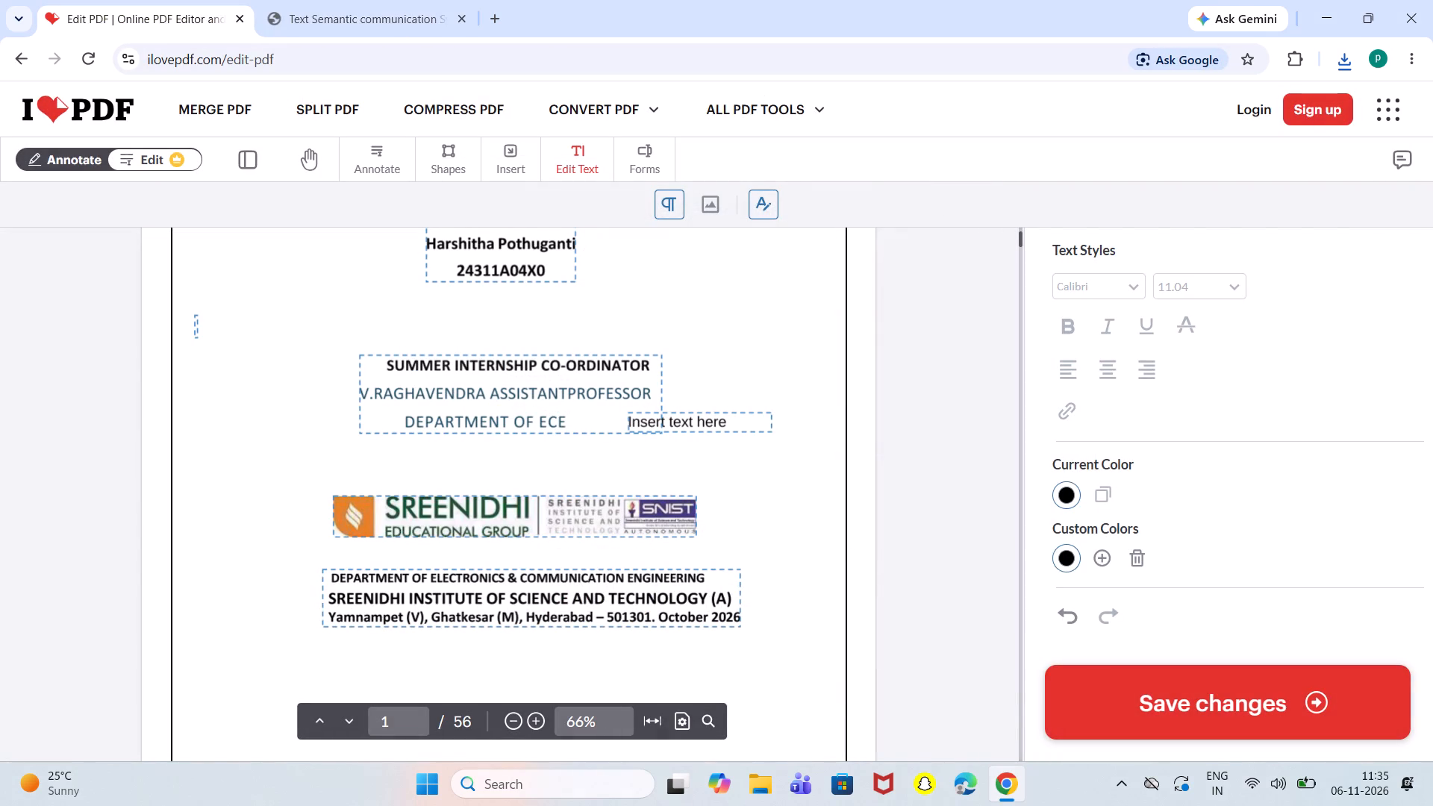
left_click(685, 425)
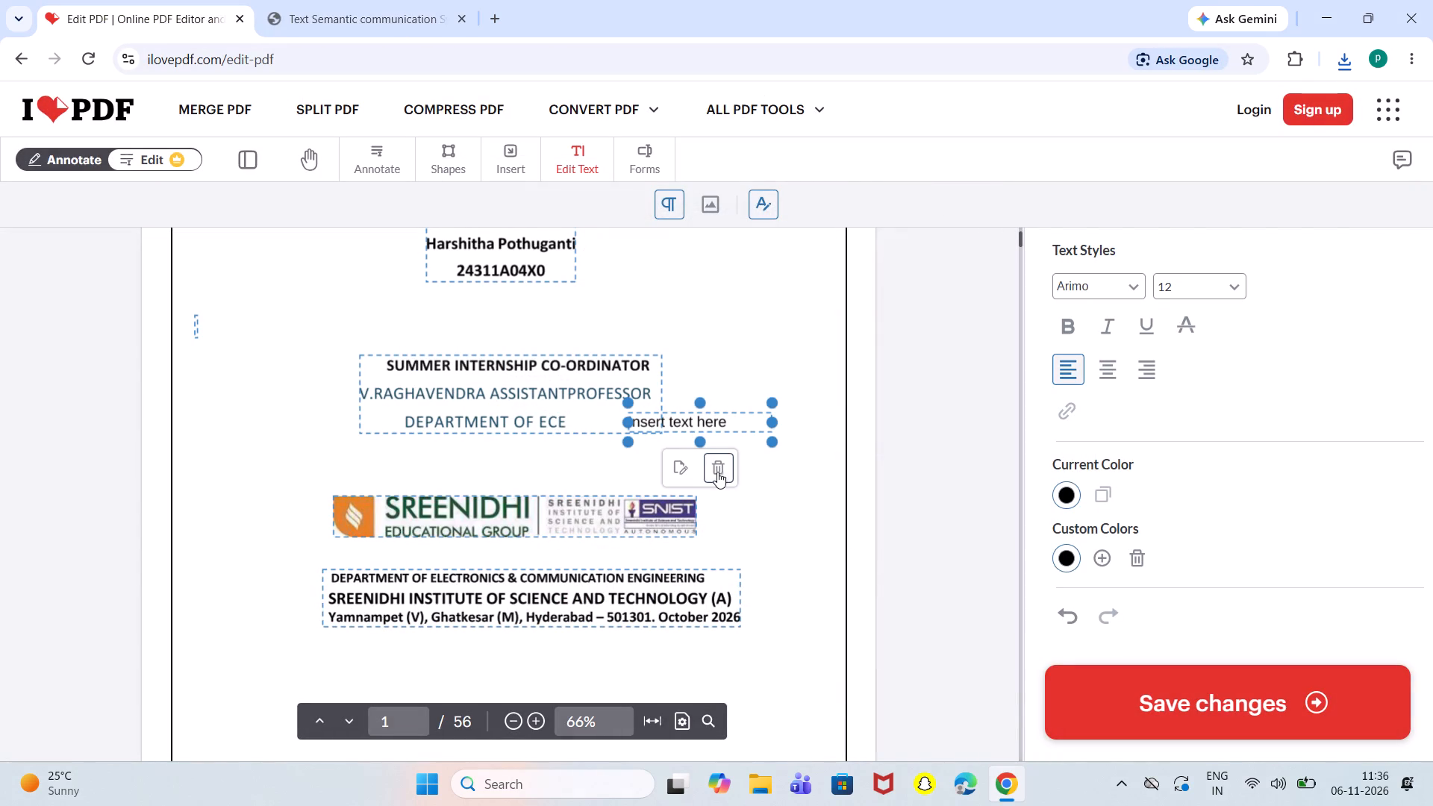
left_click(717, 473)
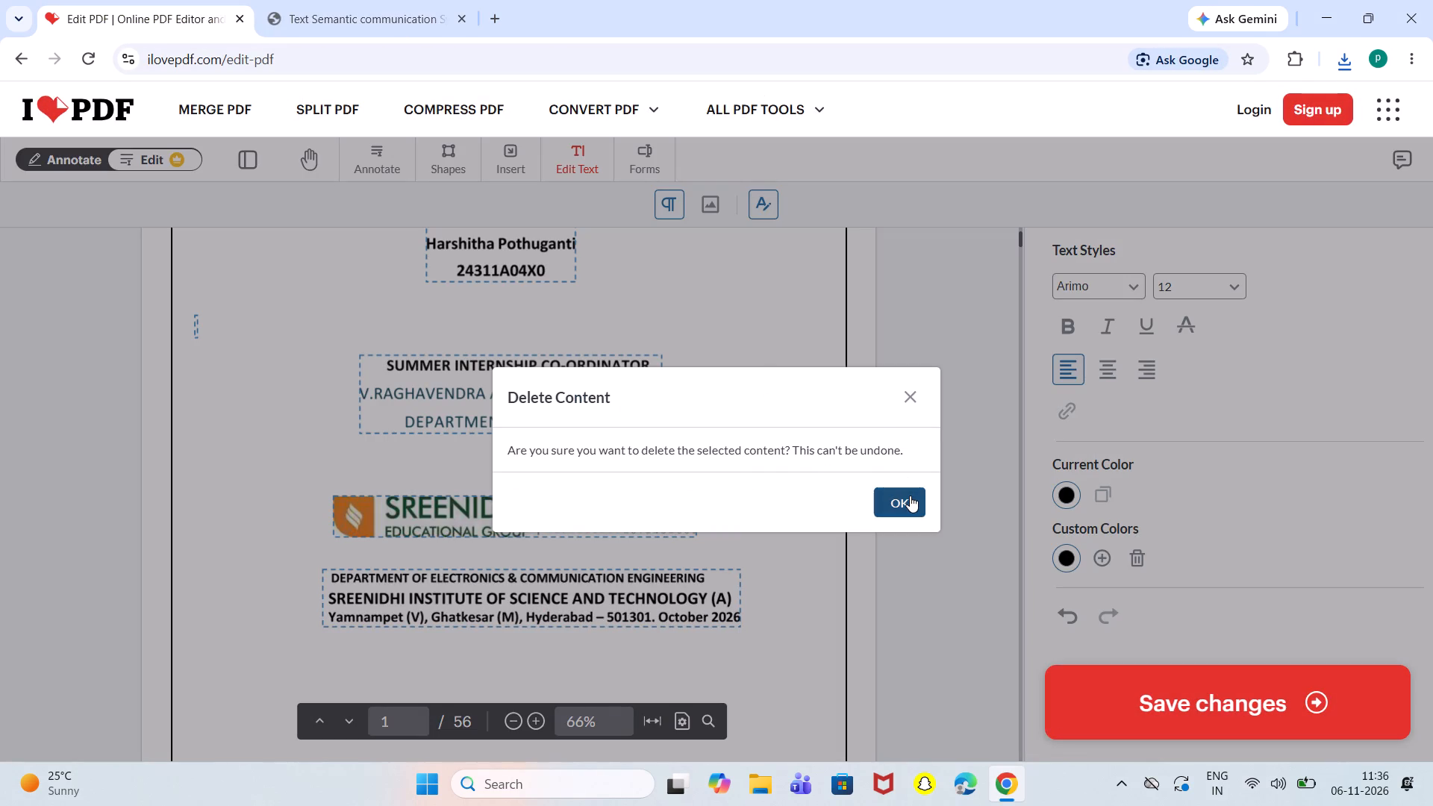
left_click(910, 496)
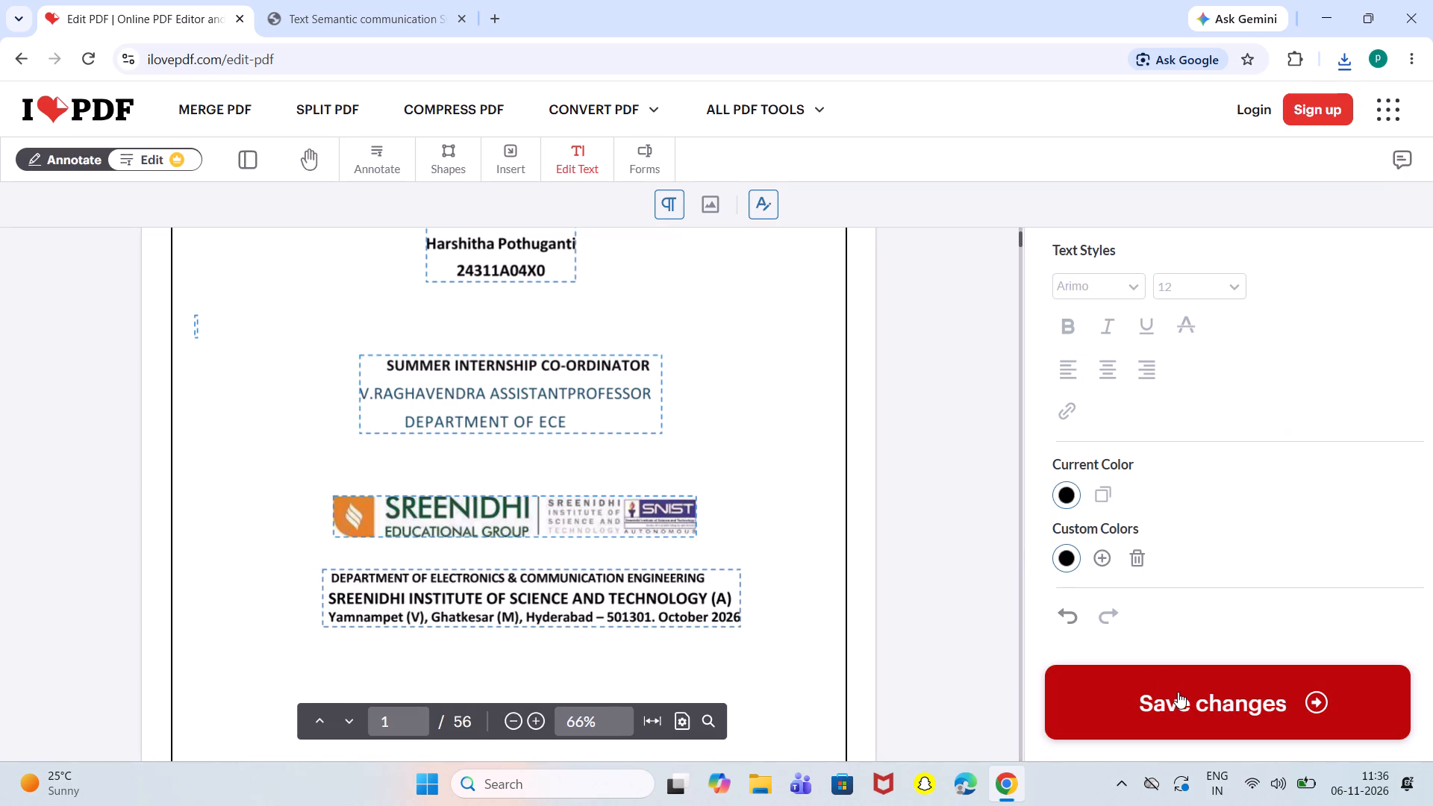
Save the changes, download the edited PDF and open the downloaded copy.
left_click(1178, 692)
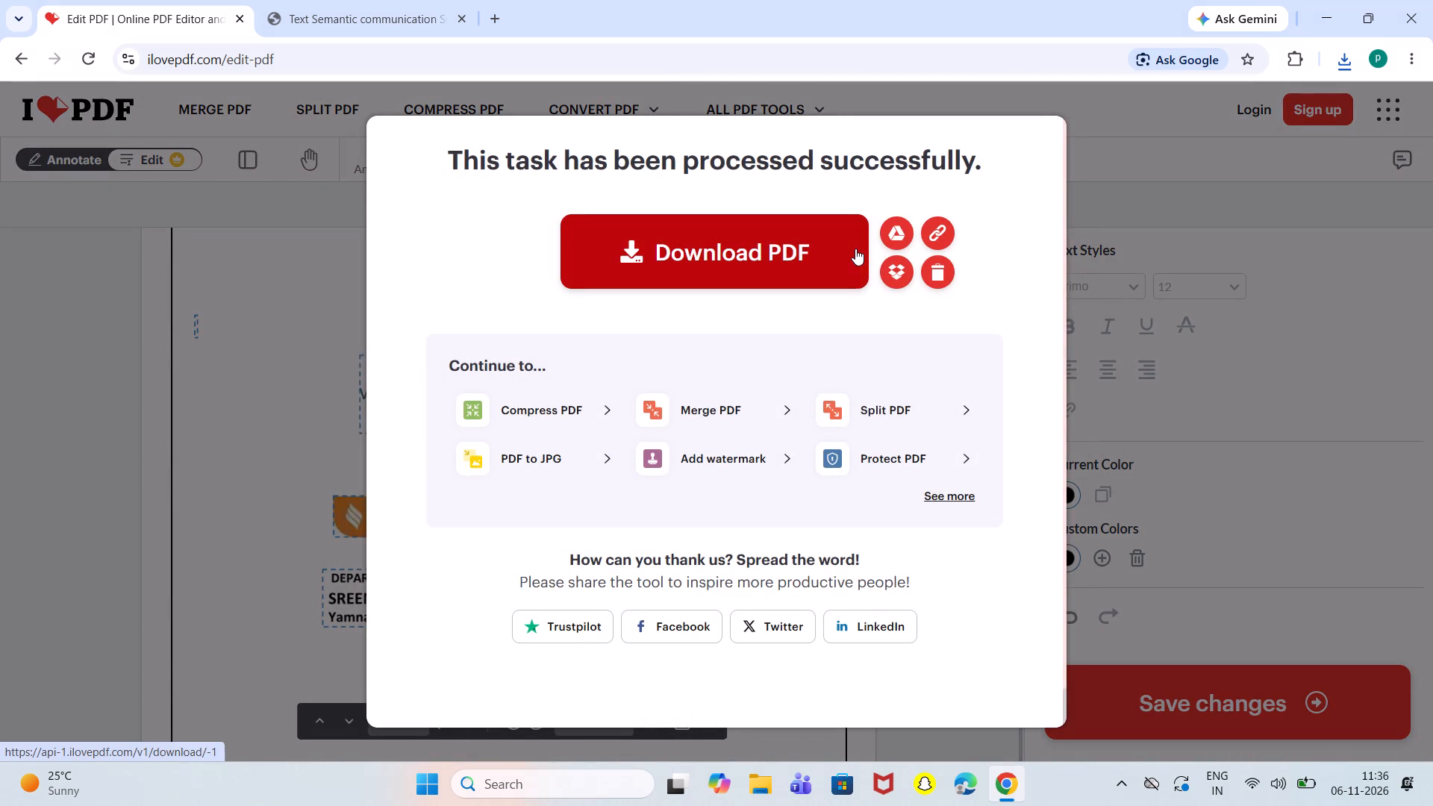
left_click(796, 246)
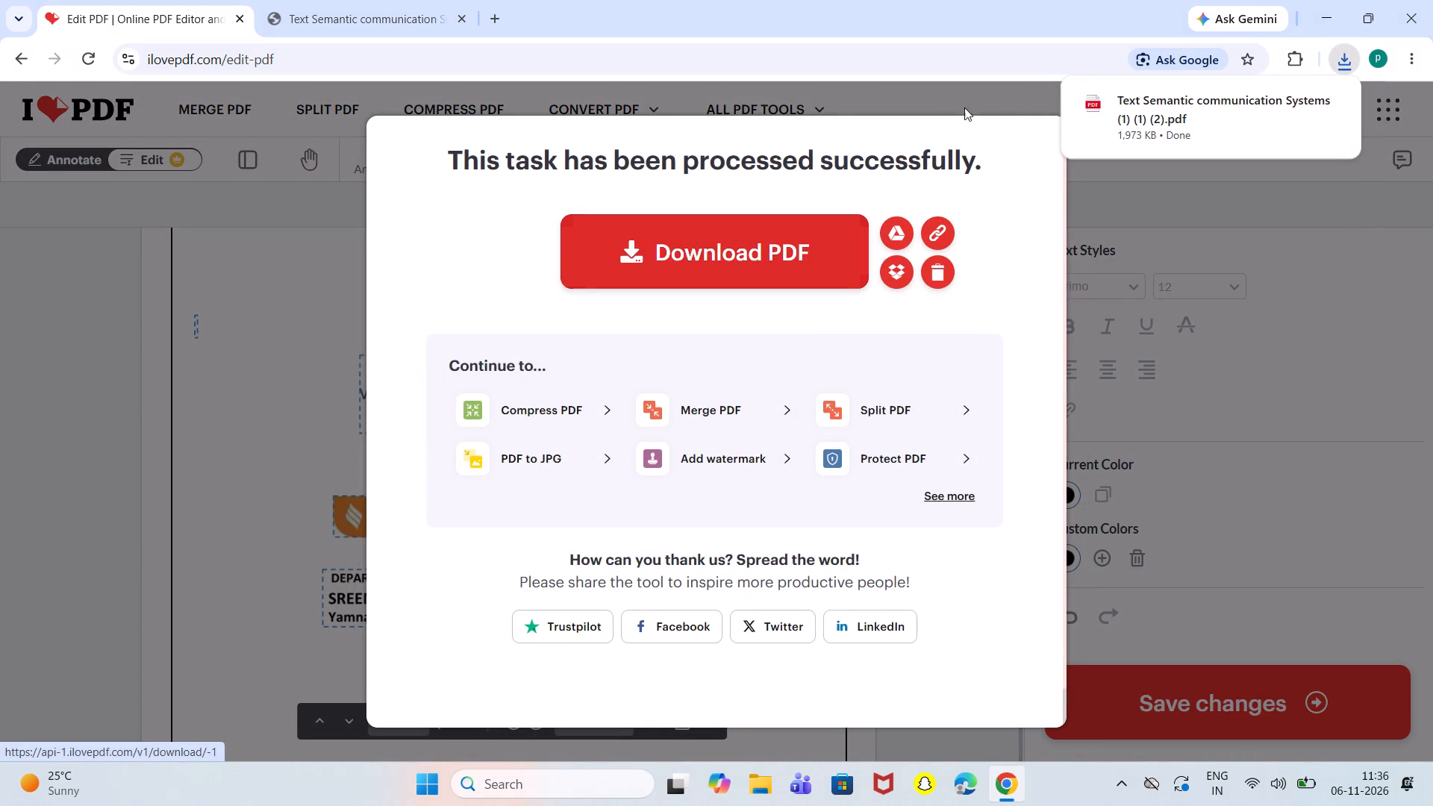
left_click(1217, 109)
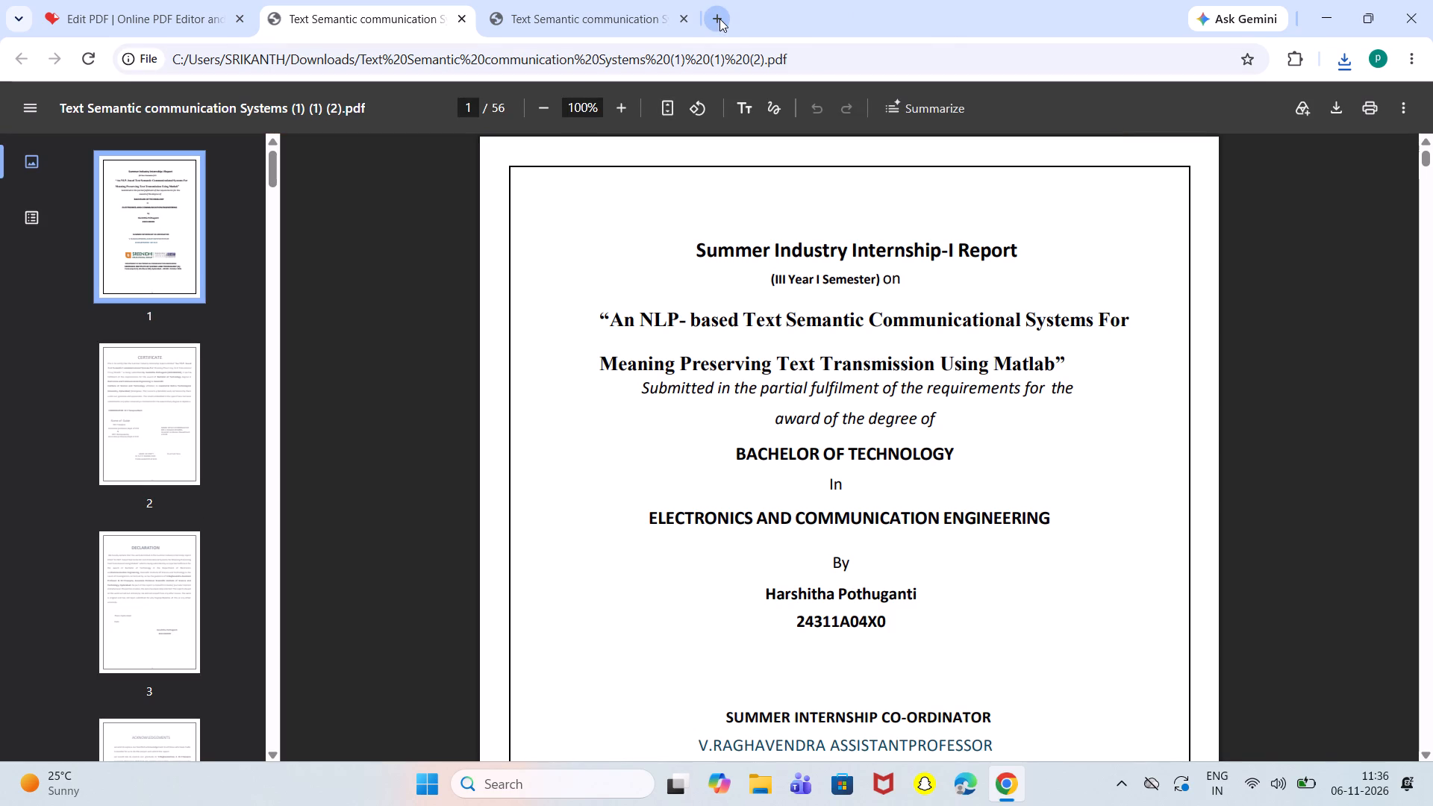
Open a new blank browser tab.
left_click(719, 19)
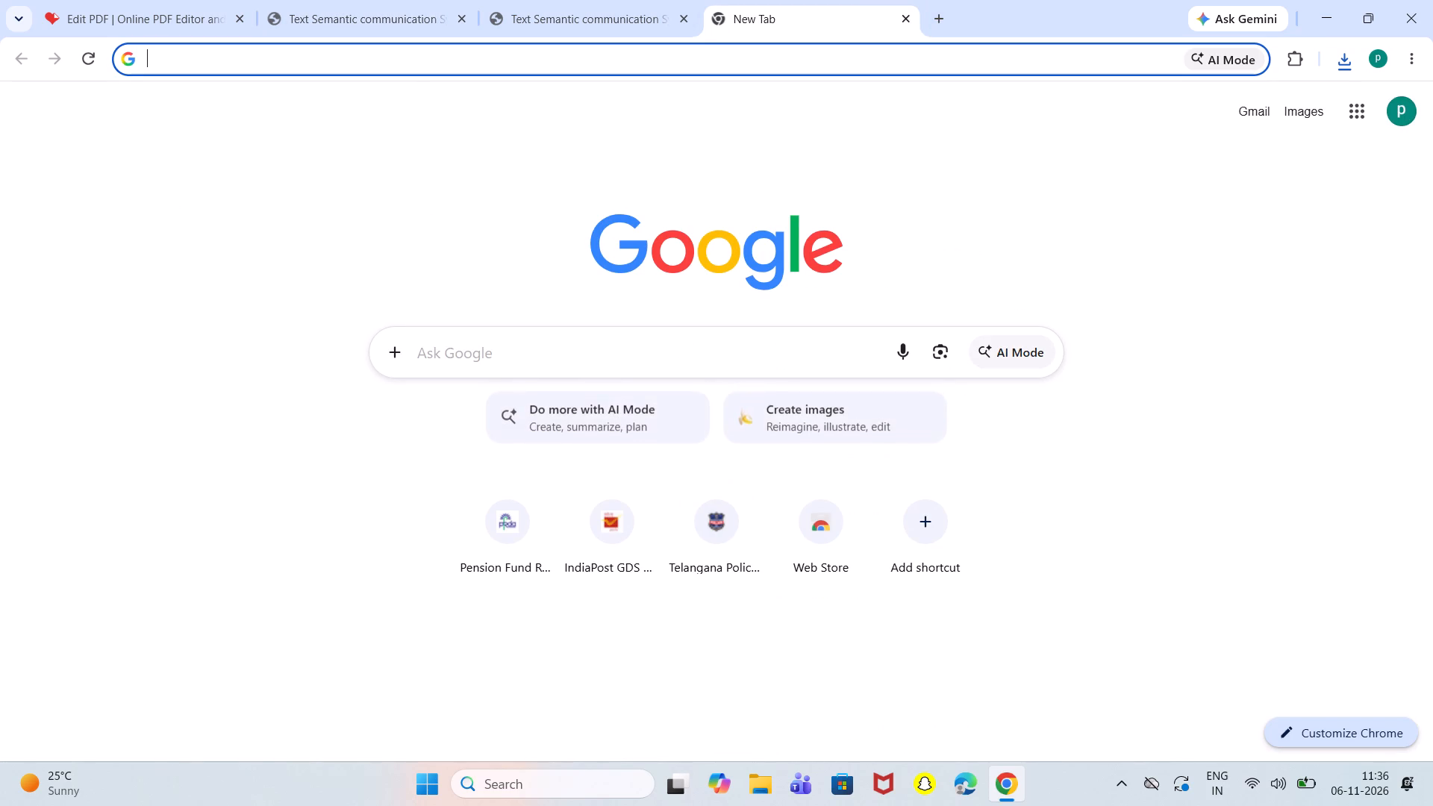
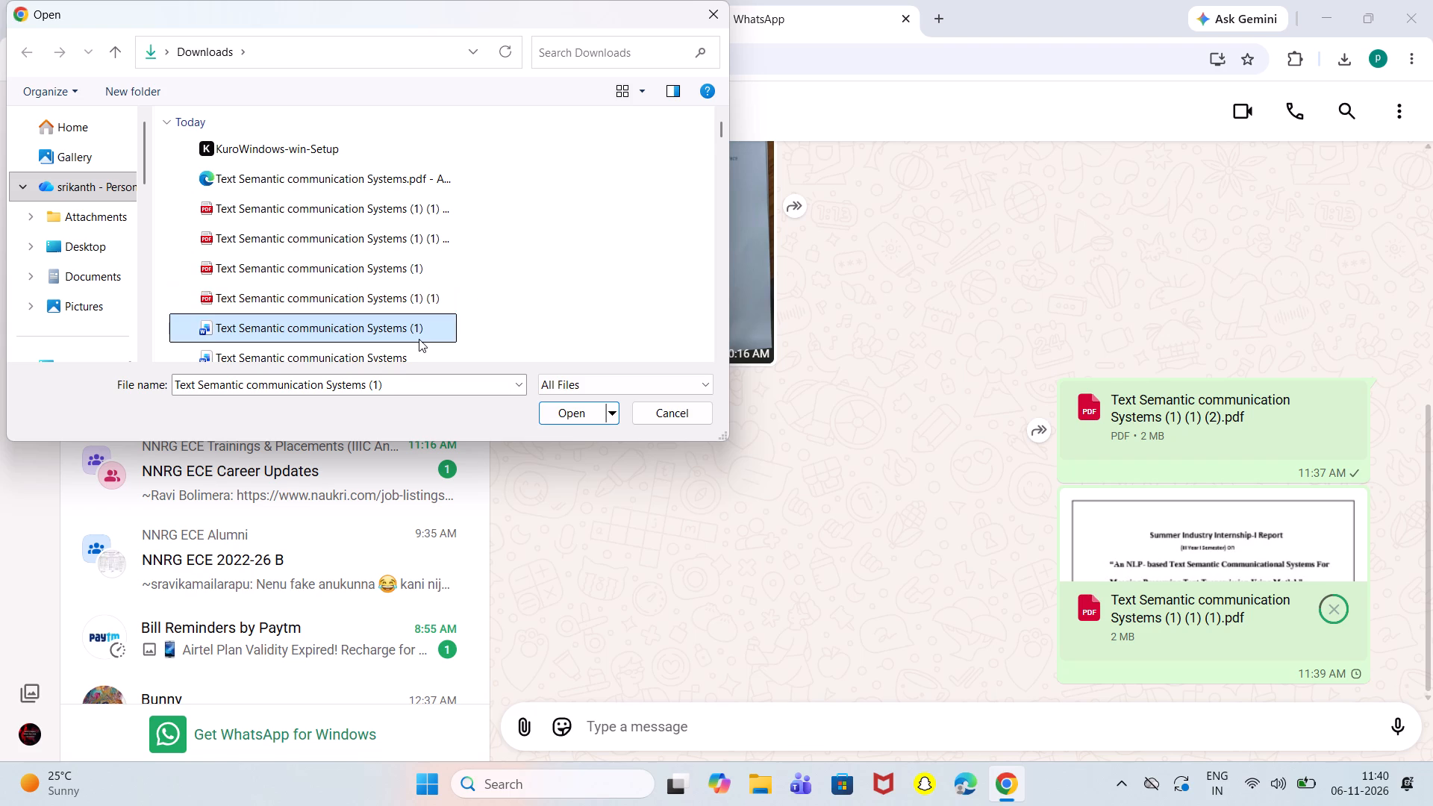
Select the PDF "Text Semantic communication Systems (1) (1) (1)" from the Downloads folder to attach to the WhatsApp chat.
left_click(432, 245)
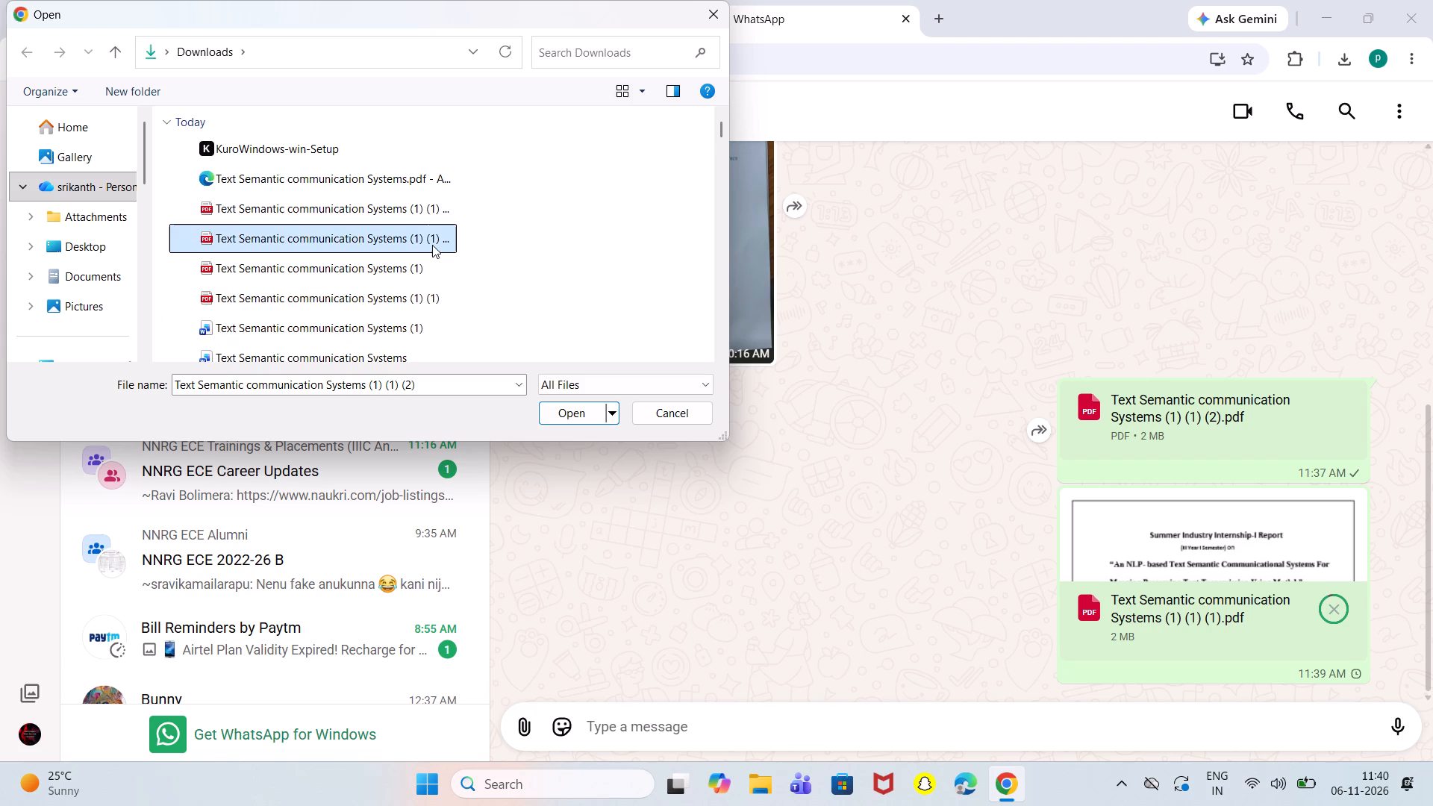
left_click(440, 208)
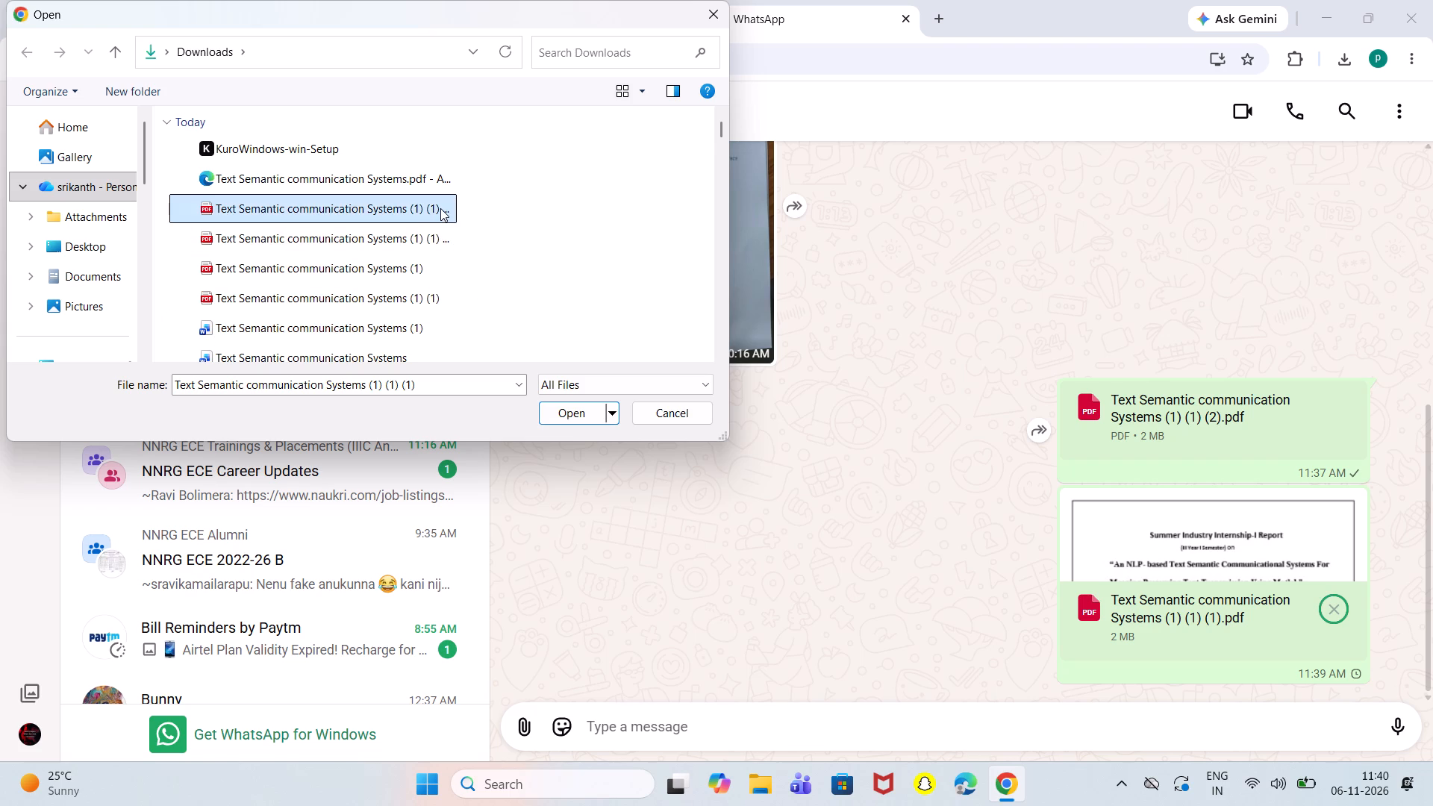
left_click(421, 208)
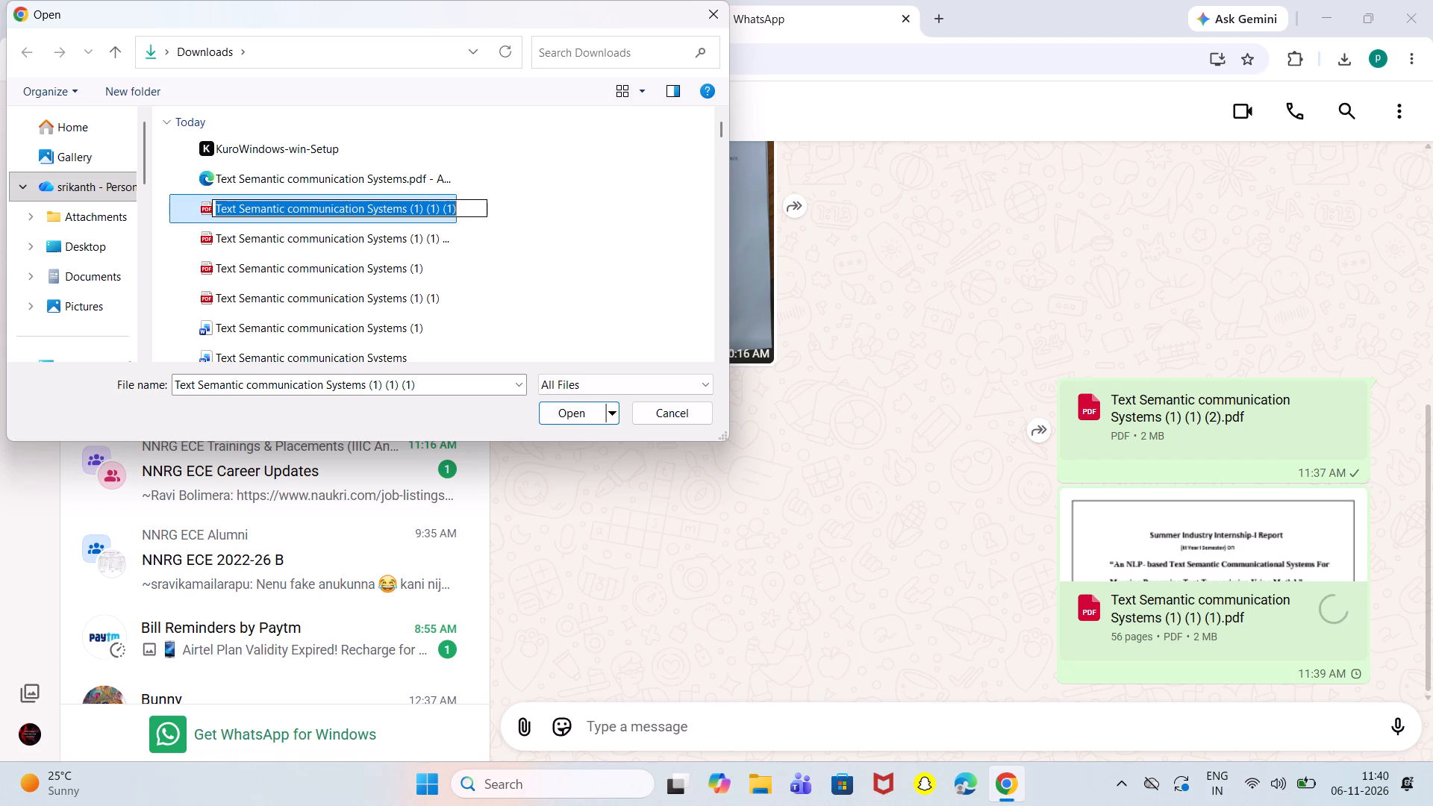
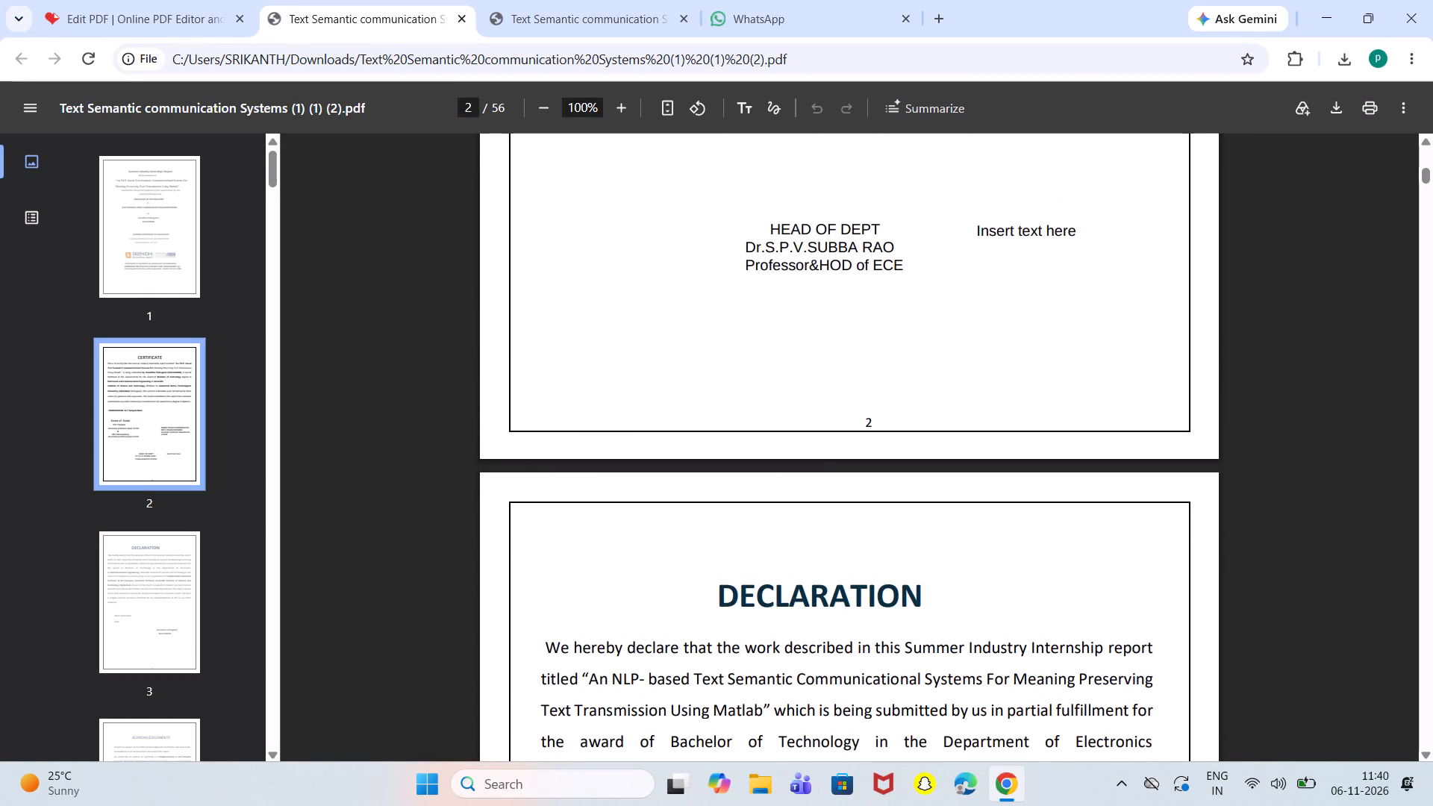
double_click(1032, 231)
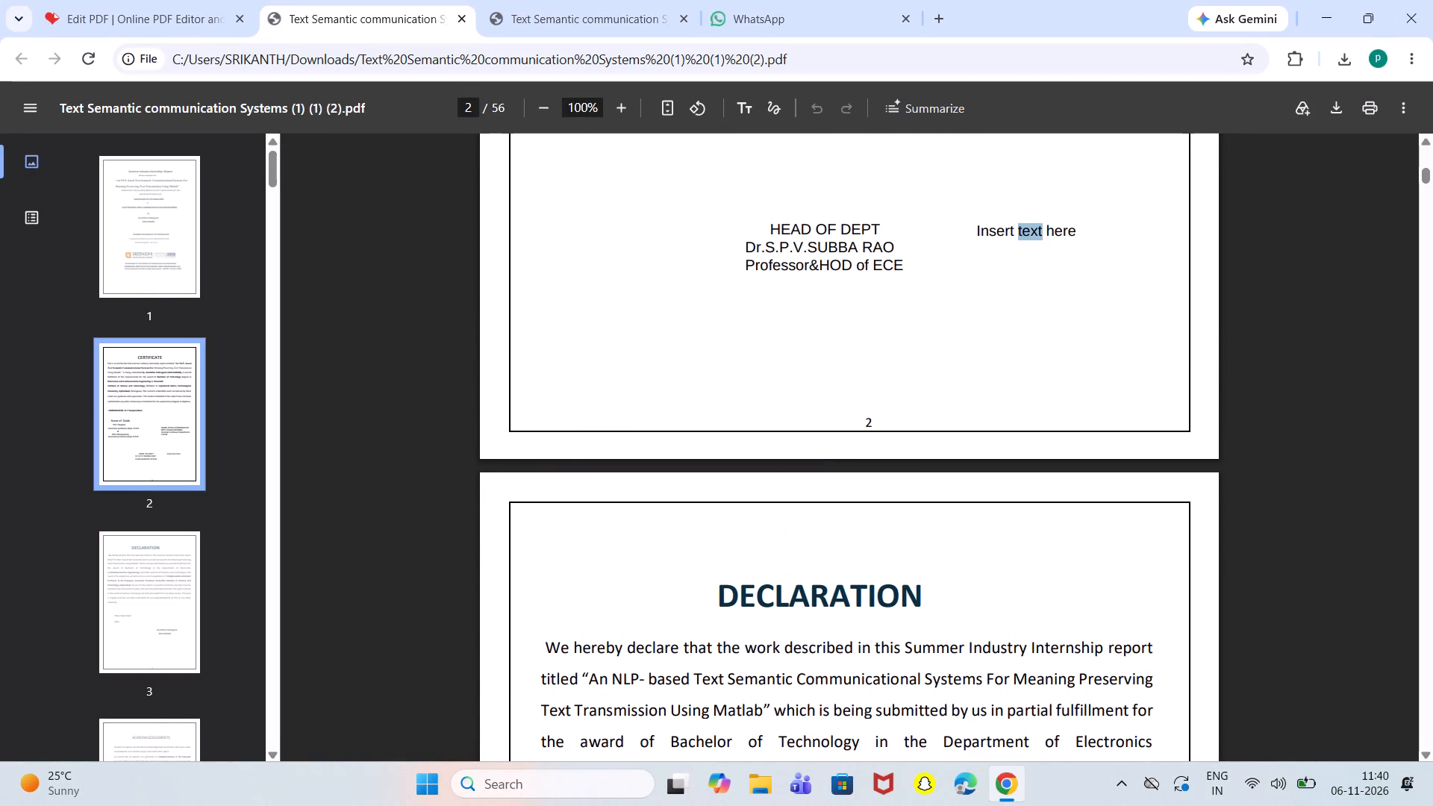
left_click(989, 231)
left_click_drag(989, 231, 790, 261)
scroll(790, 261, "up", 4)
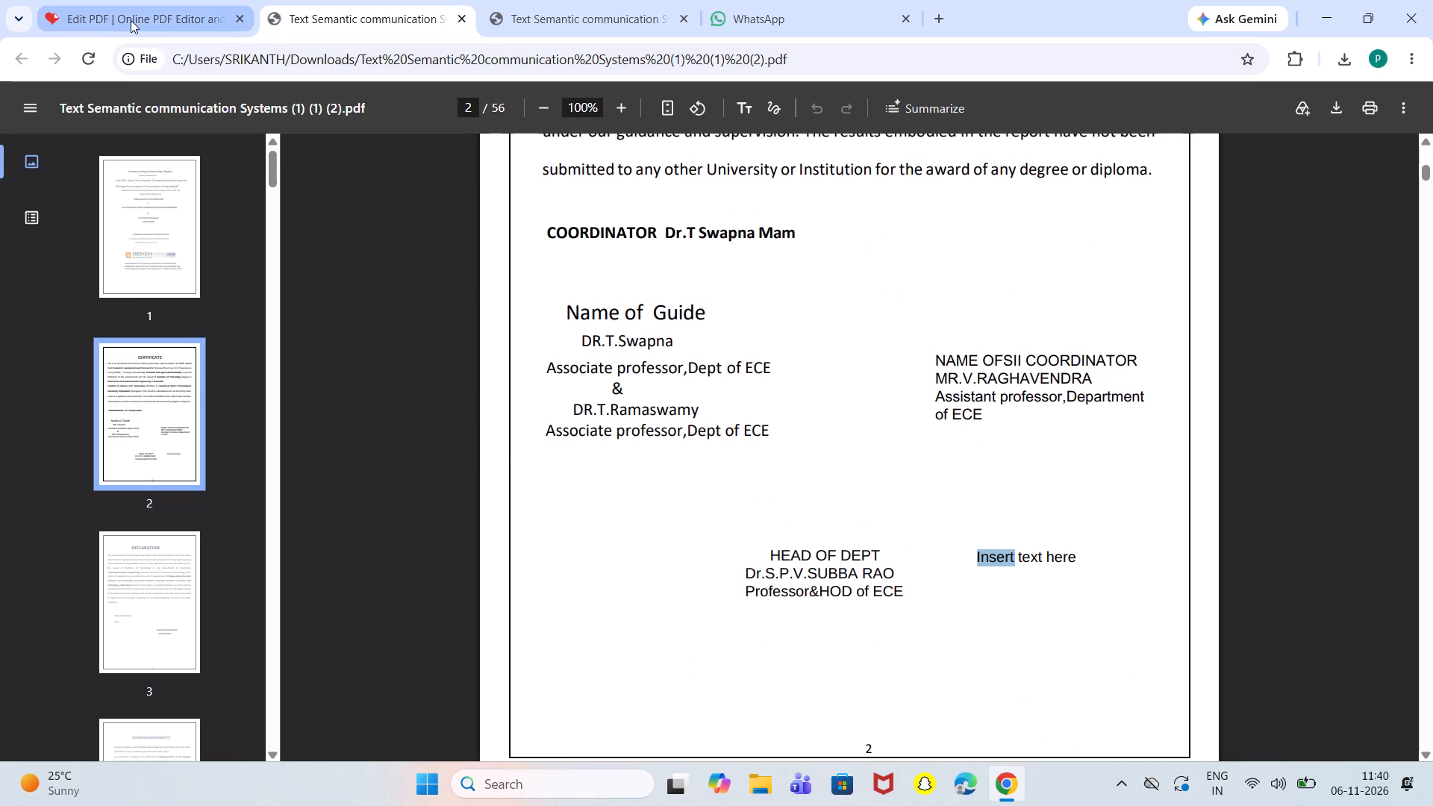
Return to the online PDF editor and delete the "Insert text here" placeholder box beside the HEAD OF DEPT block on the certificate page.
left_click(131, 20)
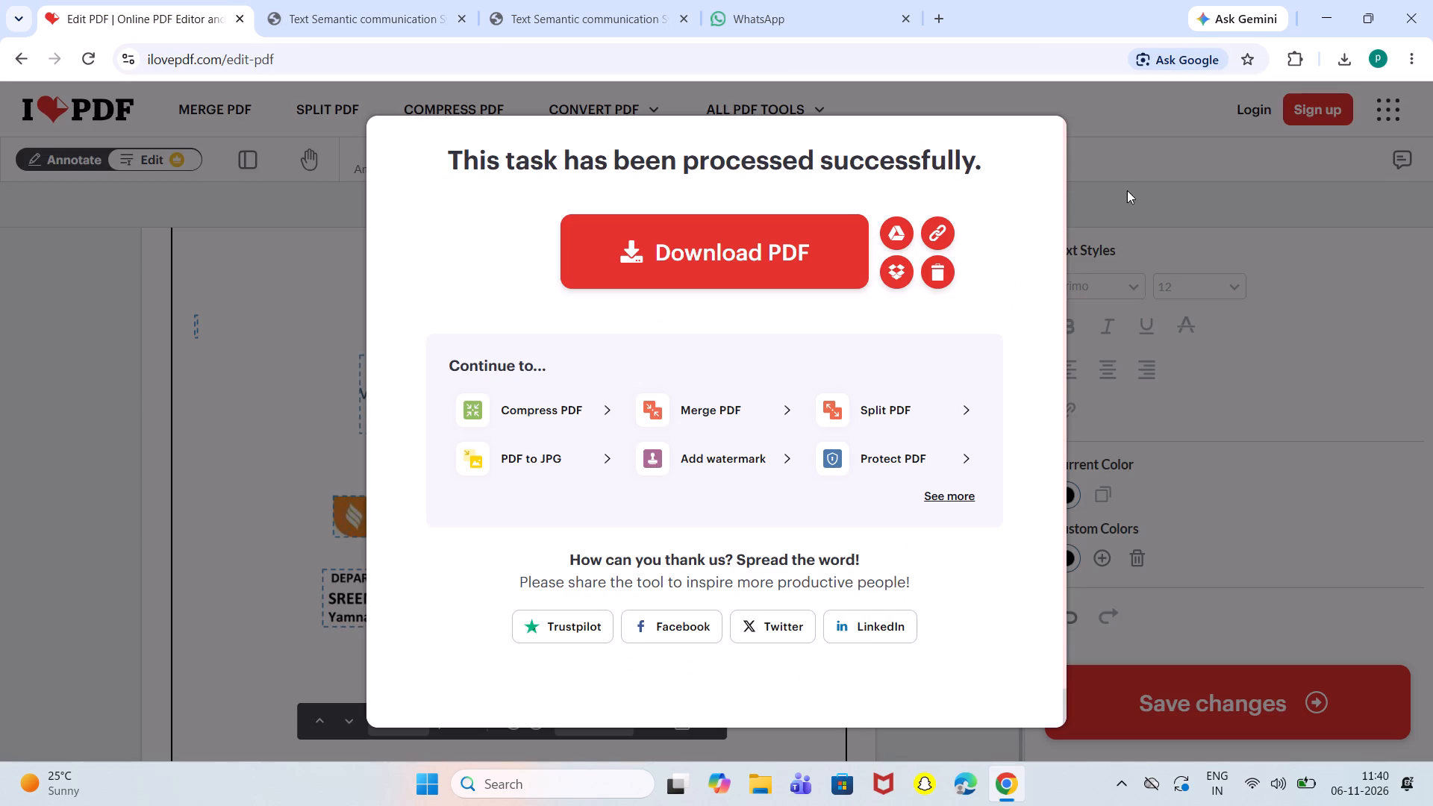
left_click(1123, 178)
scroll(714, 500, "right", 1)
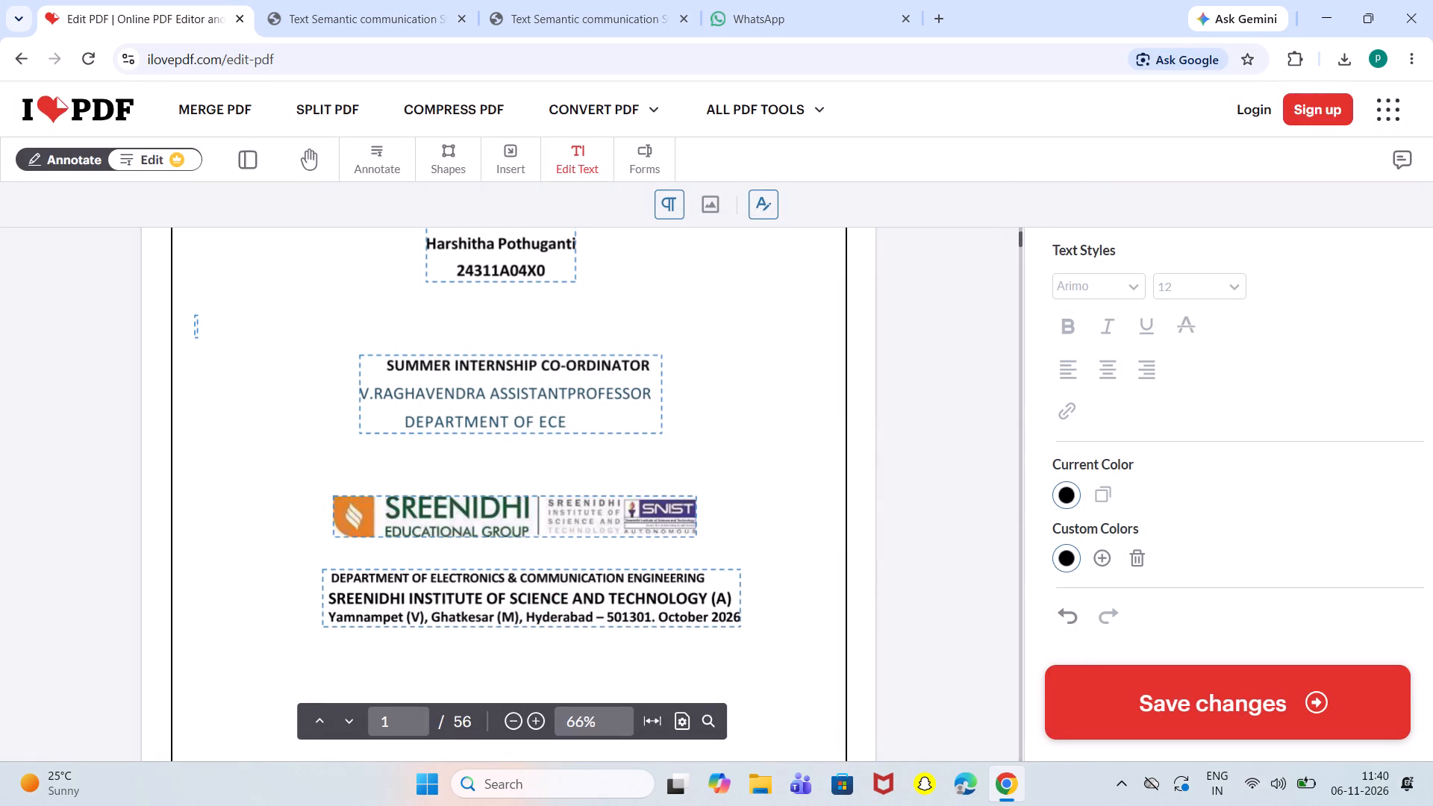
scroll(714, 500, "right", 1)
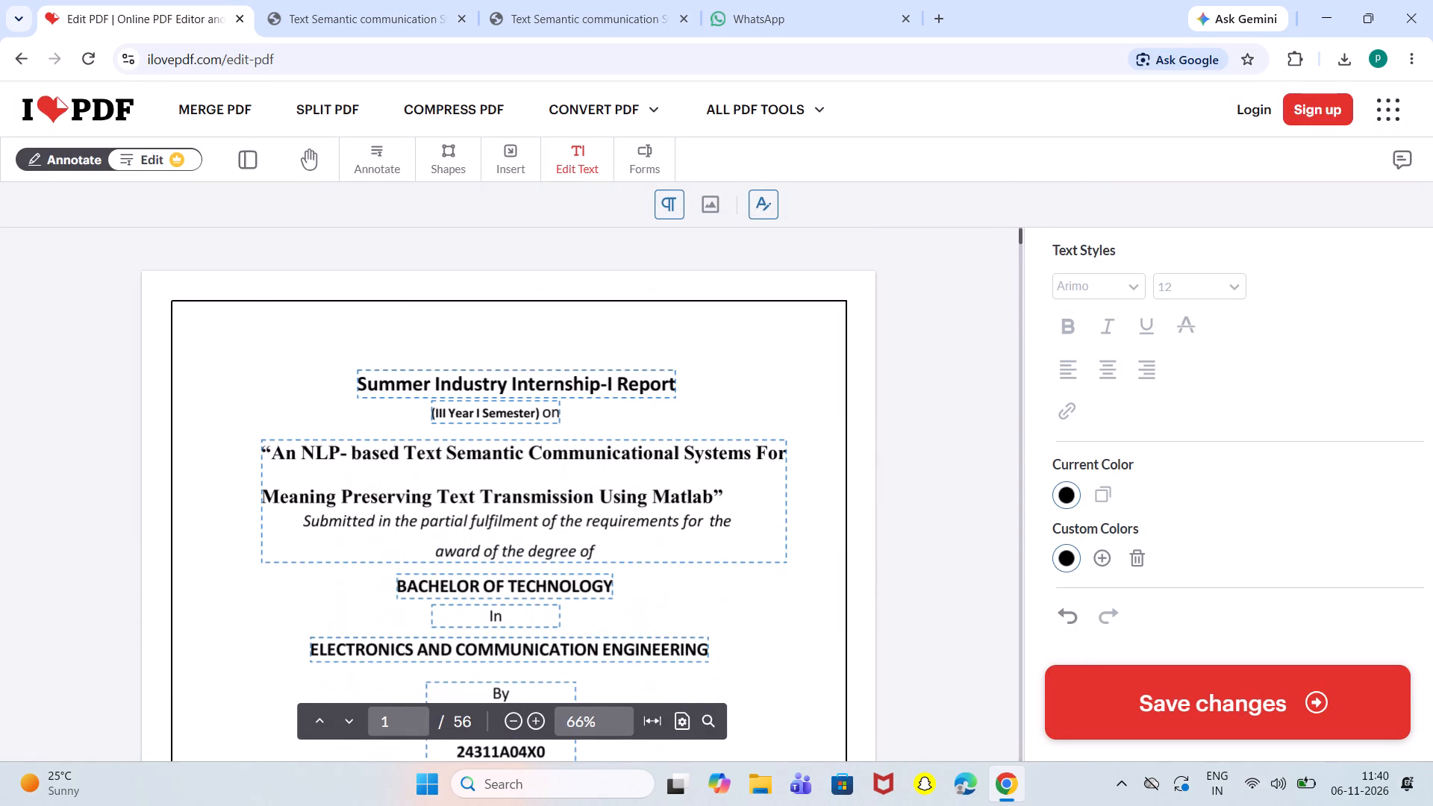
scroll(714, 500, "right", 1)
scroll(714, 500, "down", 8)
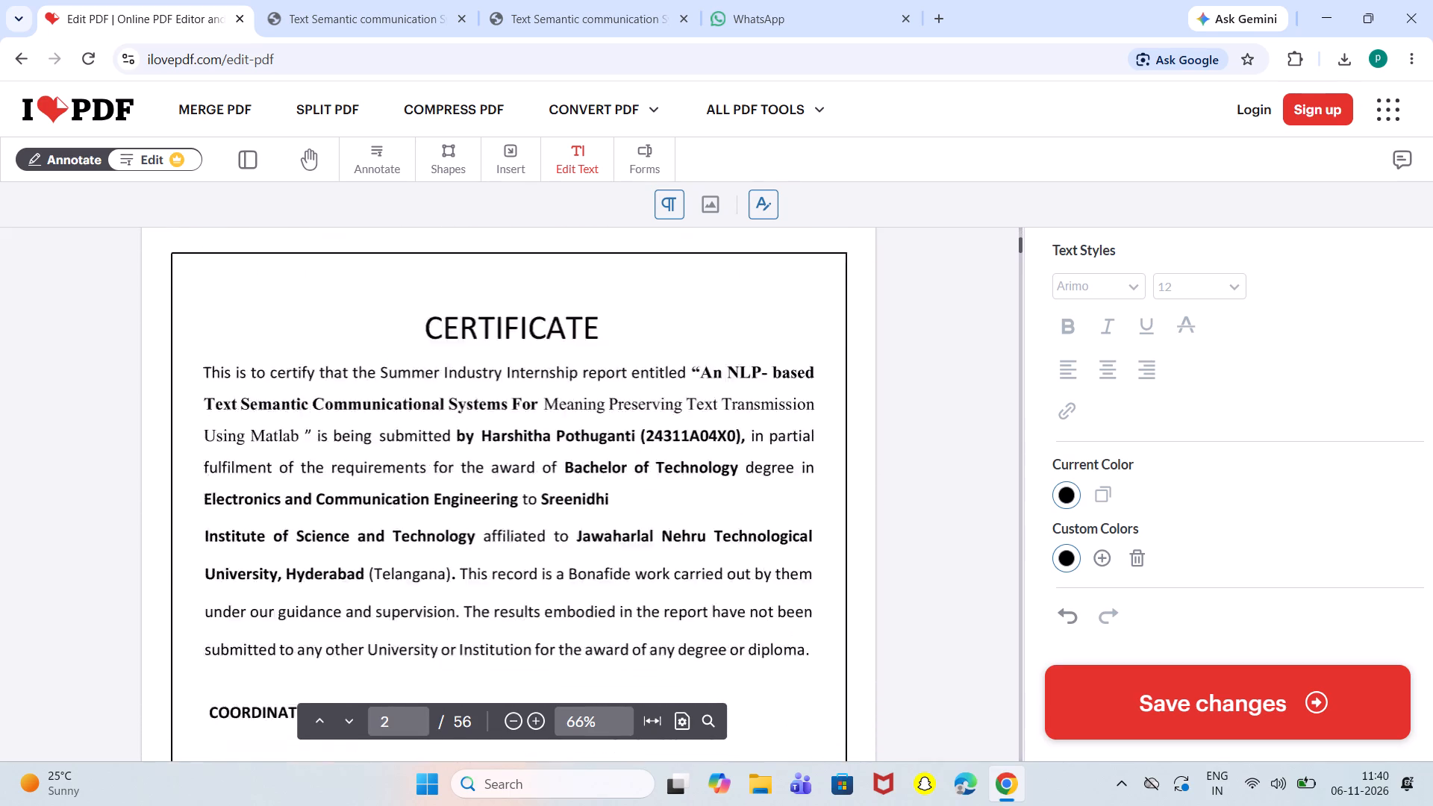
scroll(714, 500, "down", 2)
scroll(714, 500, "up", 2)
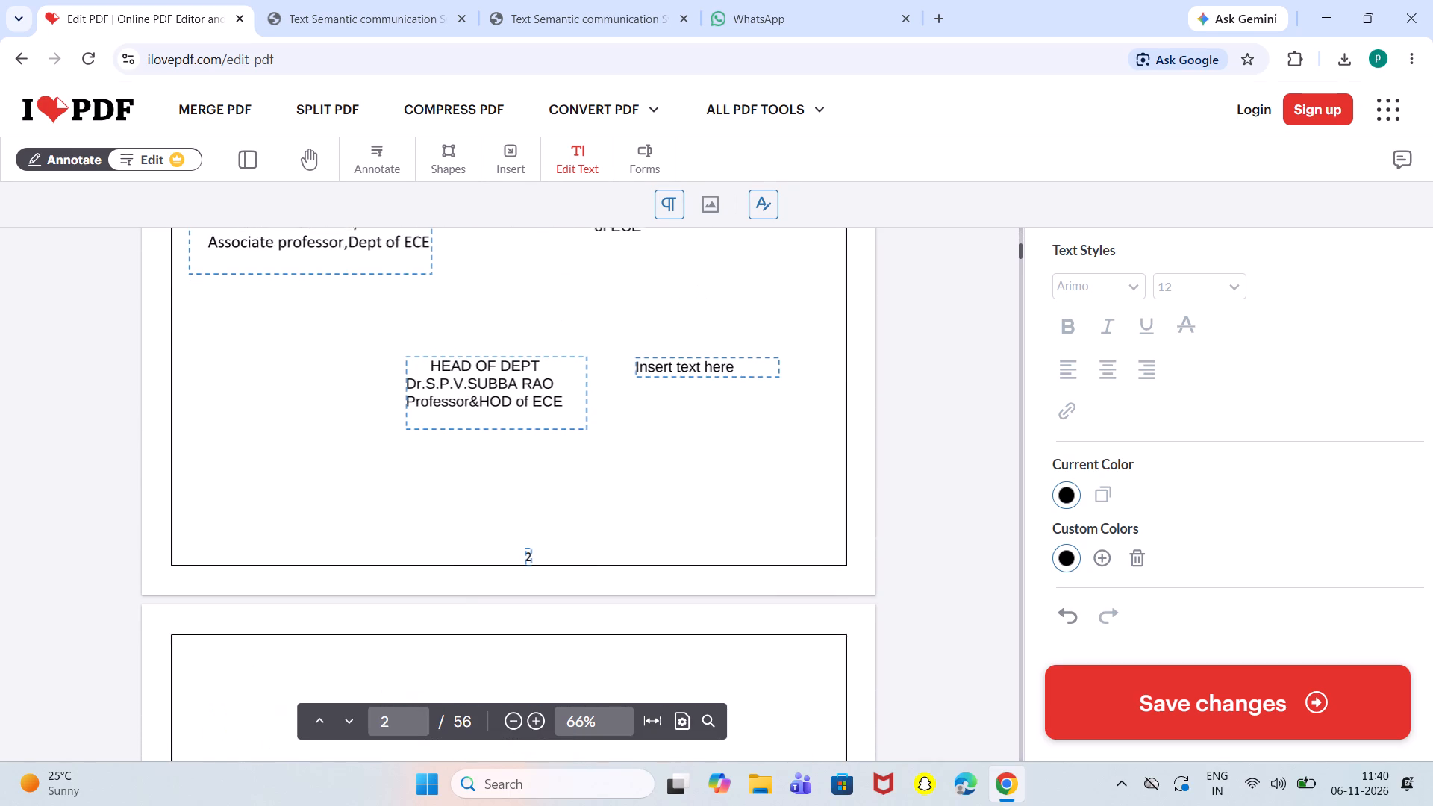
scroll(714, 500, "up", 1)
left_click(694, 346)
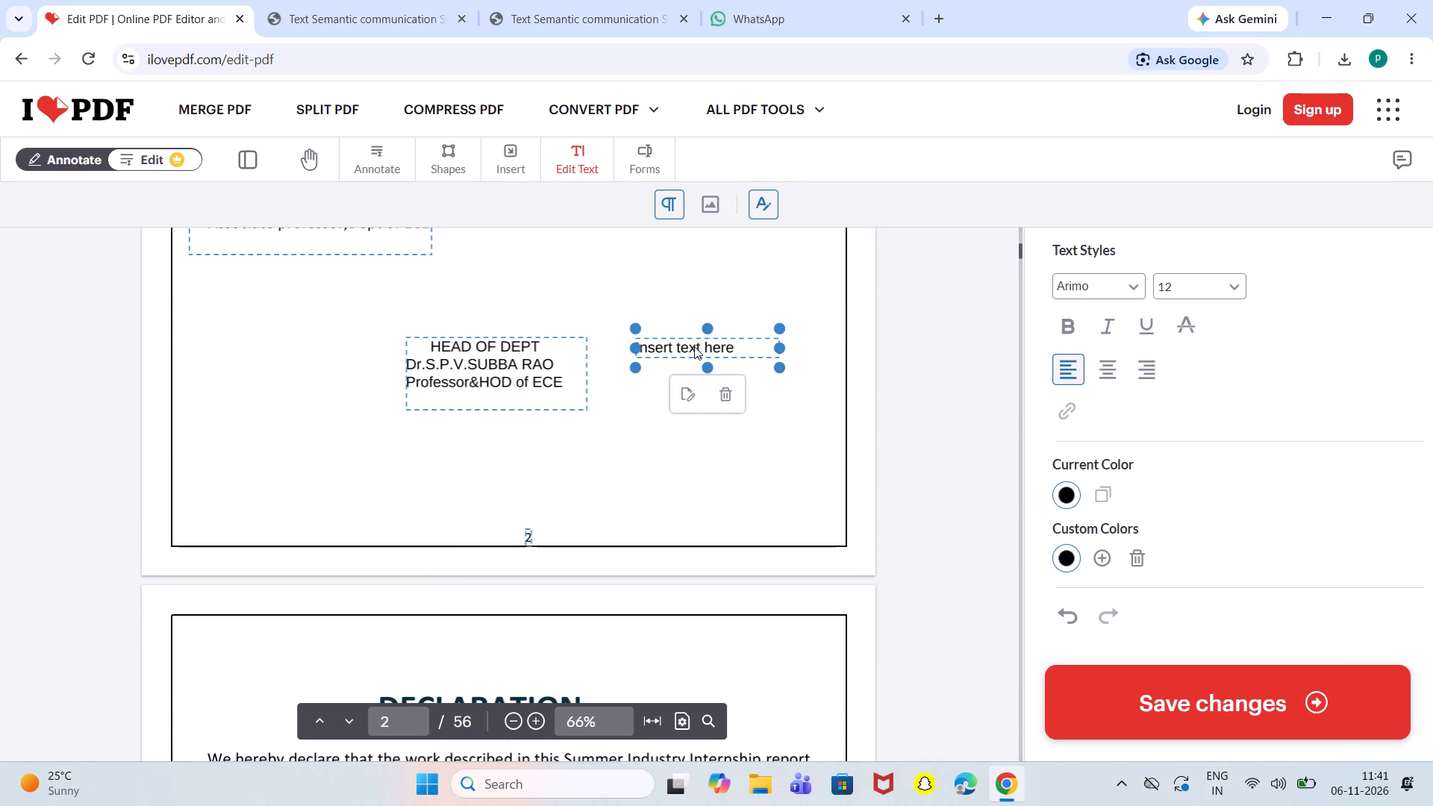
left_click(718, 389)
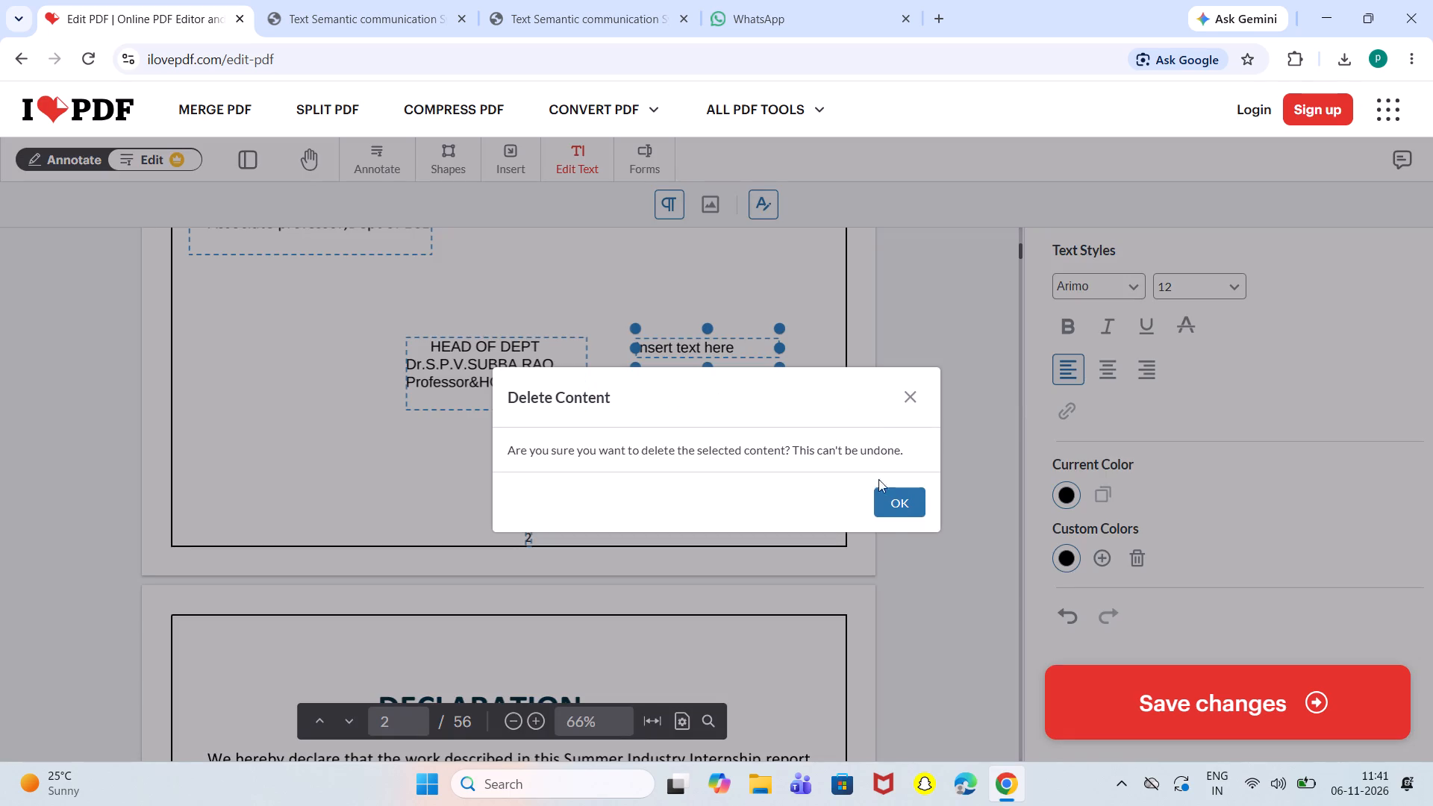
left_click(896, 510)
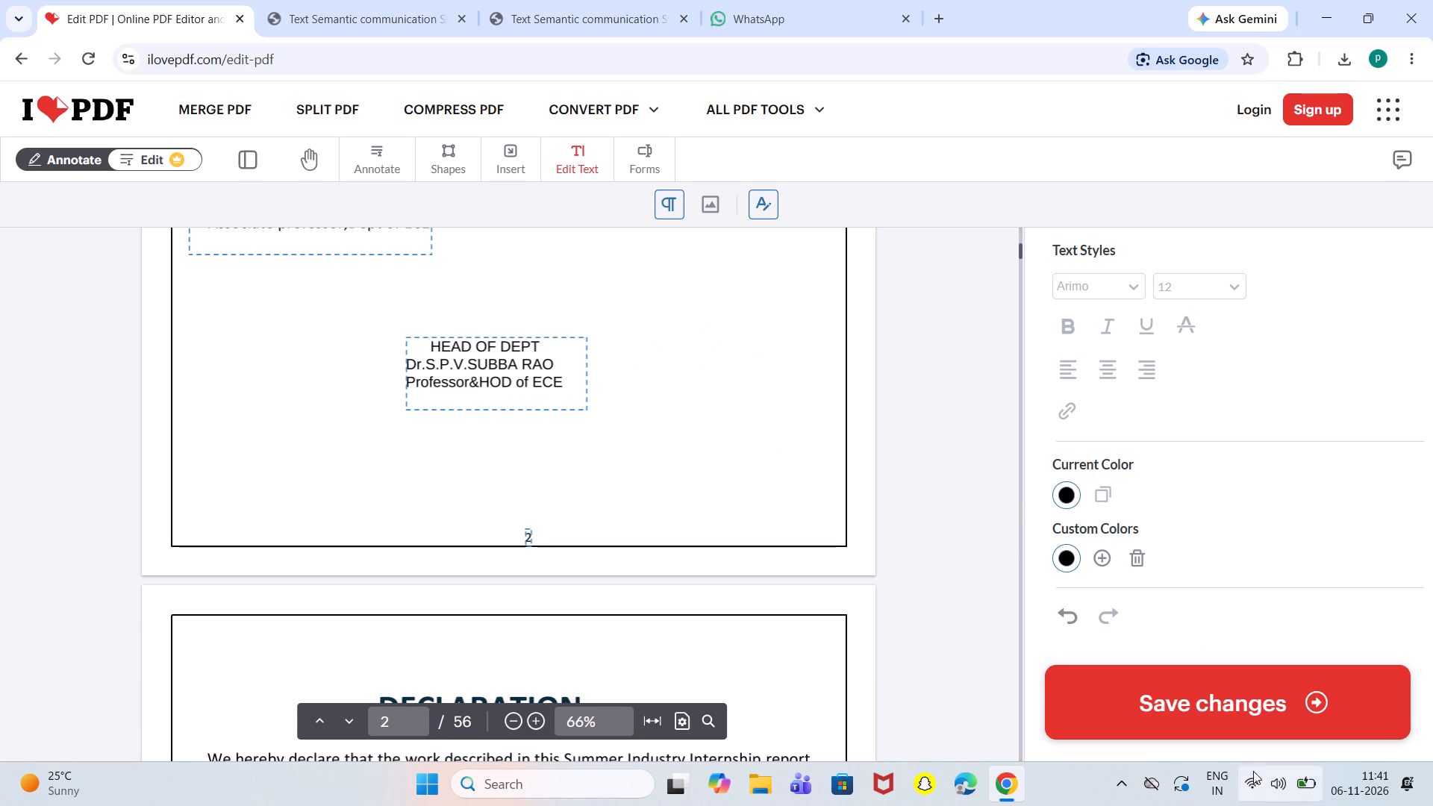
Save the changes made to the internship report PDF.
left_click(1211, 705)
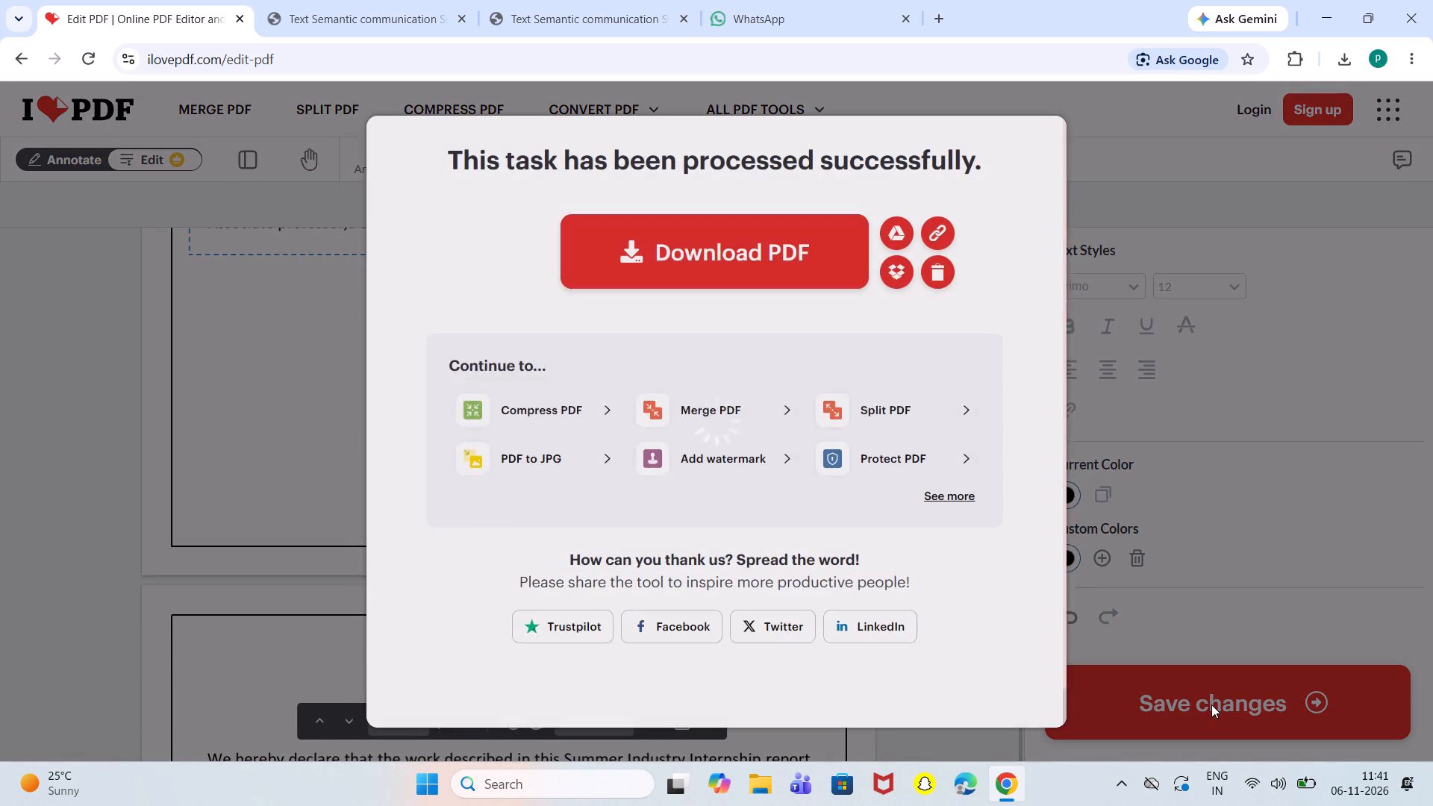
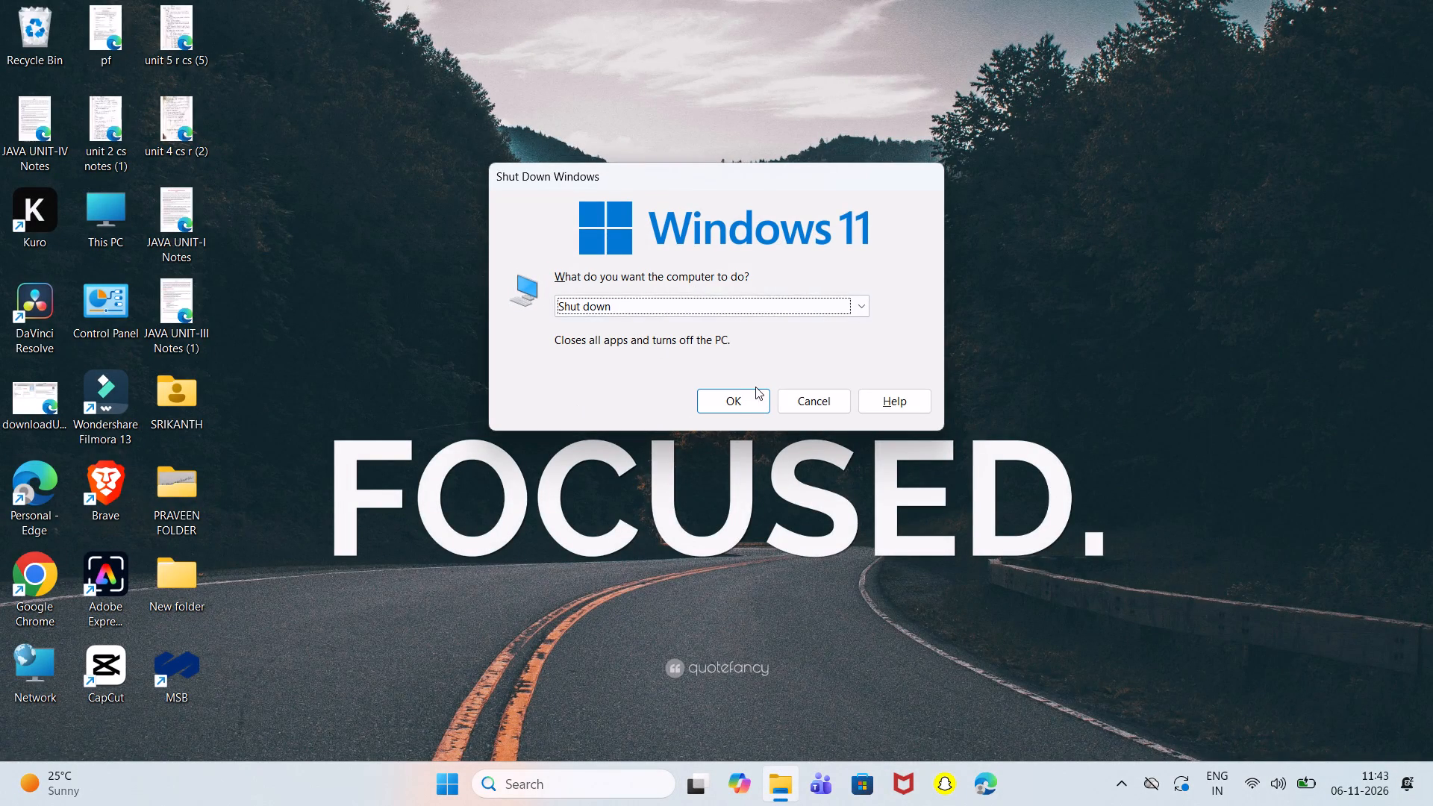
Shut down the computer.
left_click(749, 402)
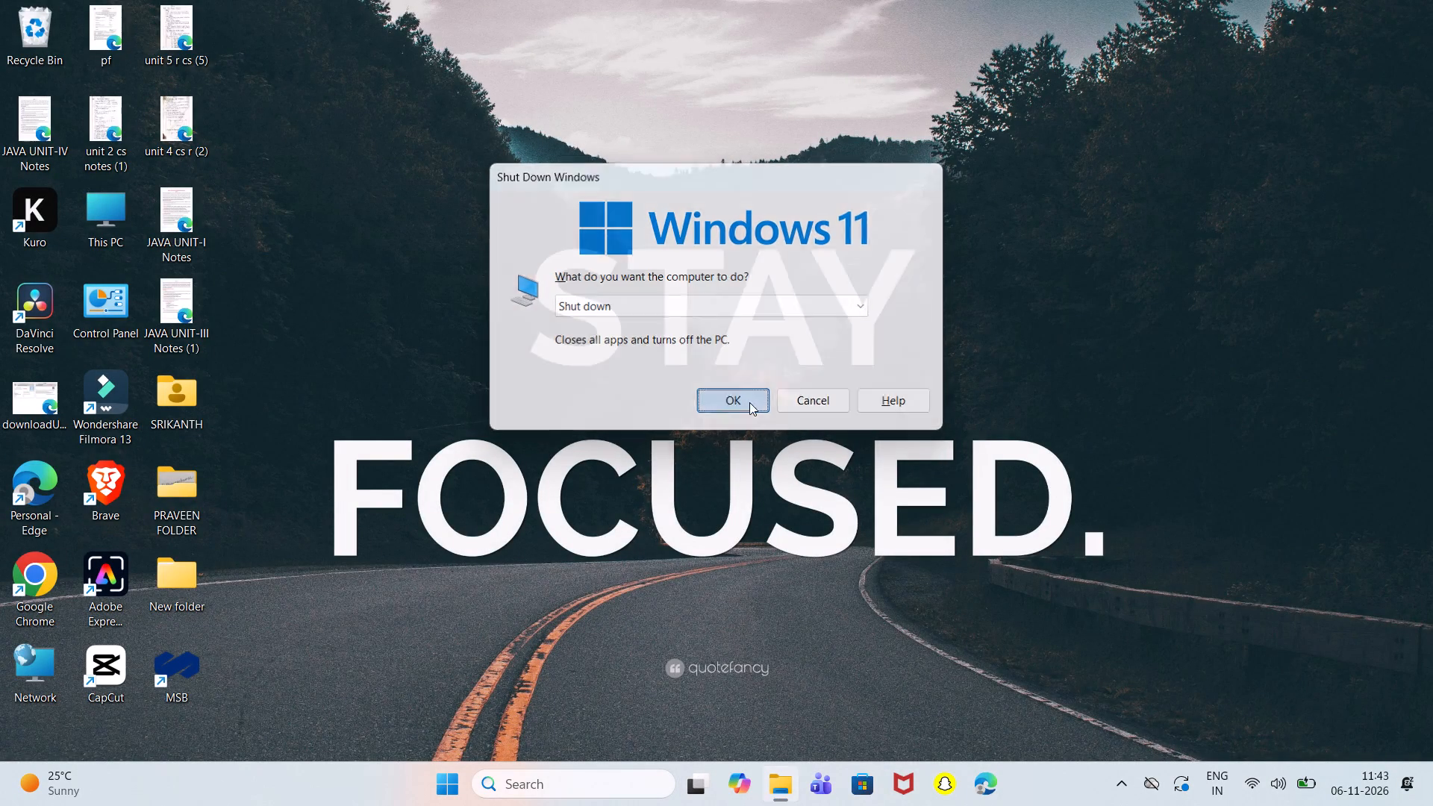